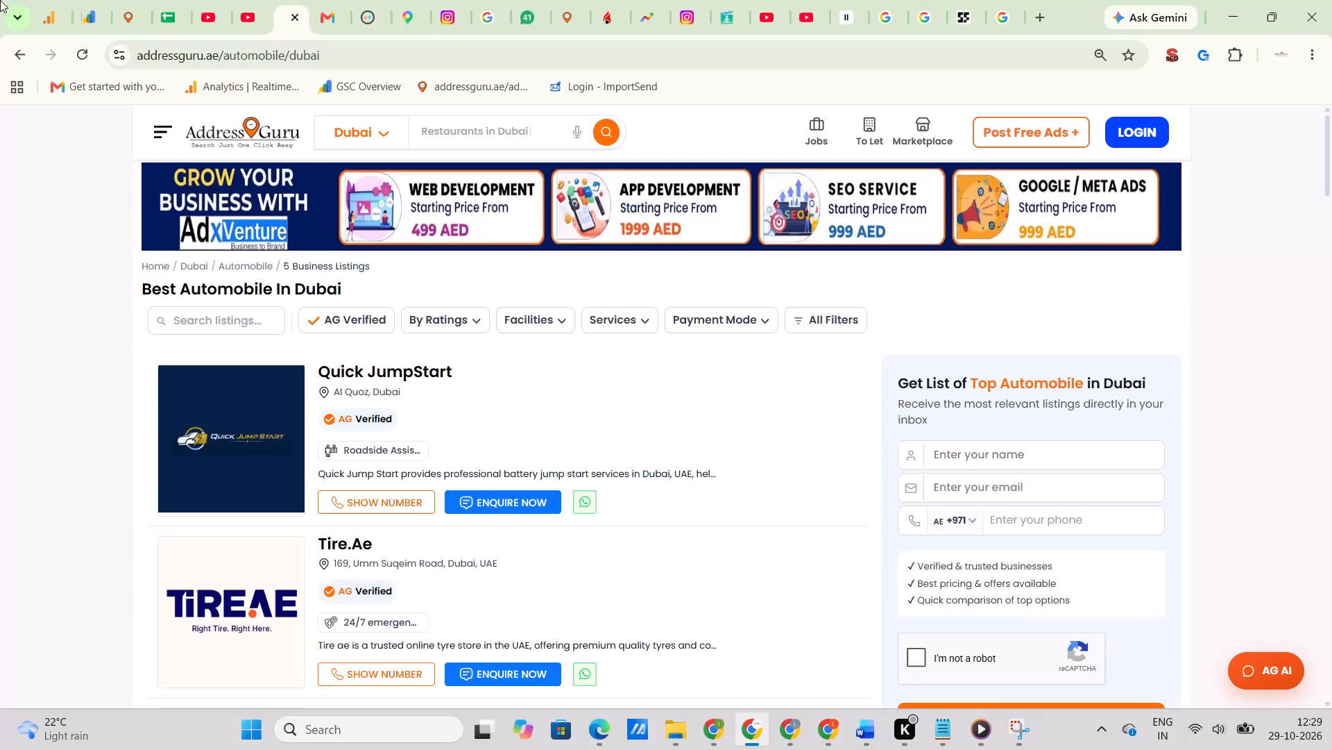
# Copy the full address of the addressguru.ae/automobile/dubai listing page.
pyautogui.click(425, 56)
pyautogui.click(438, 52)
pyautogui.hotkey('ctrl', 'a')
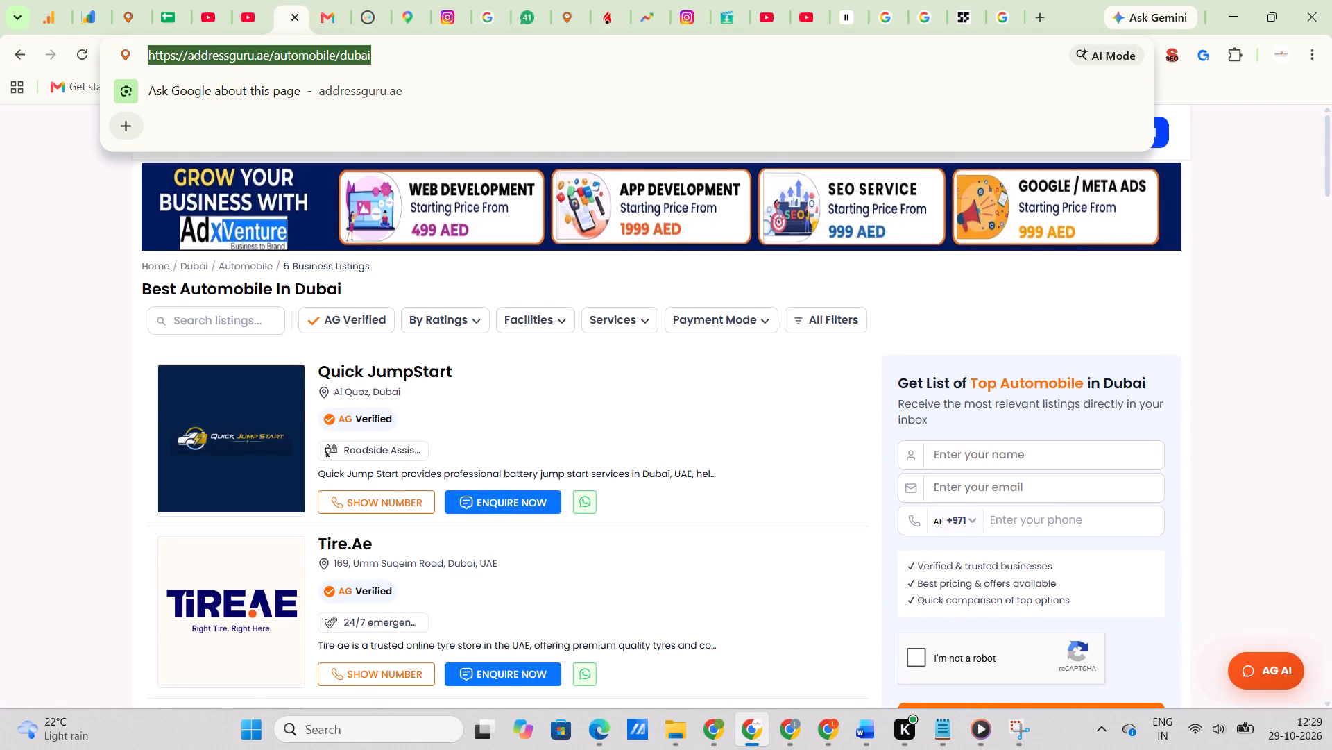
pyautogui.hotkey('ctrl', 'c')
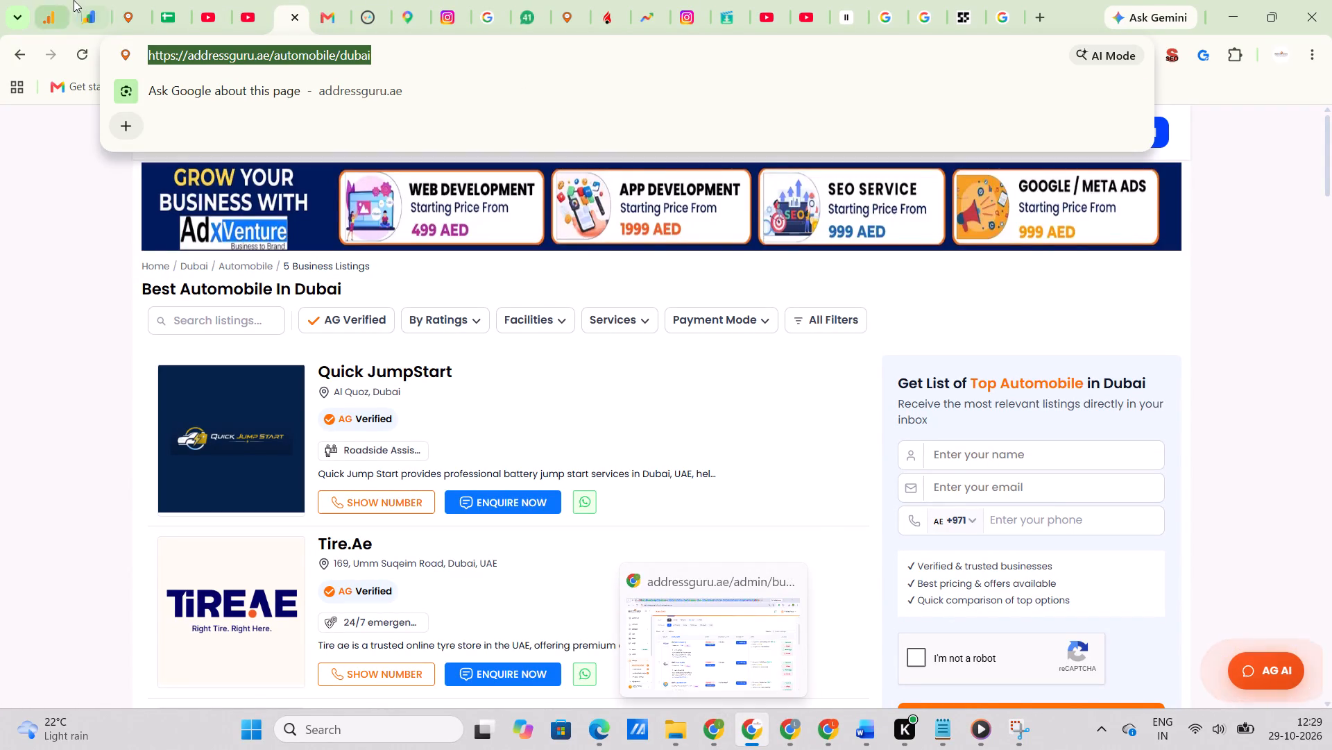
# Open the Search results performance report for addressguru.ae in Google Search Console and show the last 24 hours.
pyautogui.click(101, 0)
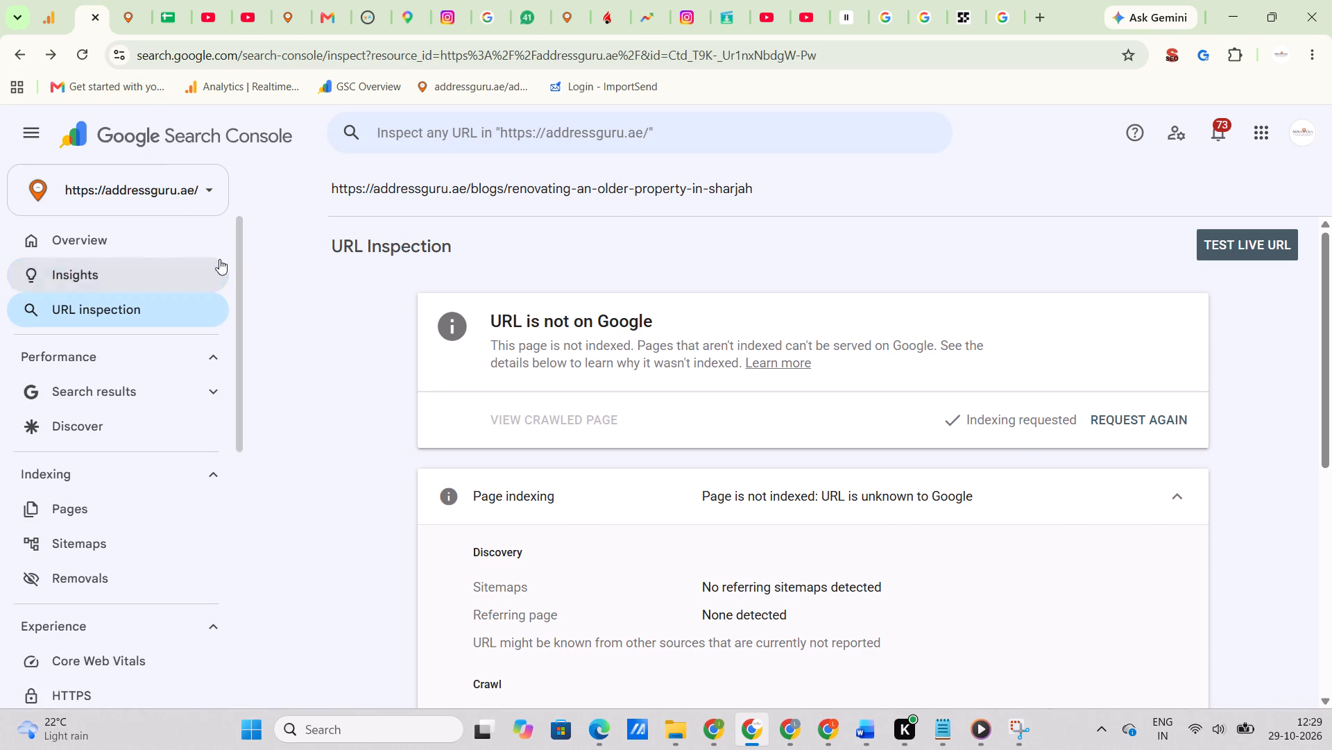
pyautogui.click(77, 49)
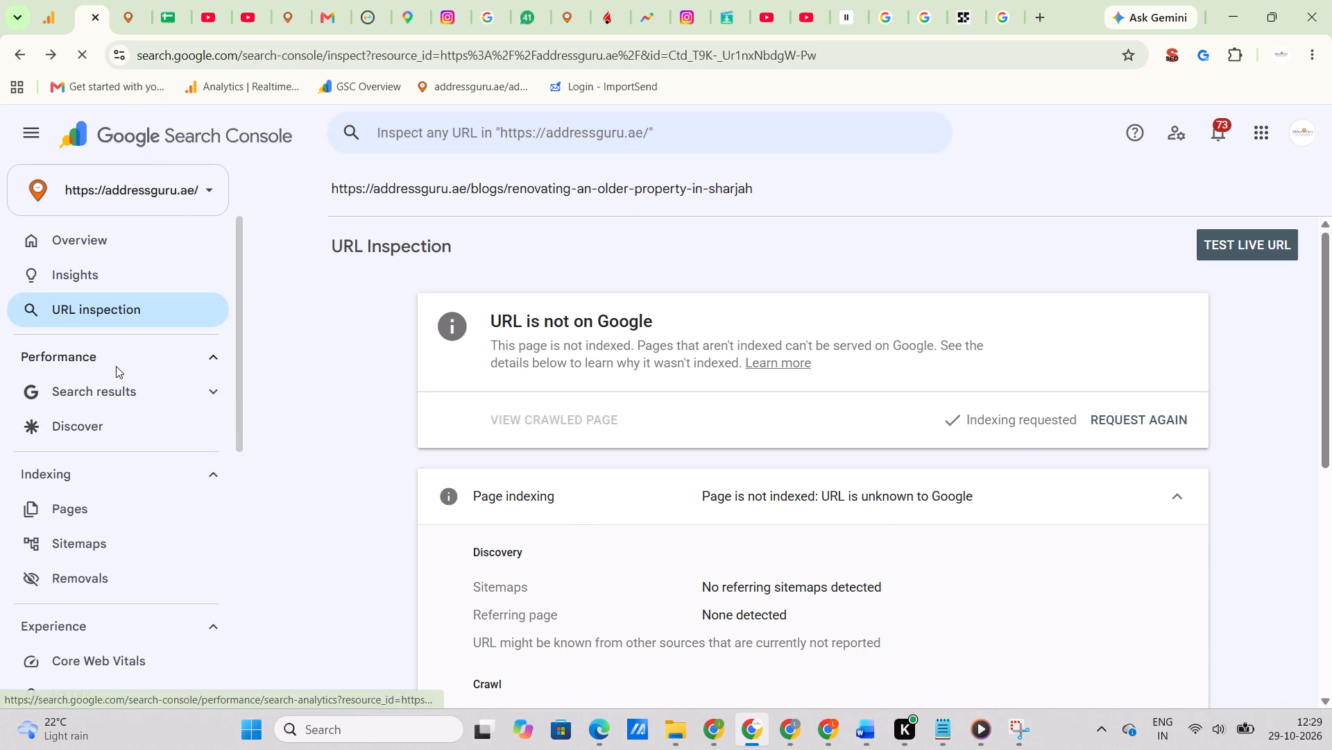
pyautogui.click(89, 384)
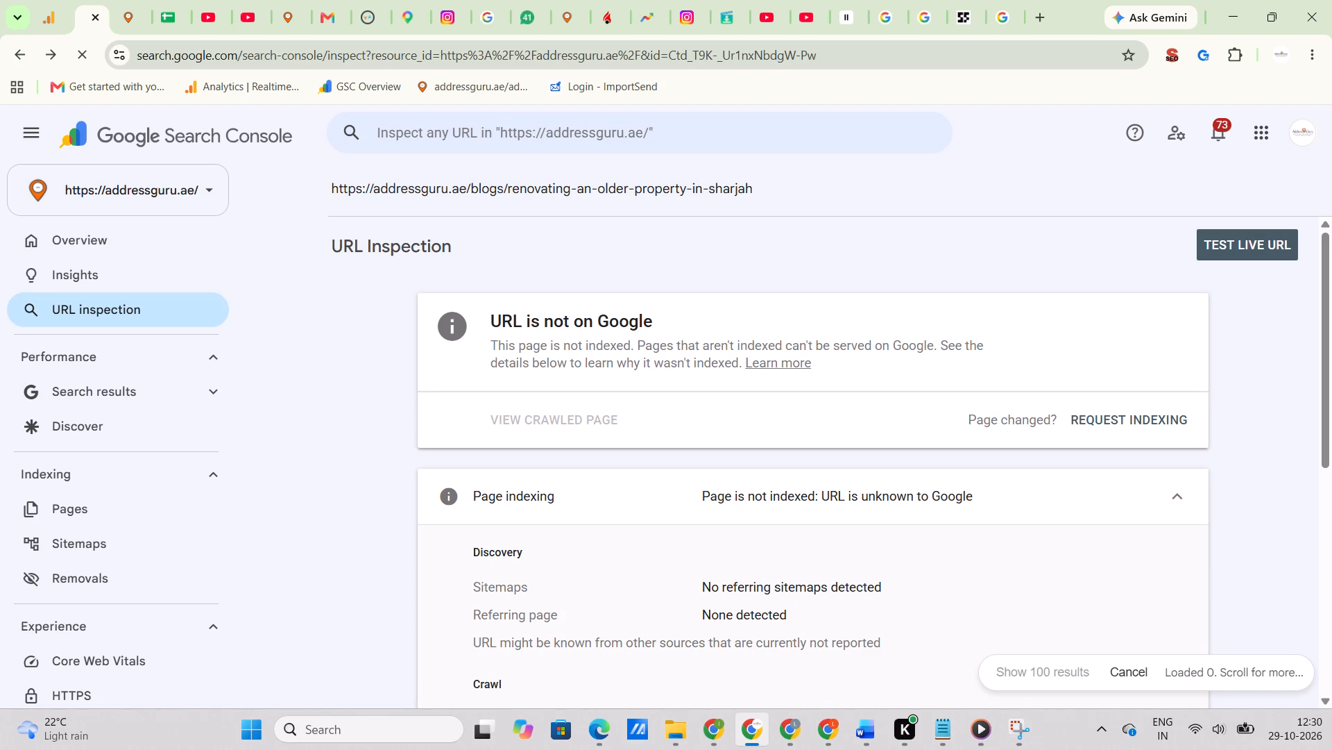
pyautogui.click(91, 381)
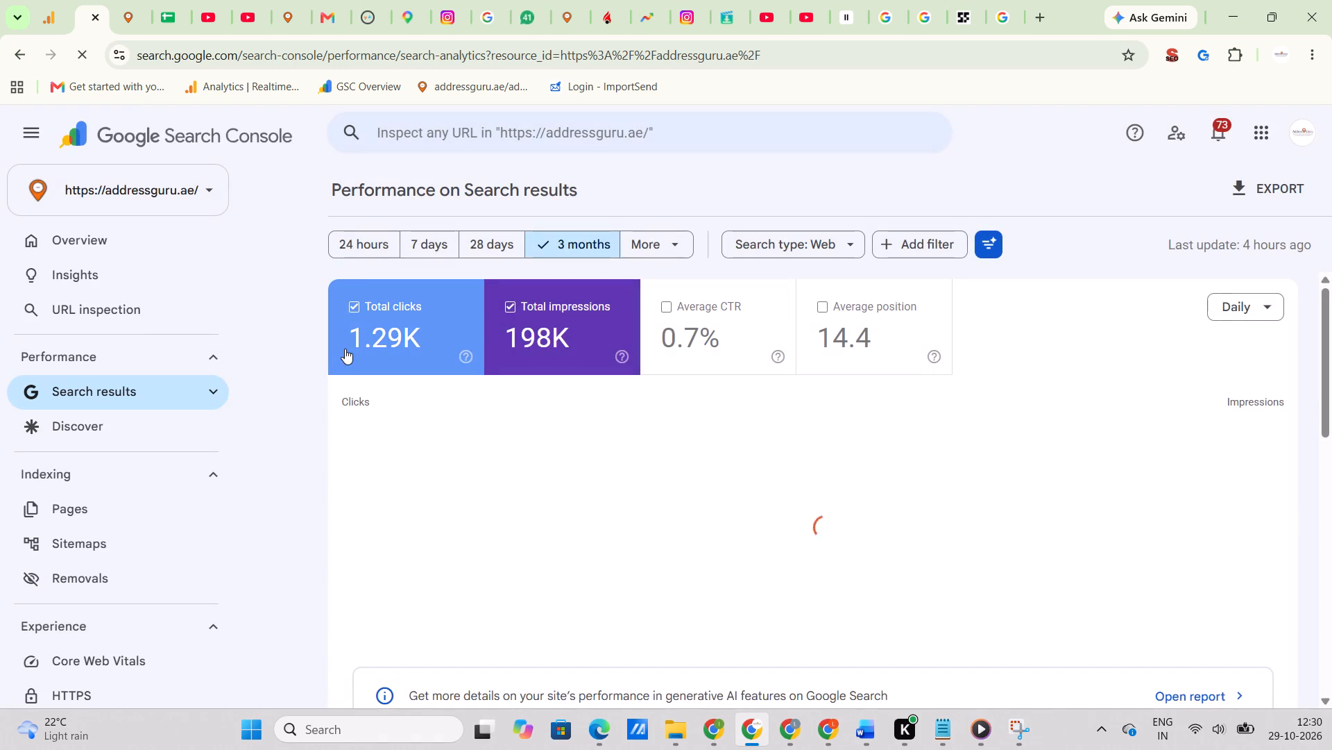
pyautogui.click(364, 246)
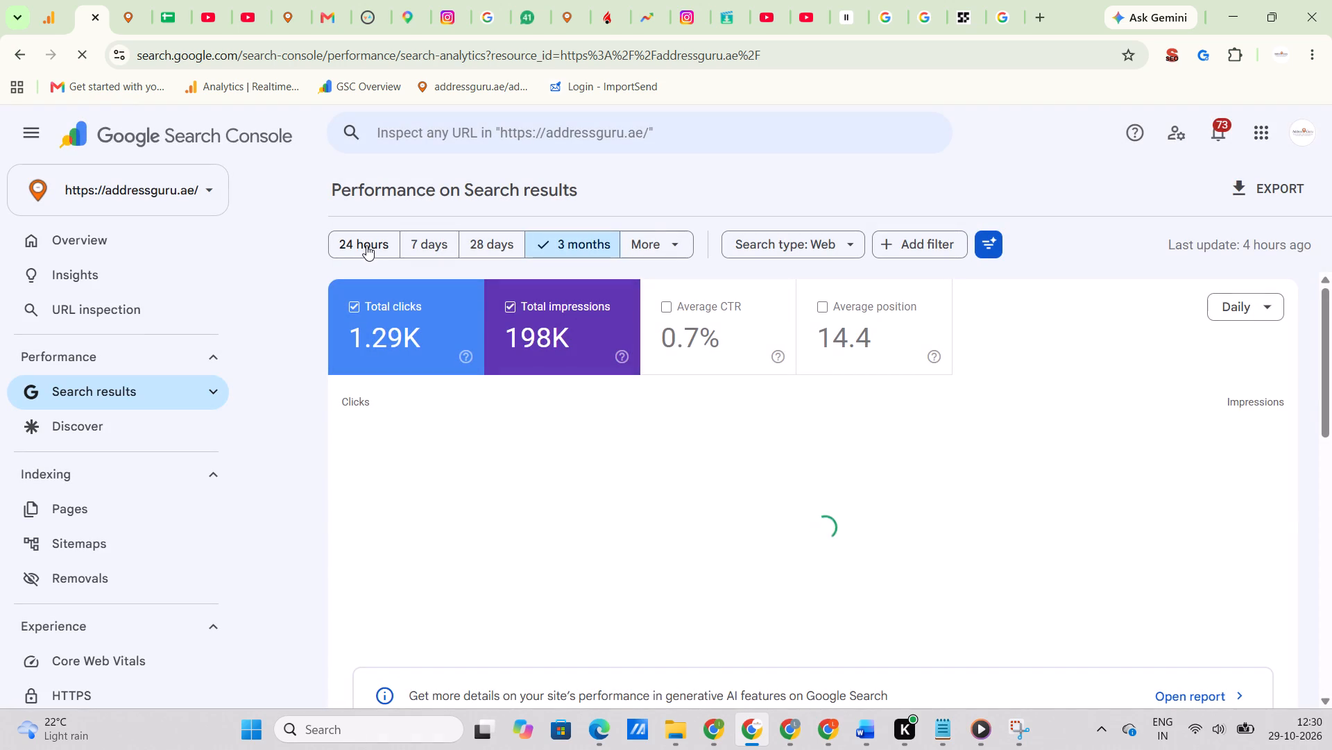
pyautogui.click(370, 242)
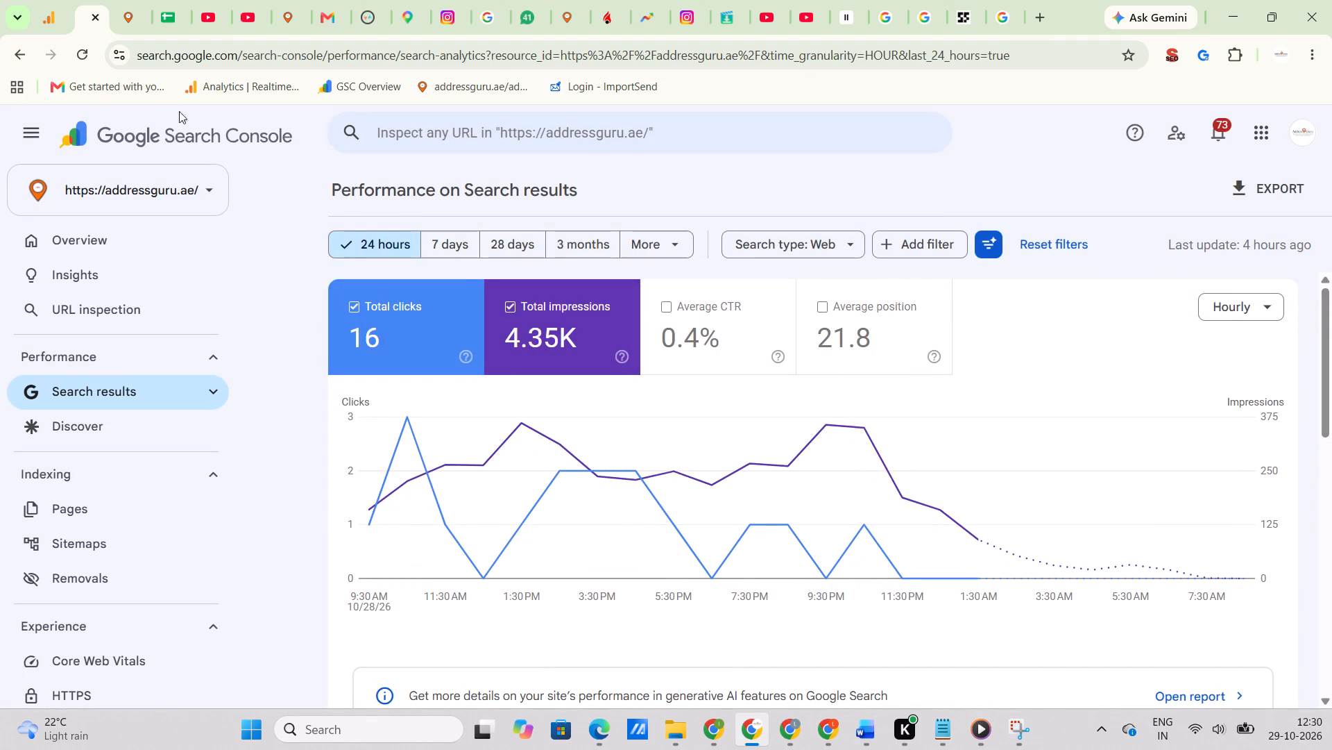
# Reload the performance report and check the computer's network connection.
pyautogui.click(81, 52)
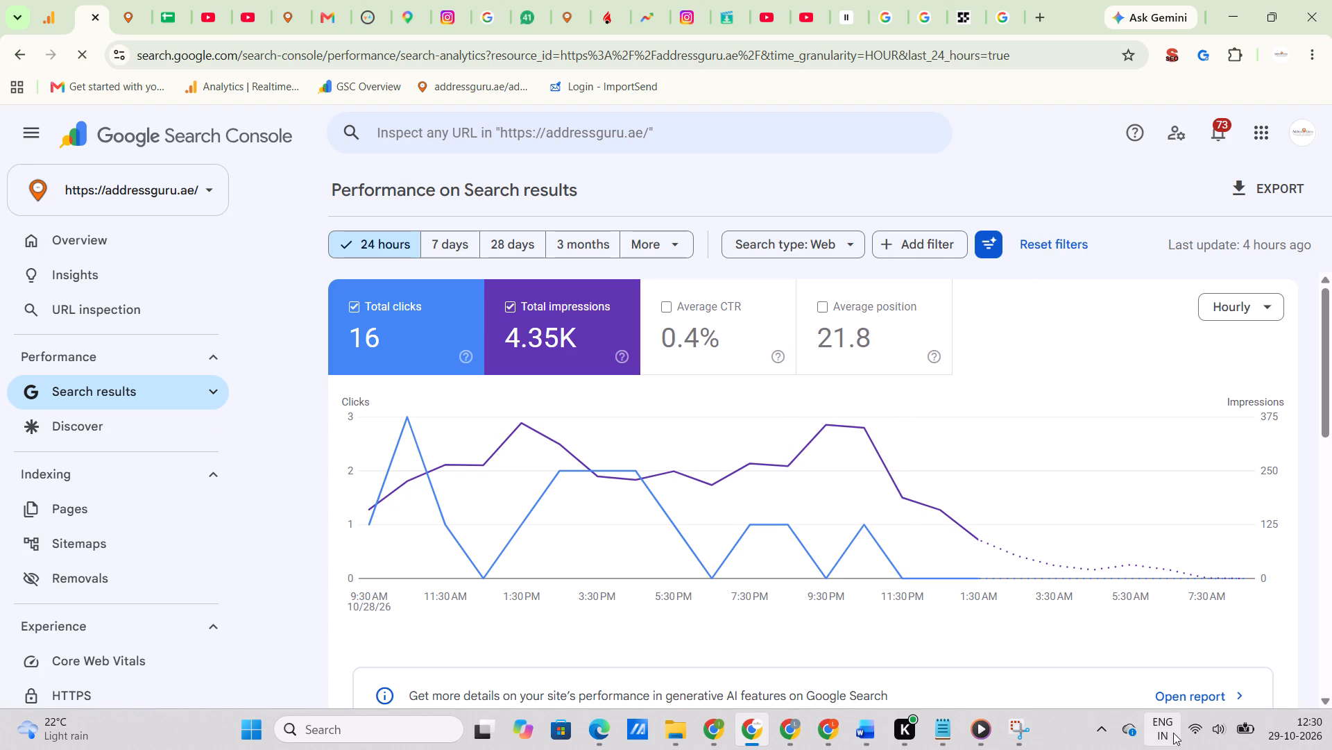
pyautogui.click(1191, 725)
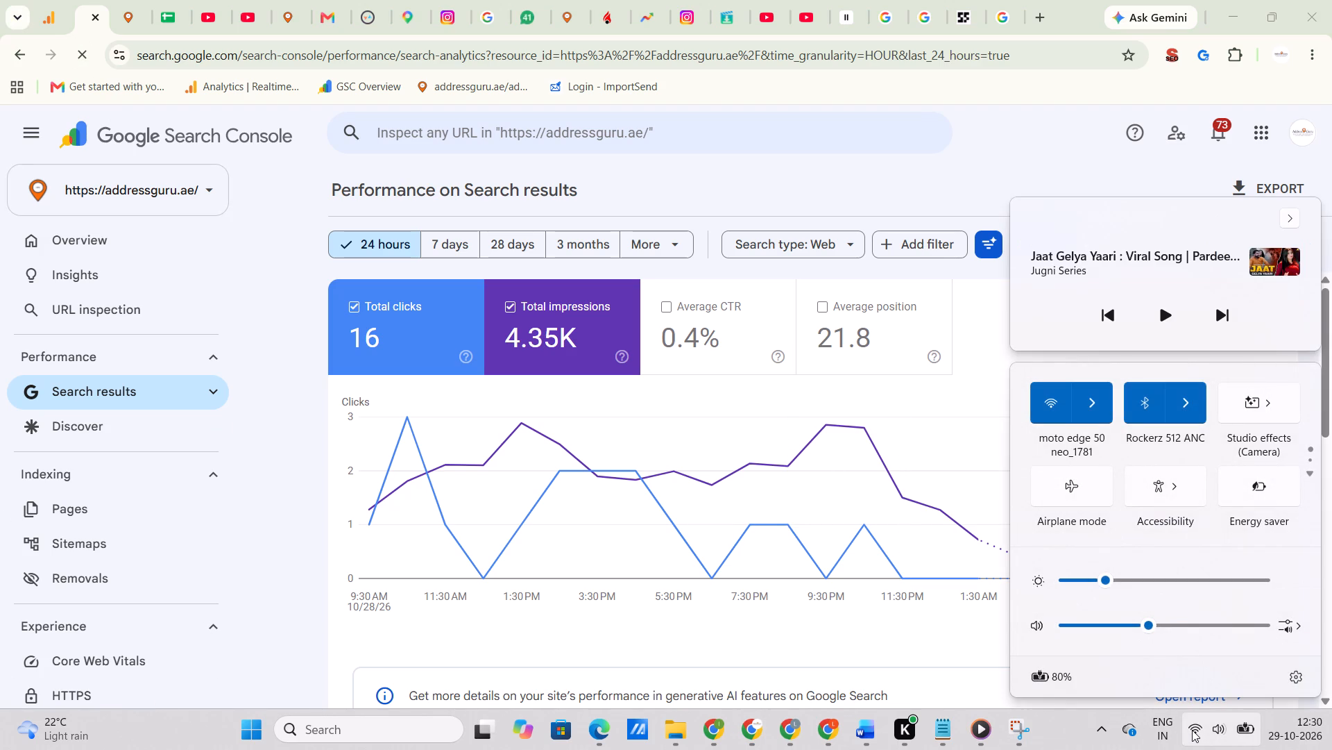
pyautogui.click(579, 429)
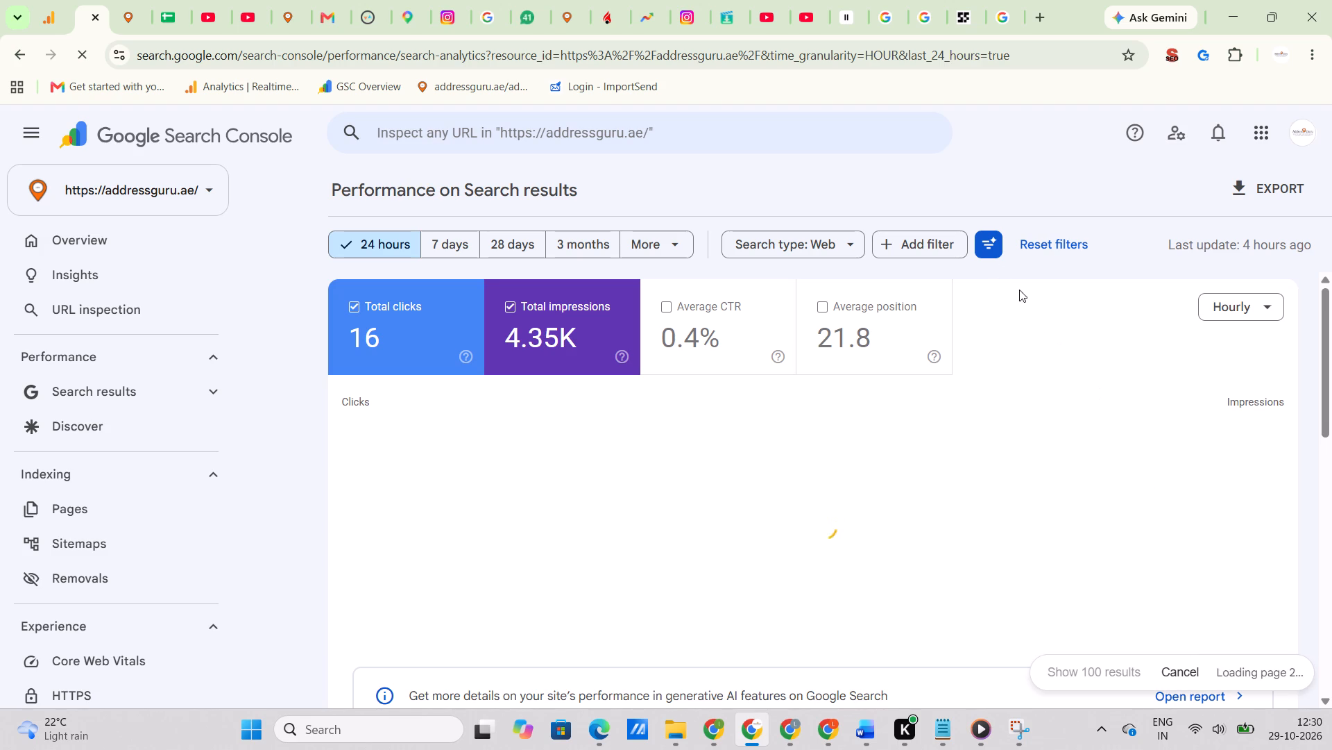
# Filter the performance report by country to United Arab Emirates.
pyautogui.click(942, 235)
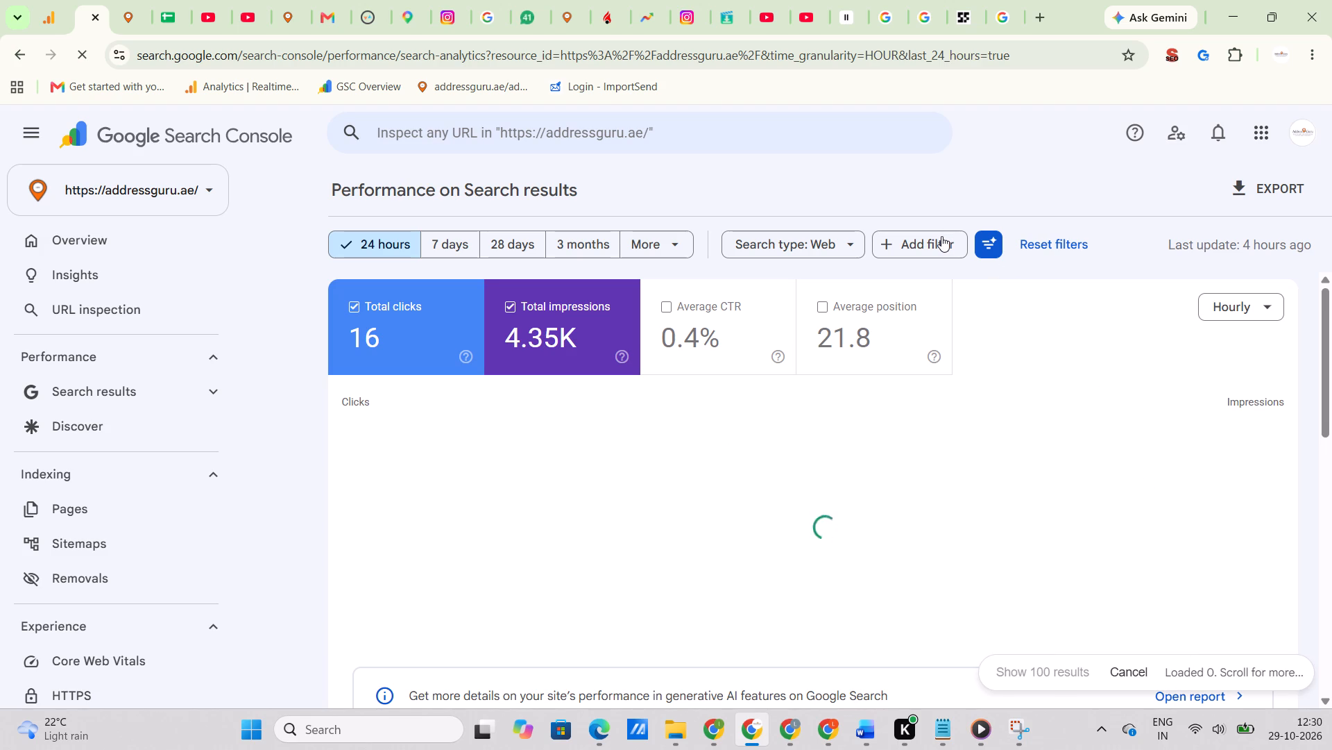
pyautogui.click(927, 239)
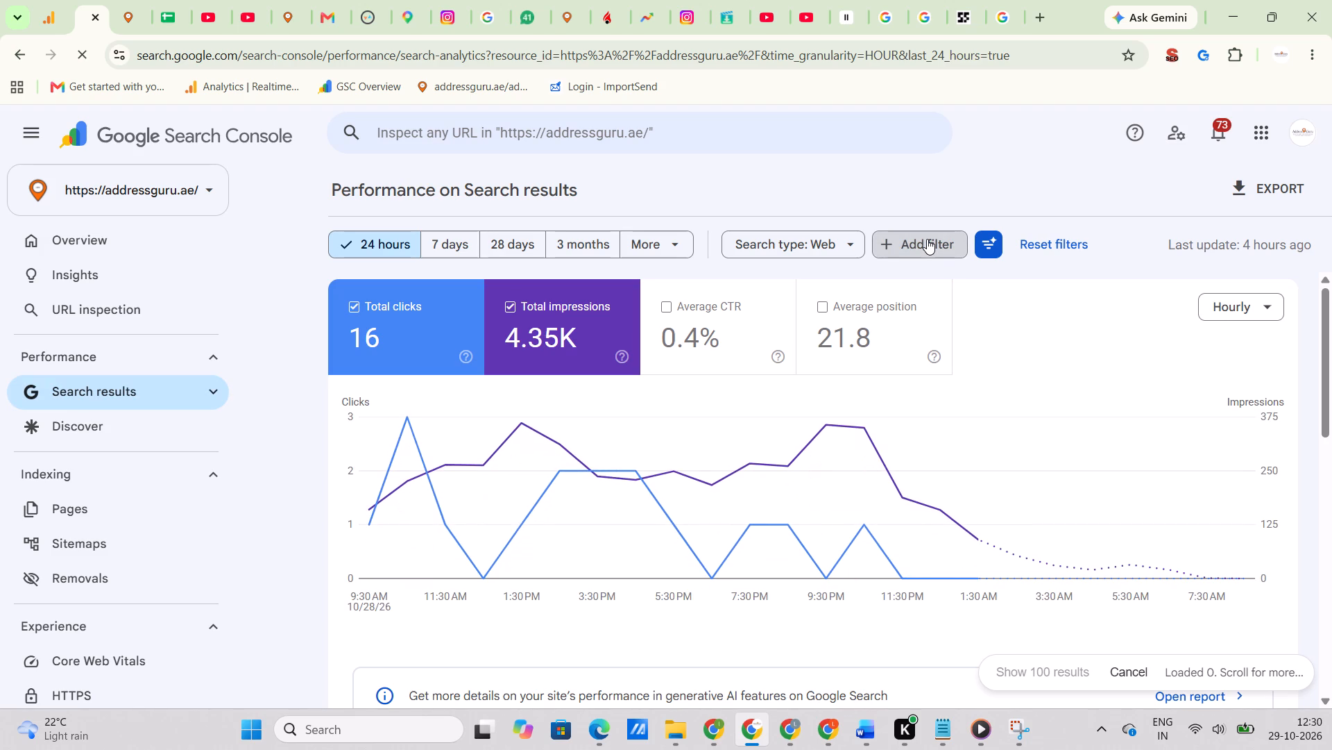
pyautogui.click(927, 238)
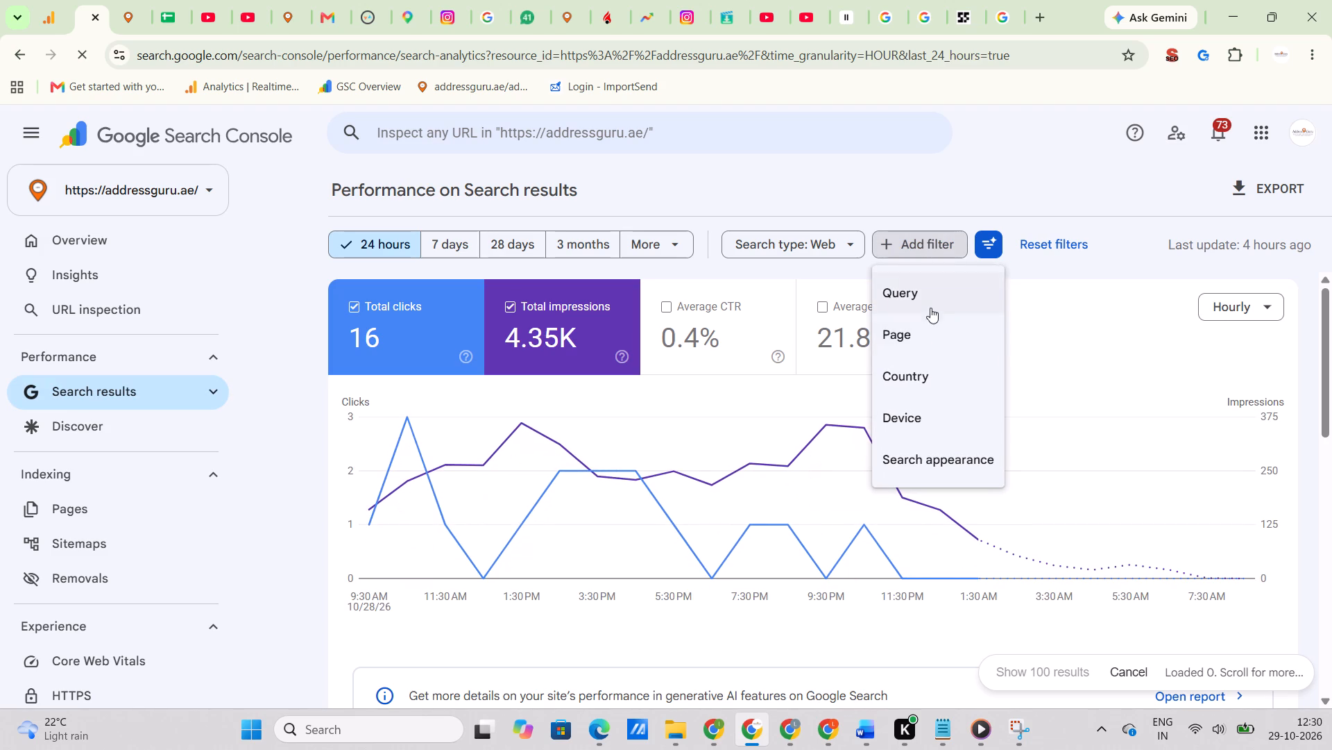
pyautogui.click(923, 358)
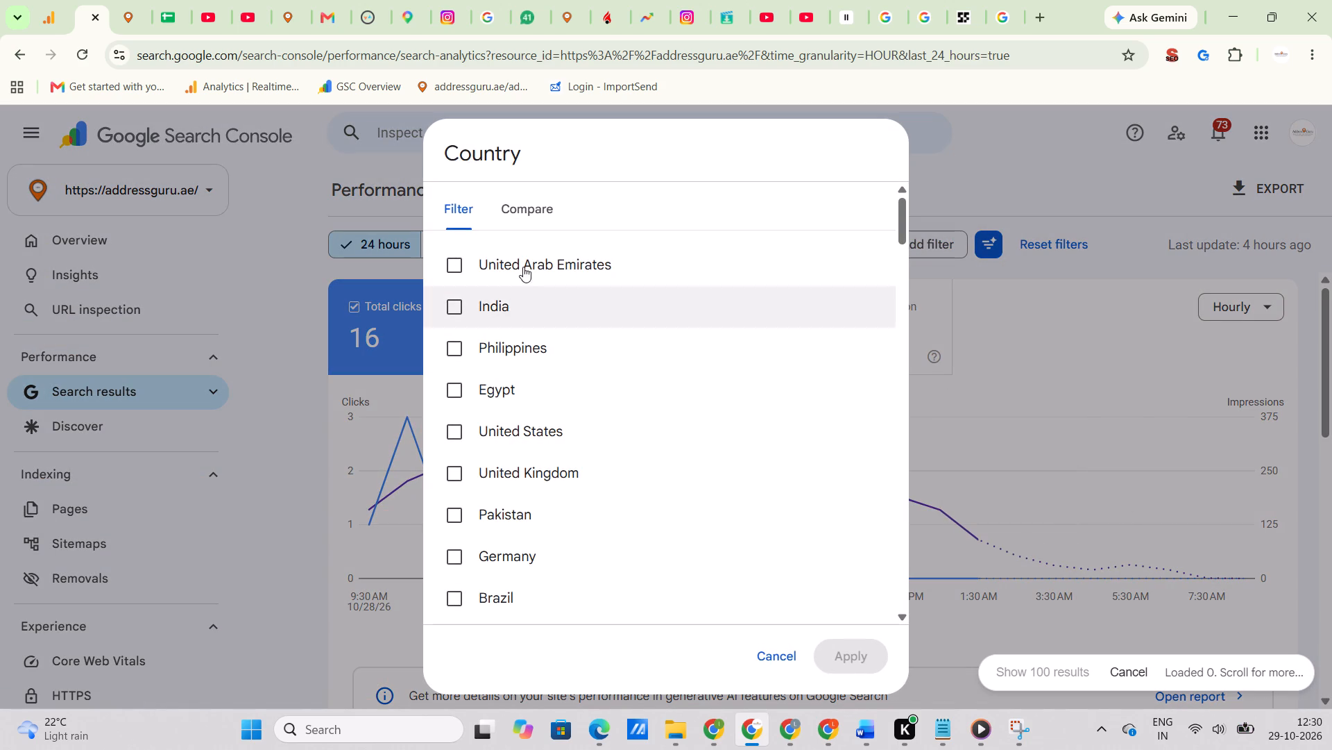
pyautogui.click(522, 266)
pyautogui.click(857, 657)
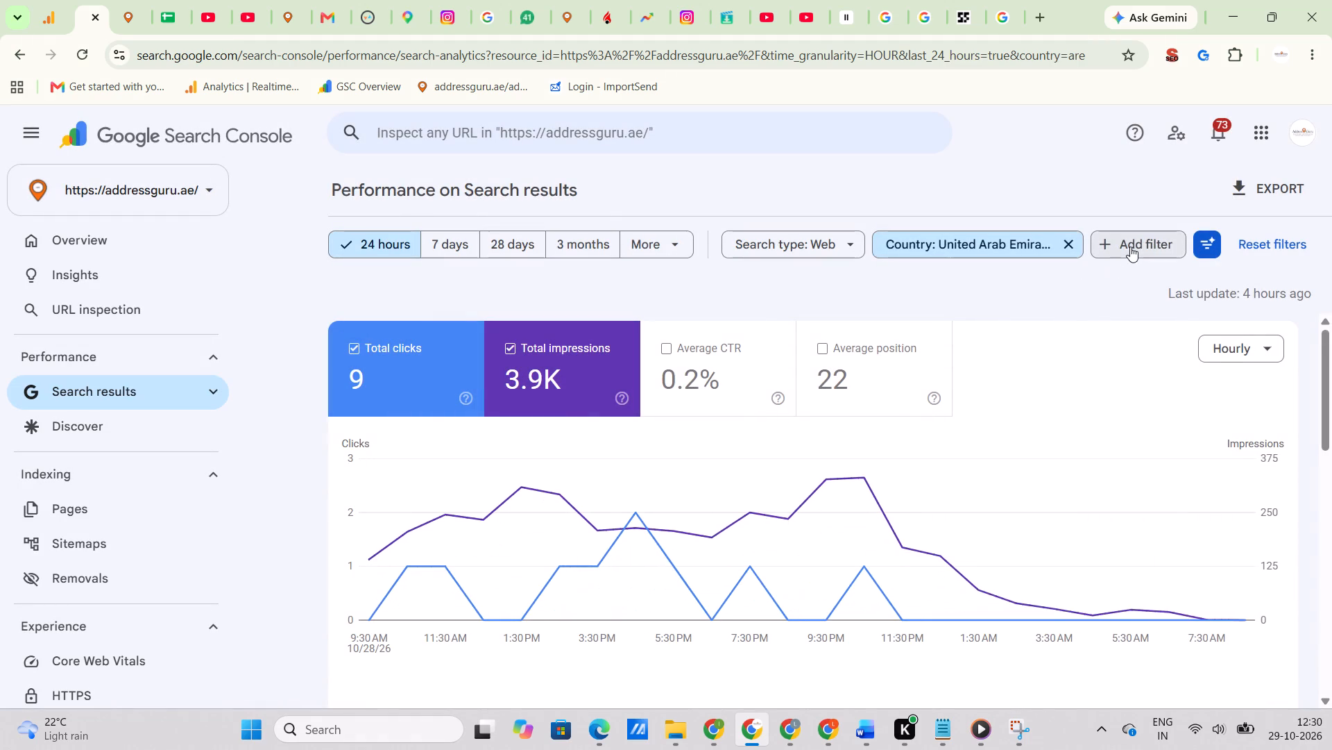
# Add a page filter for URLs containing the copied automobile/dubai page address.
pyautogui.click(1130, 247)
pyautogui.click(1108, 328)
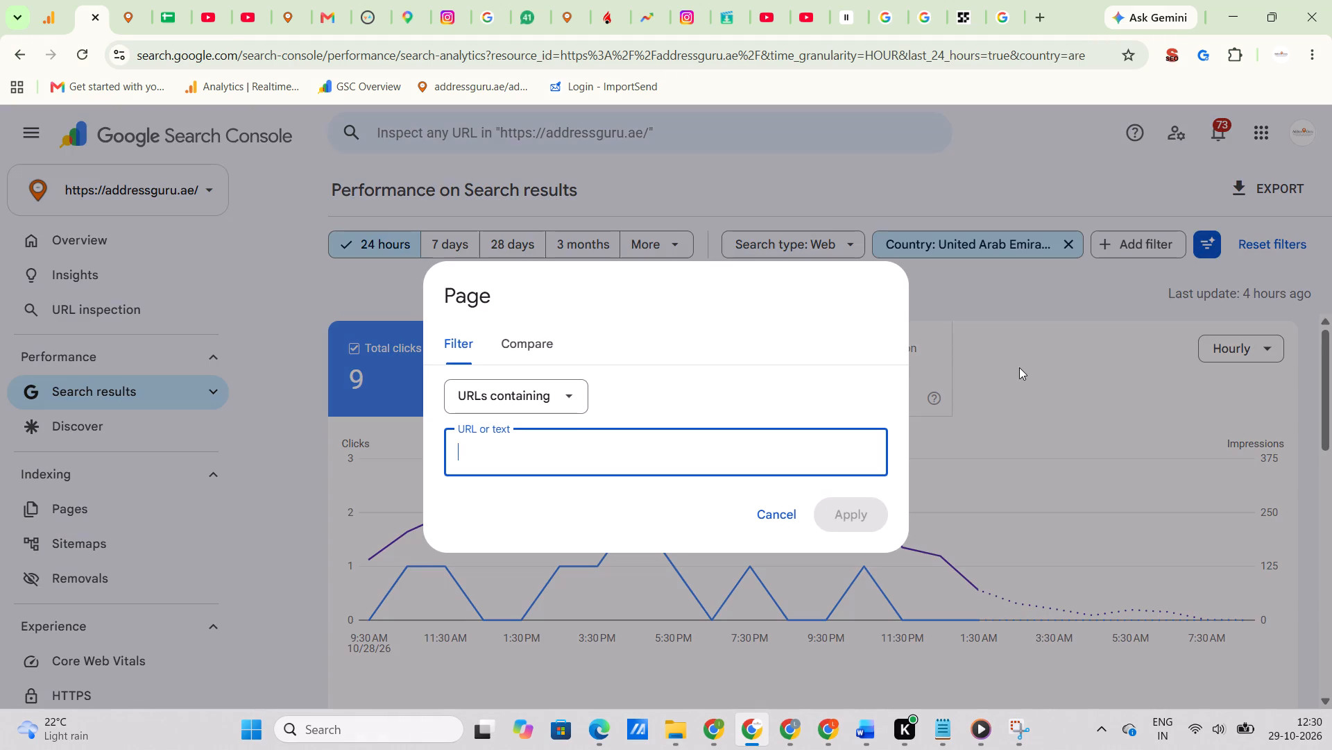
pyautogui.hotkey('ctrl', 'v')
pyautogui.click(857, 513)
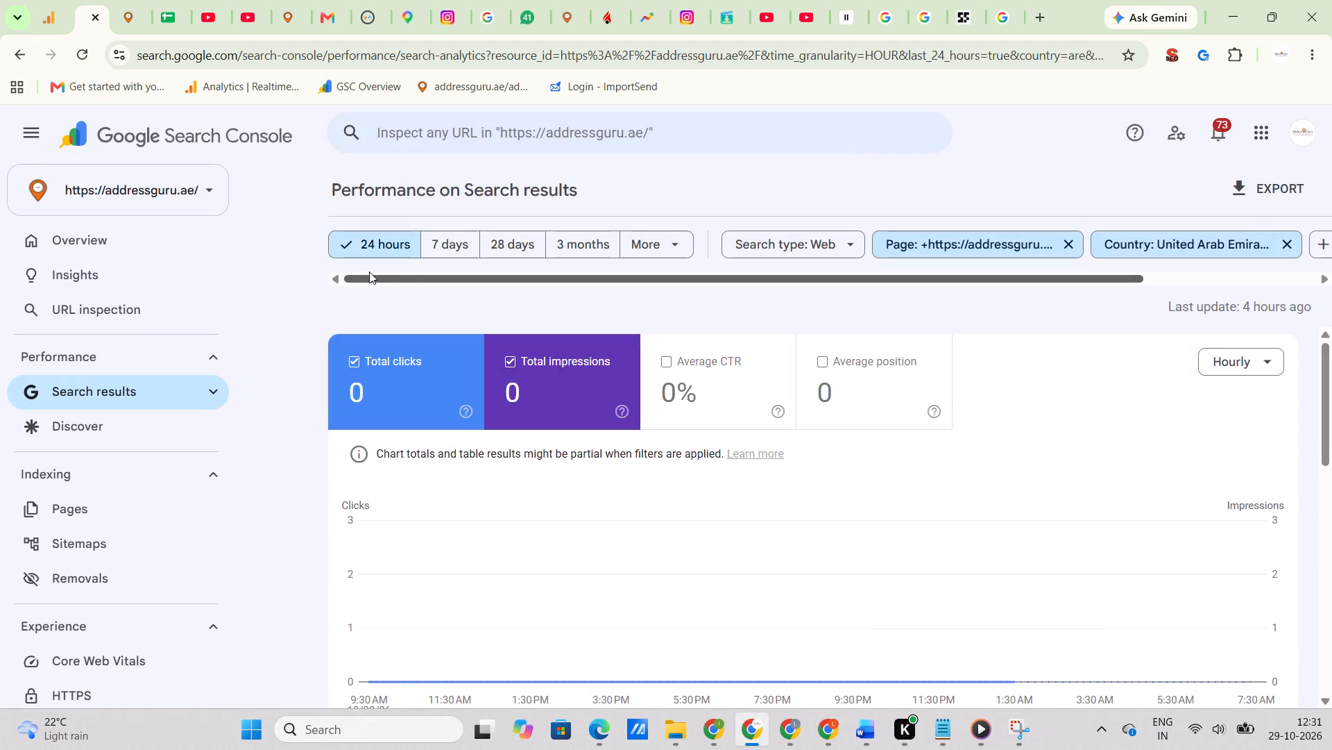
# Compare the filtered page's performance over 7 days, 28 days and 24 hours.
pyautogui.doubleClick(431, 245)
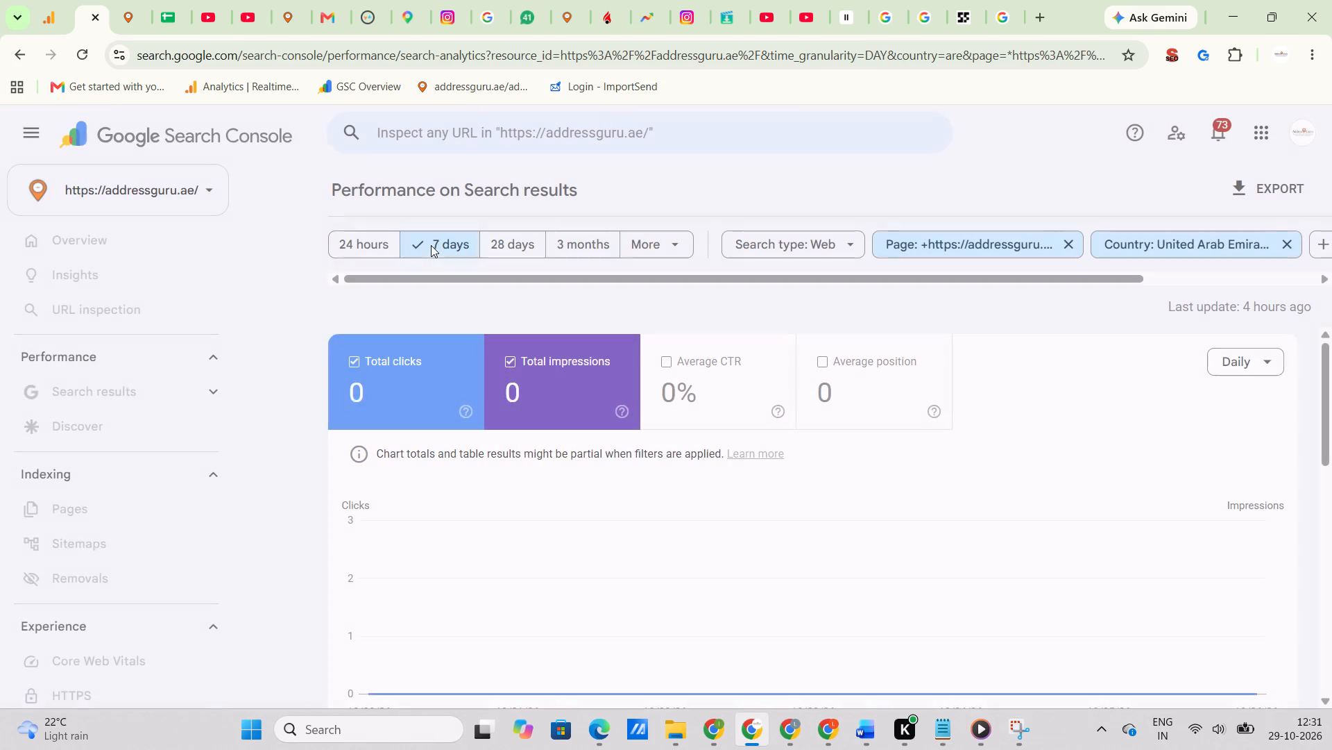
pyautogui.click(543, 242)
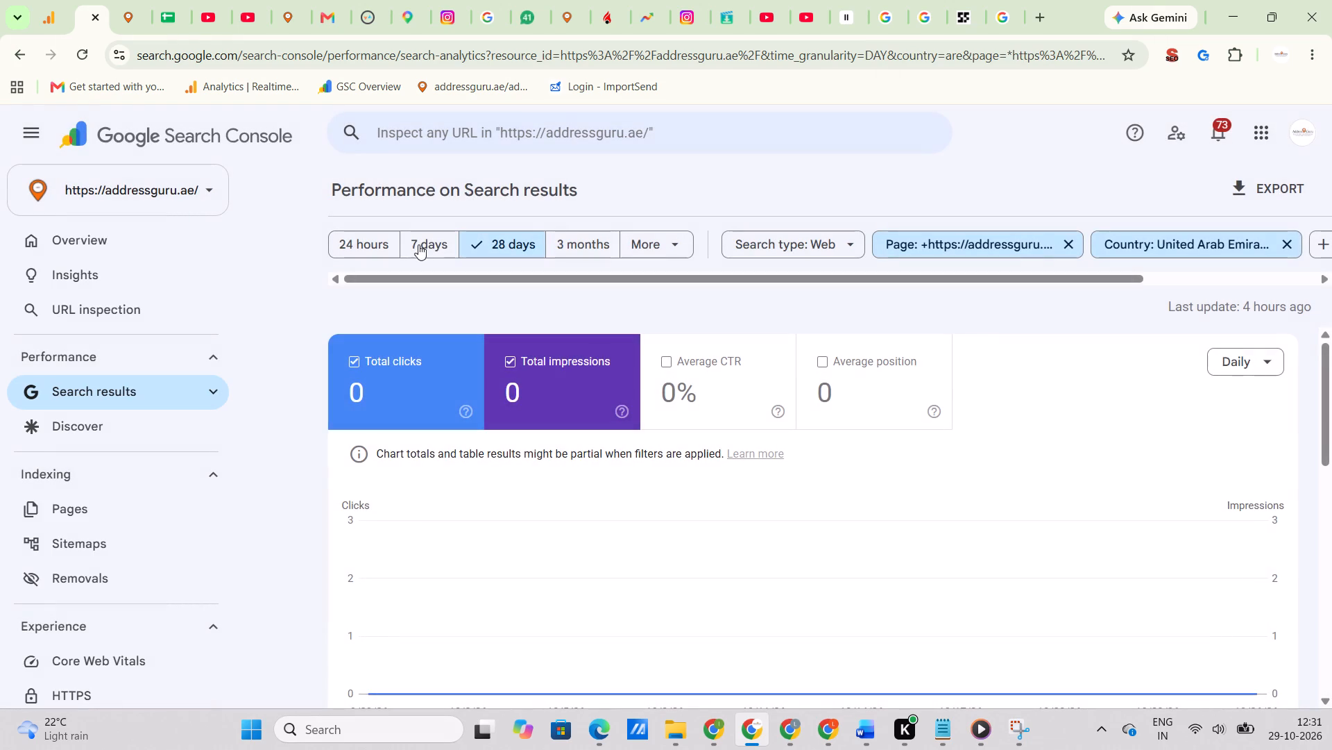
pyautogui.click(369, 238)
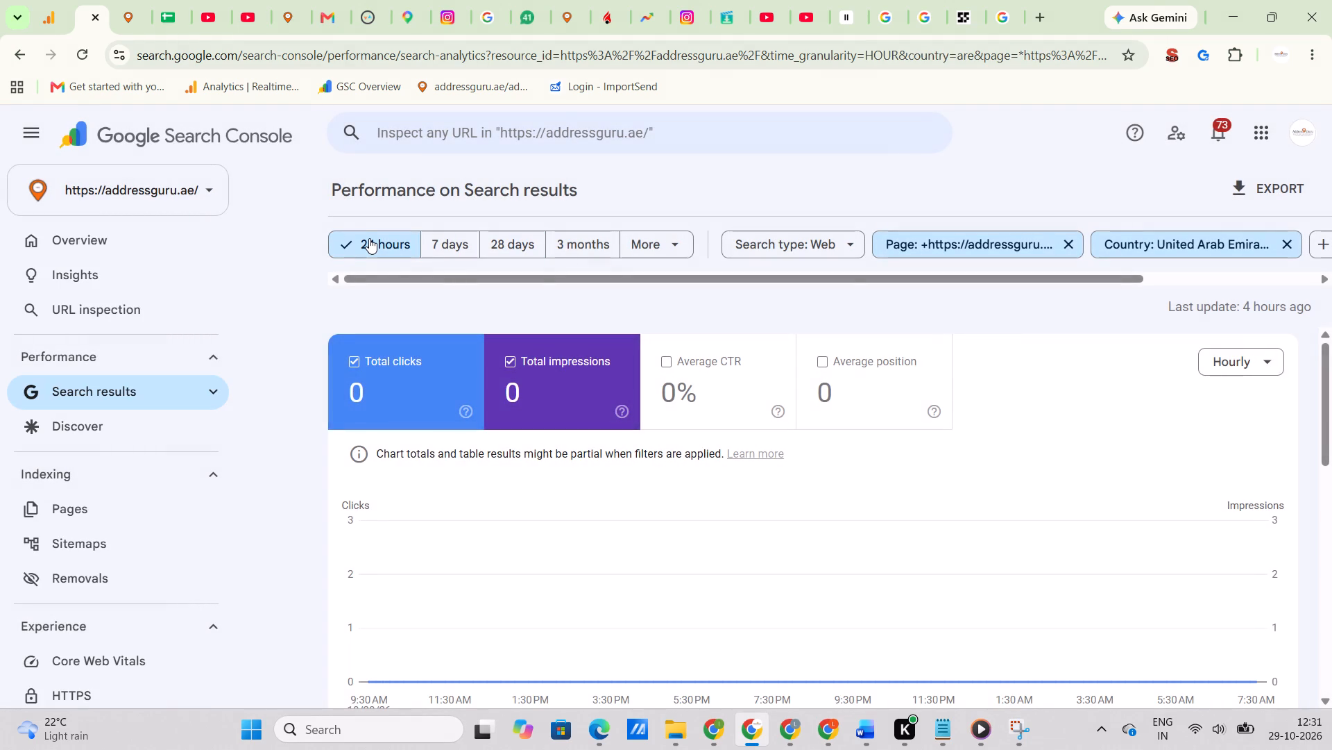
# Clear the page and country filters and show the site's performance for the last 24 hours.
pyautogui.click(1069, 248)
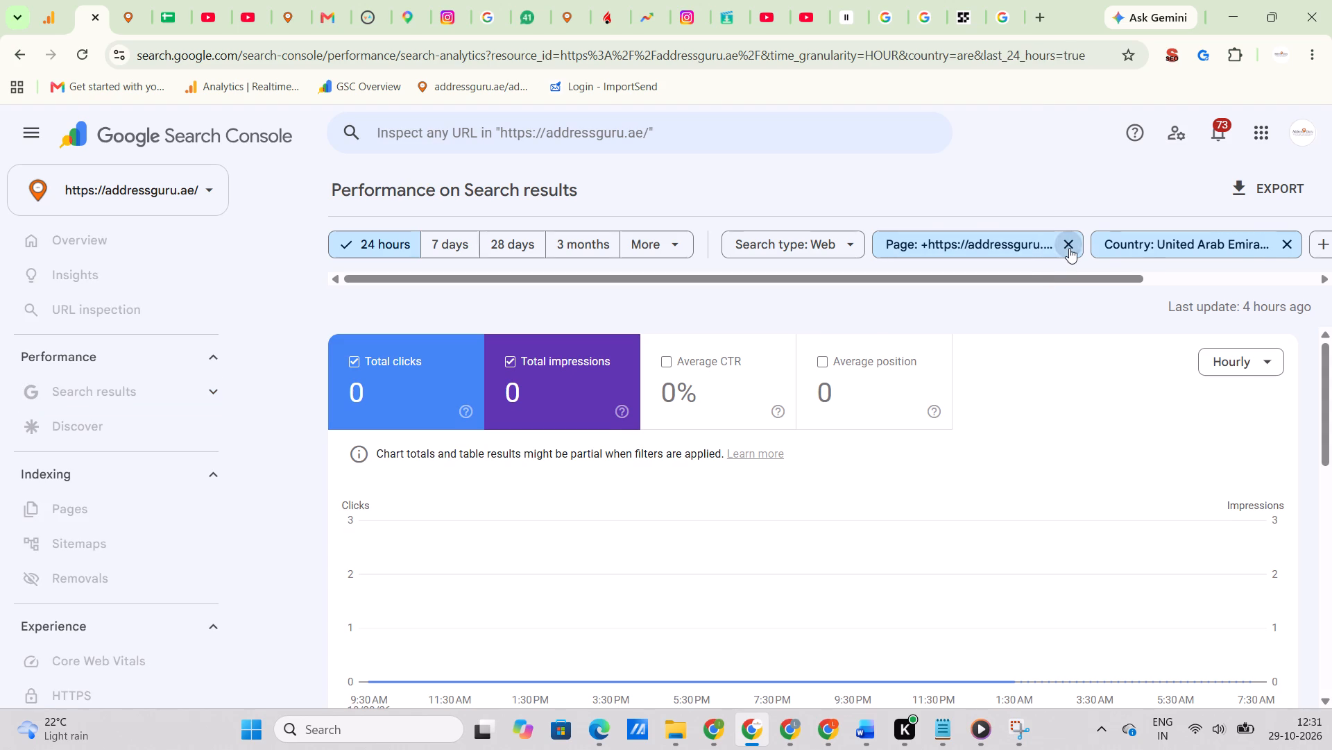
pyautogui.doubleClick(1069, 247)
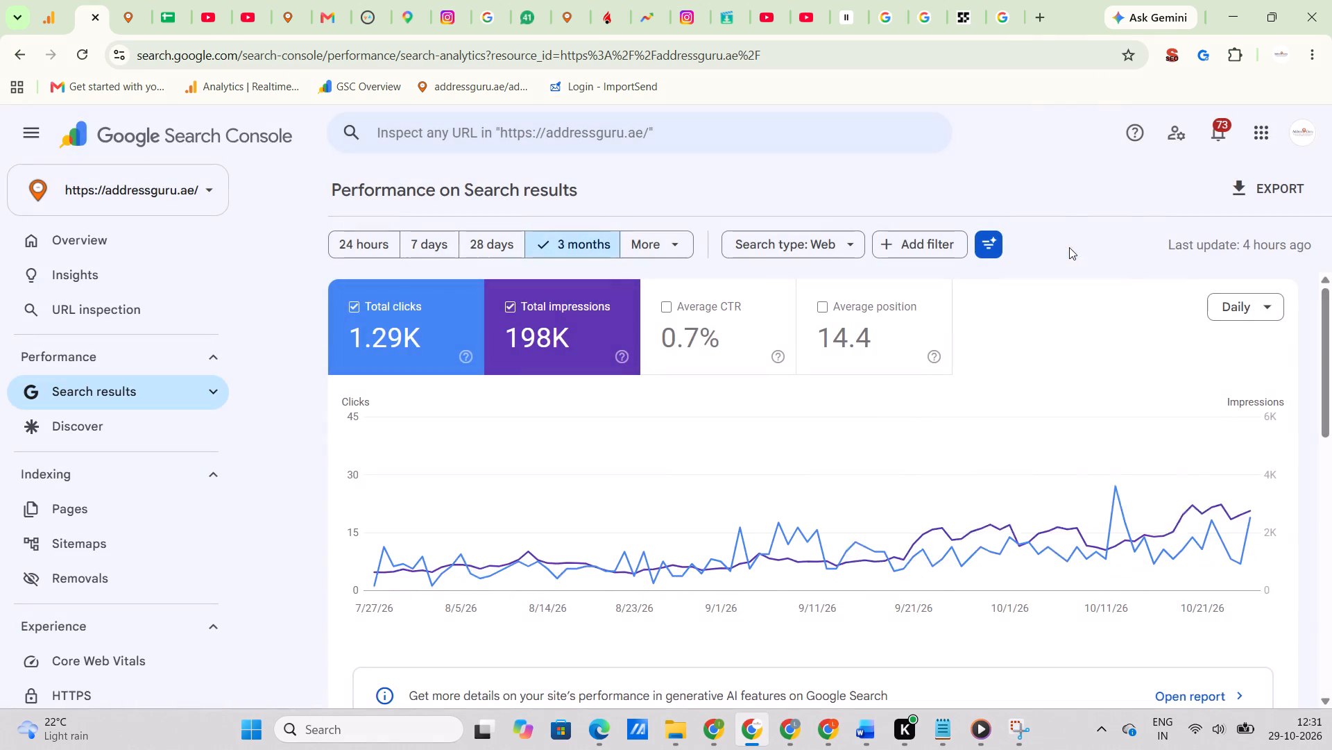
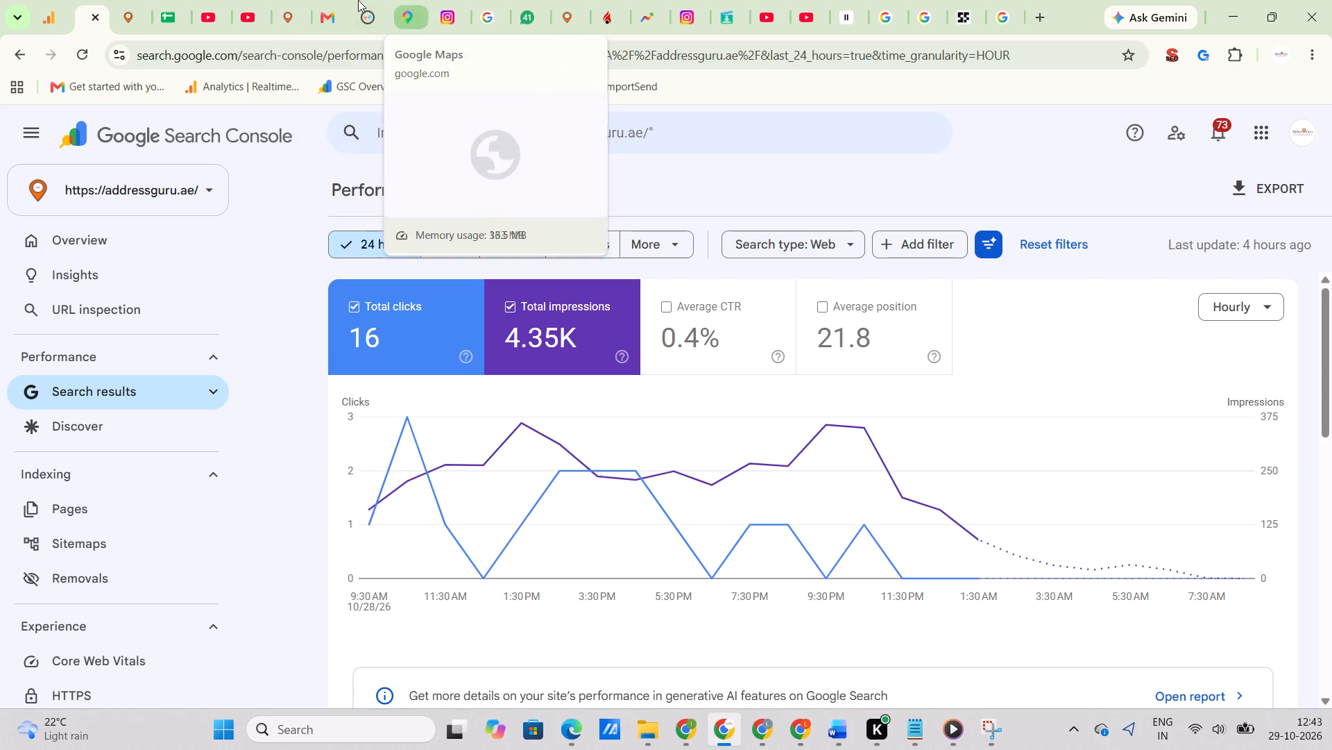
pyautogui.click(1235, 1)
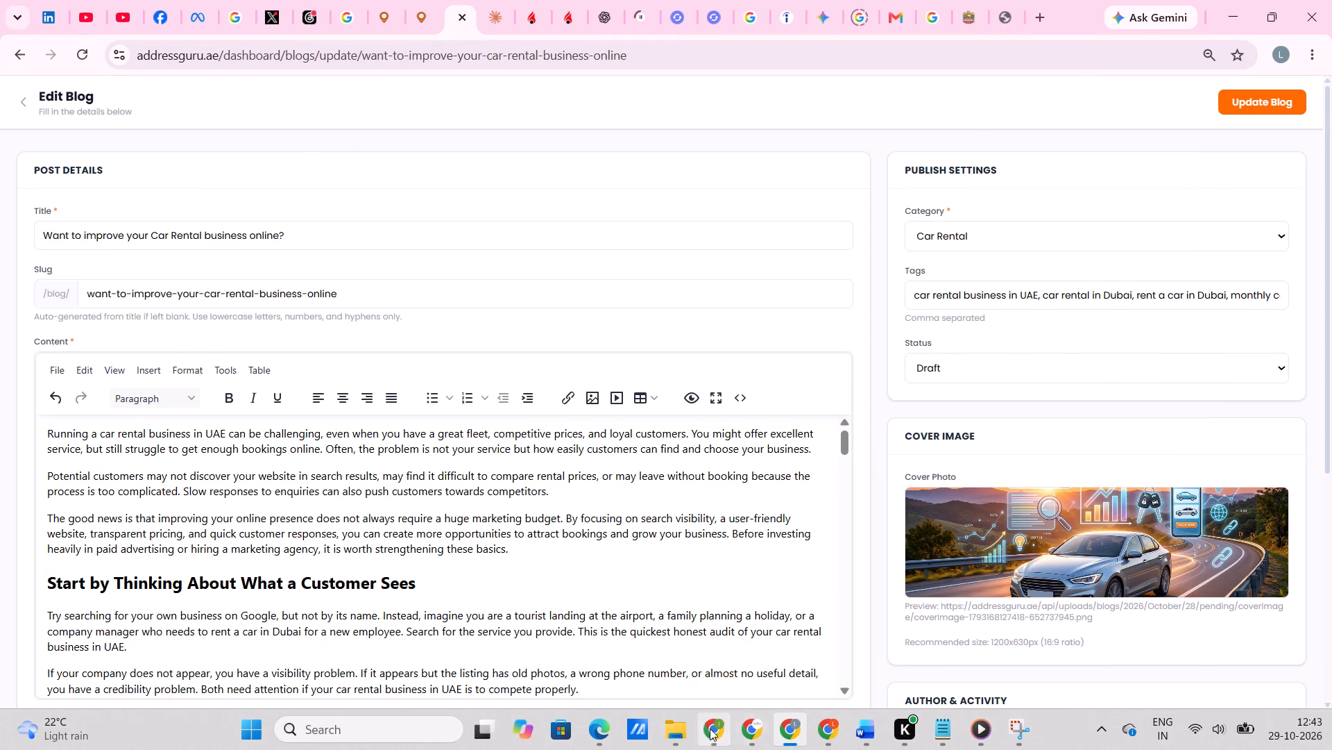
# Switch to the AddressGuru admin panel and reload the Business Listings page.
pyautogui.doubleClick(708, 728)
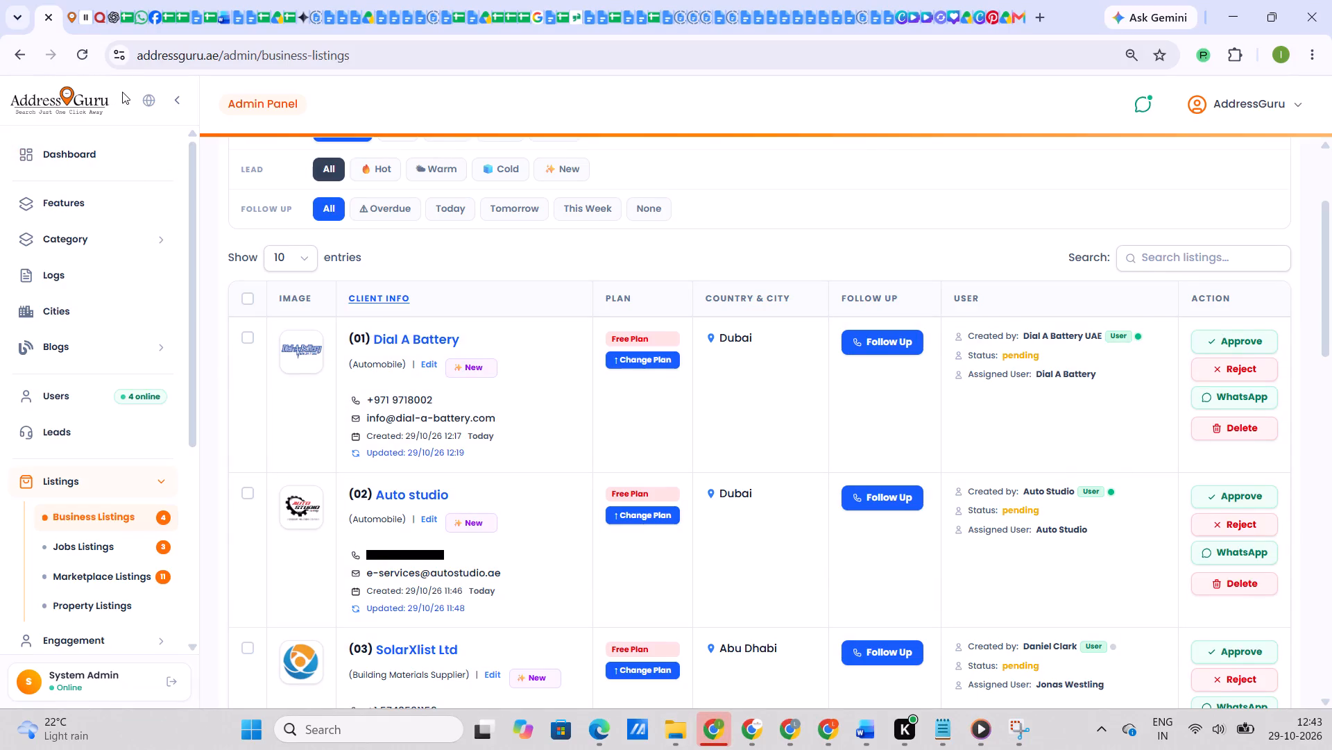
pyautogui.click(81, 56)
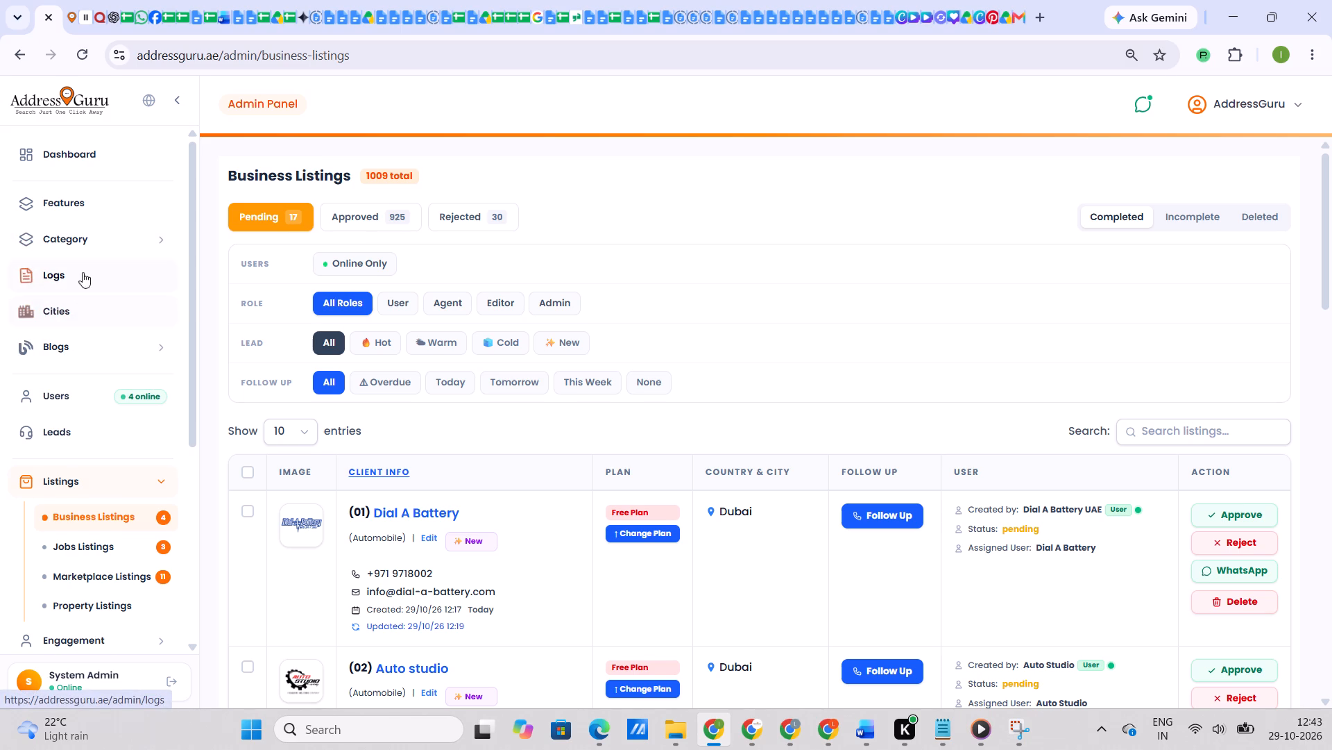
# Open the category SEO Content page, search its entries for "auto", and clear the search.
pyautogui.click(97, 240)
pyautogui.click(109, 325)
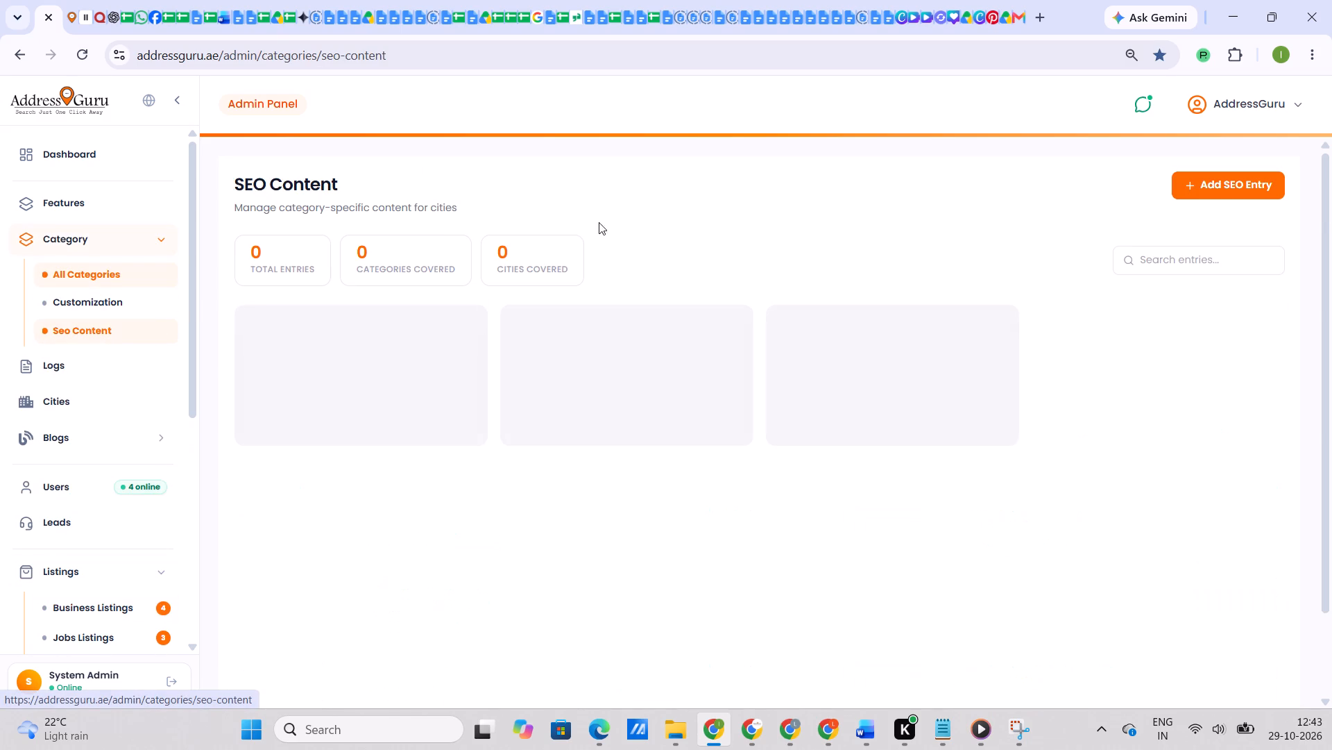
pyautogui.click(1210, 263)
pyautogui.write('auto')
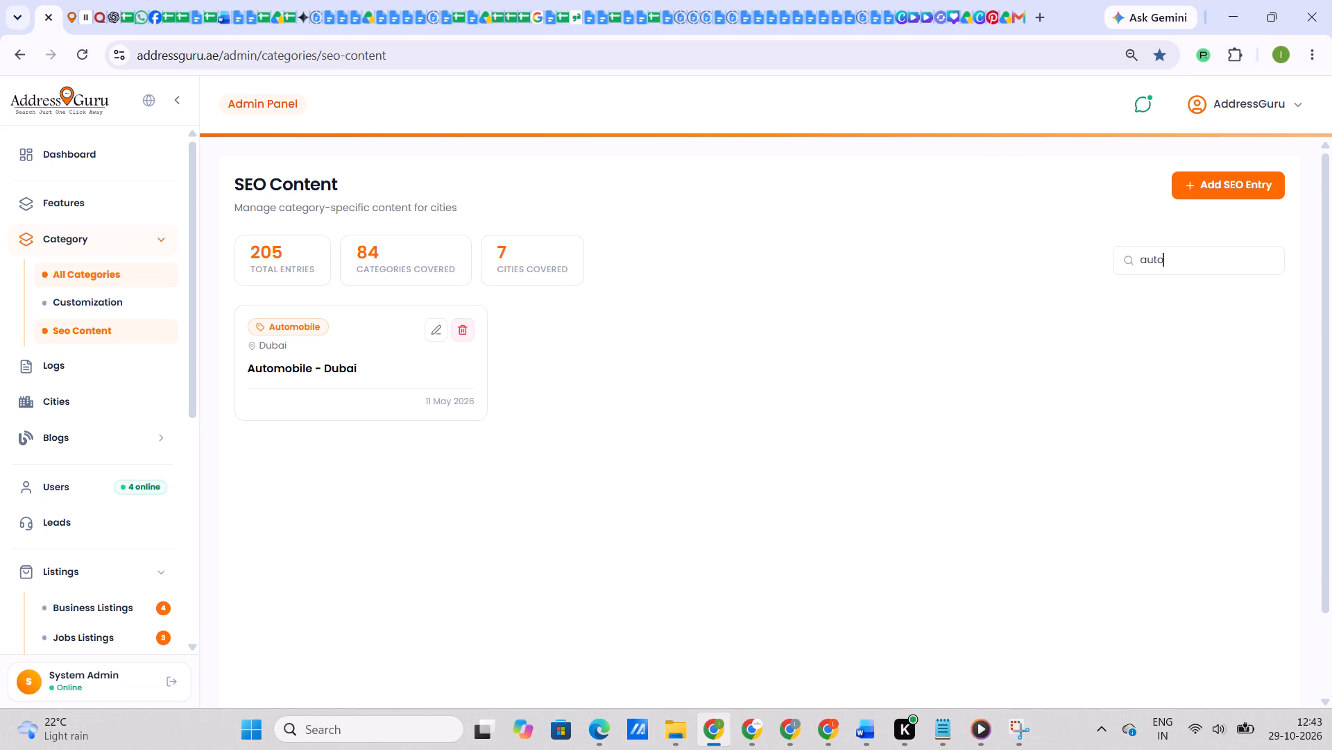
pyautogui.press('BackSpace')
pyautogui.press('BackSpace')
pyautogui.press('BackSpace')
pyautogui.press('BackSpace')
pyautogui.press('BackSpace')
pyautogui.press('BackSpace')
pyautogui.press('BackSpace')
pyautogui.press('BackSpace')
pyautogui.press('BackSpace')
pyautogui.press('BackSpace')
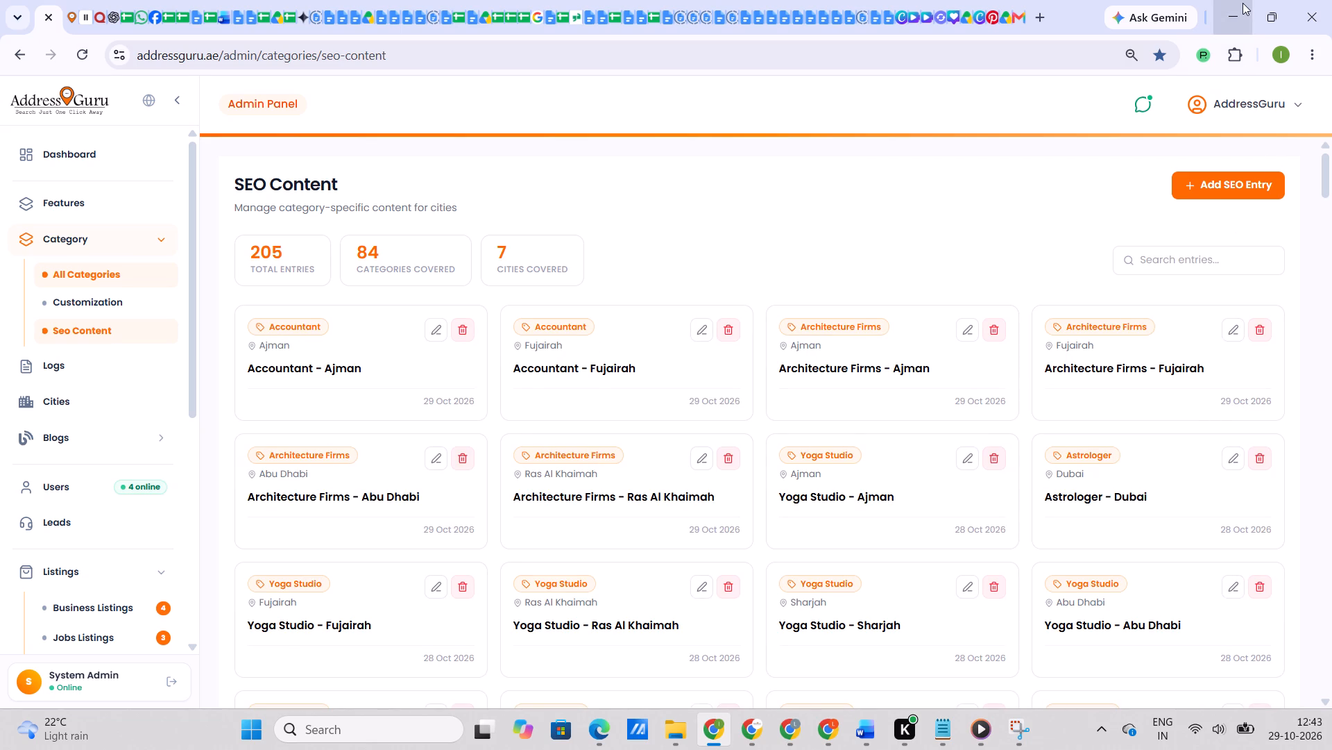
# Return to the browser window with the car rental blog's edit page.
pyautogui.click(816, 730)
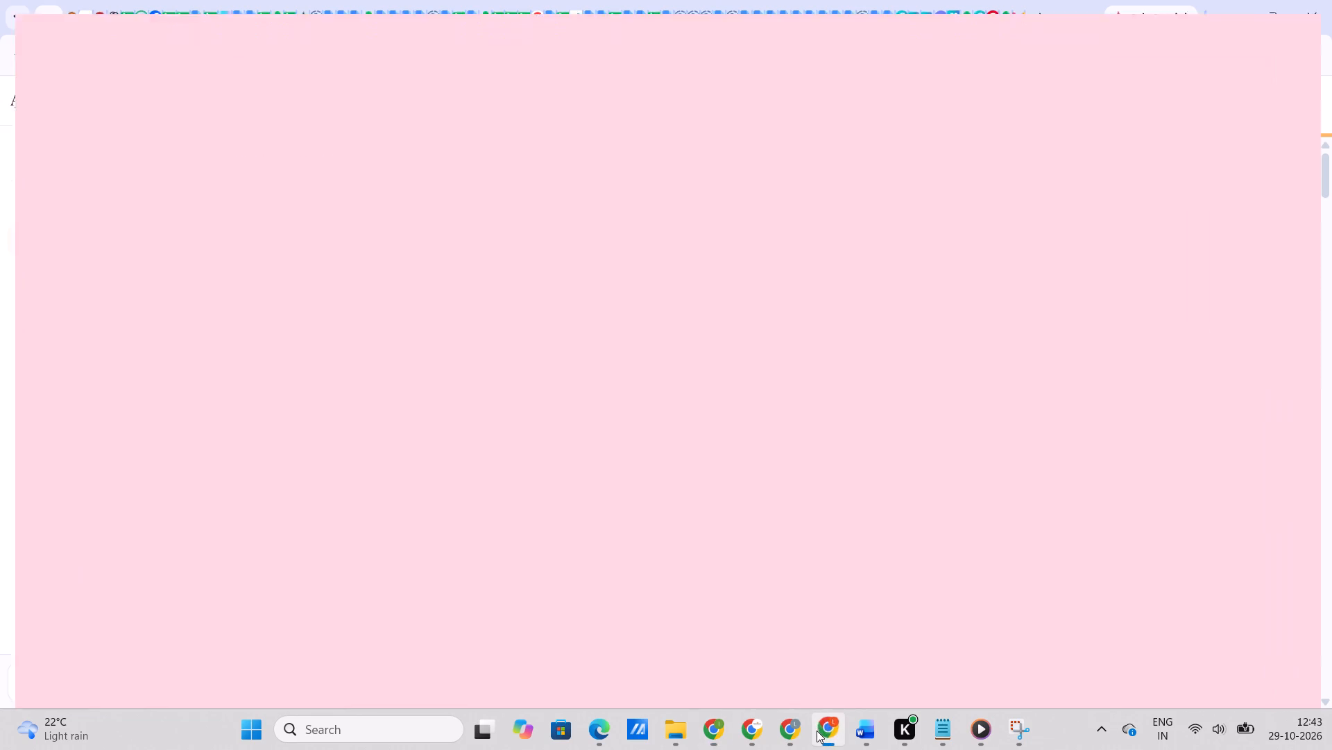
pyautogui.click(817, 731)
pyautogui.click(788, 732)
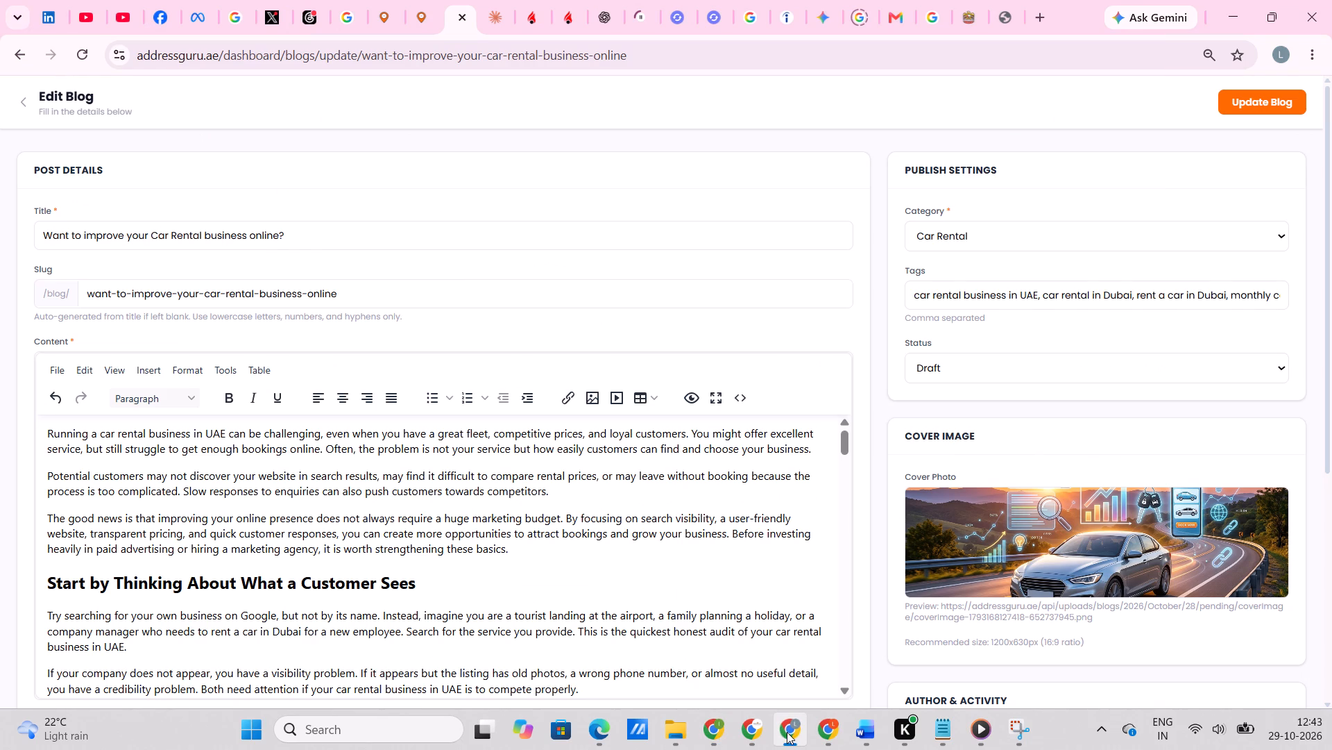
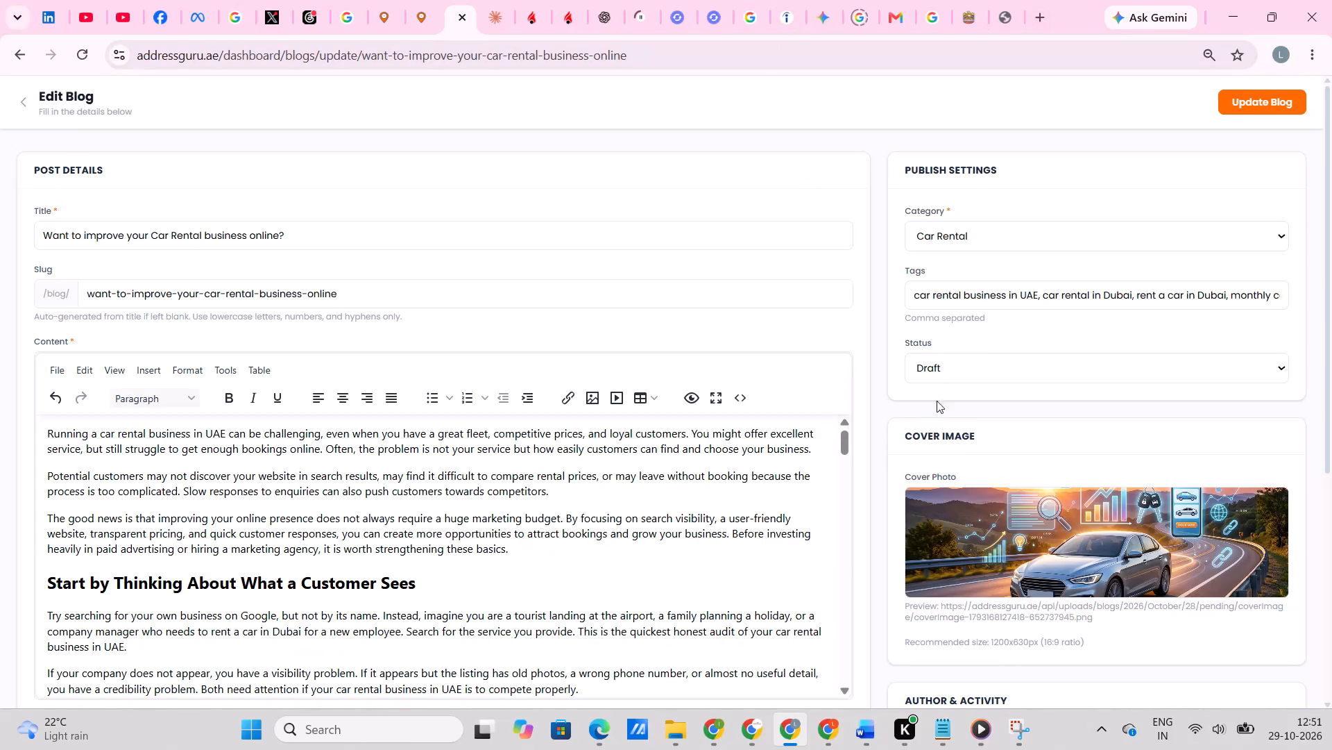
# Switch to the browser window with Google Search Console and reload the addressguru.ae 24-hour search performance report.
pyautogui.click(745, 733)
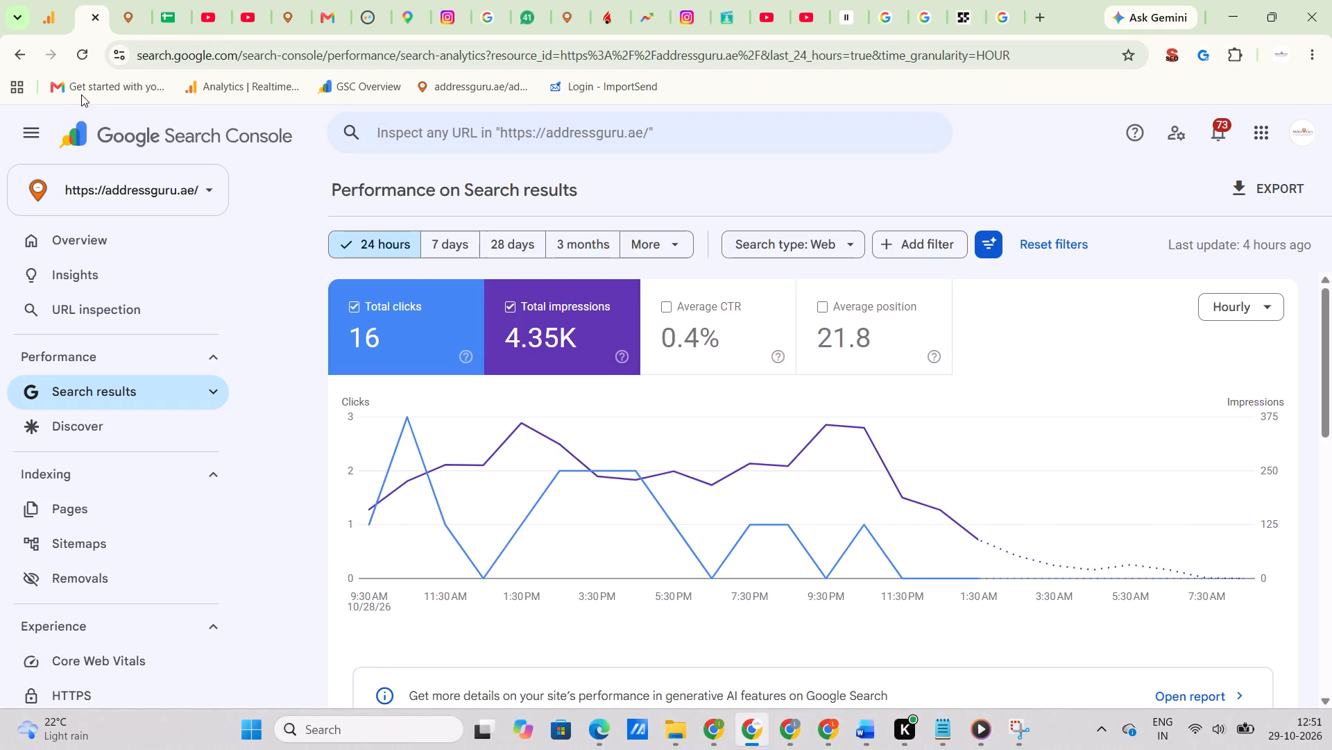
pyautogui.click(81, 58)
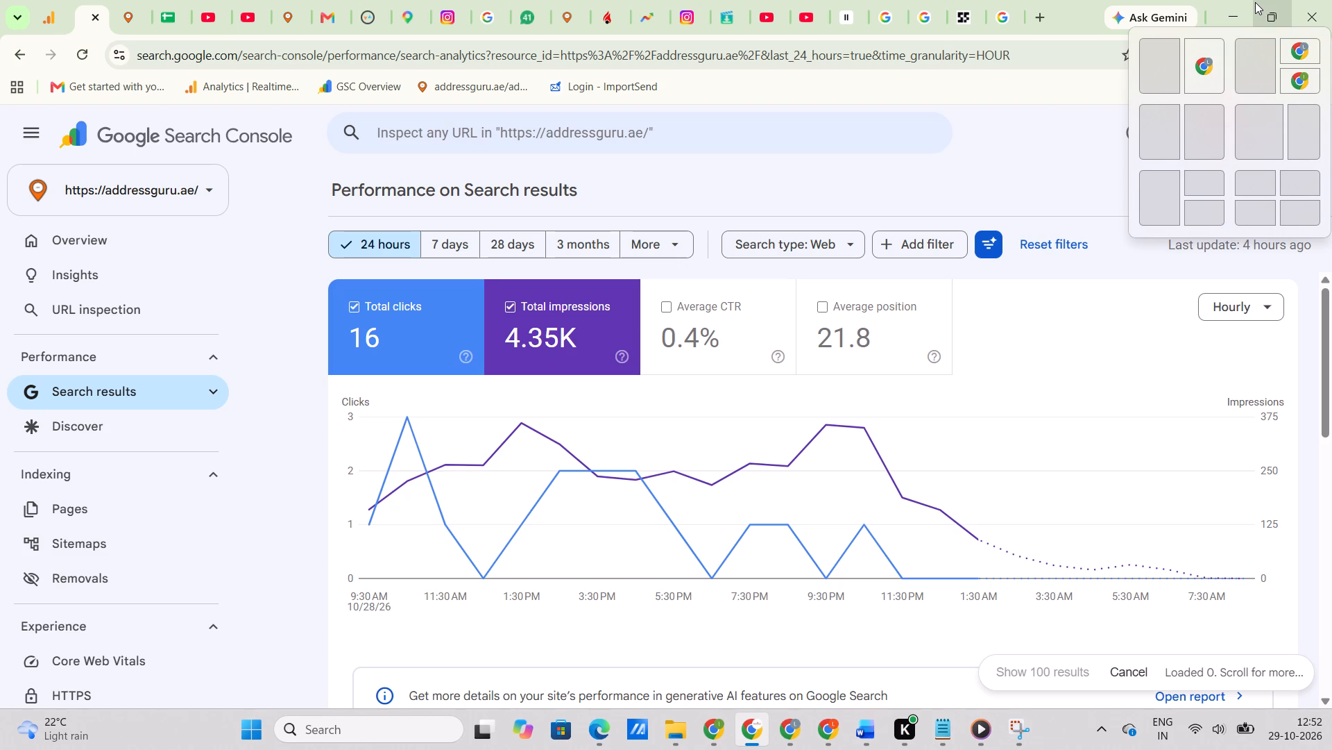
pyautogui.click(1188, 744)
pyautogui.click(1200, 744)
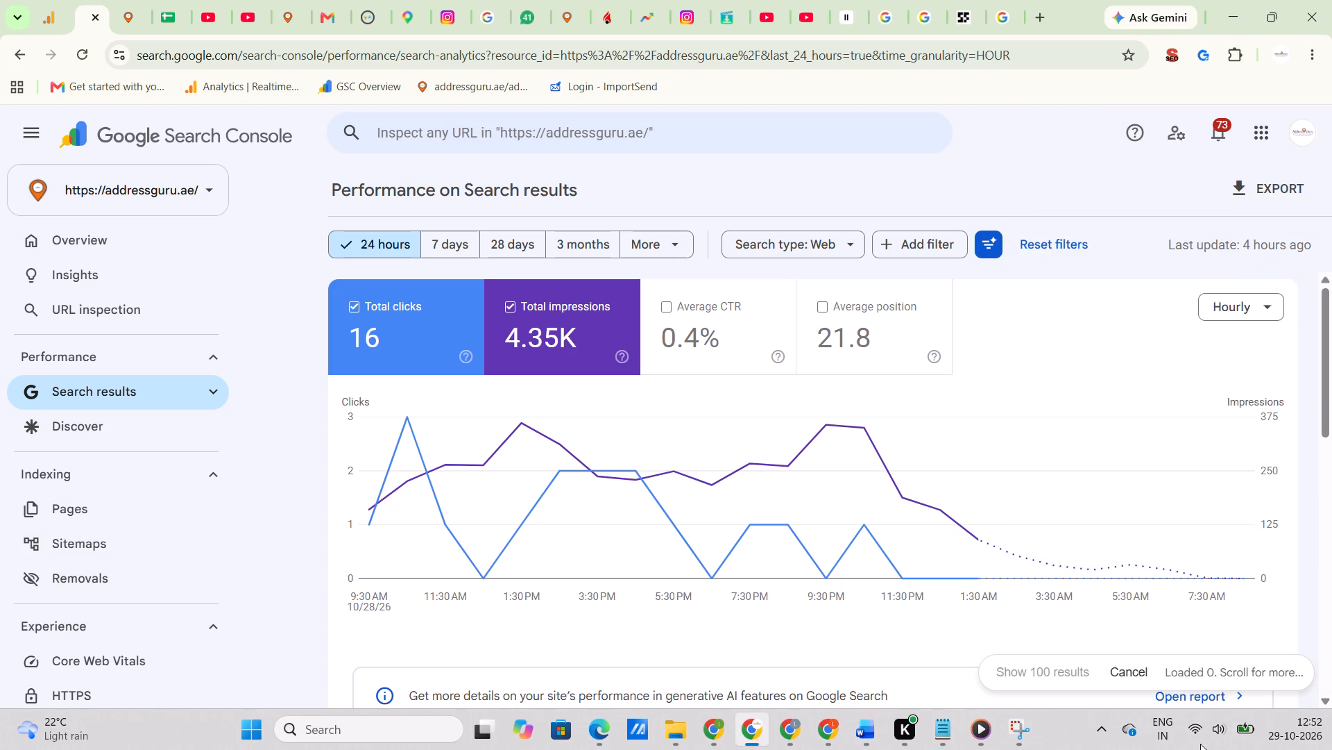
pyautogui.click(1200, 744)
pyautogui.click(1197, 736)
# Switch to the Google Analytics Realtime overview for the site.
pyautogui.click(122, 0)
pyautogui.click(57, 0)
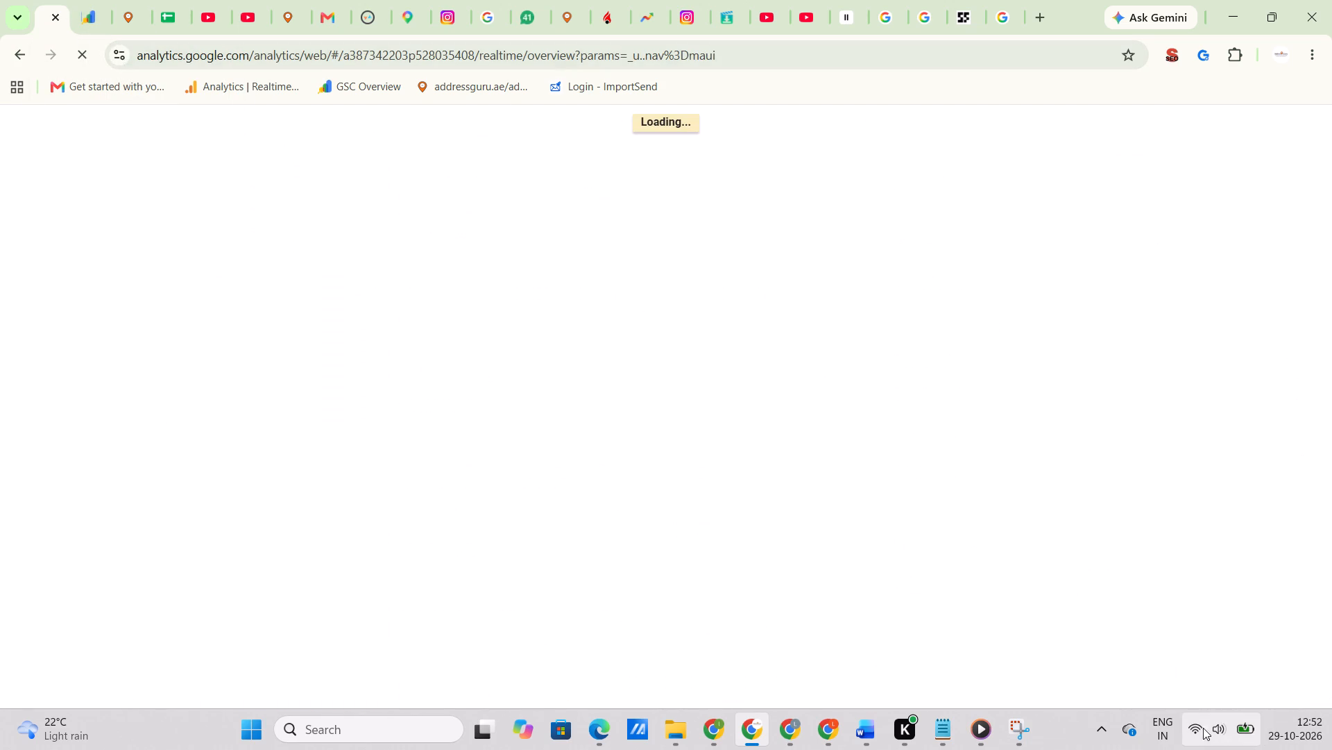
# Switch the computer's Wi-Fi connection to the "Redmi Note 8" network.
pyautogui.click(1185, 726)
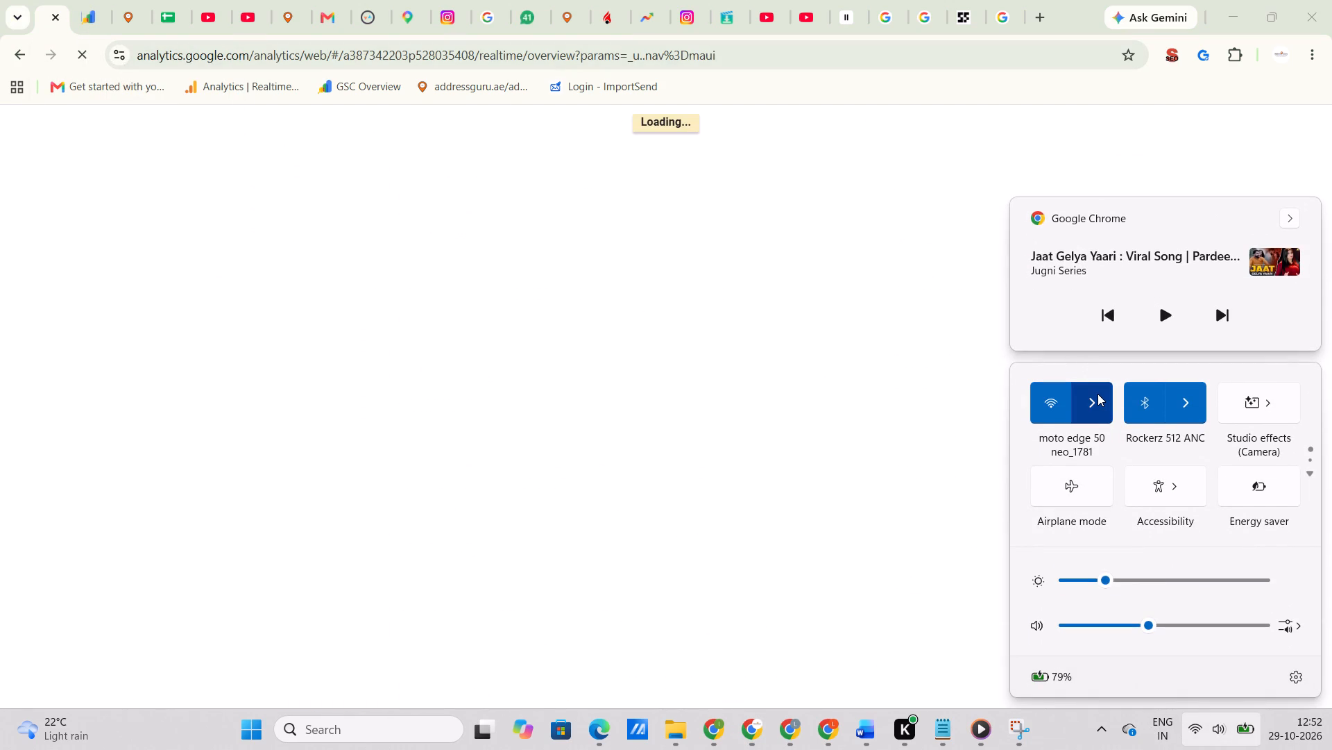
pyautogui.click(1098, 394)
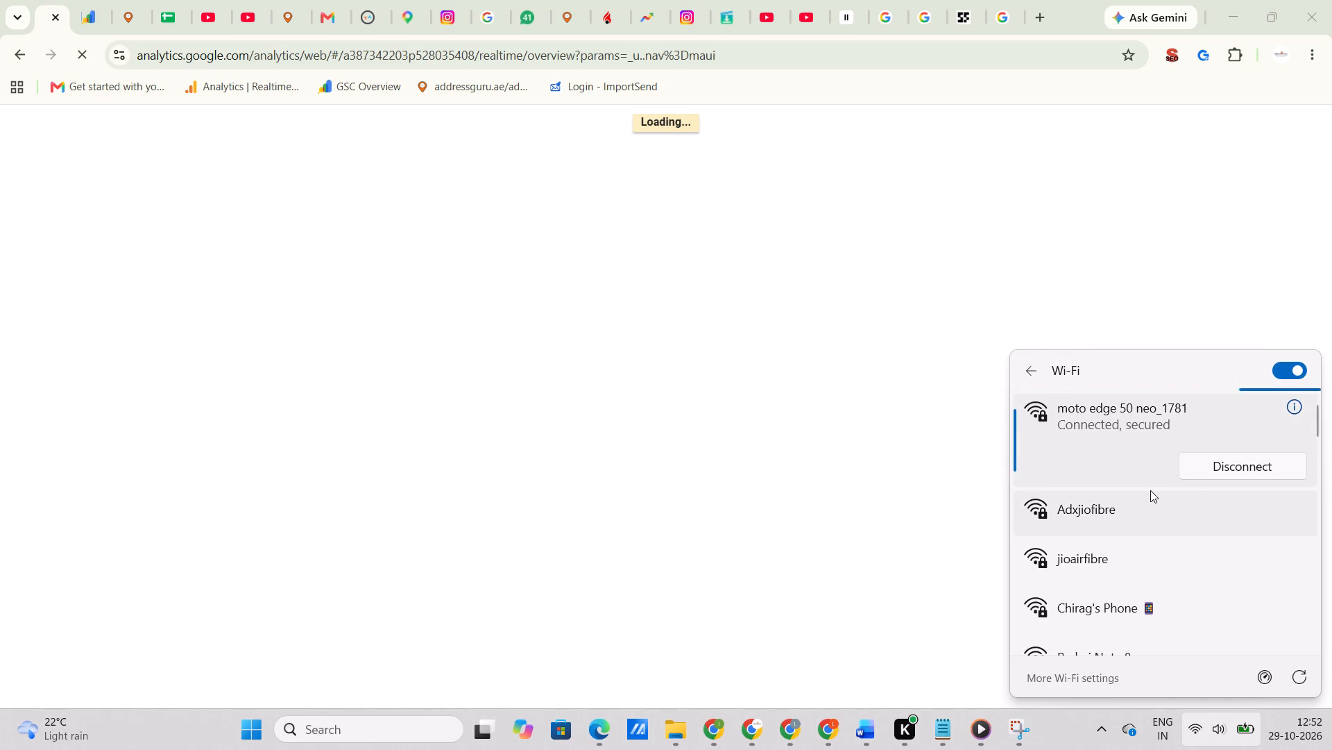
pyautogui.scroll(-3, 1150, 491)
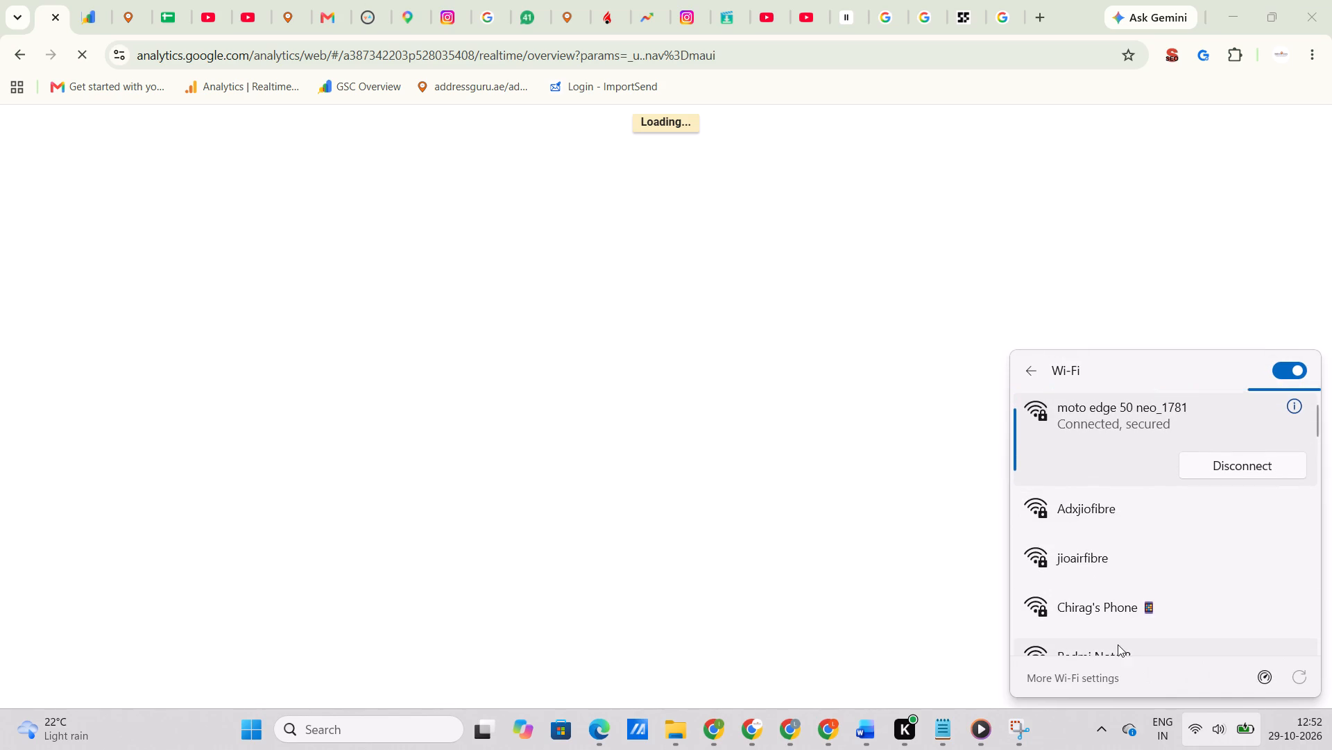
pyautogui.click(1115, 654)
pyautogui.click(1209, 637)
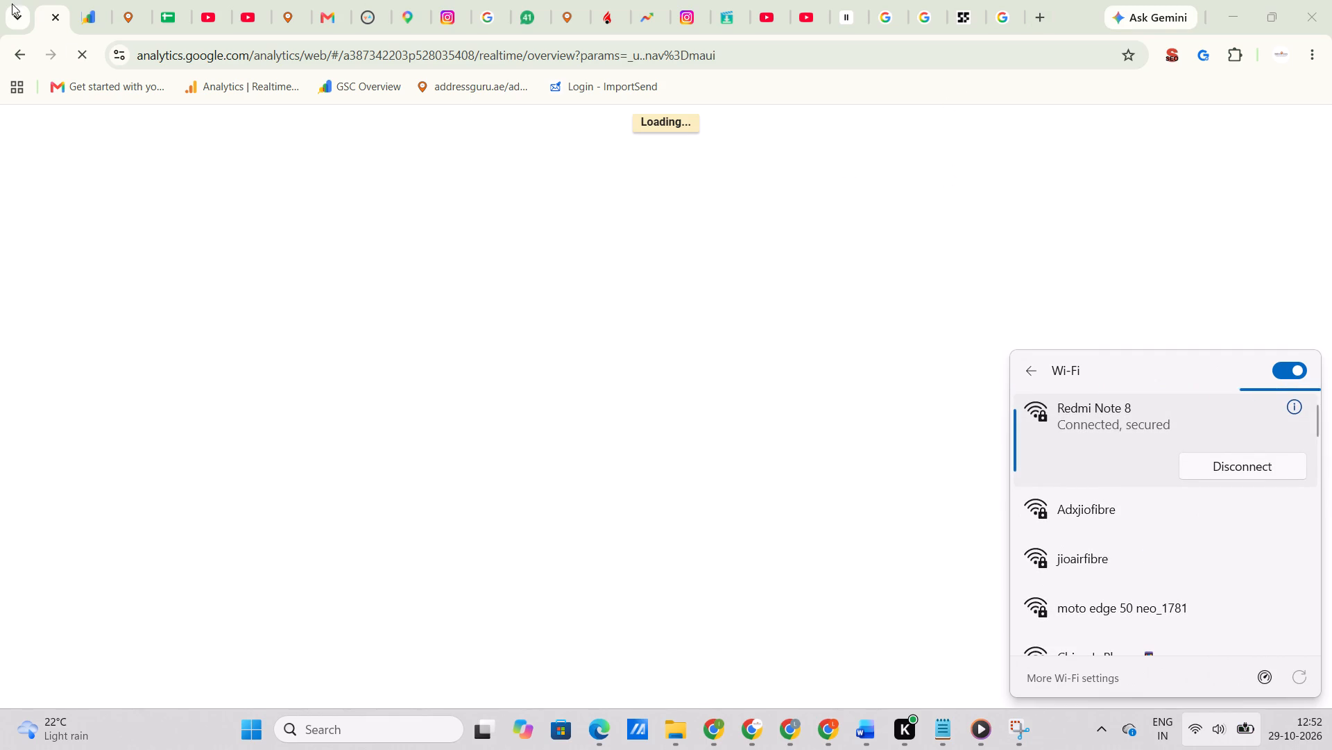
# Reload the Analytics Realtime overview page over the new network connection.
pyautogui.click(406, 54)
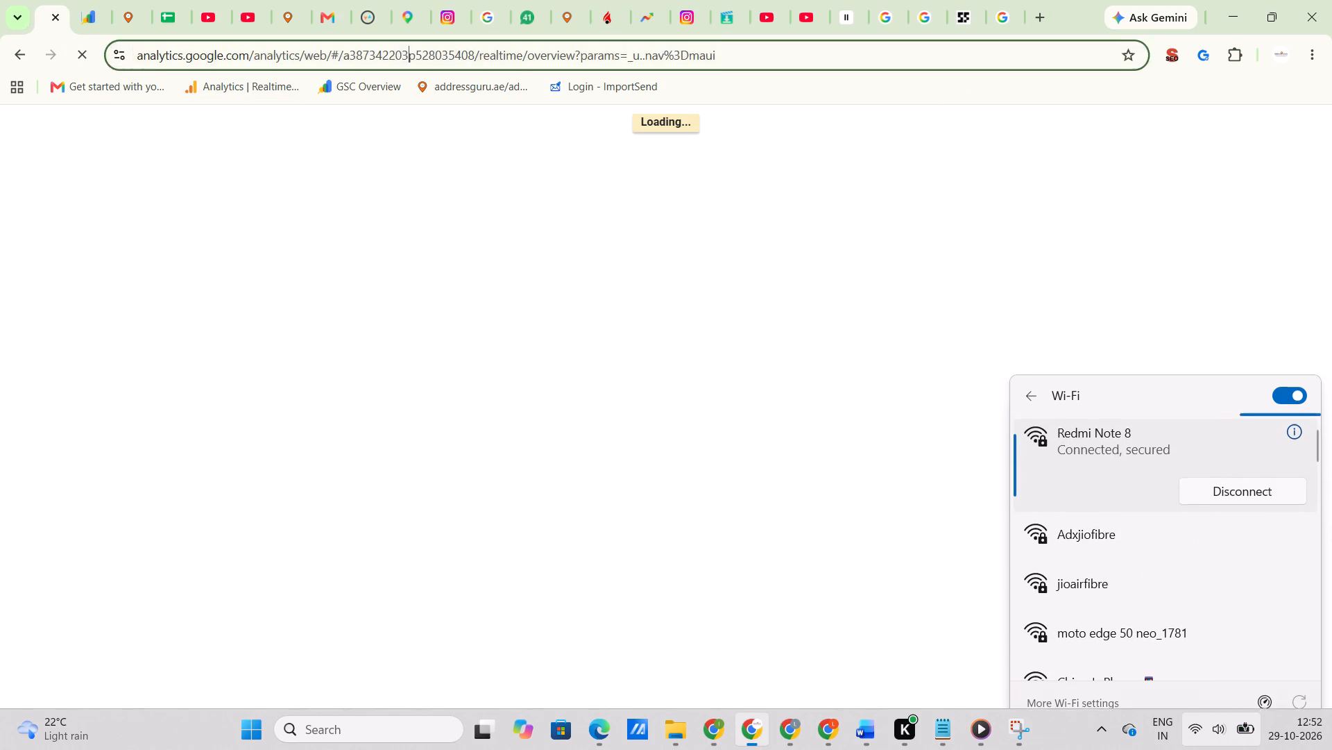
pyautogui.press('Return')
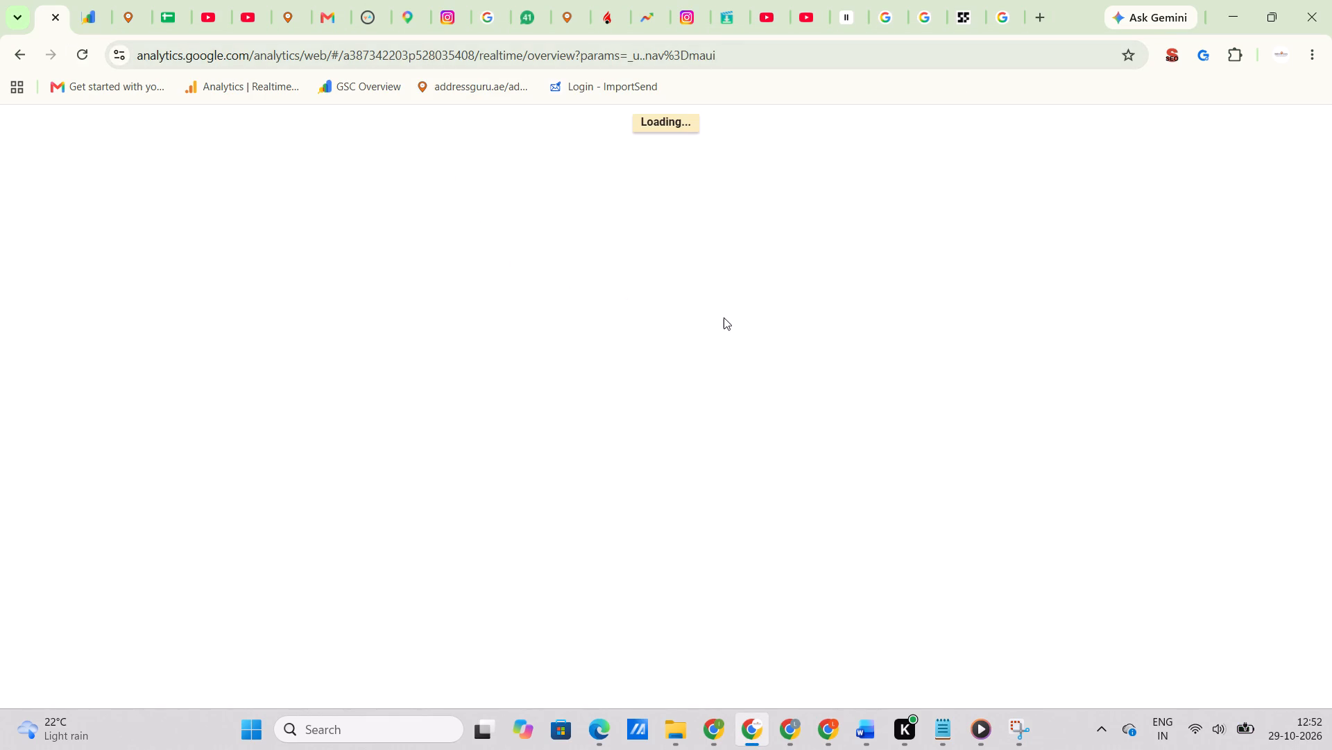
pyautogui.click(1186, 734)
pyautogui.click(1188, 733)
pyautogui.click(731, 376)
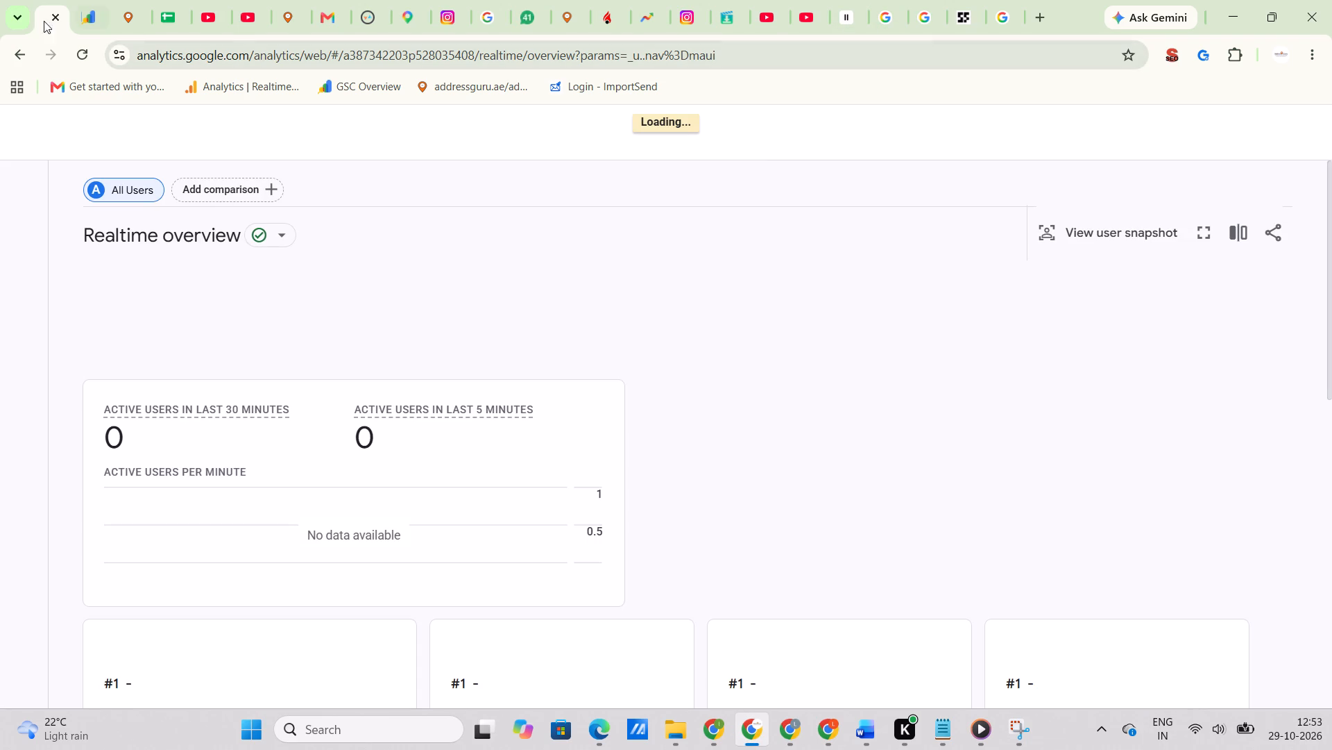
# Return to the Search Console performance report for addressguru.ae and reload it.
pyautogui.click(98, 0)
pyautogui.click(78, 58)
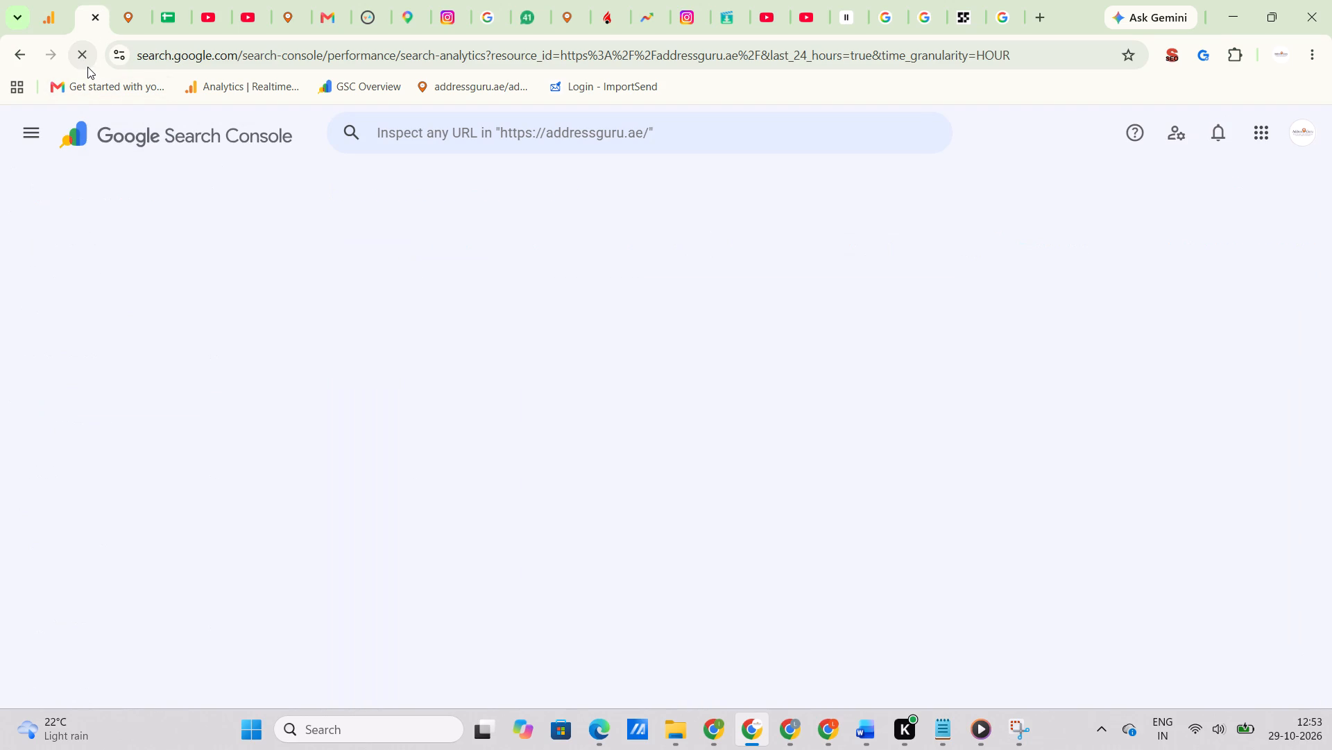
pyautogui.click(1209, 729)
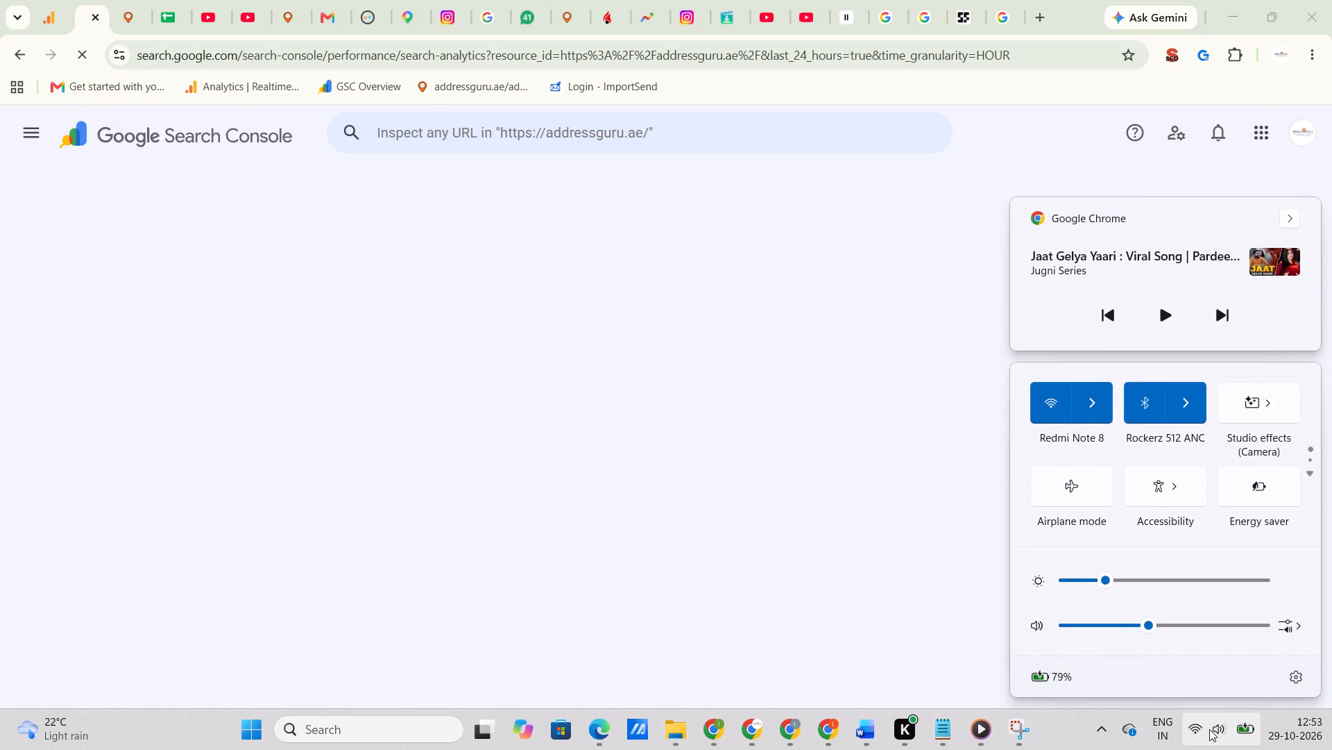
pyautogui.click(1209, 729)
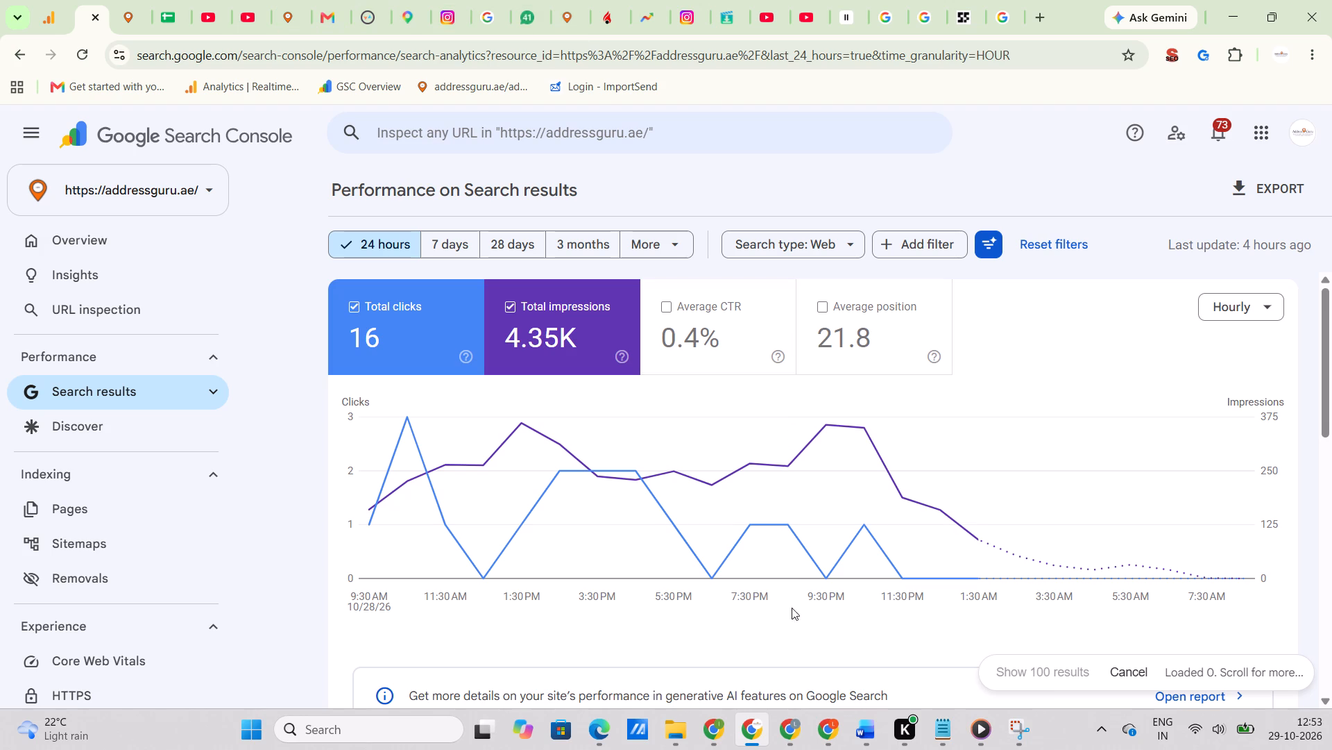
# Switch to the AddressGuru admin panel and open the Users page to review the registered users.
pyautogui.click(718, 731)
pyautogui.click(127, 487)
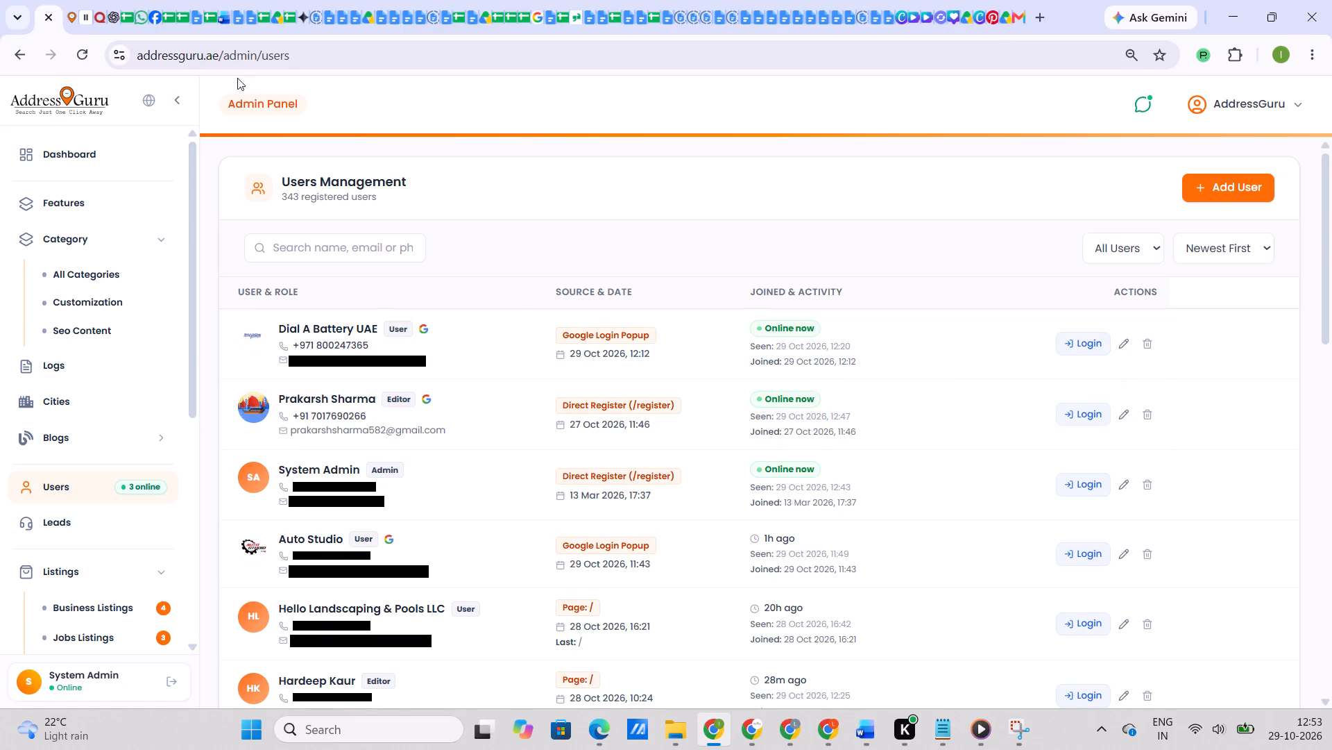
pyautogui.click(1229, 0)
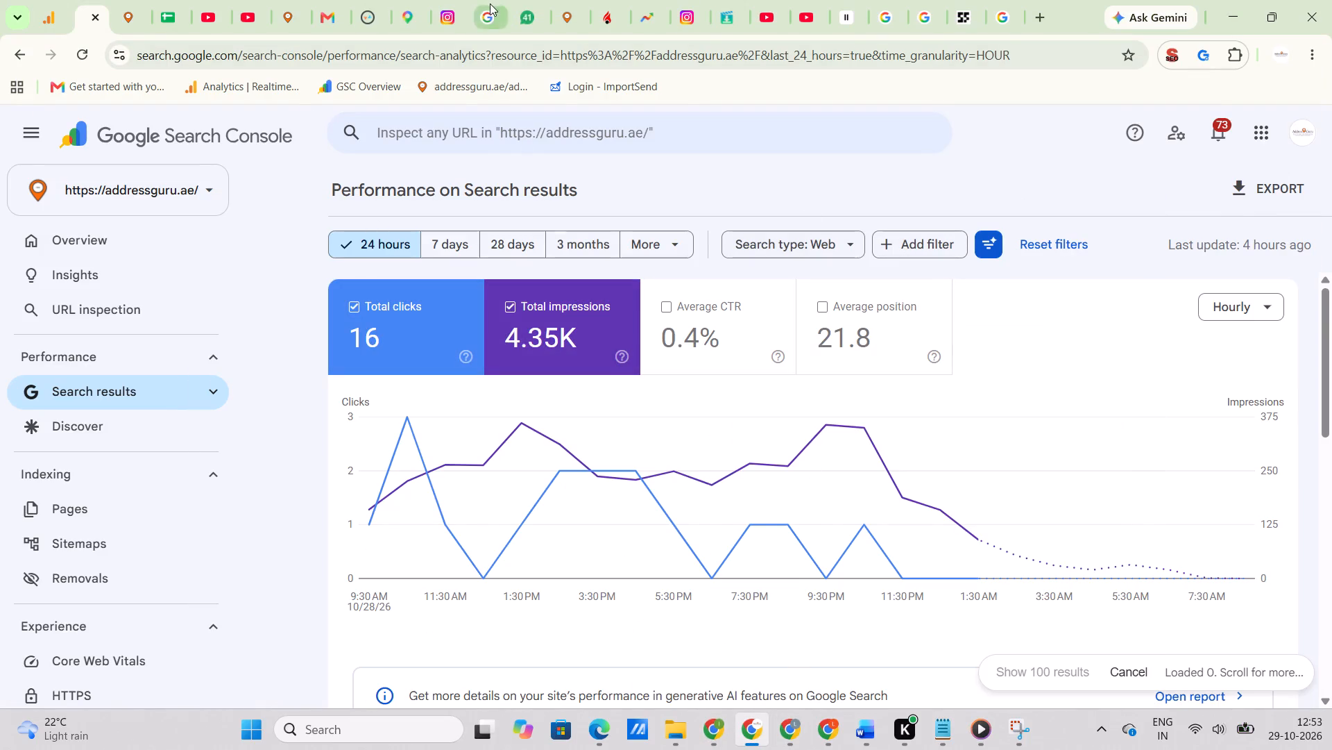
# Return to the car rental blog's edit page and place the cursor in the introduction's second paragraph.
pyautogui.click(751, 730)
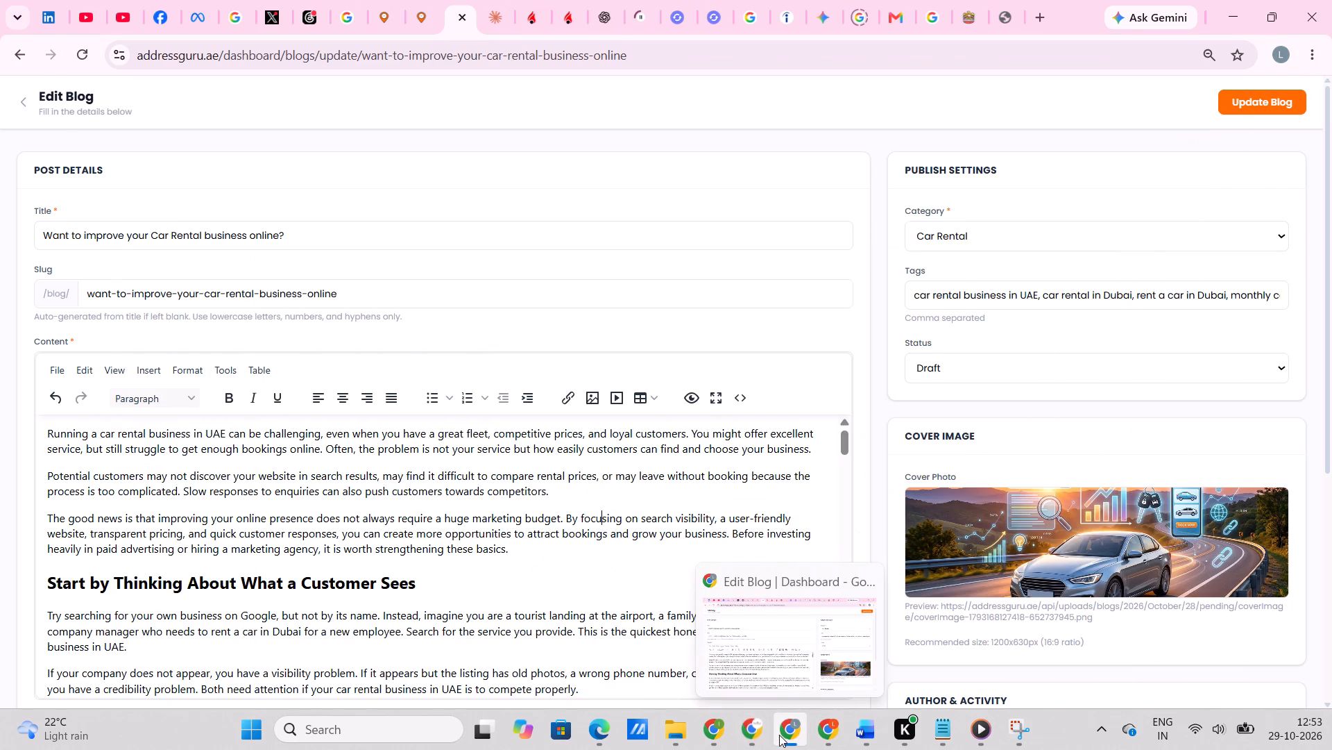
pyautogui.click(425, 492)
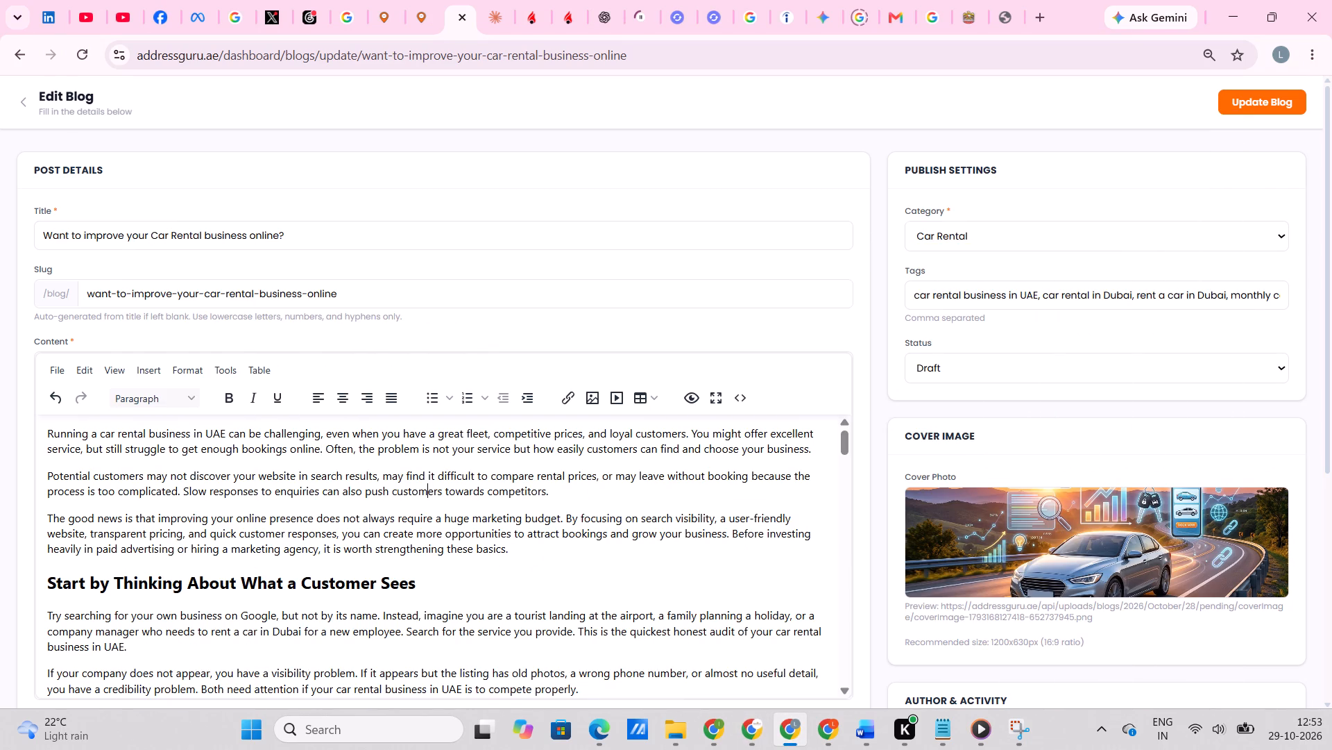
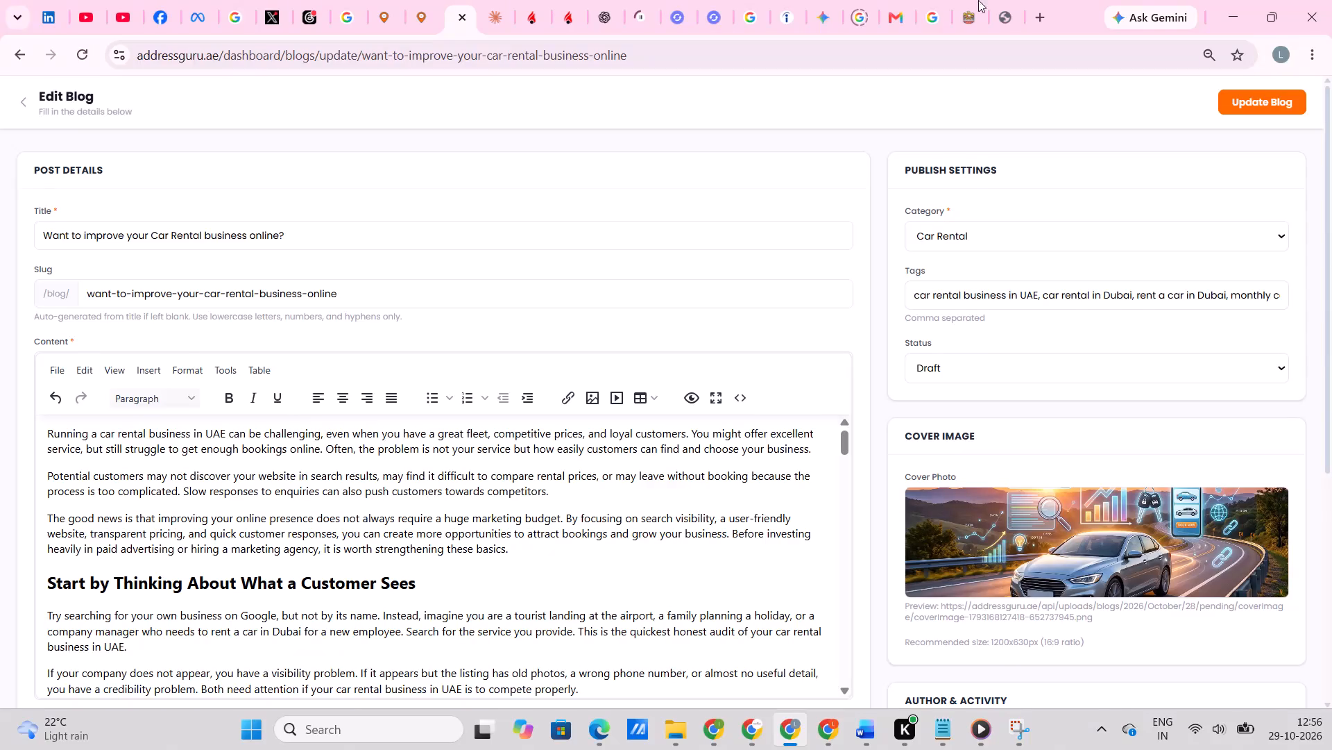
# Switch to the AddressGuru admin panel and check the registered users and the pending business and jobs listings.
pyautogui.click(706, 735)
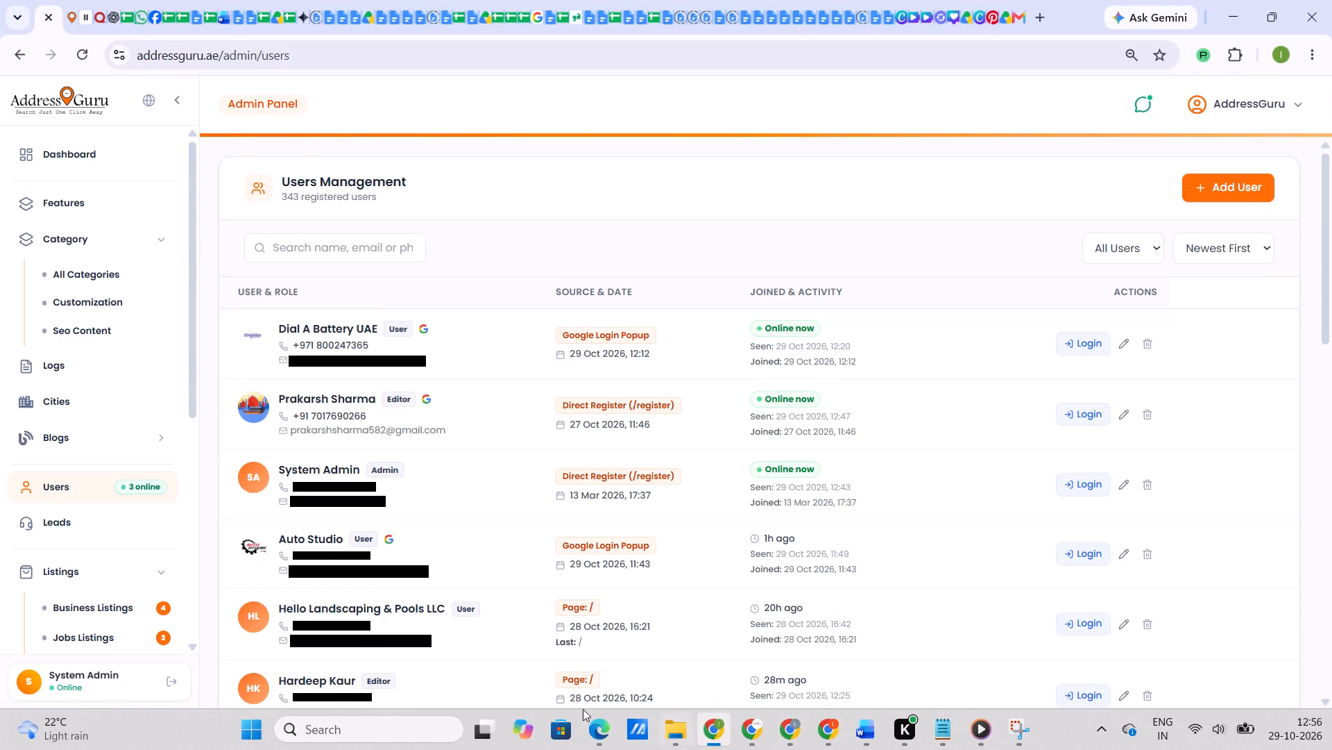
pyautogui.click(118, 495)
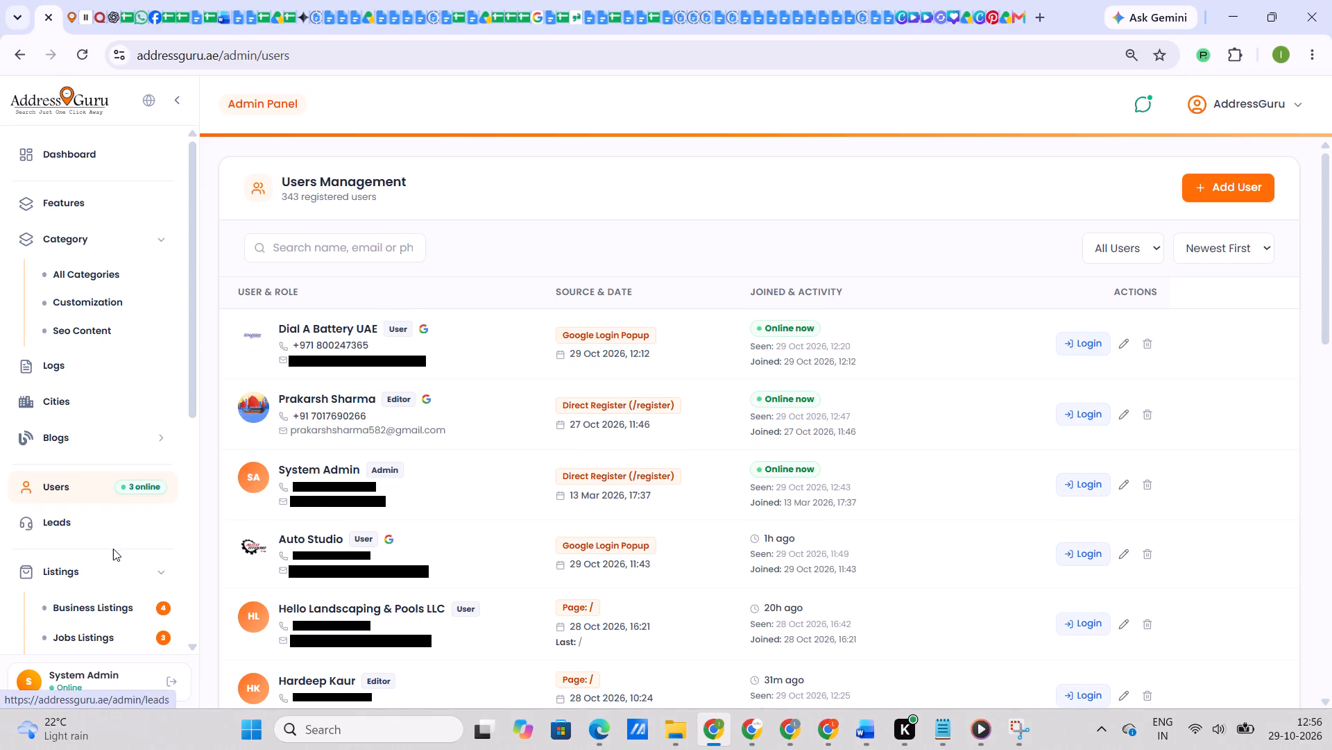
pyautogui.click(120, 608)
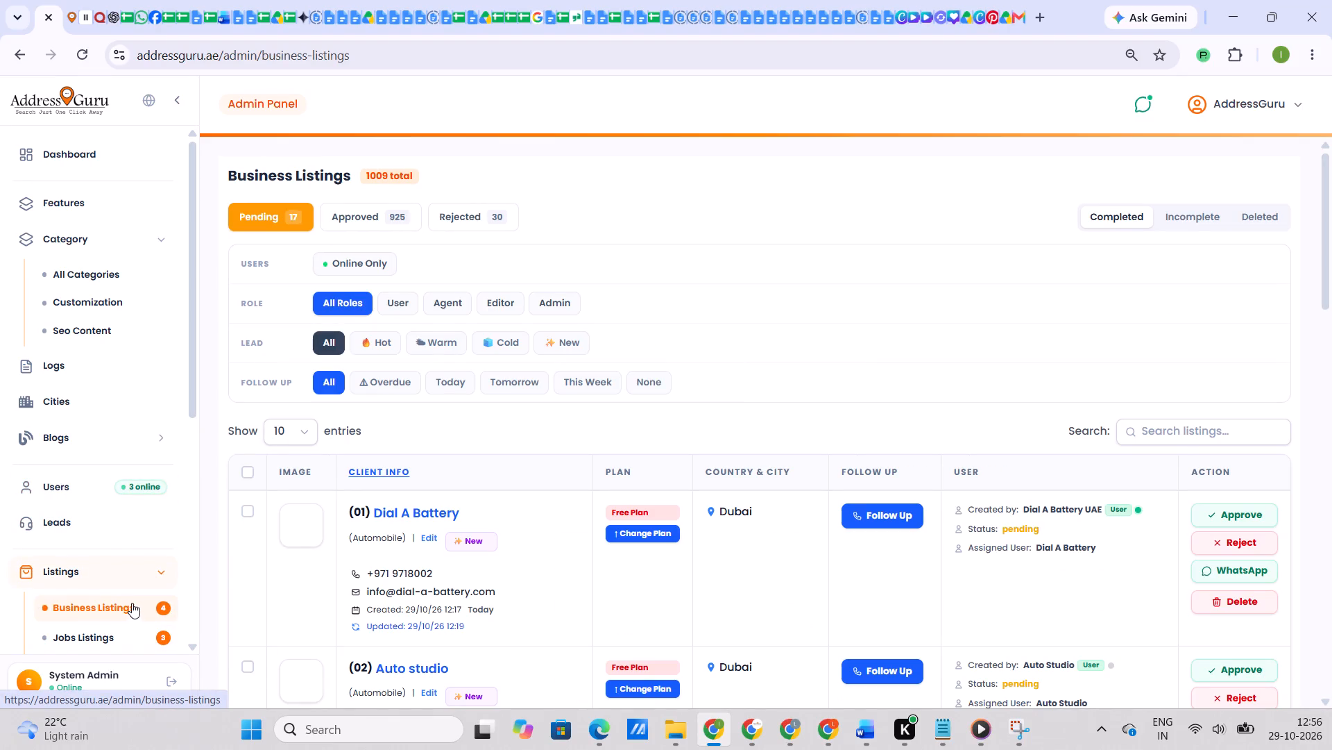
pyautogui.scroll(-3, 359, 563)
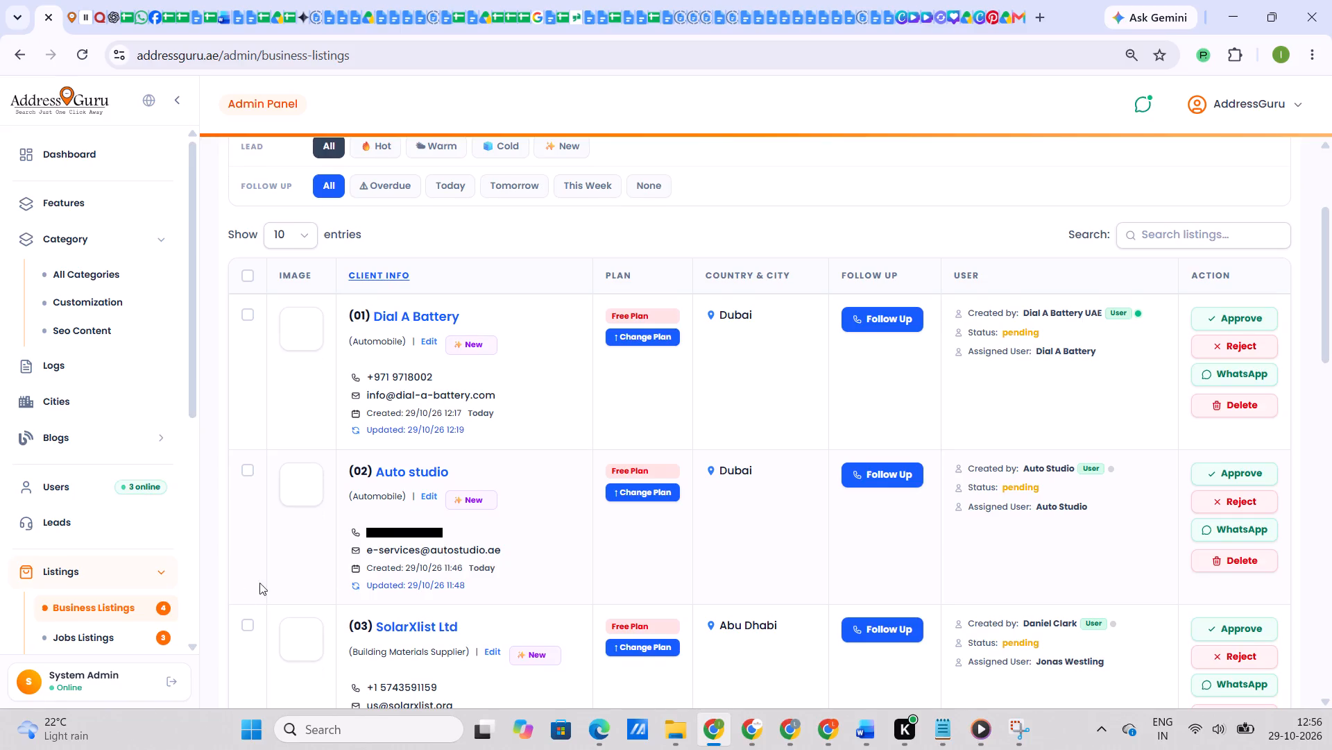
pyautogui.scroll(-2, 151, 599)
pyautogui.click(106, 529)
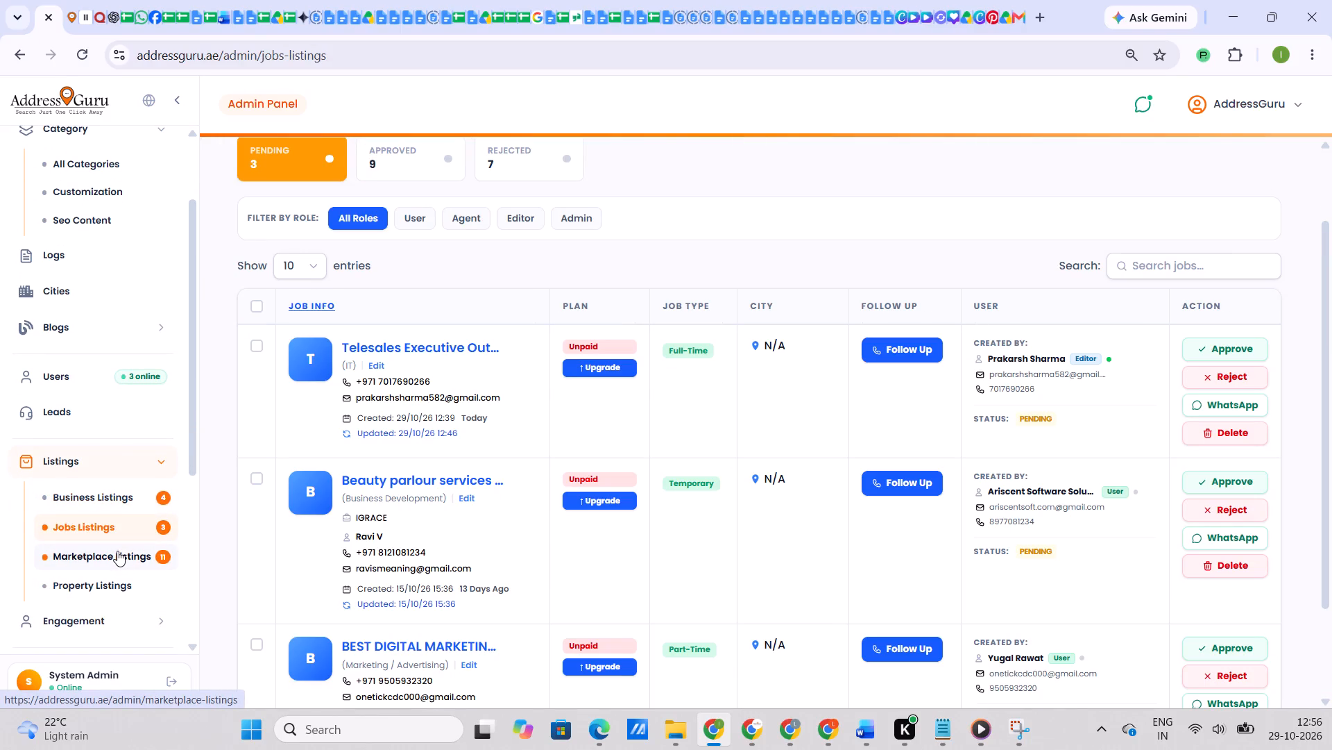
# Look at the intern's blog topics spreadsheet and return to the admin panel's jobs listings.
pyautogui.click(128, 0)
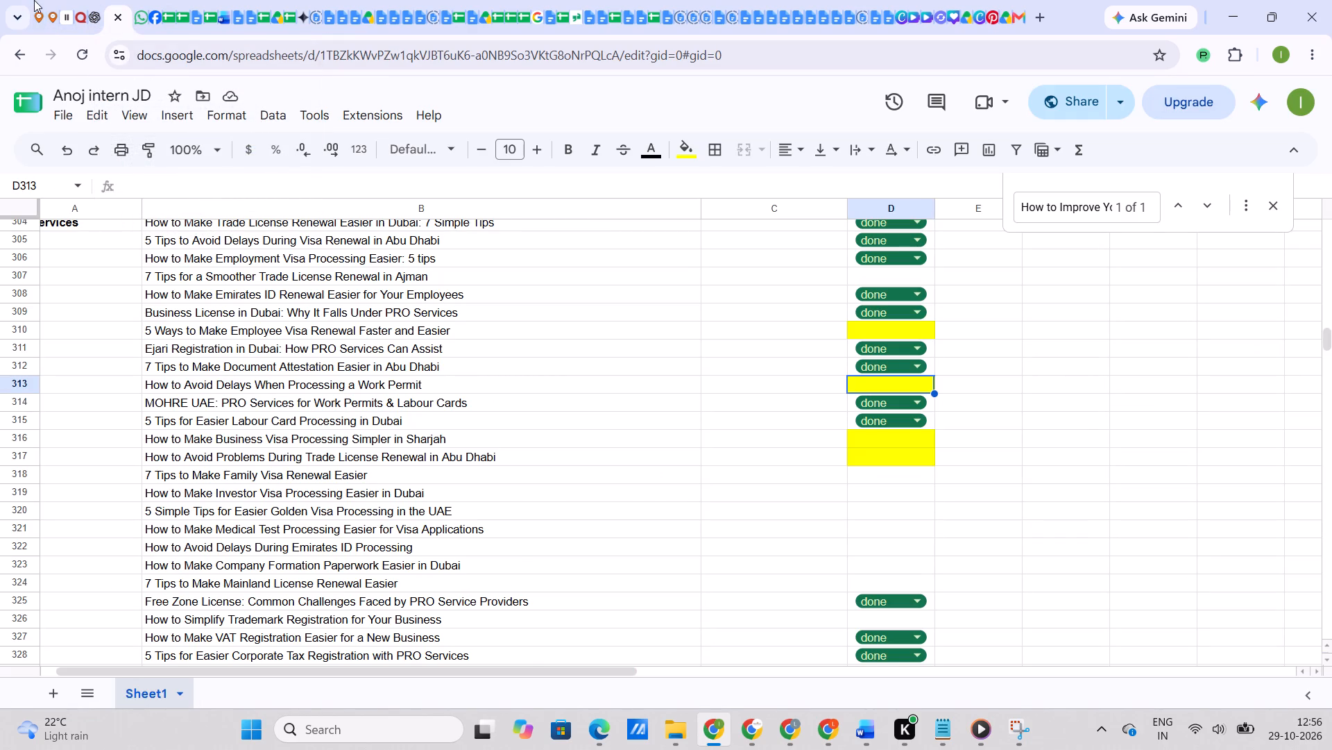
pyautogui.click(34, 0)
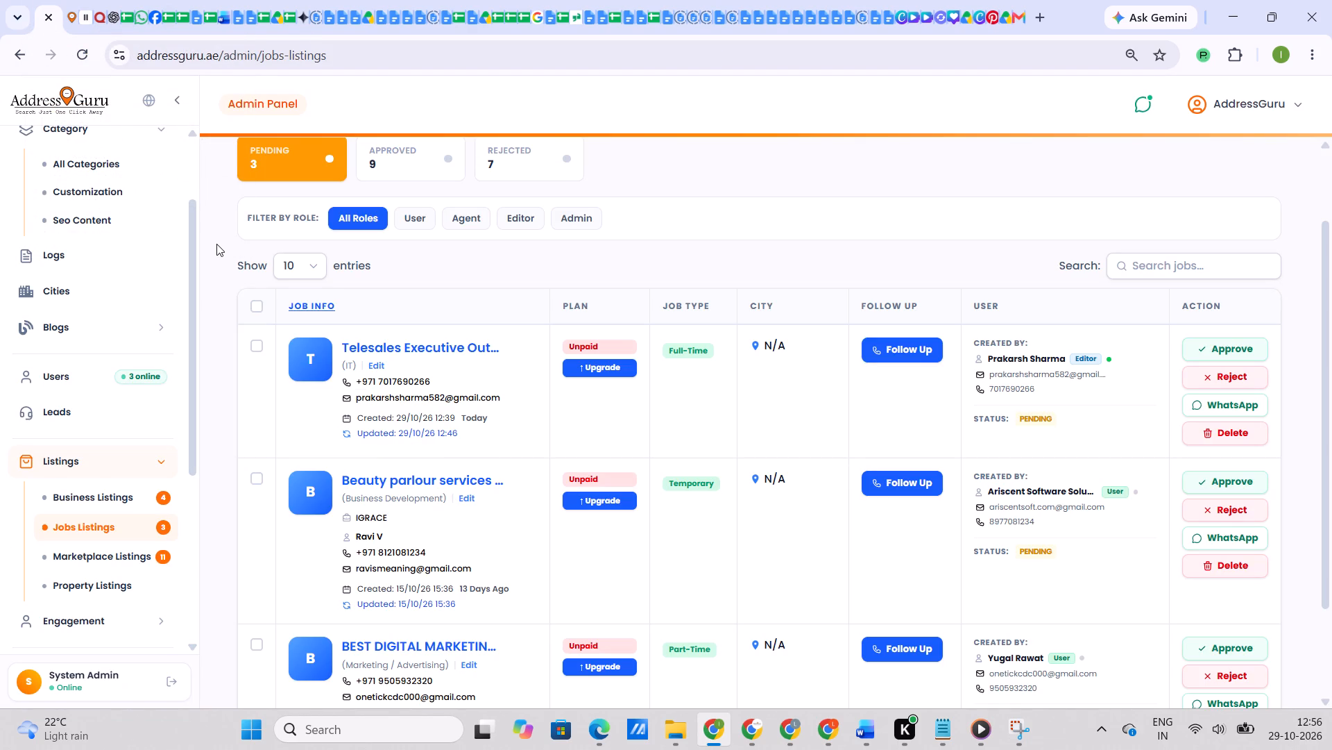
# Switch back to the car rental blog's edit page and review the draft's content down to its SEO settings.
pyautogui.click(798, 733)
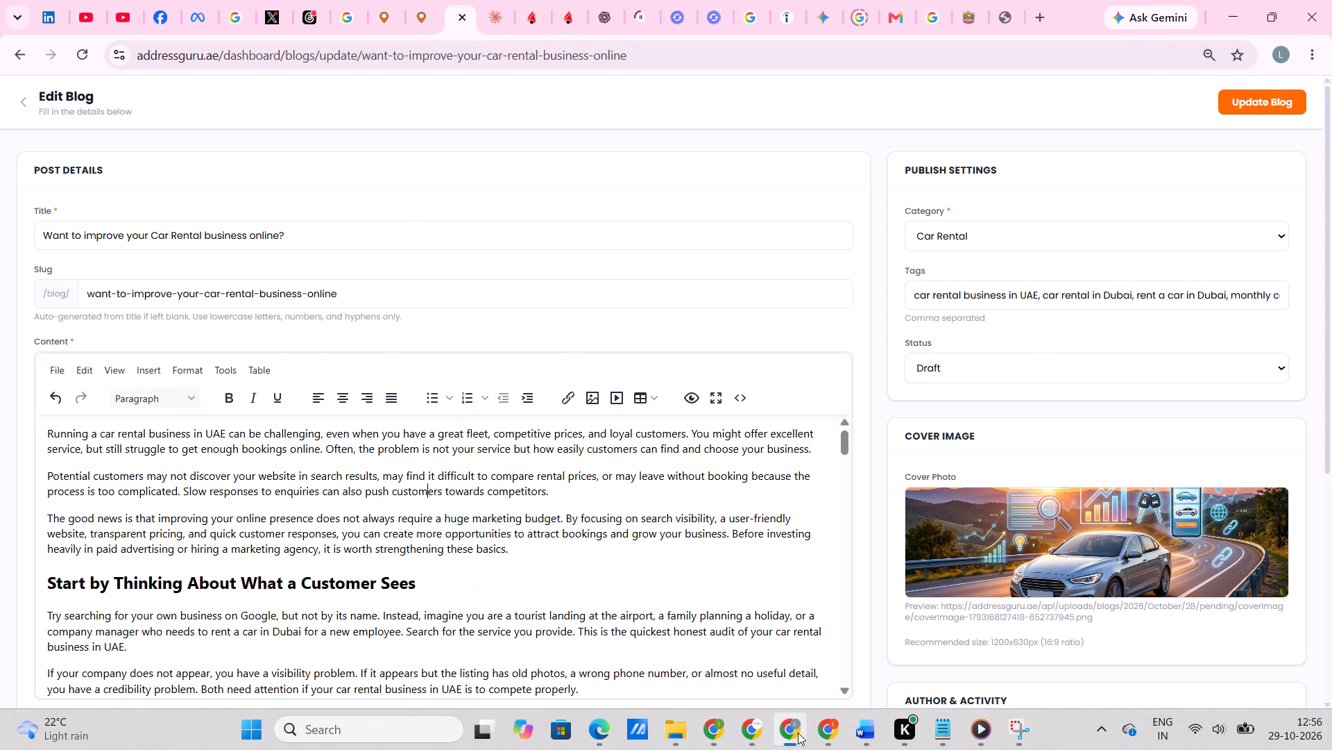
pyautogui.scroll(-11, 690, 529)
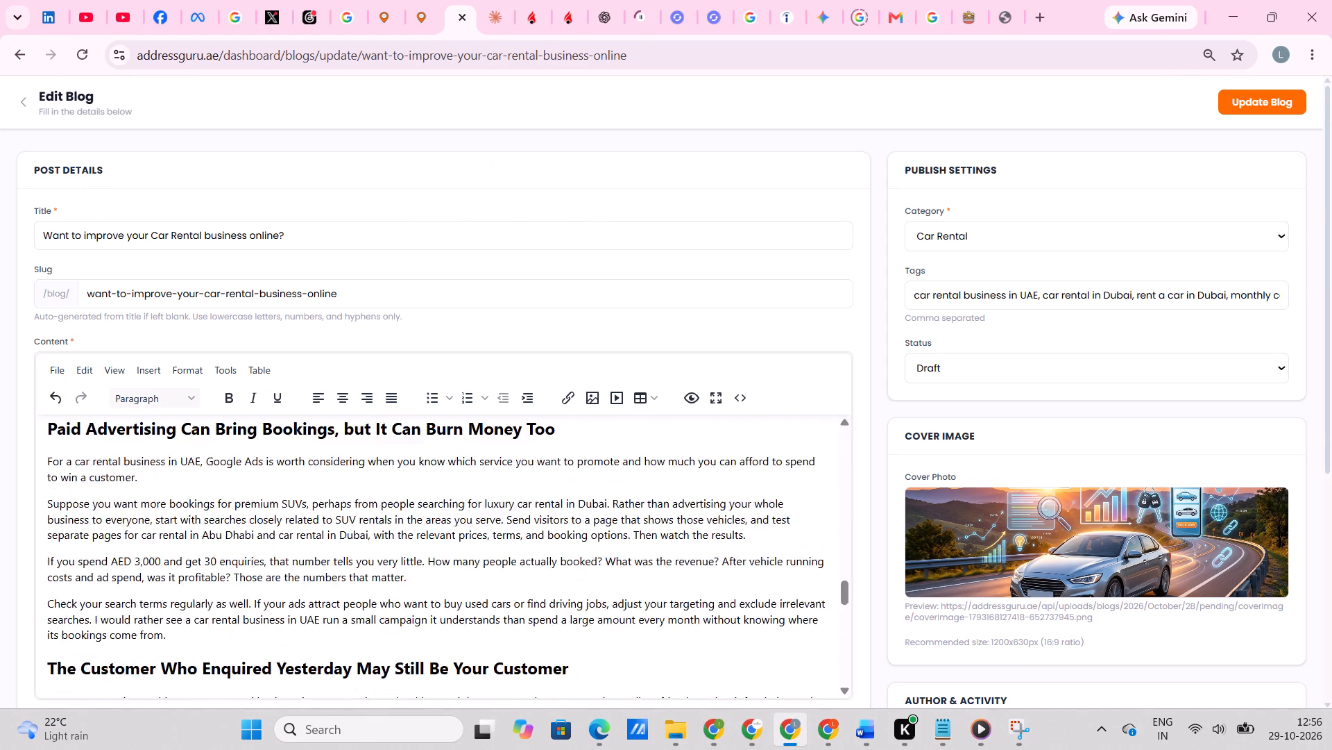
pyautogui.scroll(-8, 692, 520)
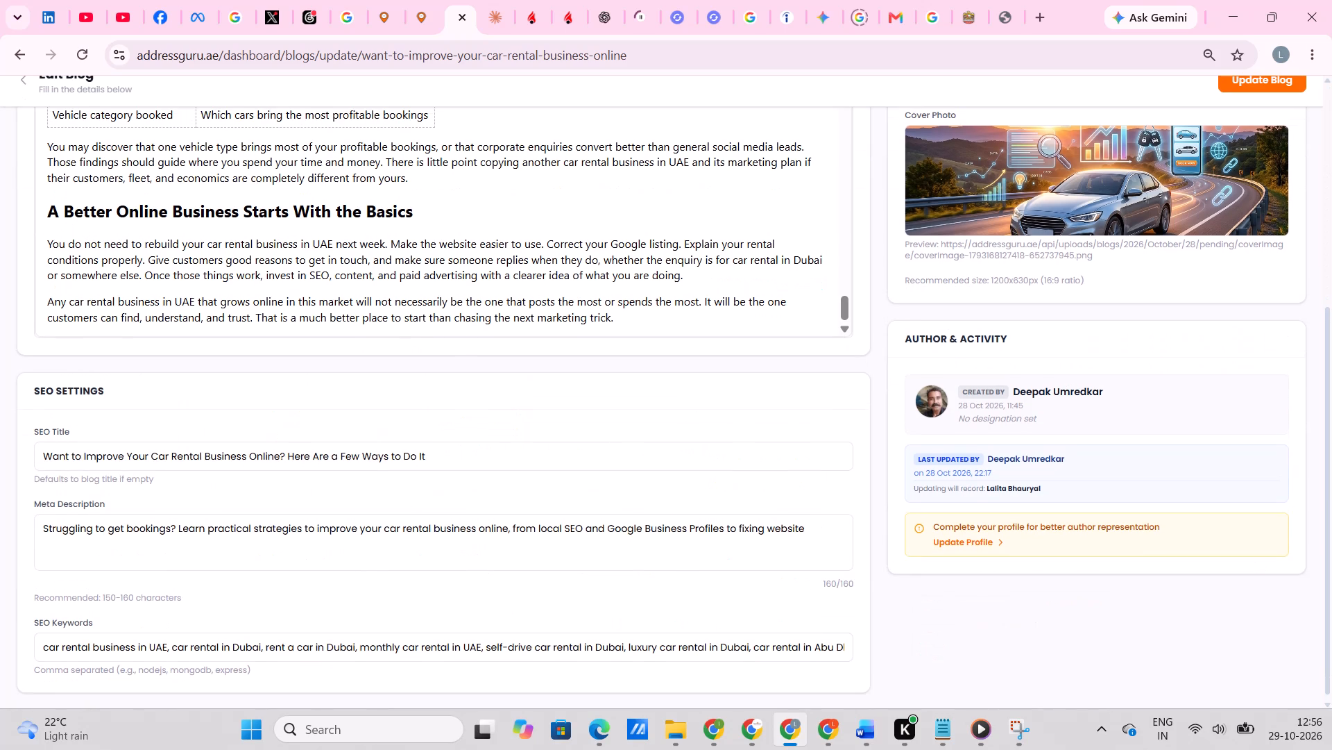
pyautogui.scroll(5, 692, 519)
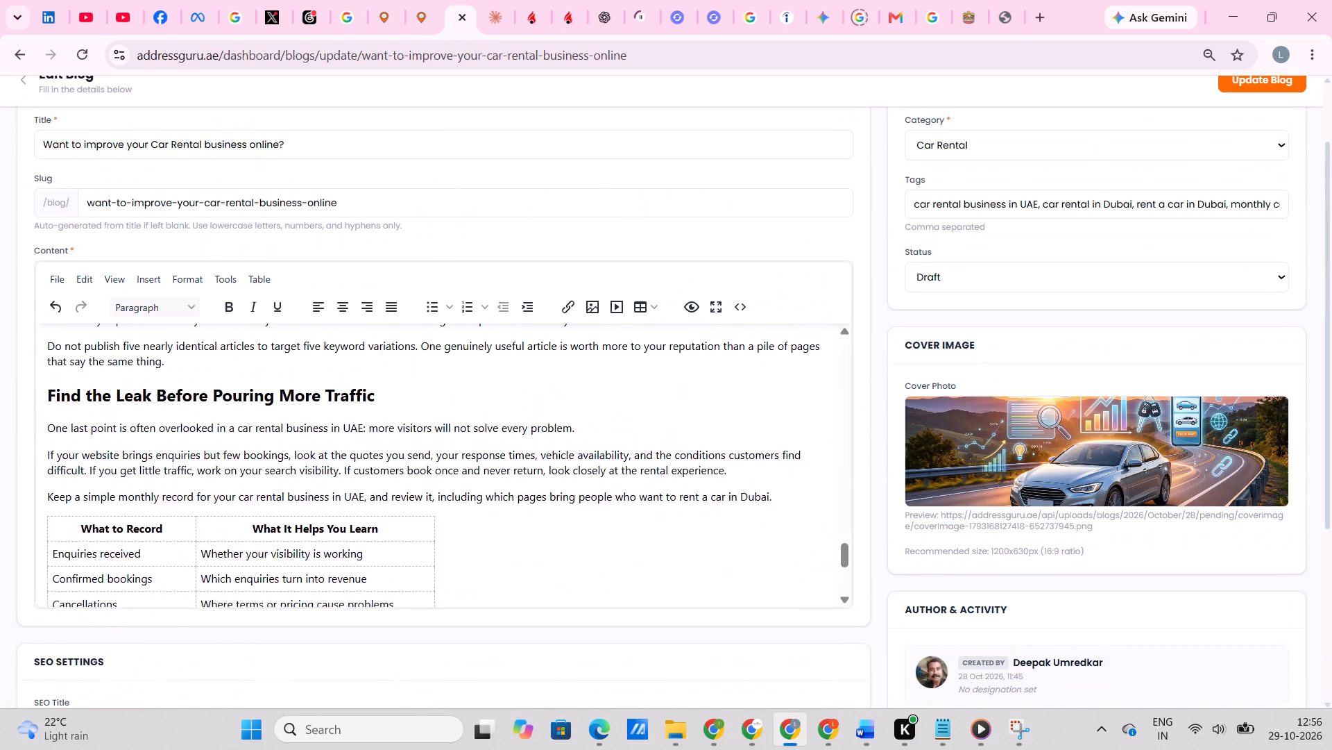
pyautogui.scroll(13, 692, 519)
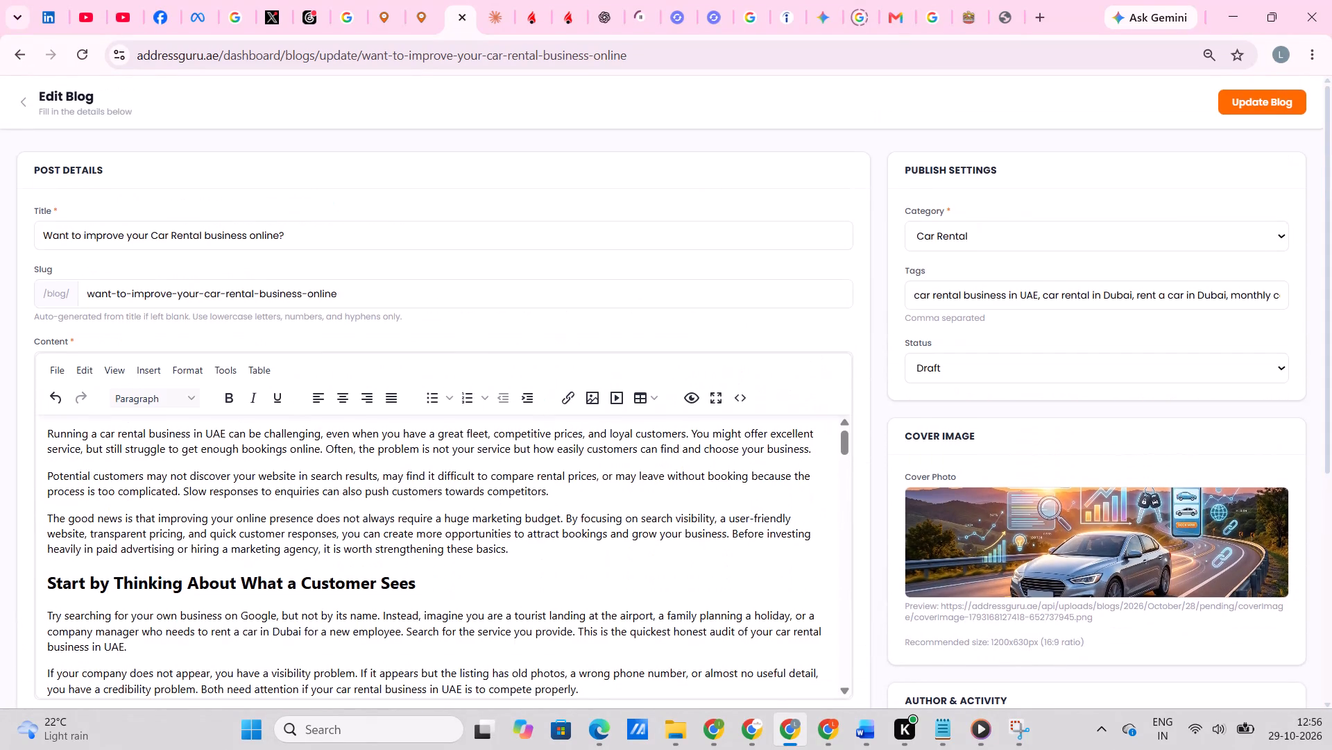
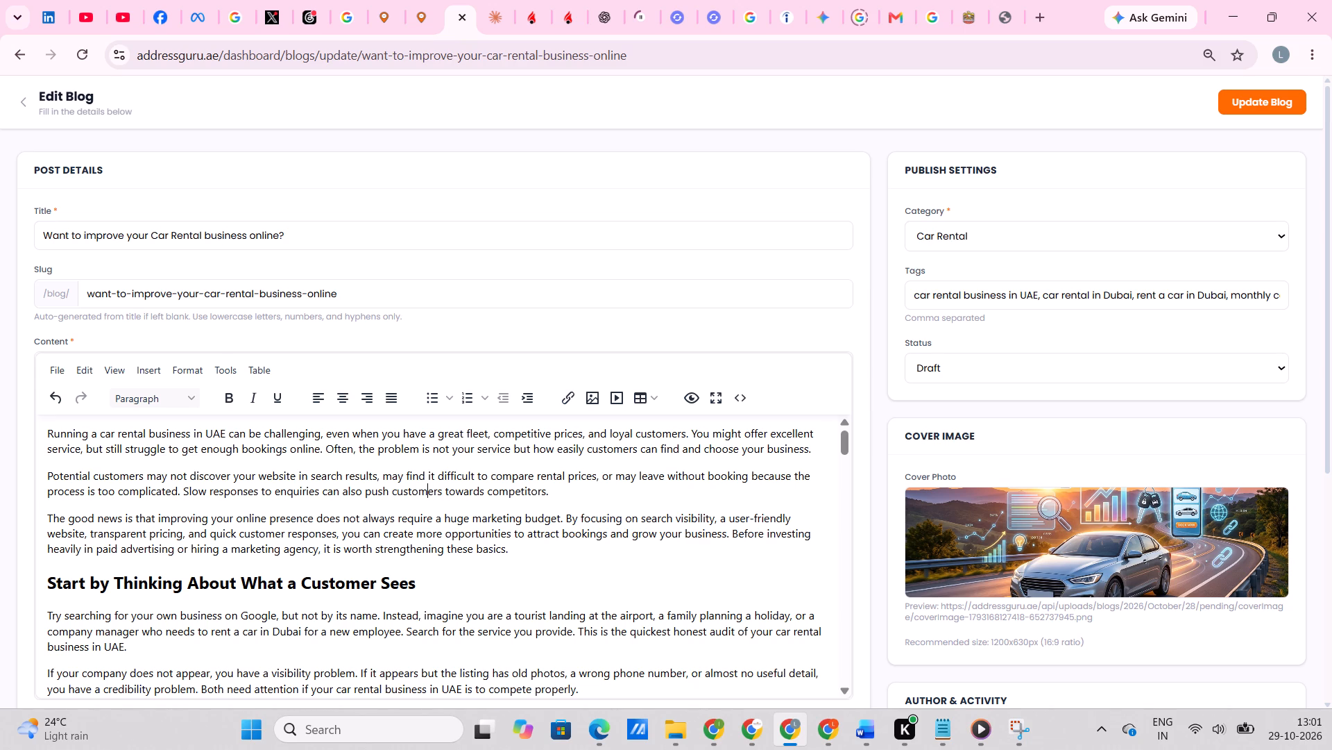
# Bold "struggle to get enough bookings" and "how easily customers can find" in the blog content's opening paragraph.
pyautogui.scroll(5, 624, 579)
pyautogui.scroll(-4, 624, 579)
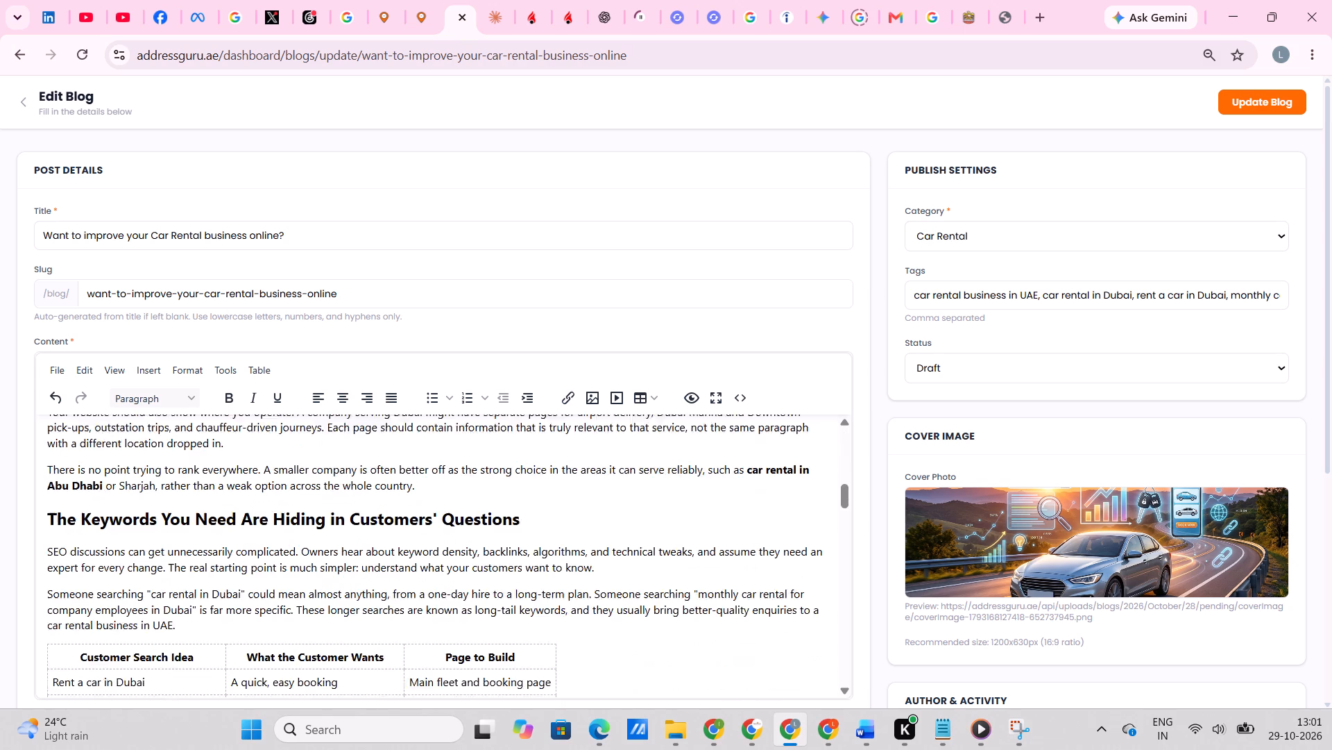
pyautogui.scroll(-14, 624, 579)
pyautogui.scroll(2, 624, 579)
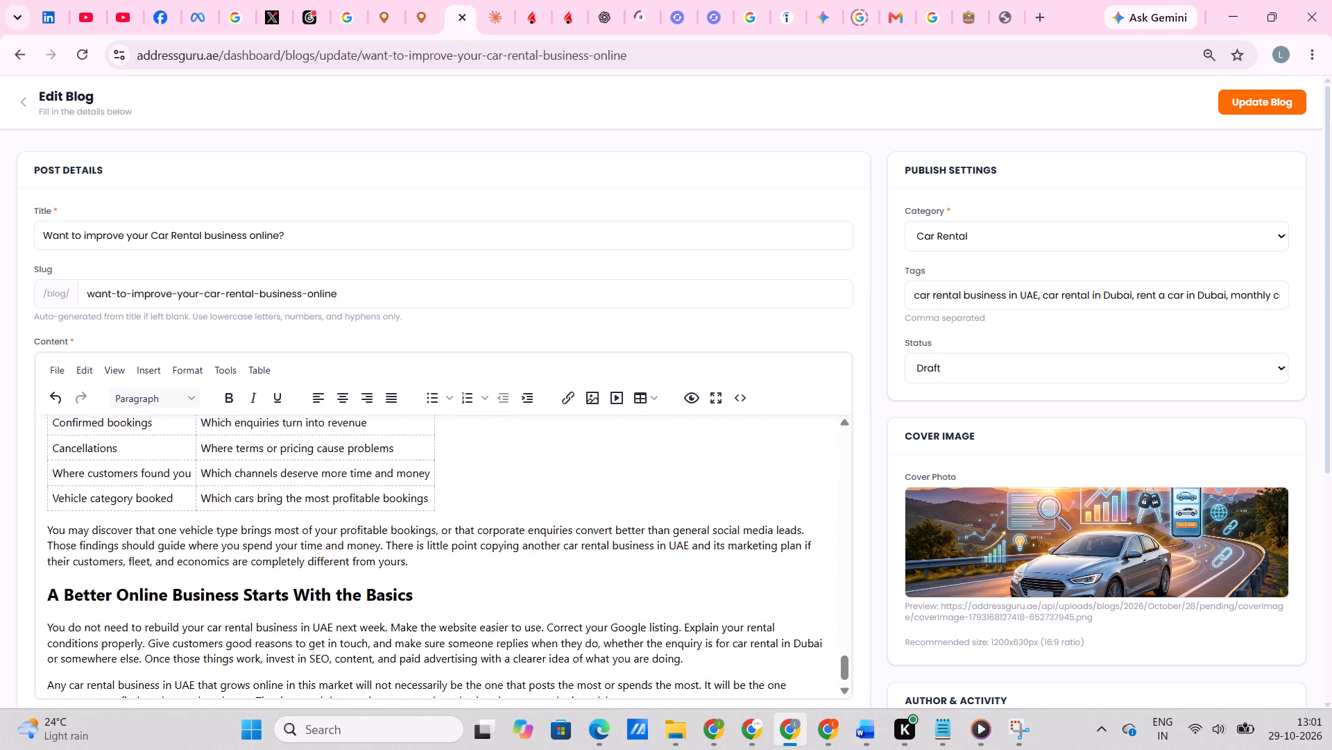
pyautogui.scroll(17, 624, 579)
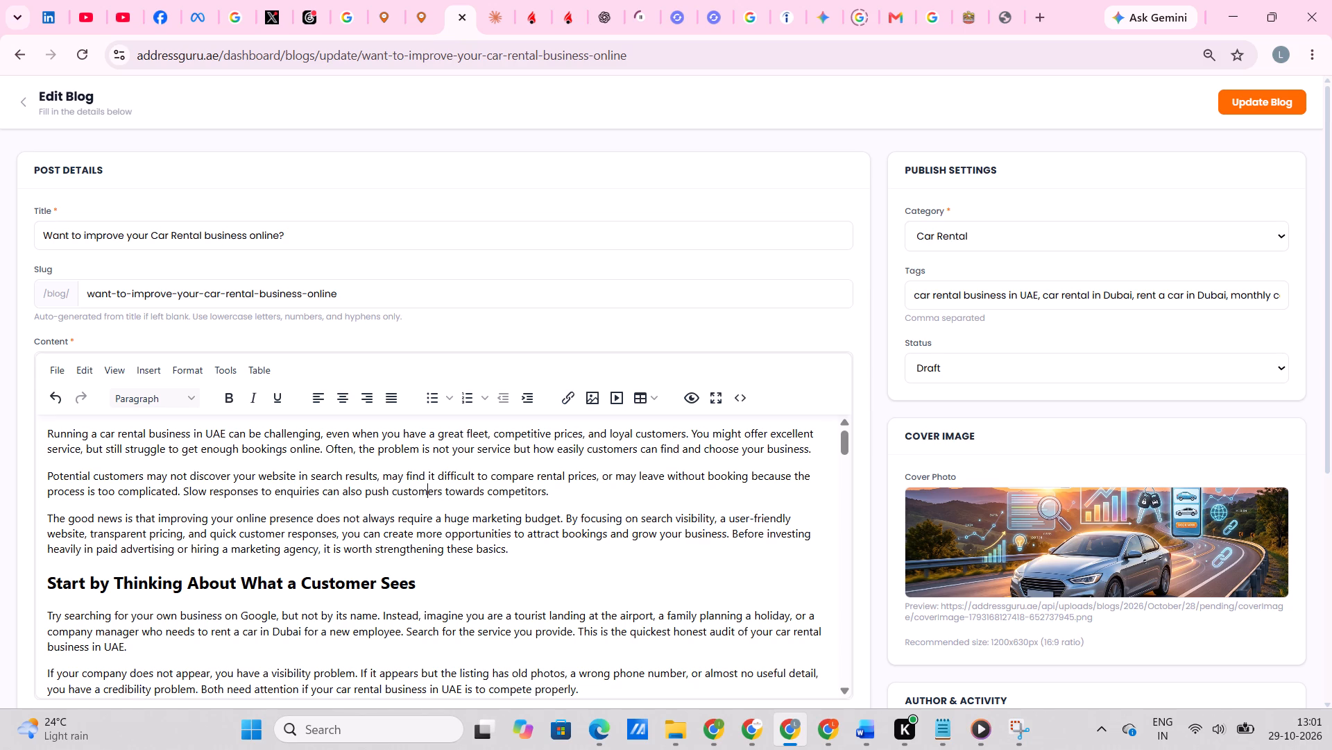
pyautogui.moveTo(124, 449); pyautogui.dragTo(274, 449)
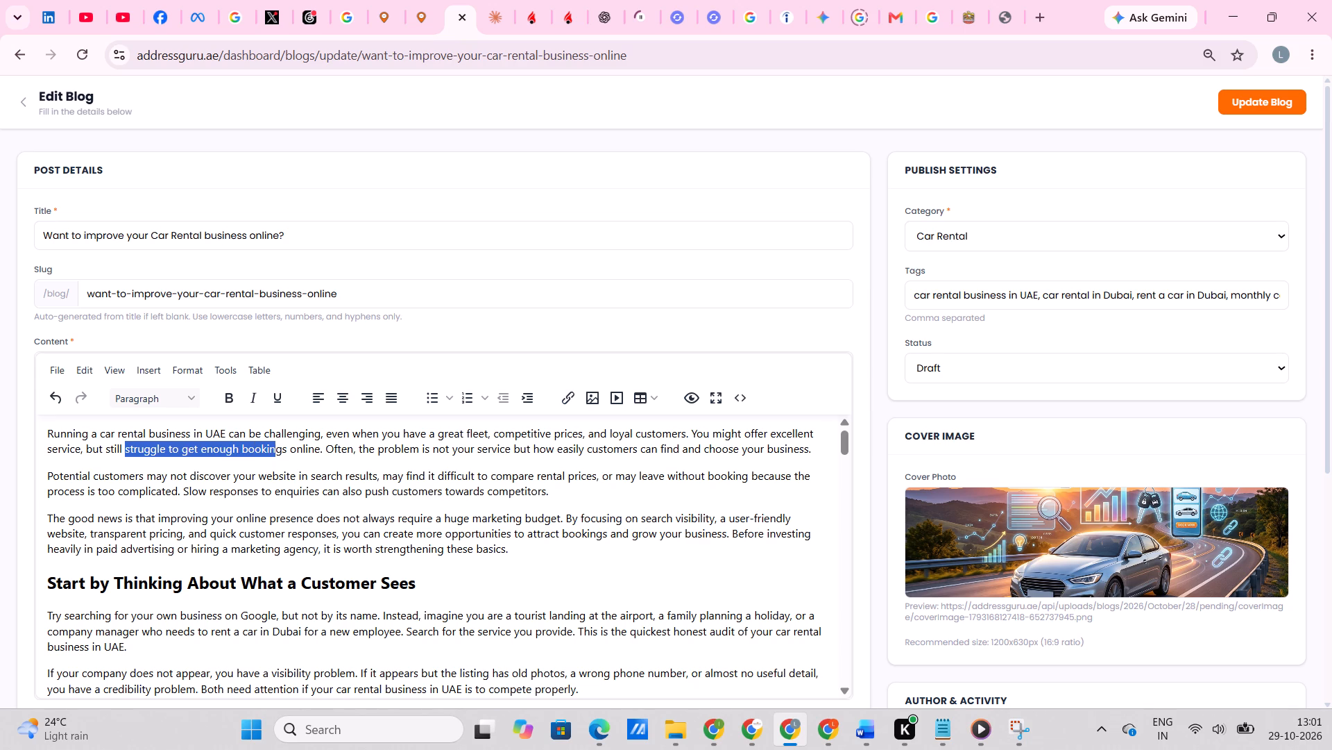
pyautogui.moveTo(274, 449); pyautogui.dragTo(318, 446)
pyautogui.moveTo(318, 446); pyautogui.dragTo(291, 451)
pyautogui.hotkey('ctrl', 'b')
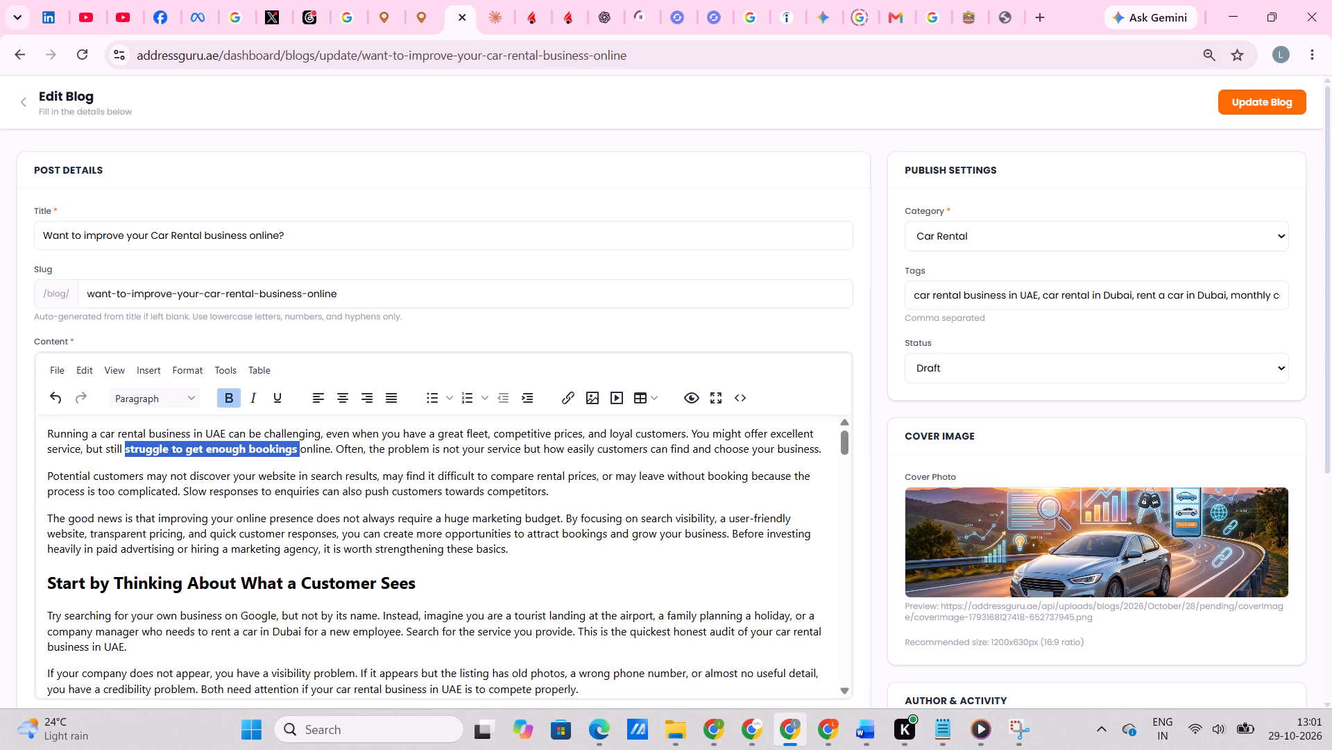
pyautogui.click(361, 503)
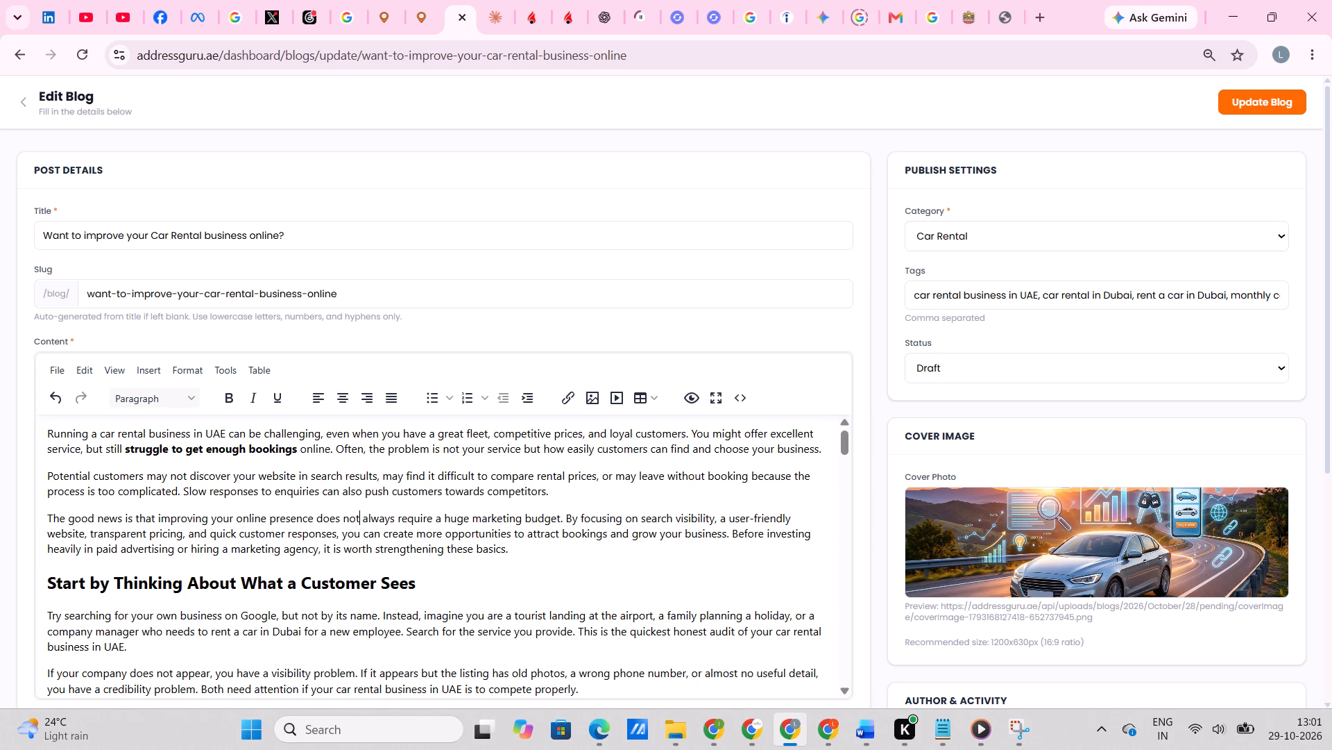
pyautogui.moveTo(545, 446); pyautogui.dragTo(694, 442)
pyautogui.hotkey('ctrl', 'b')
pyautogui.click(612, 495)
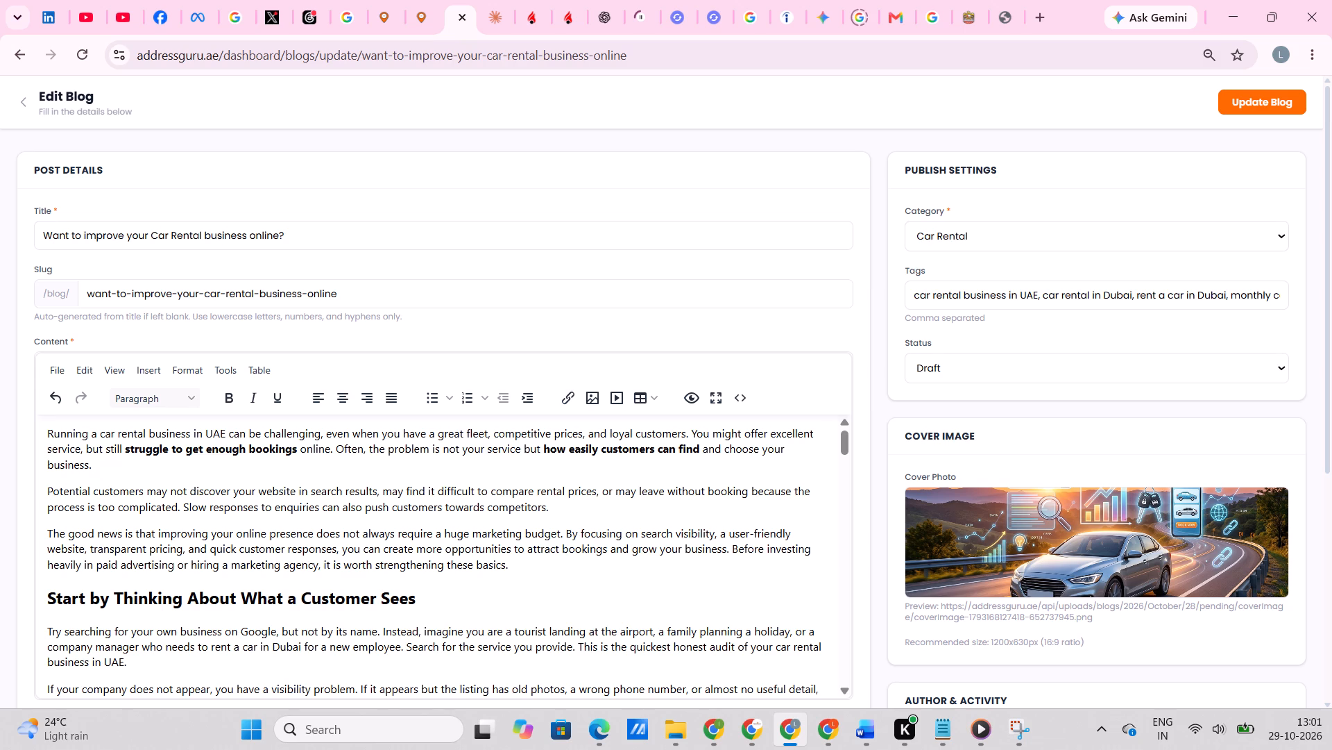
# Bold "customers may not discover your website" in the second paragraph and "improving your online presence" in the third.
pyautogui.moveTo(297, 490); pyautogui.dragTo(93, 490)
pyautogui.hotkey('ctrl', 'b')
pyautogui.click(205, 519)
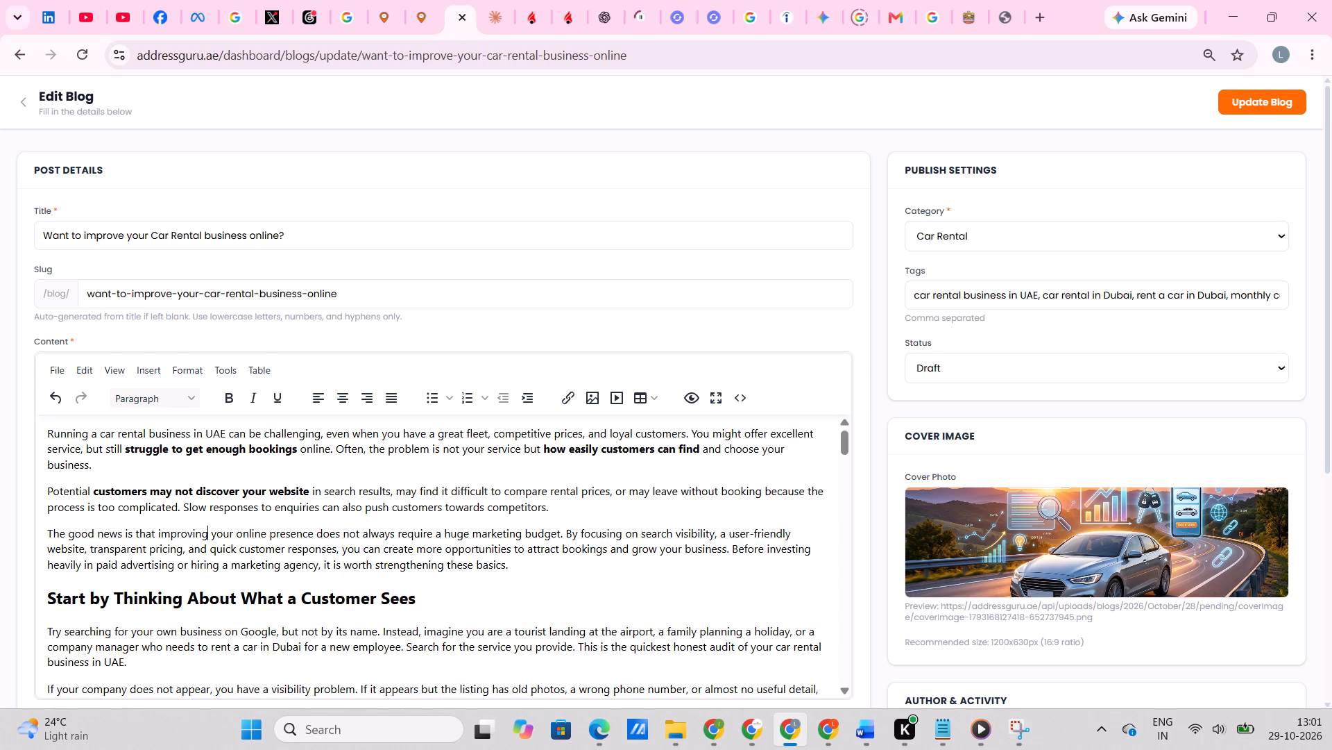
pyautogui.moveTo(155, 530); pyautogui.dragTo(309, 524)
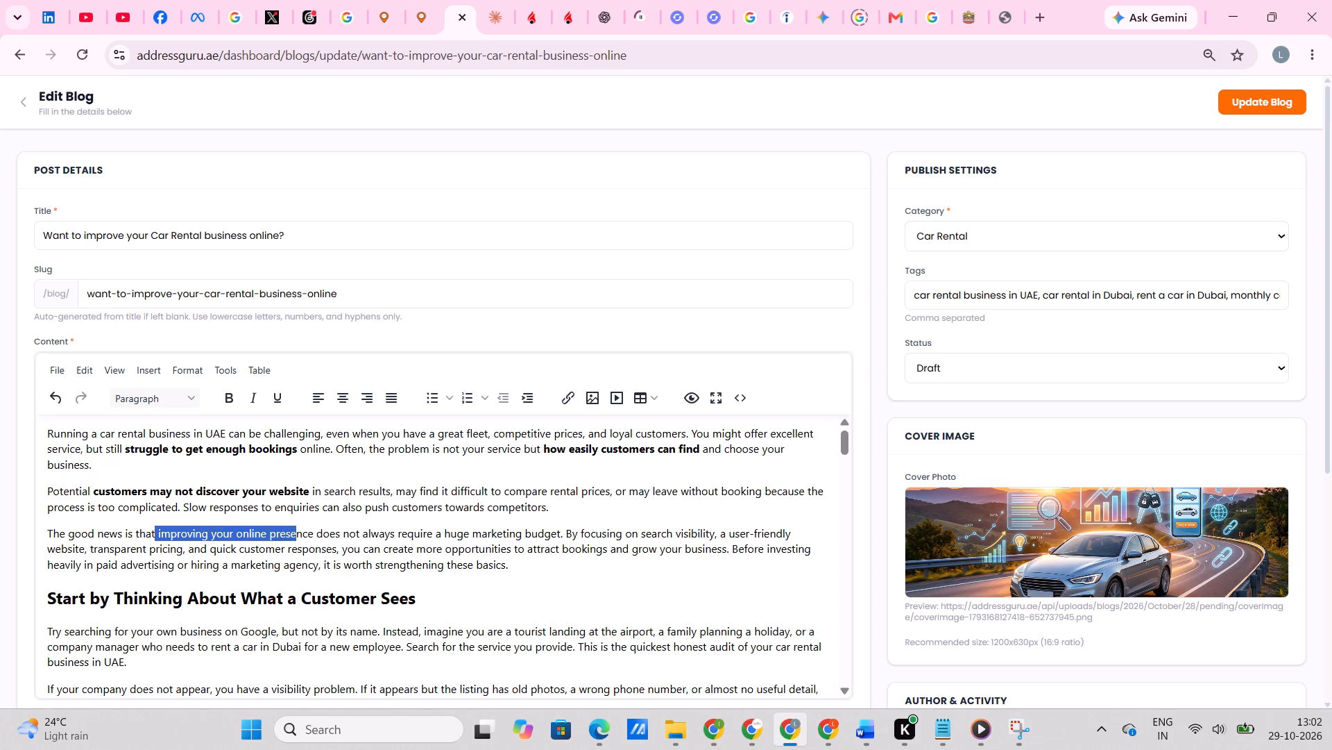
pyautogui.moveTo(309, 524); pyautogui.dragTo(314, 524)
pyautogui.hotkey('ctrl', 'b')
pyautogui.click(408, 529)
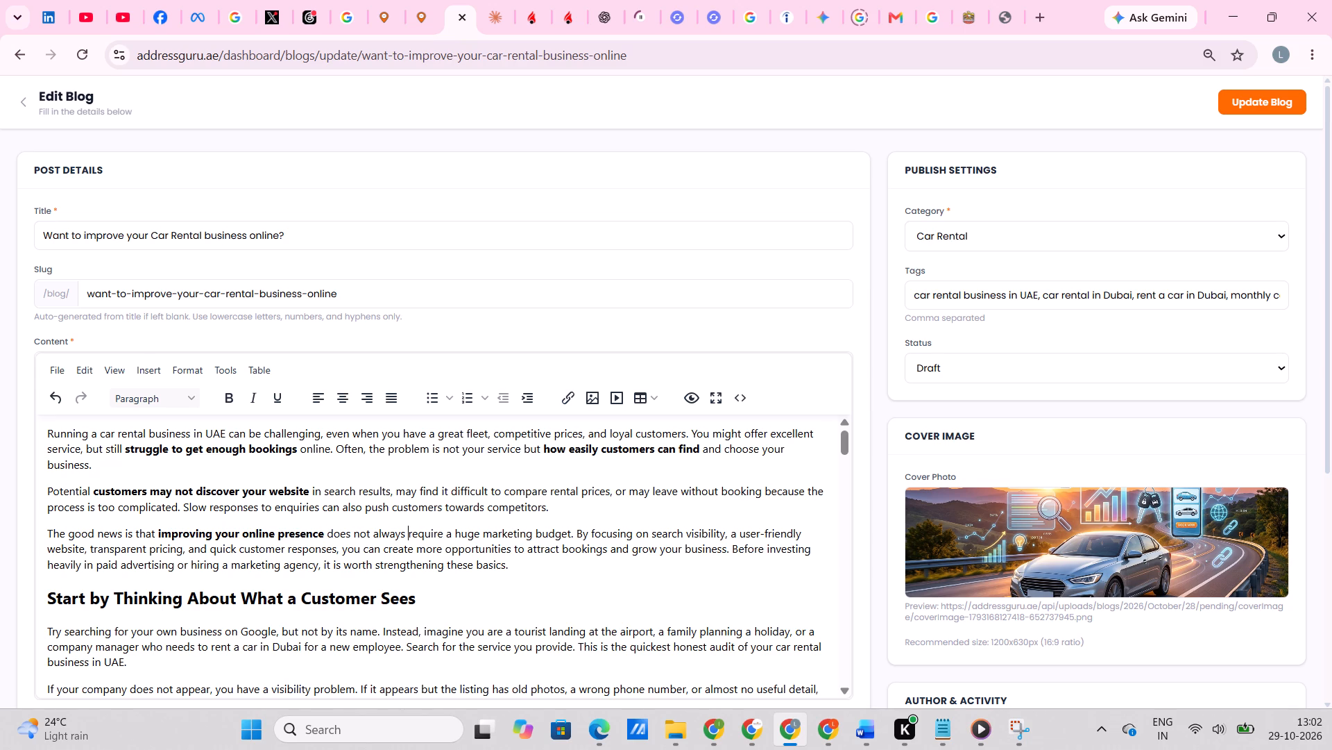
# Delete the third paragraph's closing sentence, starting "Before investing heavily in paid advertising".
pyautogui.moveTo(731, 547); pyautogui.dragTo(738, 559)
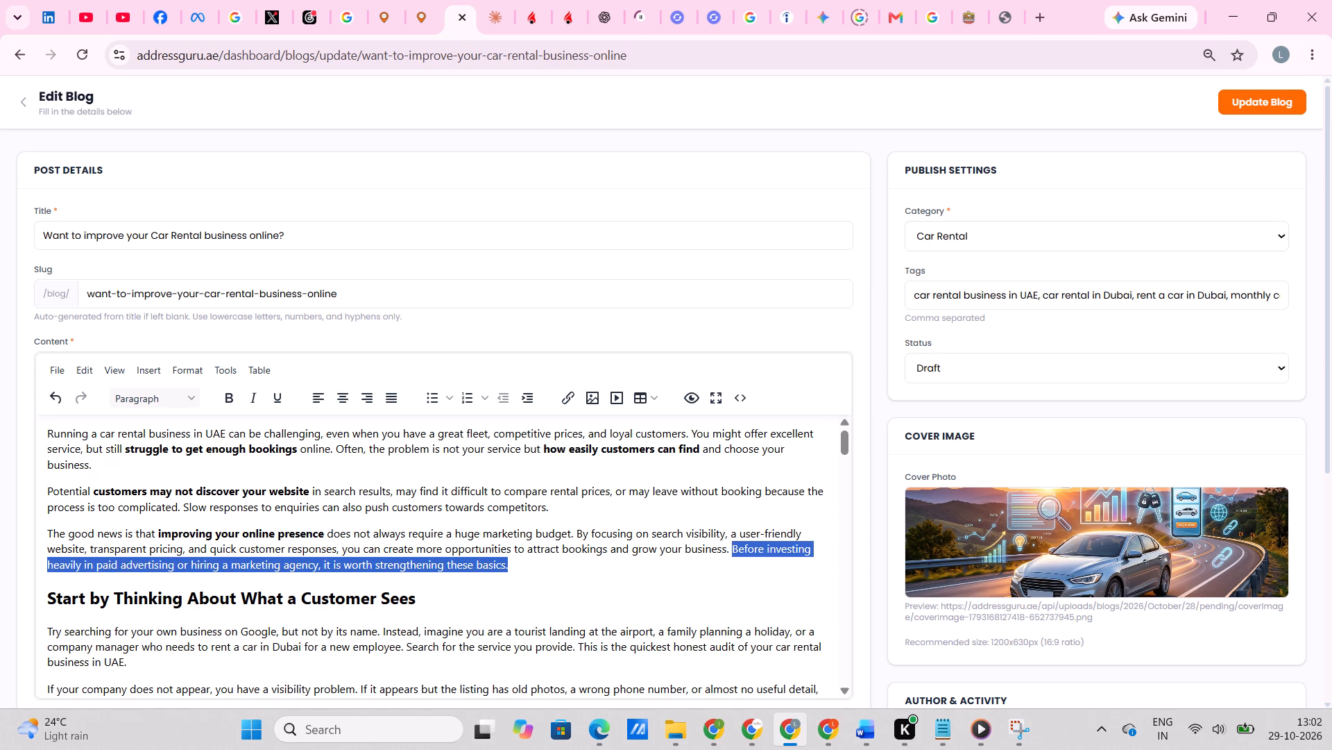
pyautogui.moveTo(738, 559); pyautogui.dragTo(737, 559)
pyautogui.press('BackSpace')
pyautogui.press('BackSpace')
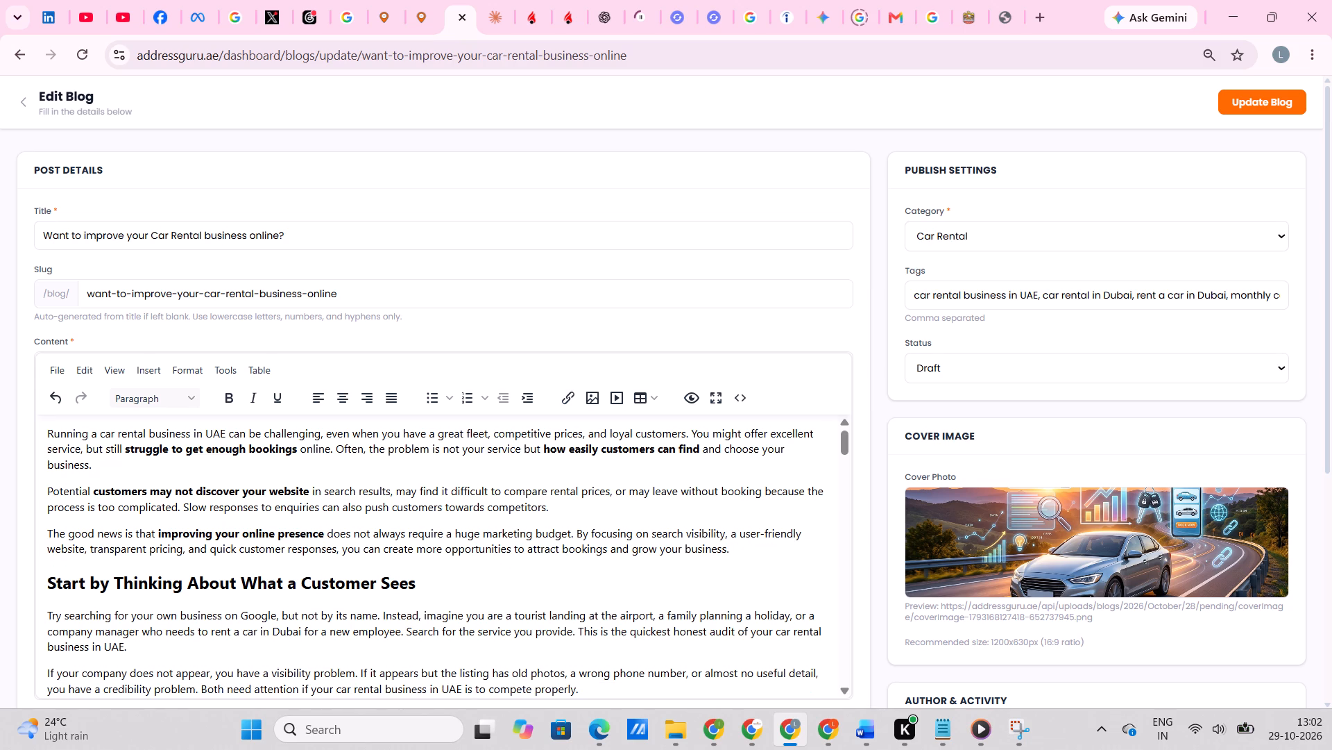
# Review the paragraphs of the "Start by Thinking About What a Customer Sees" section.
pyautogui.scroll(-1, 493, 537)
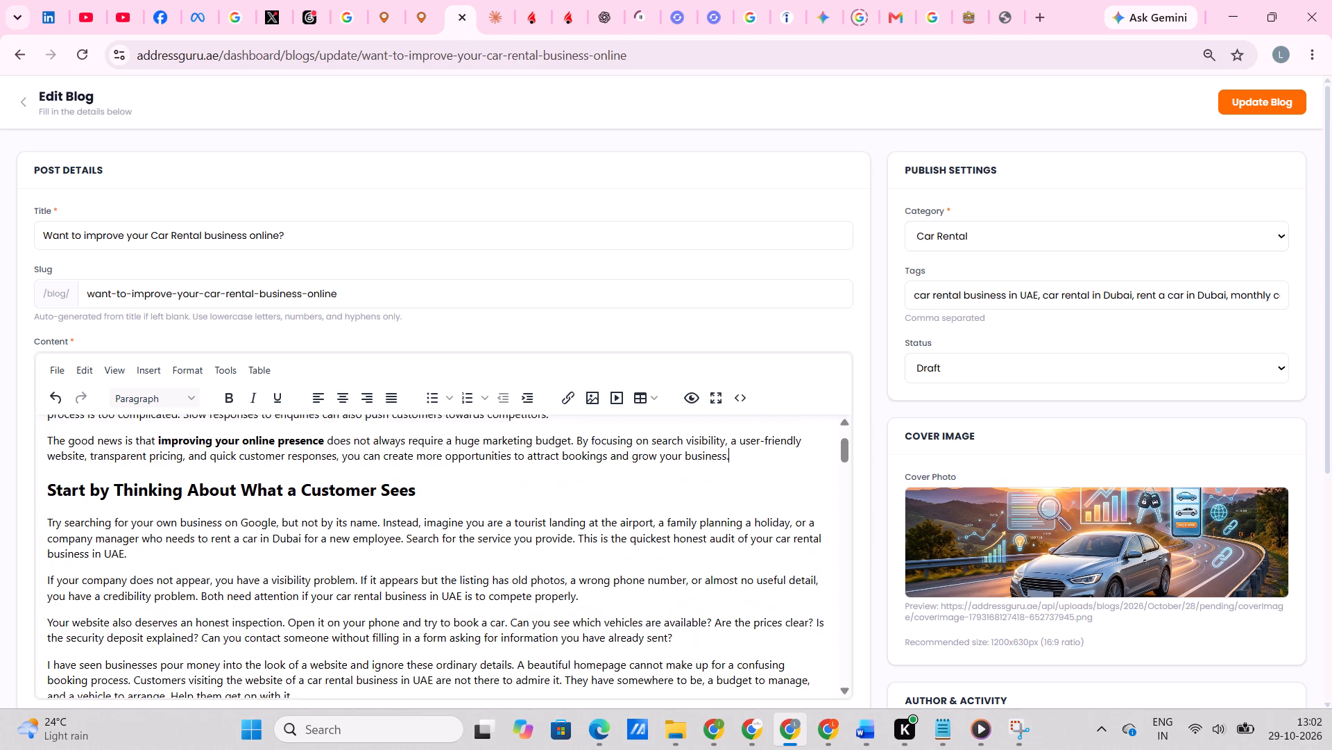
pyautogui.scroll(-1, 442, 544)
pyautogui.click(288, 479)
pyautogui.scroll(-1, 288, 479)
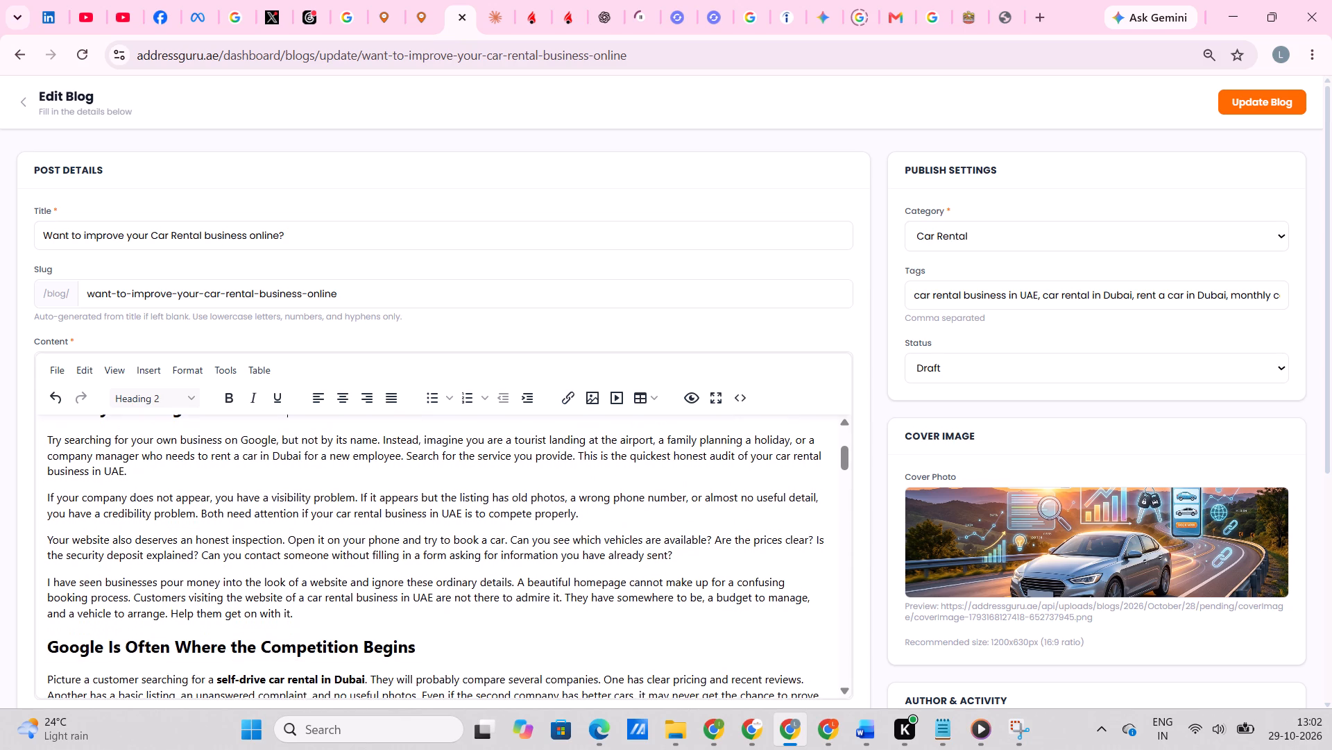
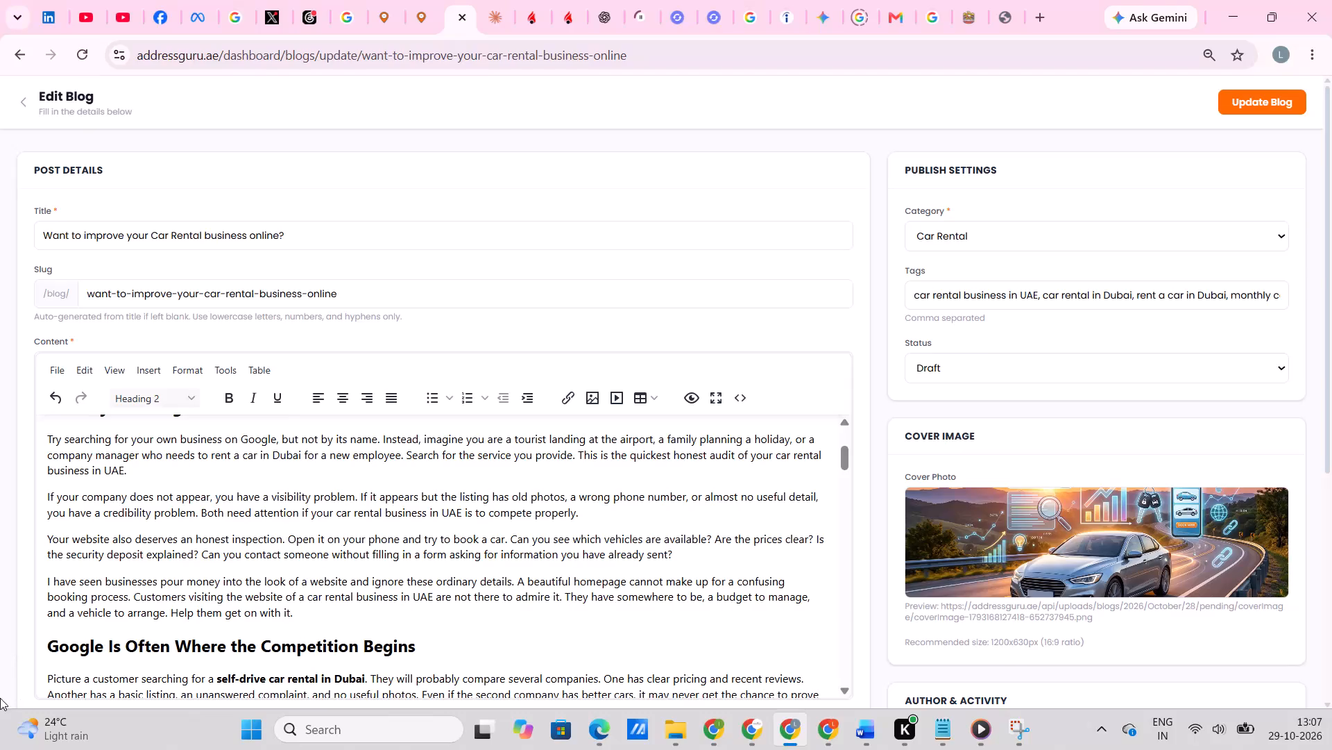
# Select the phrase "rent a car in Dubai" in the first paragraph under "Start by Thinking About What a Customer Sees".
pyautogui.scroll(1, 174, 472)
pyautogui.scroll(-1, 195, 558)
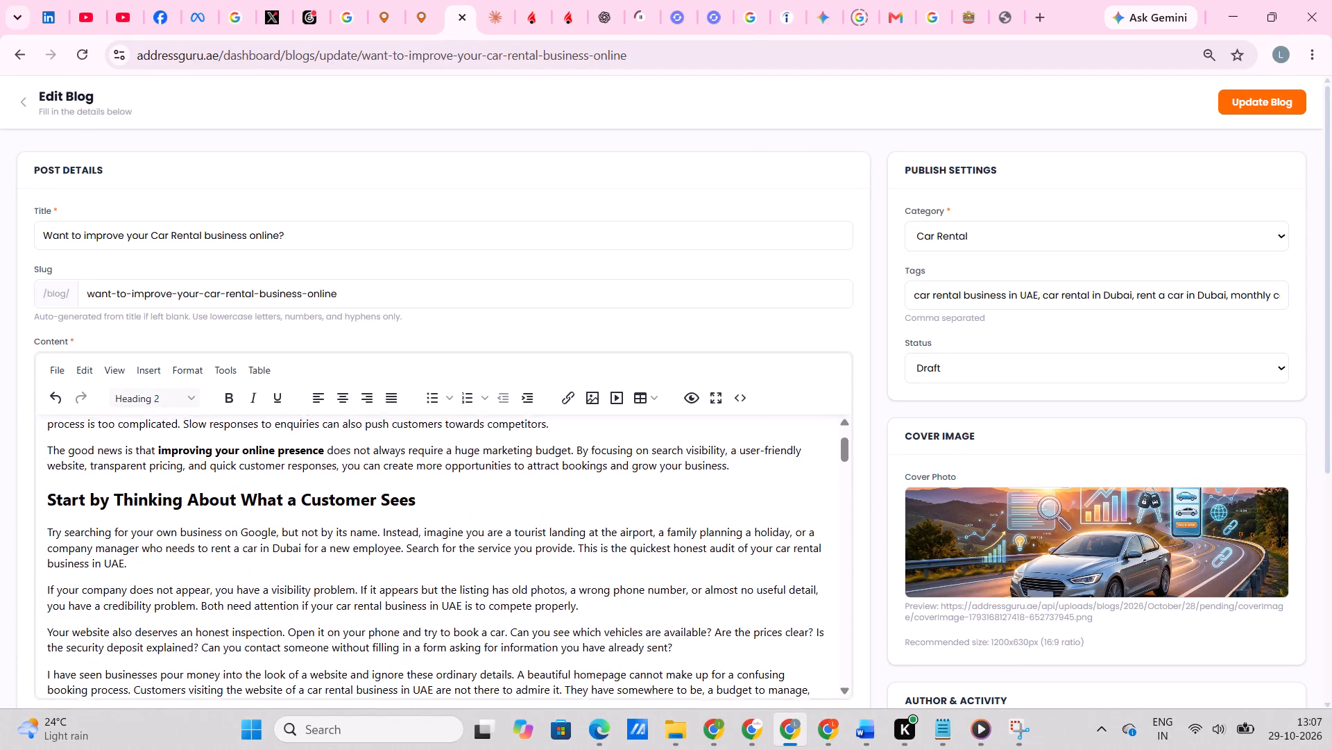
pyautogui.scroll(-2, 190, 544)
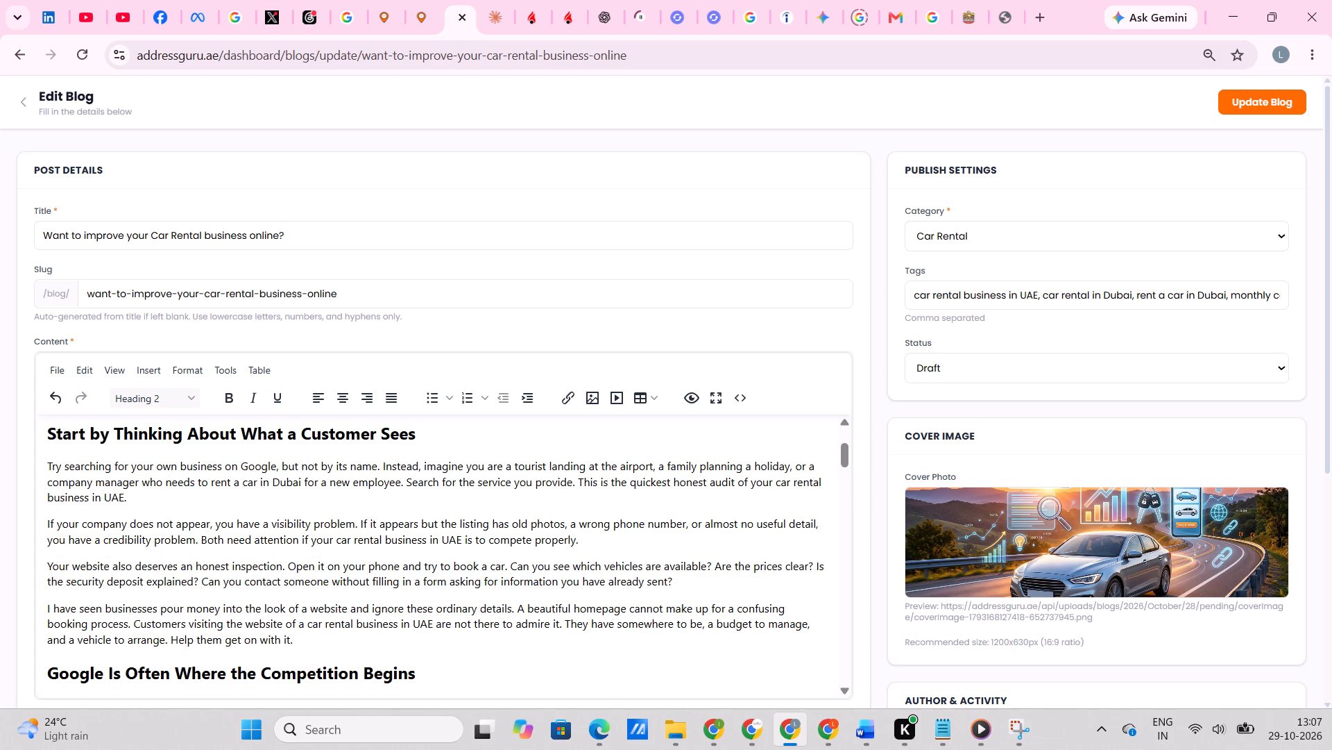
pyautogui.moveTo(210, 482); pyautogui.dragTo(297, 480)
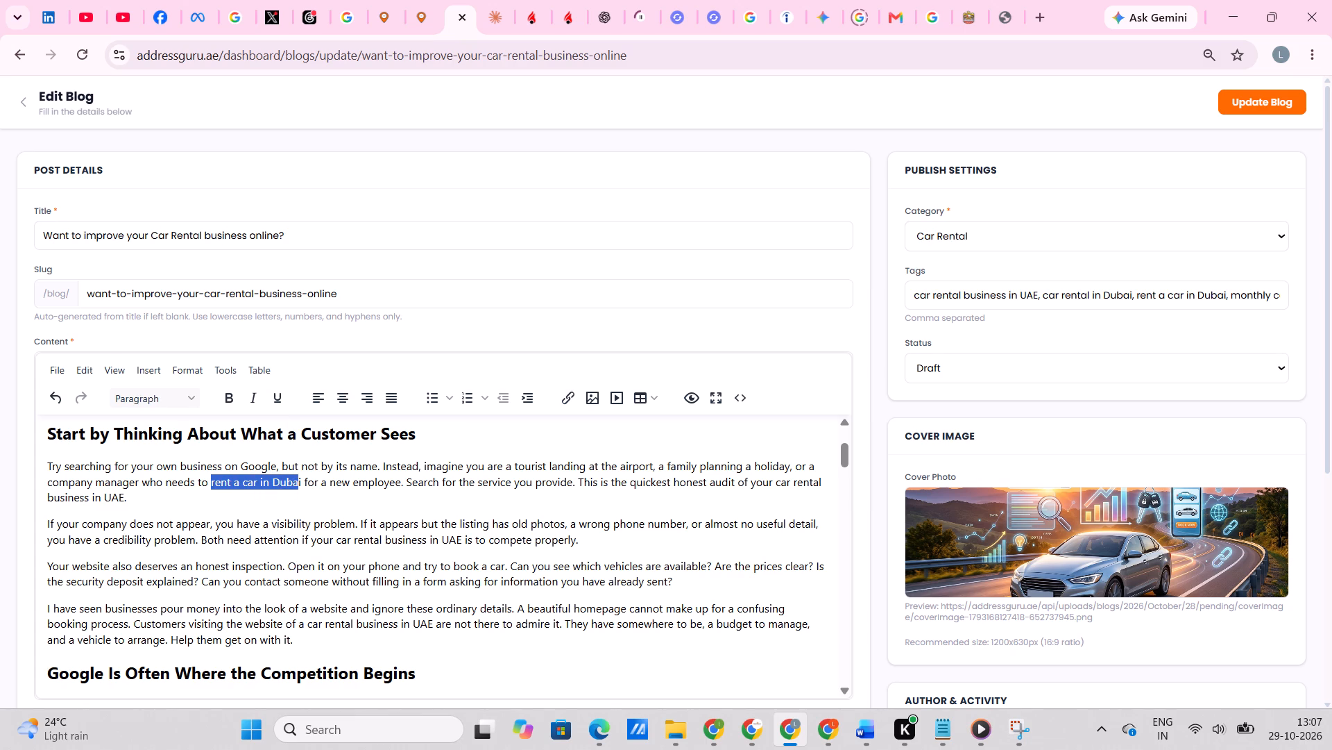
pyautogui.moveTo(297, 480); pyautogui.dragTo(302, 478)
pyautogui.click(302, 478)
pyautogui.moveTo(301, 478); pyautogui.dragTo(290, 479)
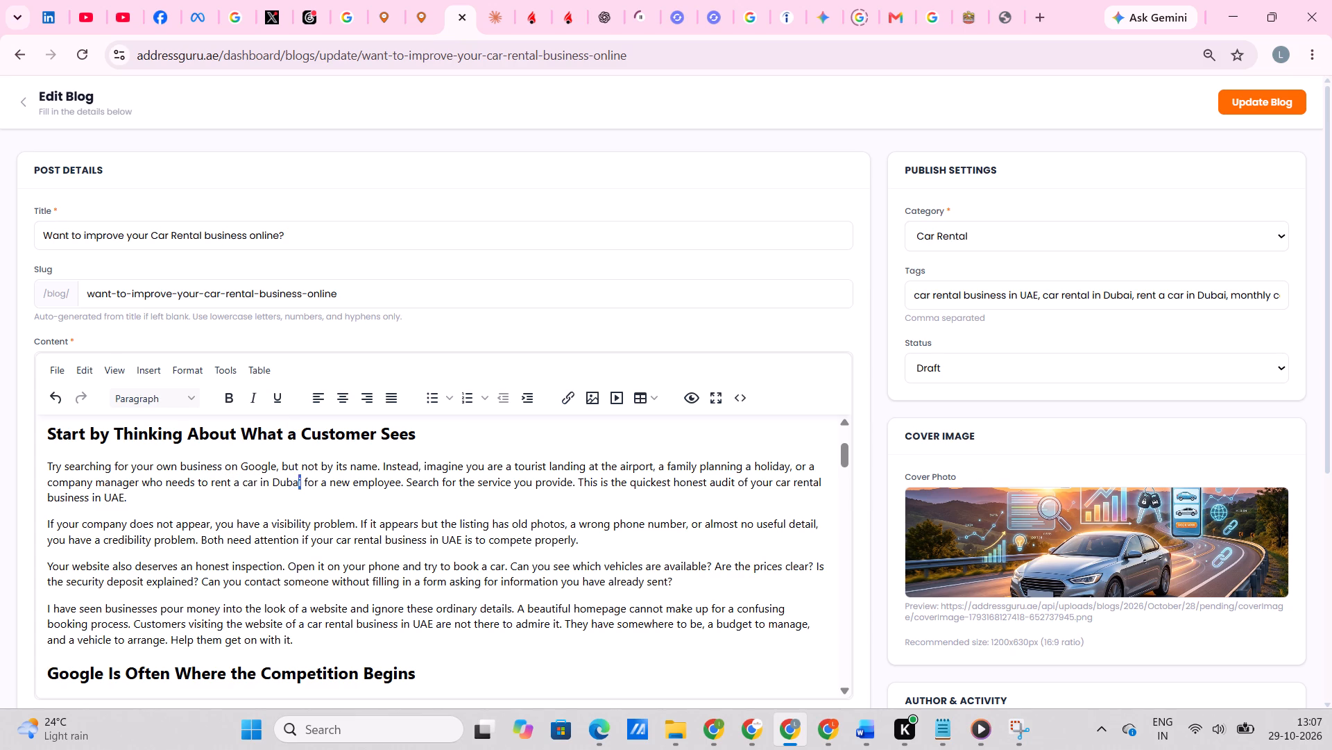
pyautogui.moveTo(290, 479); pyautogui.dragTo(212, 486)
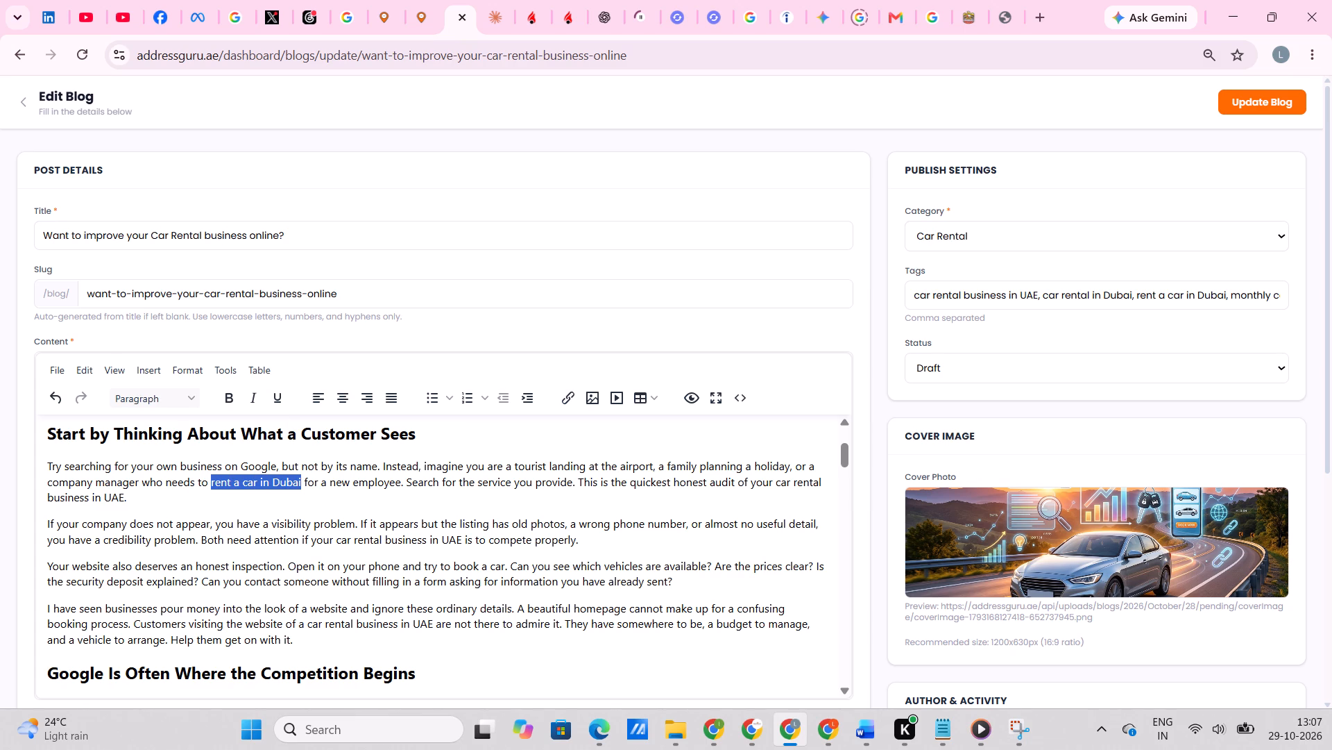
# In the other Chrome window, go back to AddressGuru's car rental listings, switch the location to Dubai, and copy the page's URL.
pyautogui.click(740, 736)
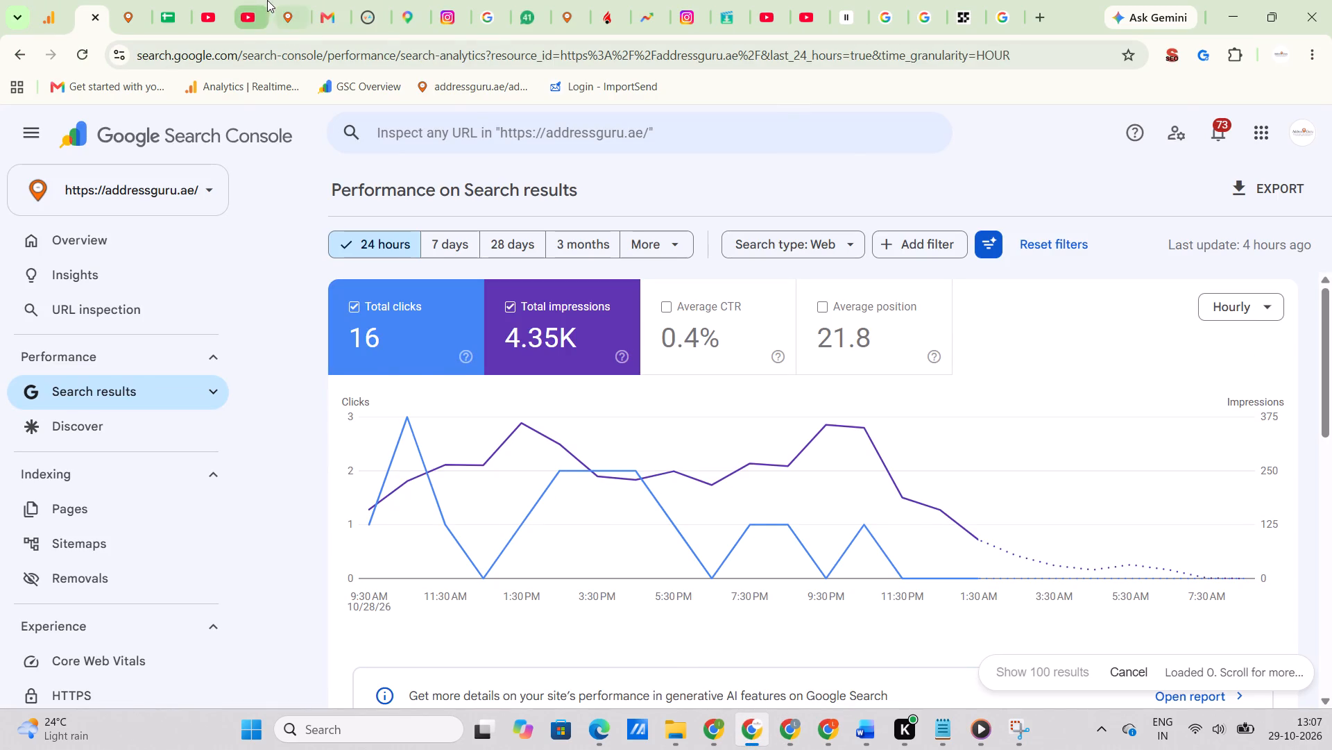
pyautogui.click(292, 0)
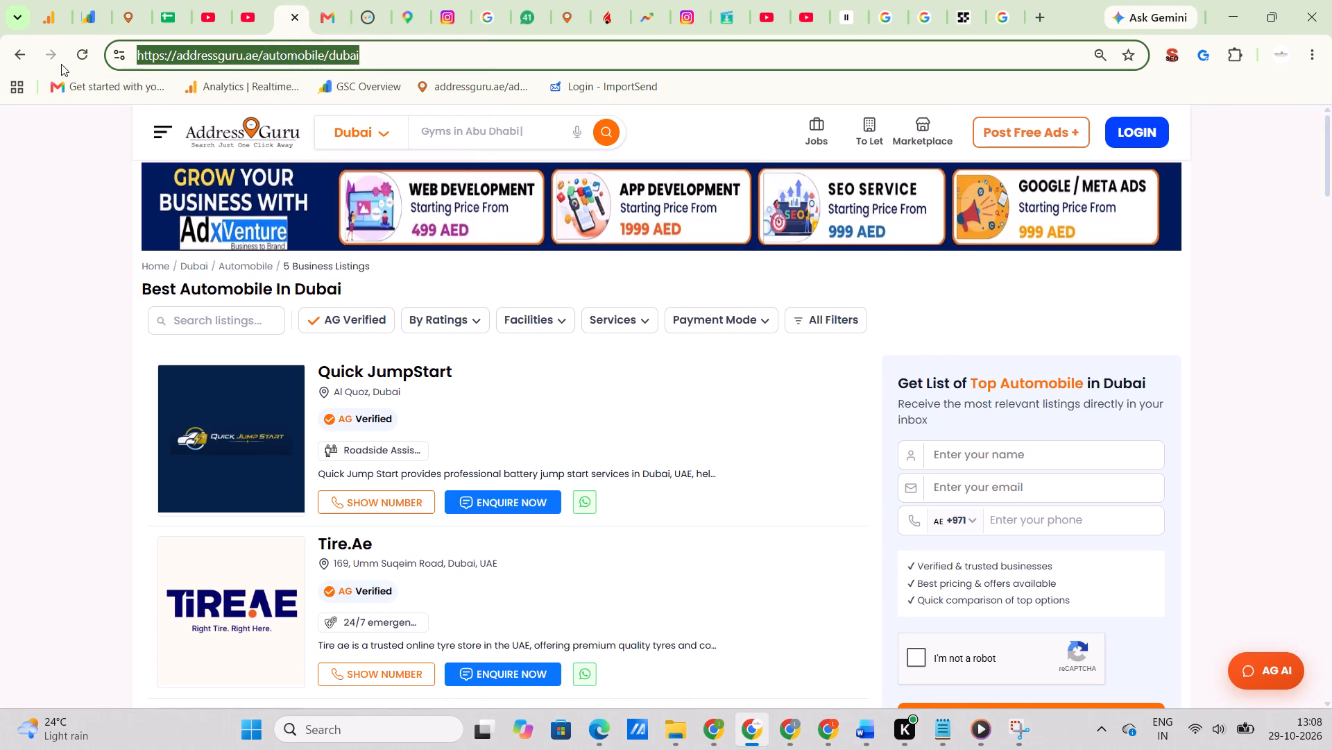
pyautogui.click(12, 55)
pyautogui.click(12, 55)
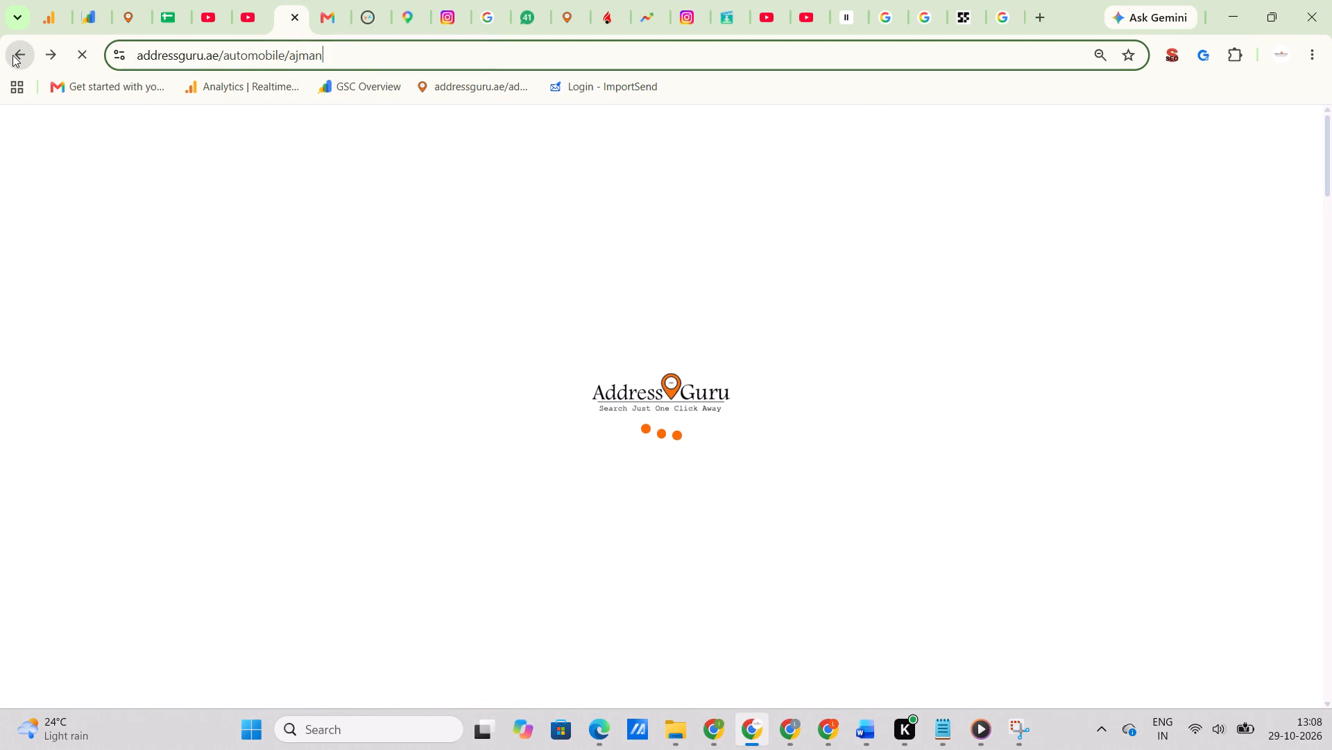
pyautogui.click(12, 55)
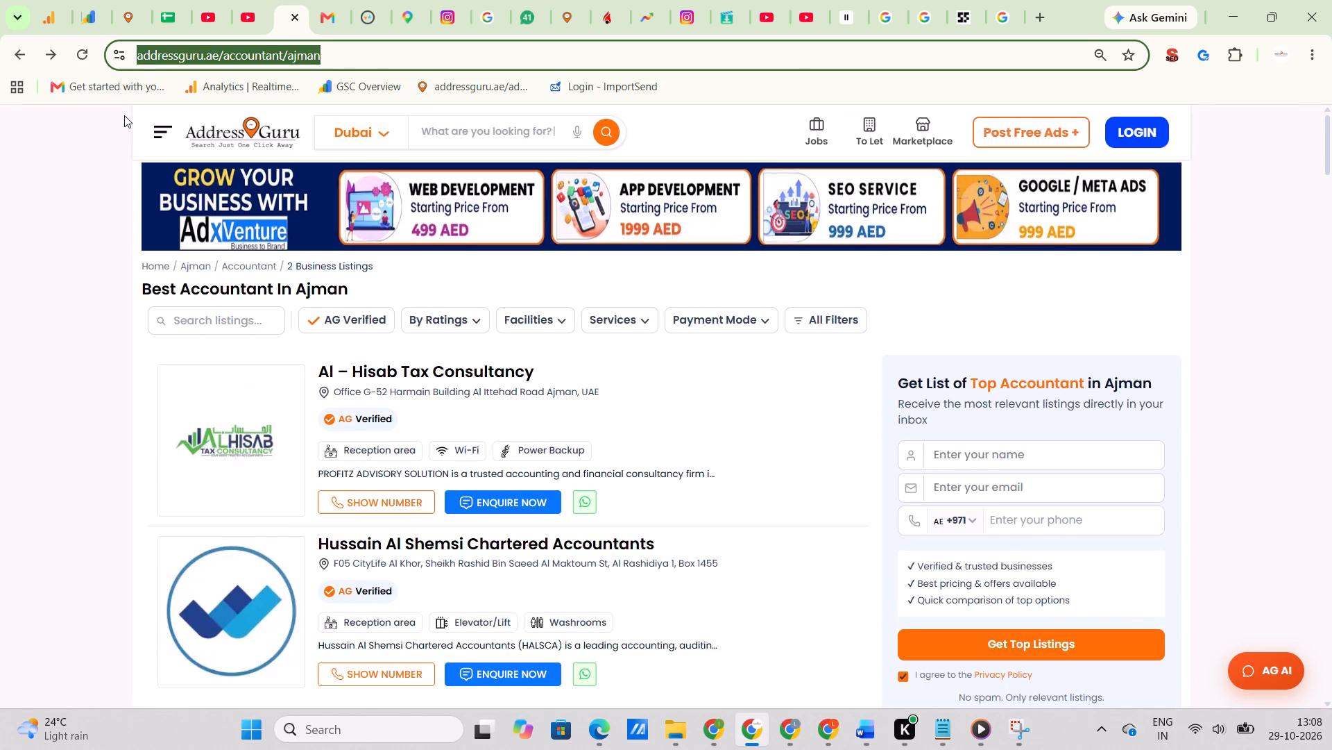
pyautogui.click(6, 53)
pyautogui.click(6, 53)
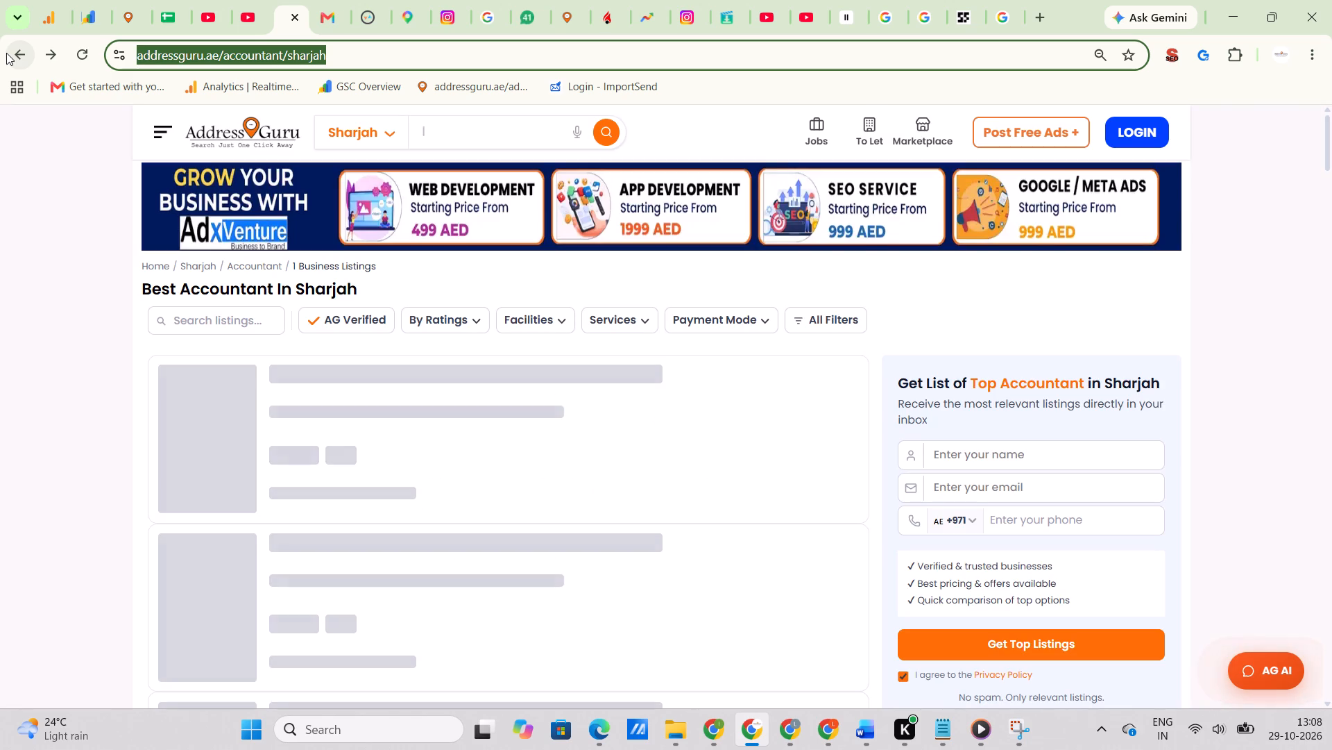
pyautogui.click(6, 53)
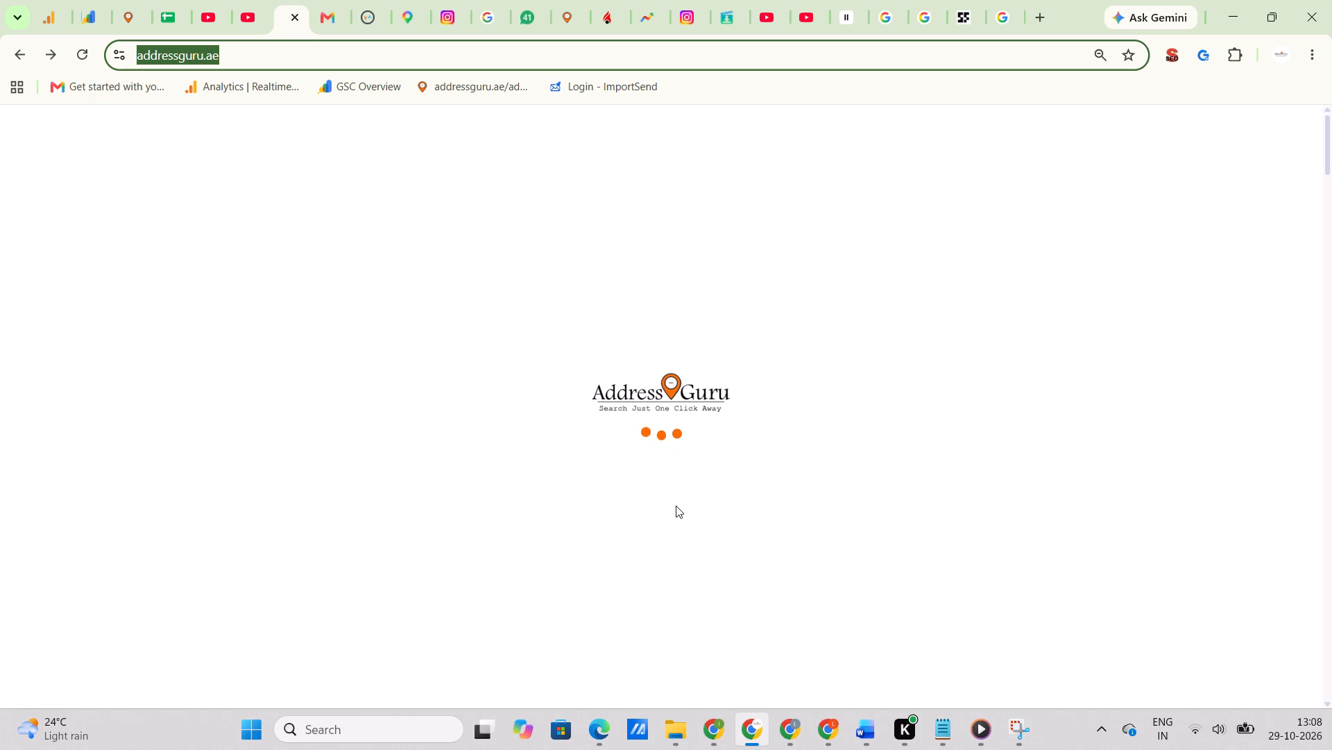
pyautogui.click(768, 585)
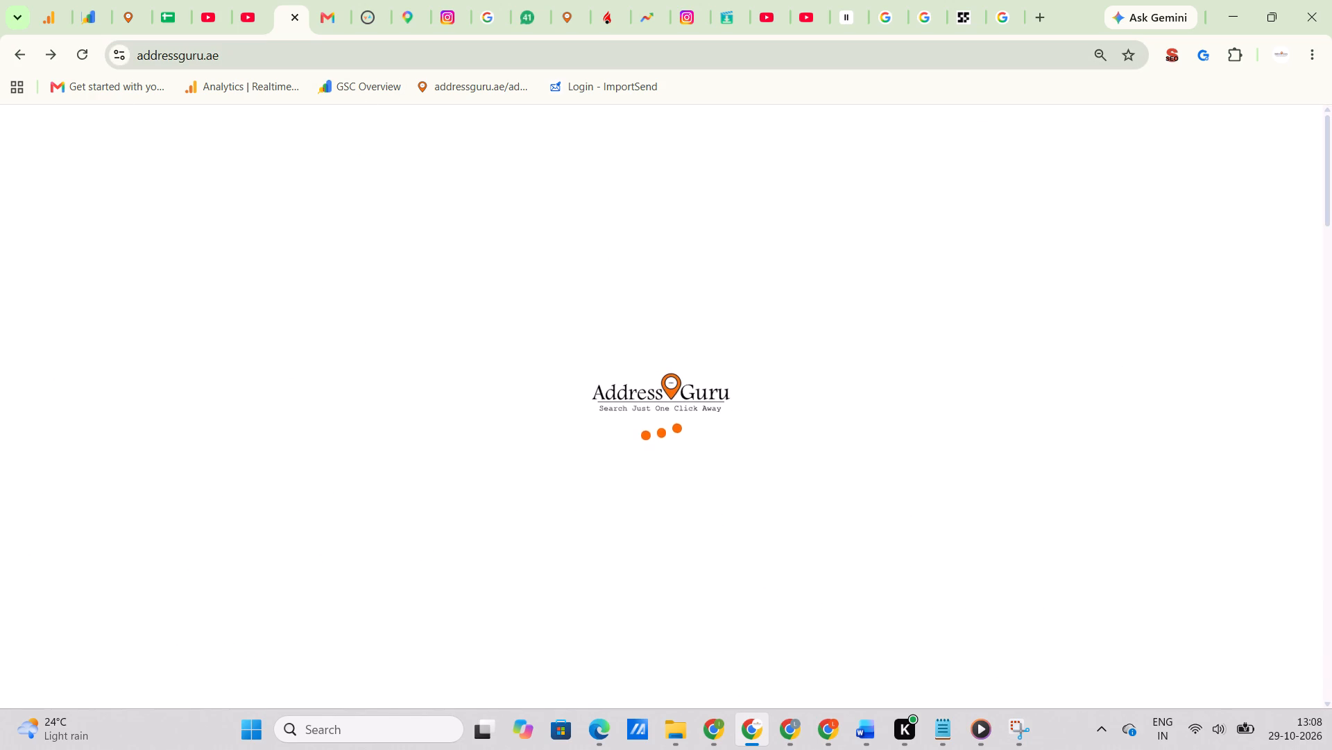
pyautogui.click(367, 128)
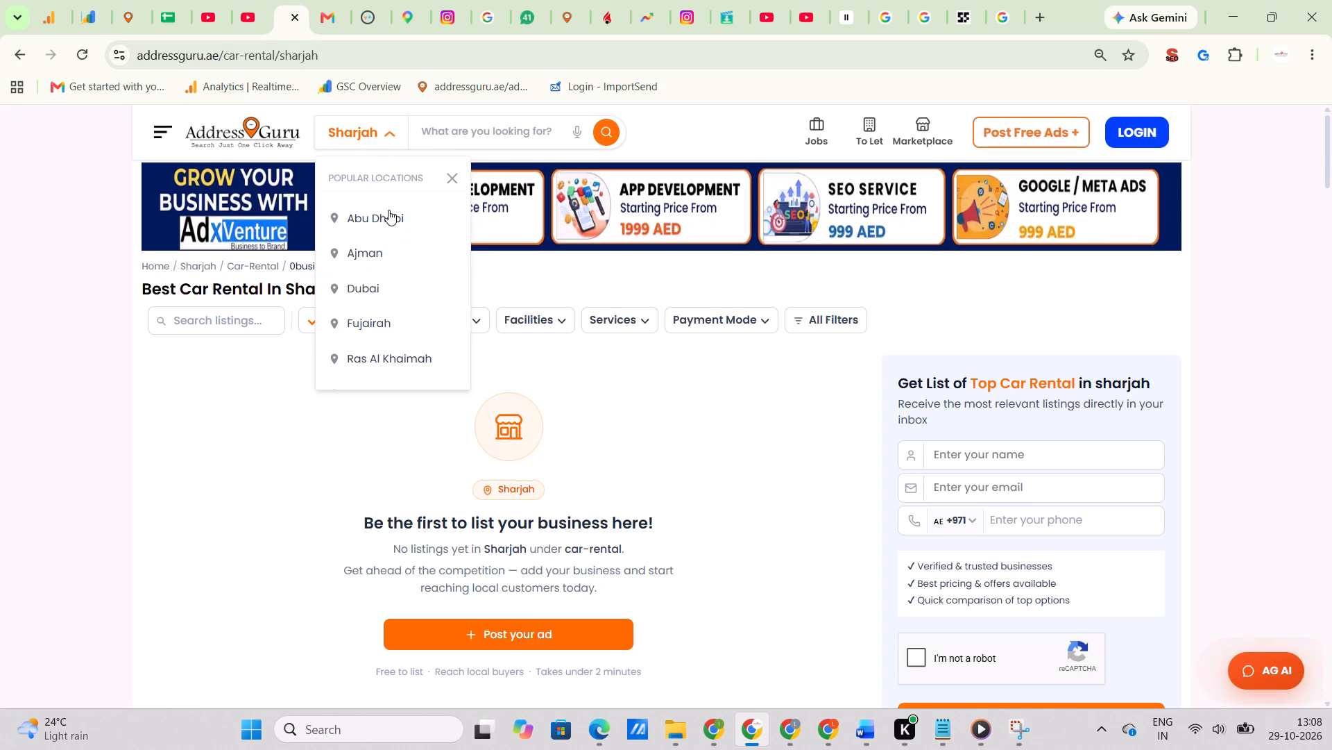
pyautogui.click(379, 279)
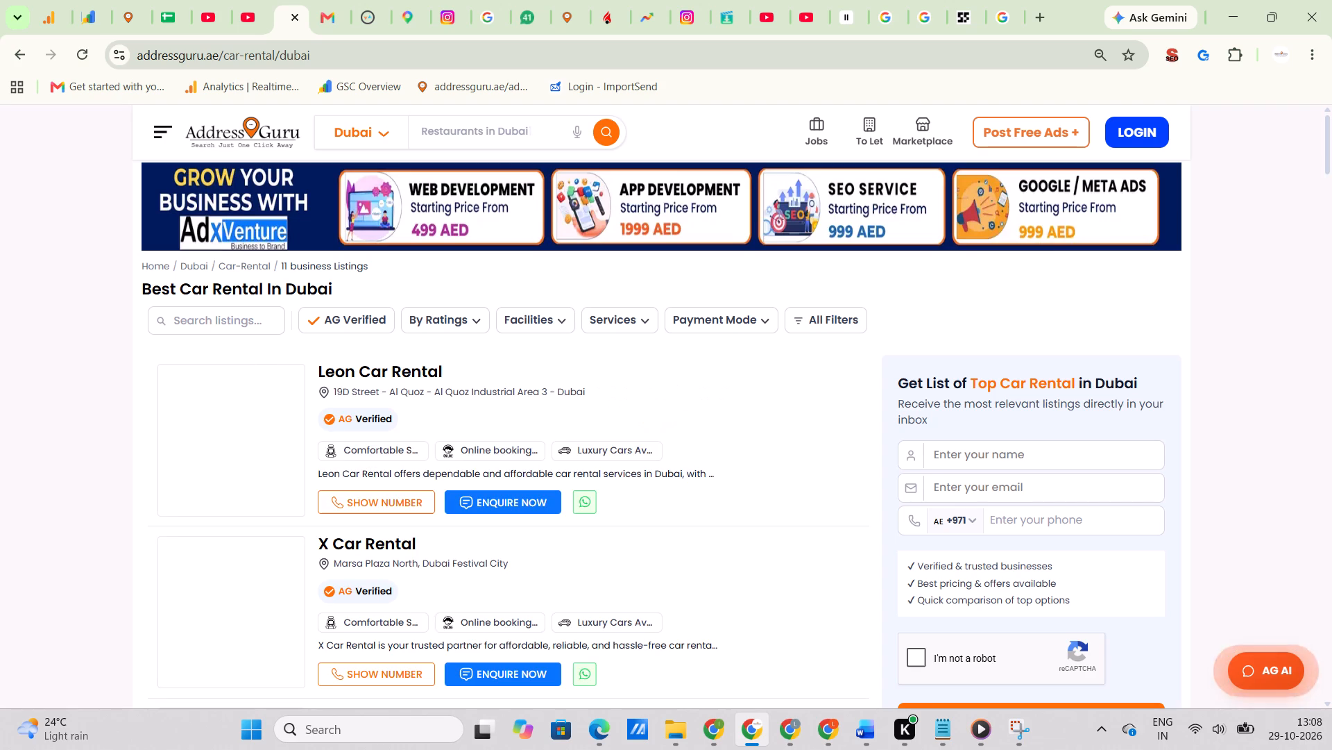
pyautogui.click(404, 49)
pyautogui.click(414, 49)
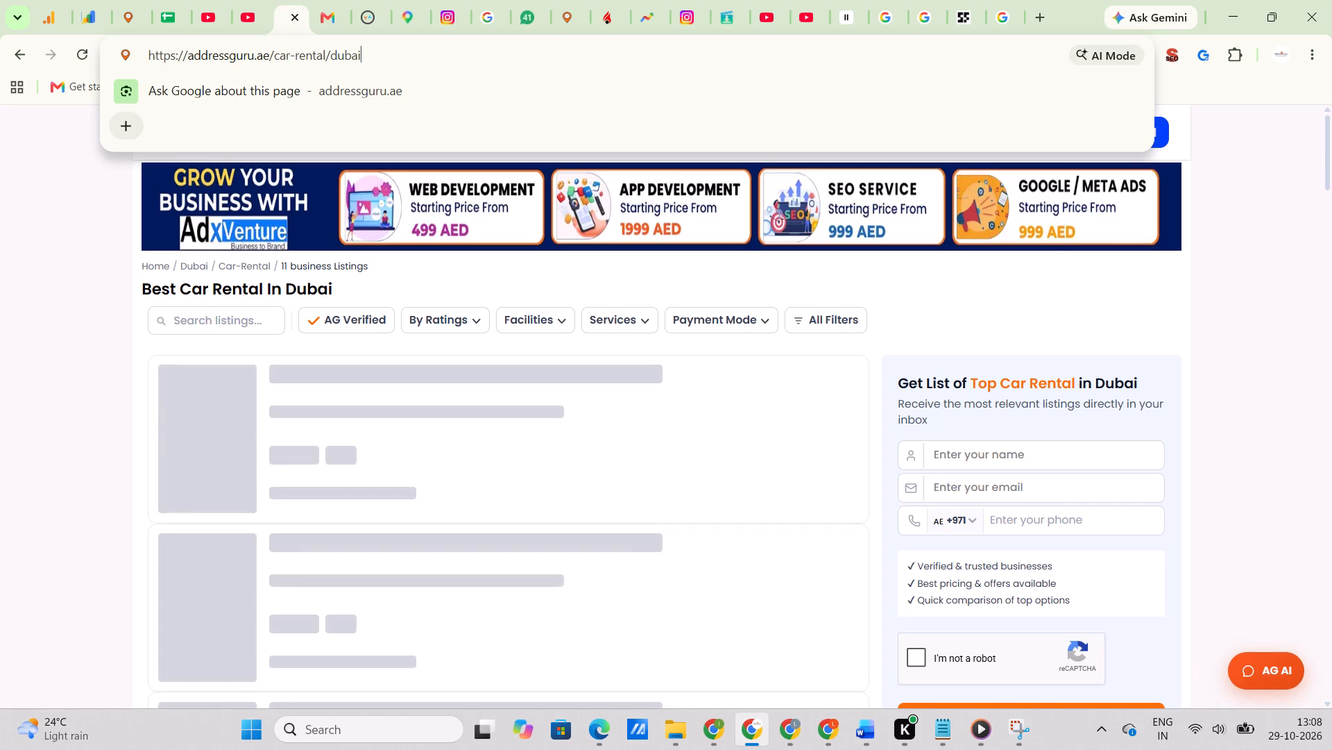
pyautogui.hotkey('ctrl', 'a')
pyautogui.hotkey('ctrl', 'c')
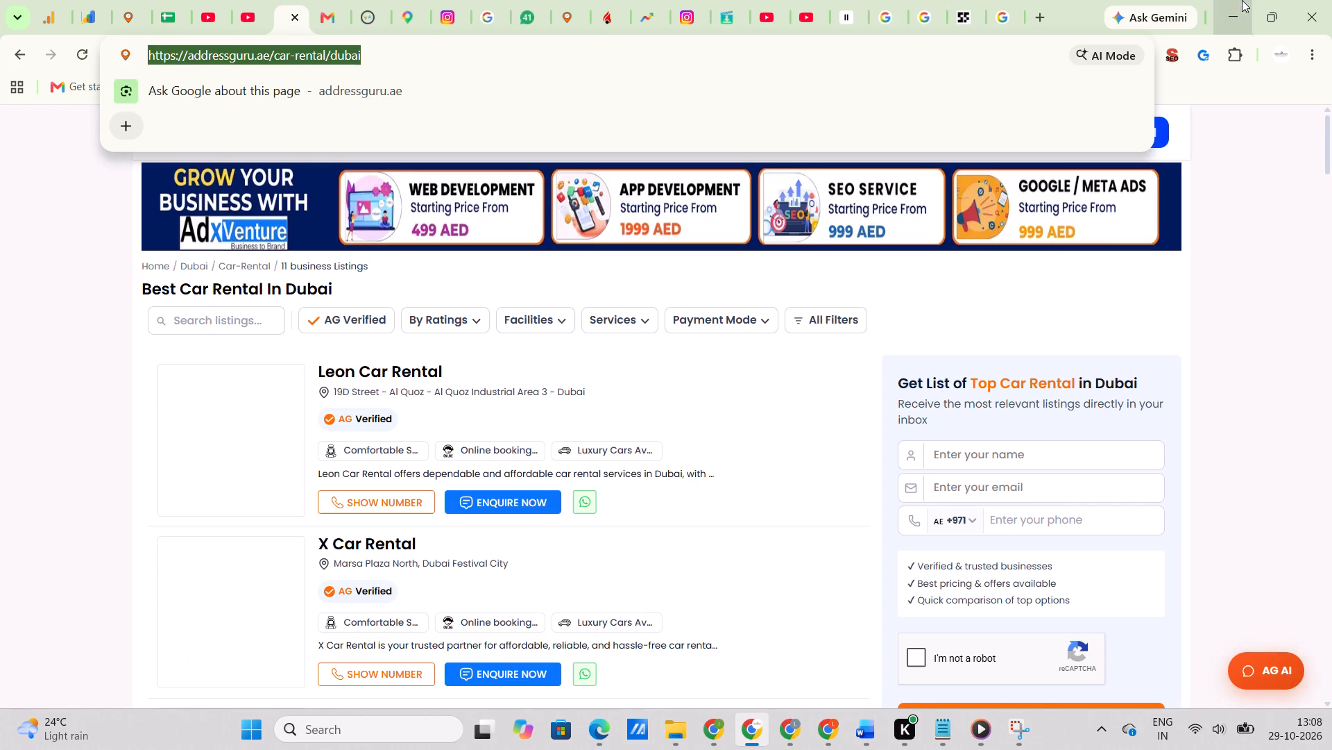
pyautogui.click(1242, 0)
pyautogui.click(577, 391)
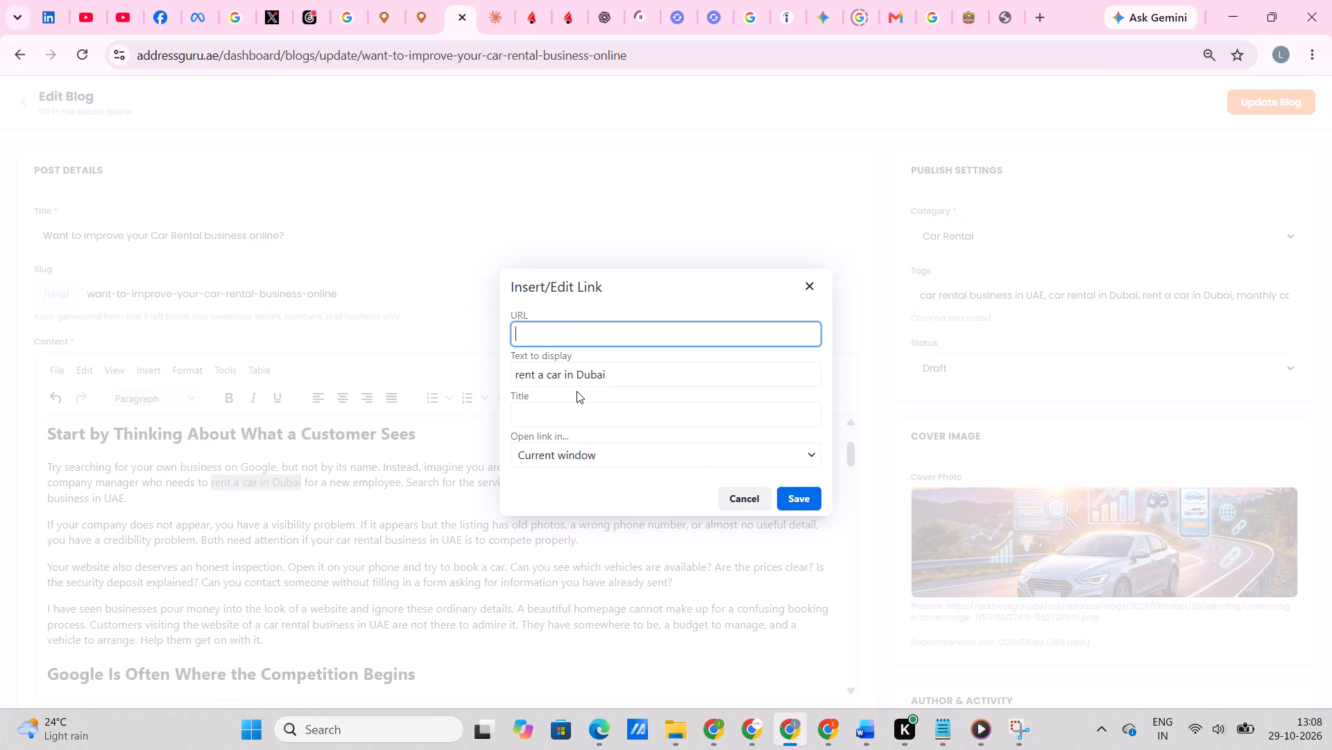
pyautogui.hotkey('ctrl', 'v')
pyautogui.click(618, 448)
pyautogui.click(617, 501)
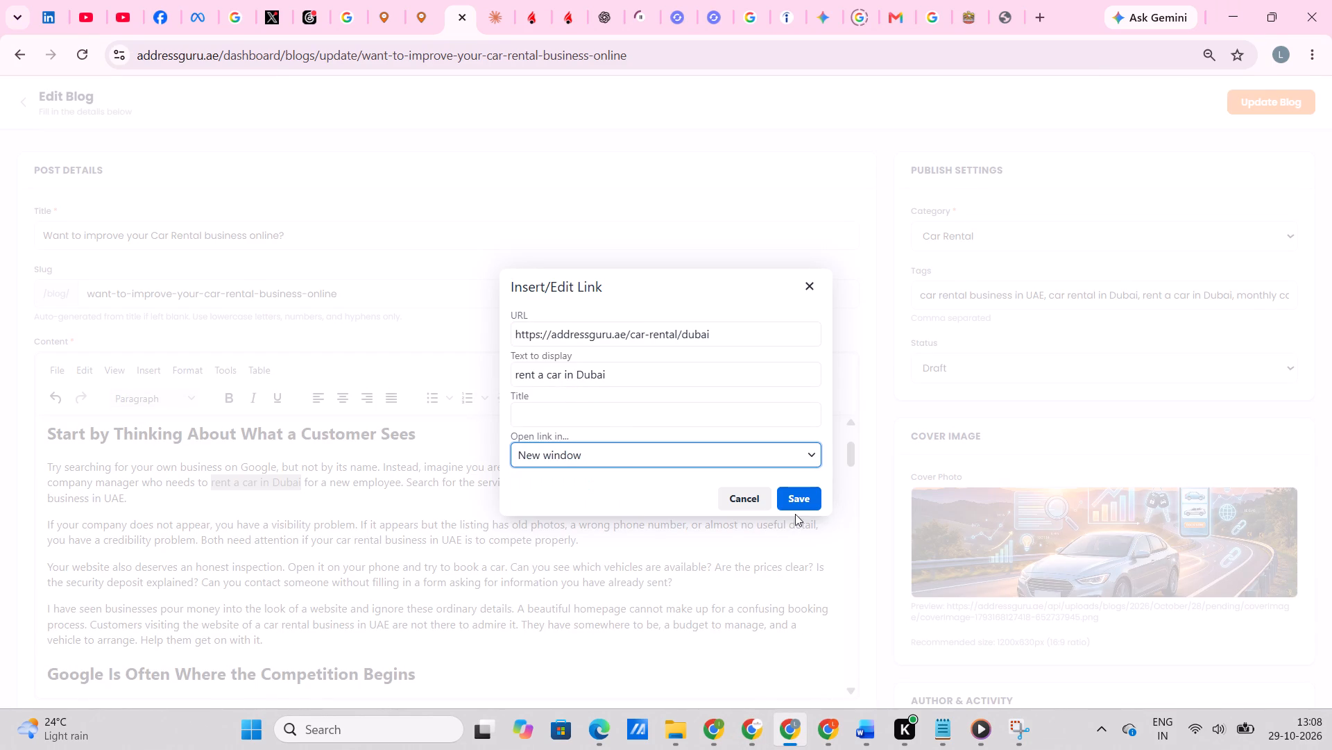
pyautogui.click(796, 495)
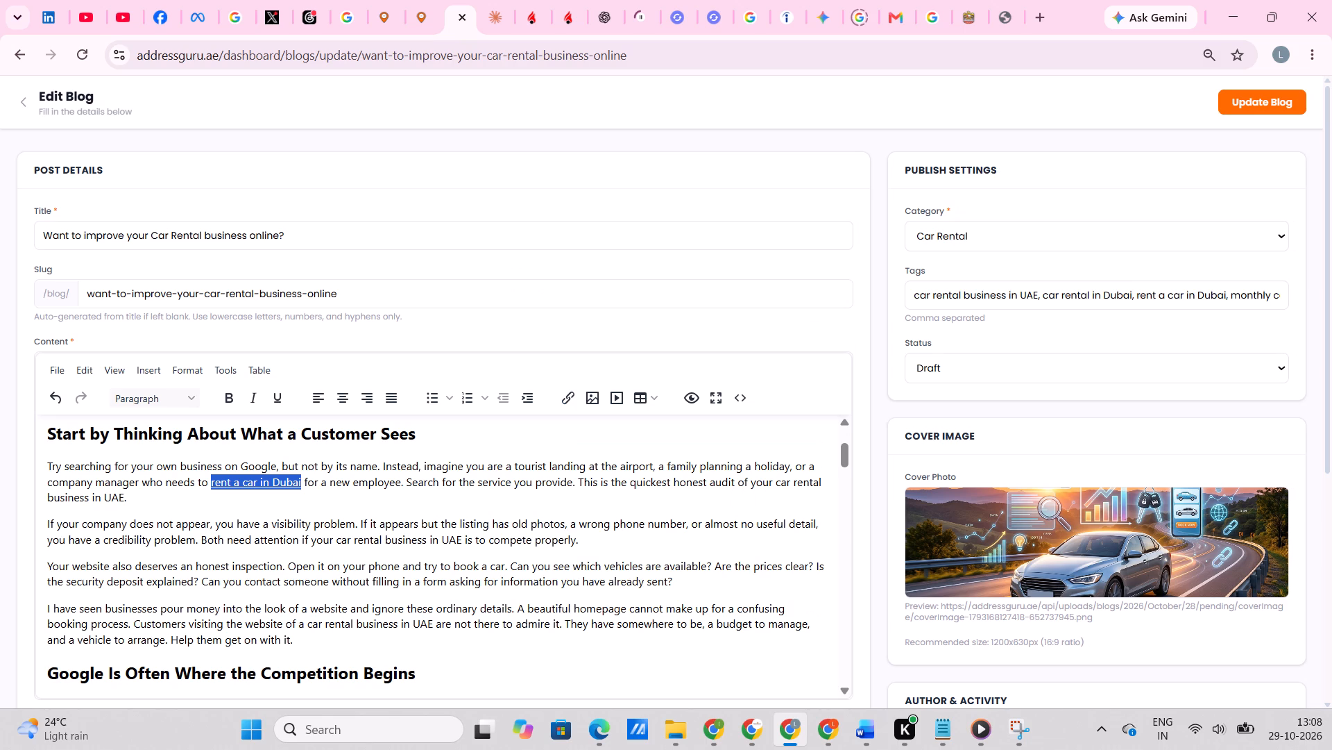
pyautogui.scroll(-1, 617, 558)
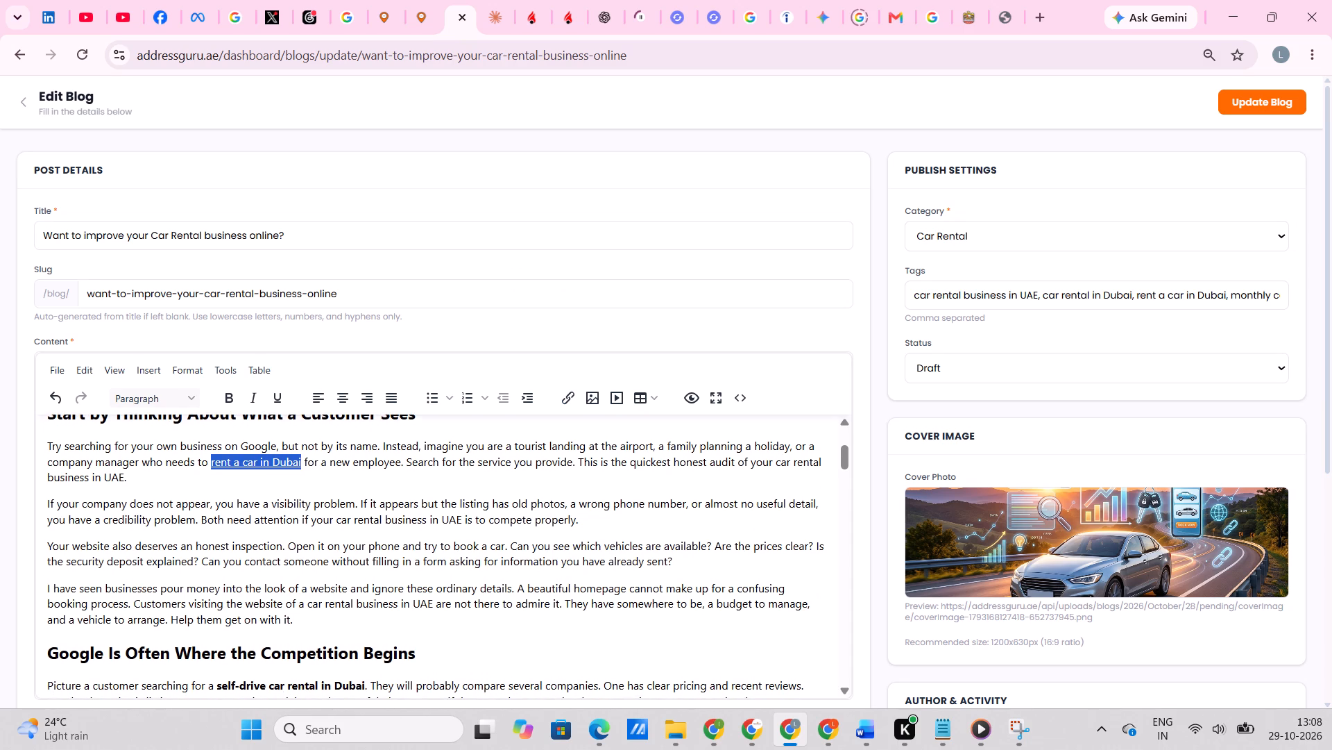
pyautogui.click(457, 519)
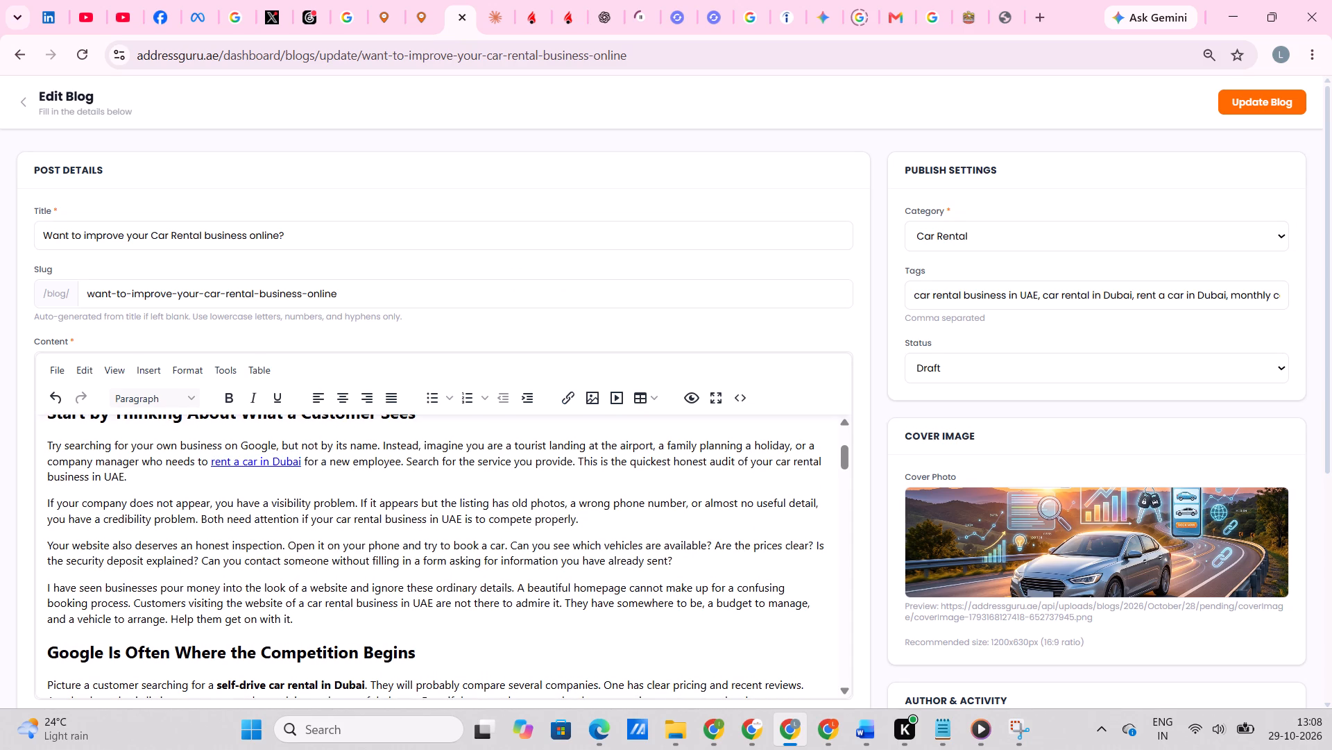
# Bold "Search for the service you provide" in the section's first paragraph and "you have a visibility problem." in the second.
pyautogui.moveTo(405, 460); pyautogui.dragTo(558, 468)
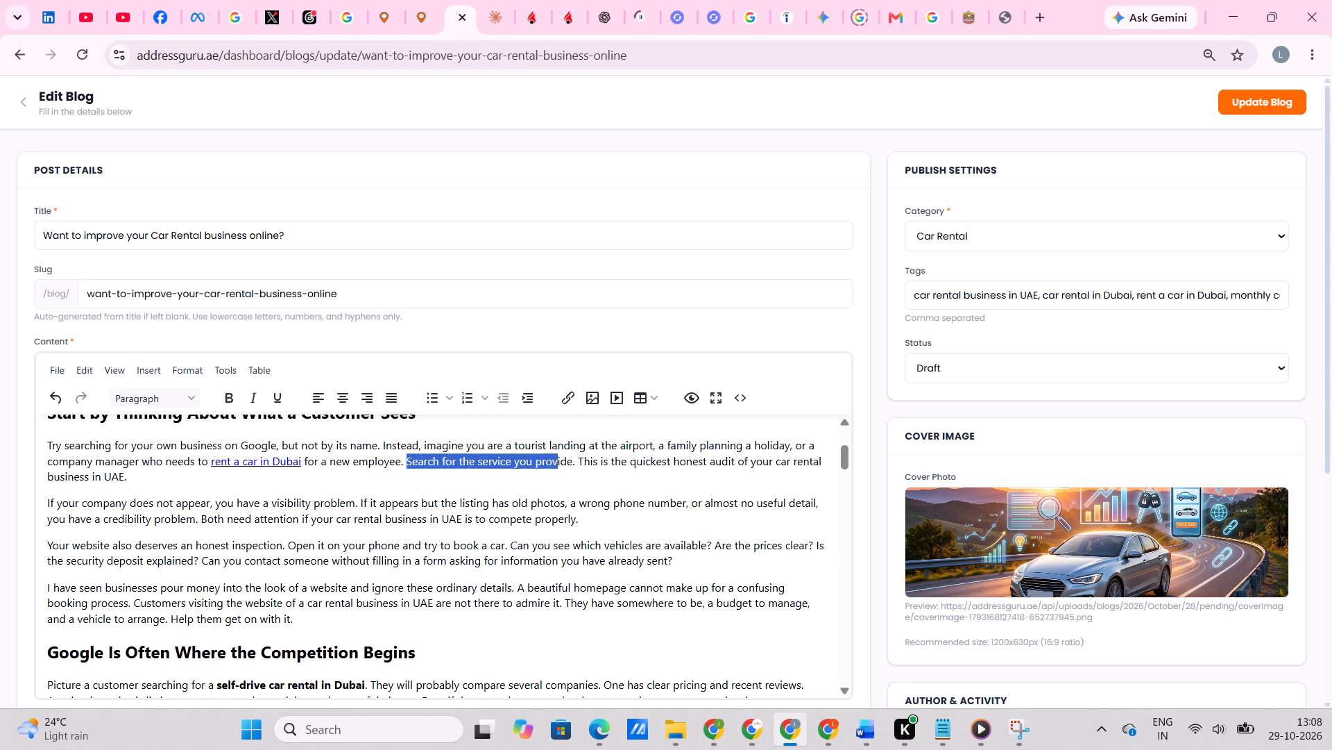
pyautogui.moveTo(558, 468); pyautogui.dragTo(572, 467)
pyautogui.hotkey('ctrl', 'b')
pyautogui.click(547, 495)
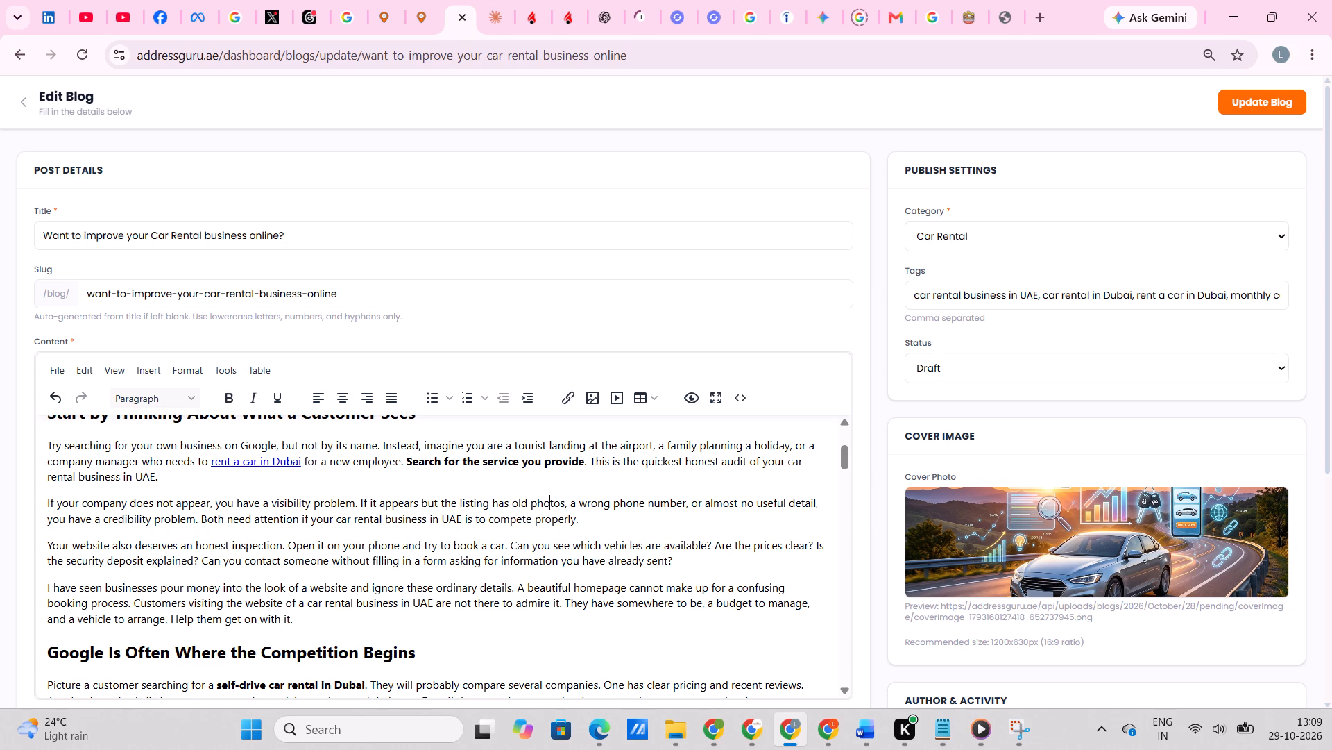
pyautogui.moveTo(215, 501); pyautogui.dragTo(359, 500)
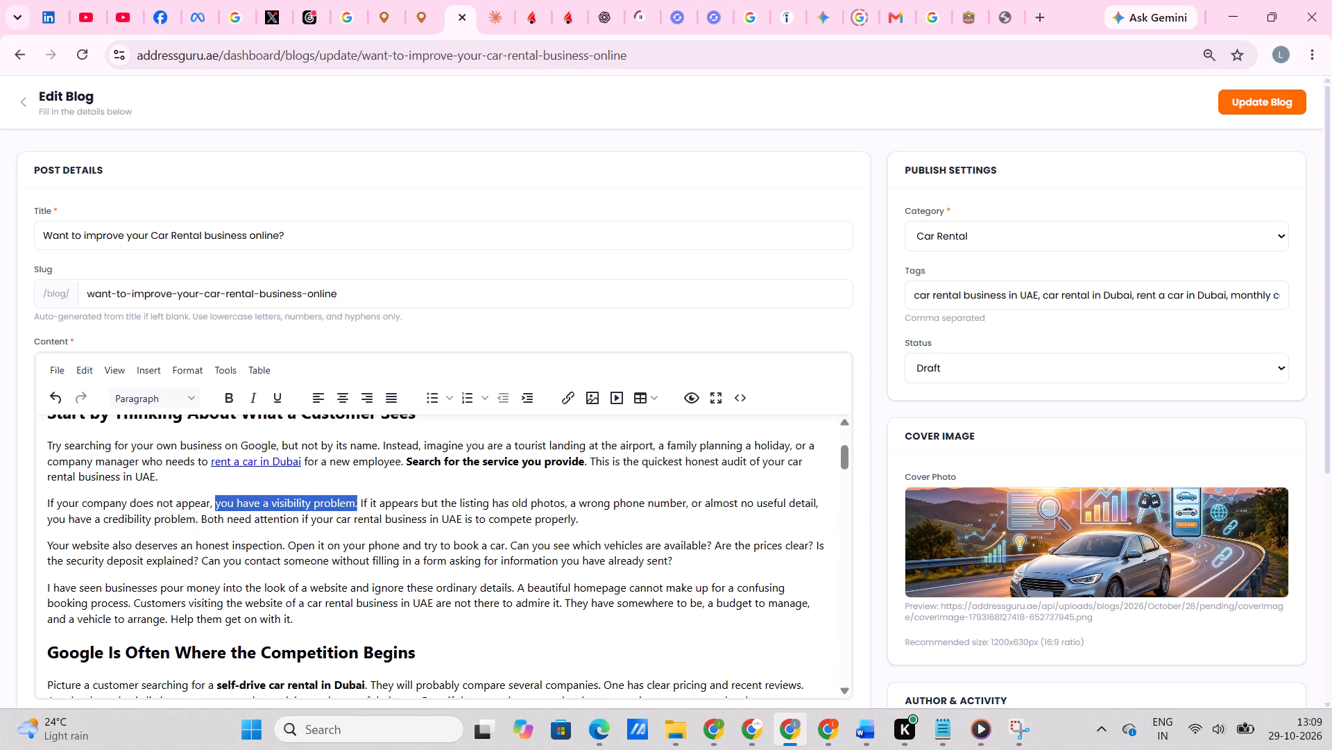
pyautogui.moveTo(359, 500); pyautogui.dragTo(358, 500)
pyautogui.hotkey('ctrl', 'b')
pyautogui.click(436, 527)
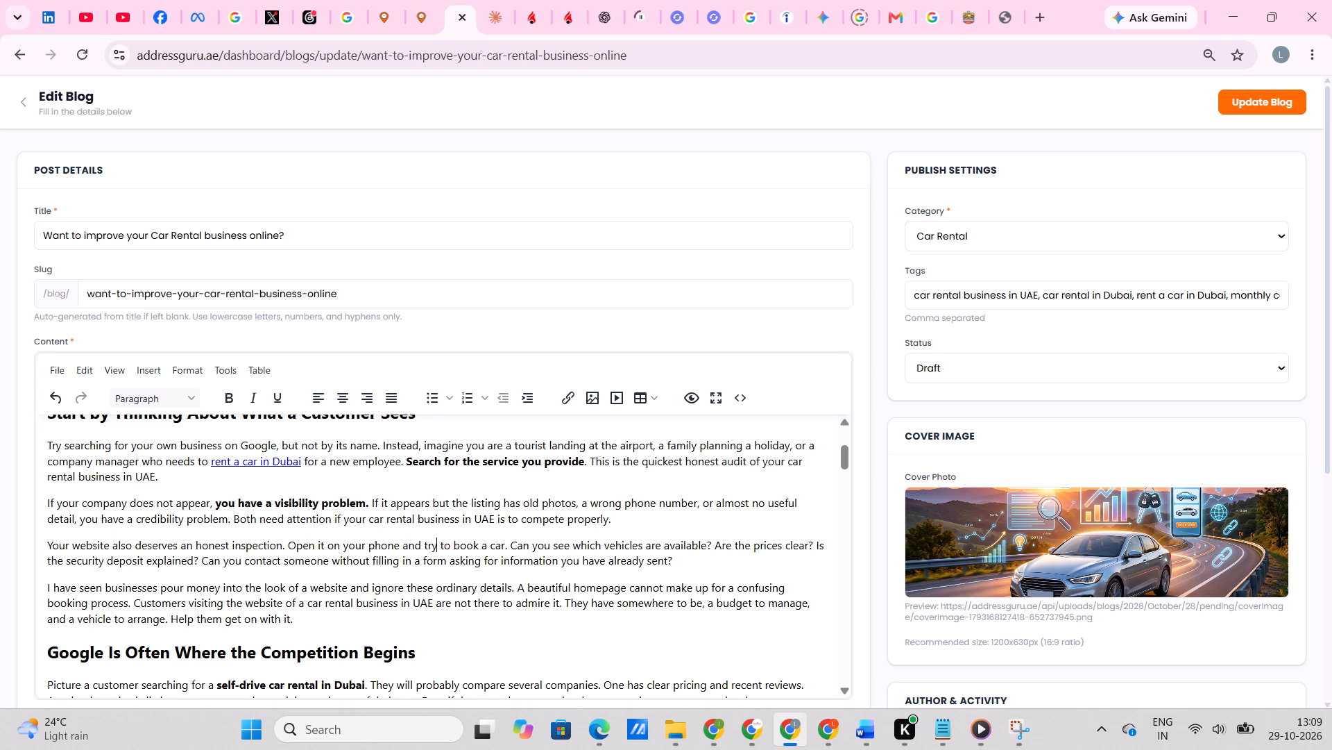
# Delete the last three sentences of the "I have seen businesses pour money" paragraph, from "Customers visiting the website" onward, ending it at "booking process.".
pyautogui.moveTo(288, 541); pyautogui.dragTo(92, 549)
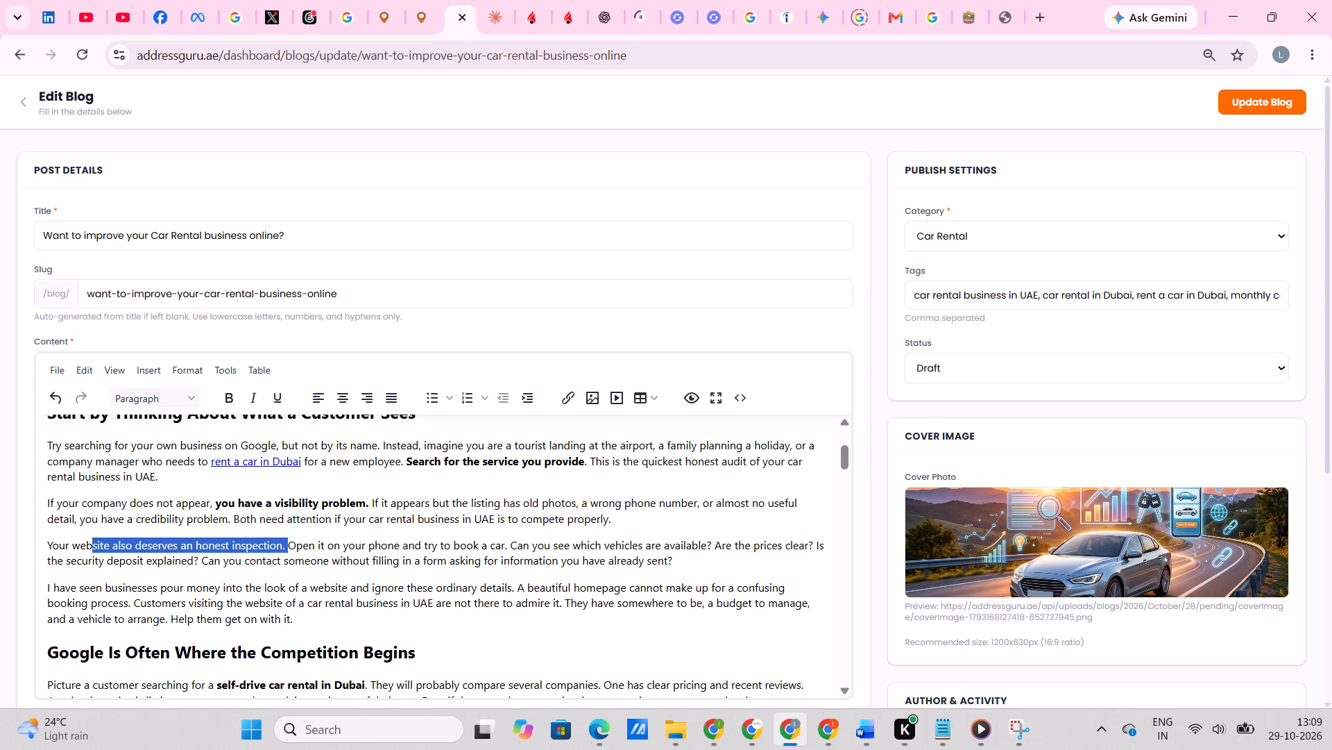
pyautogui.click(135, 608)
pyautogui.tripleClick(135, 608)
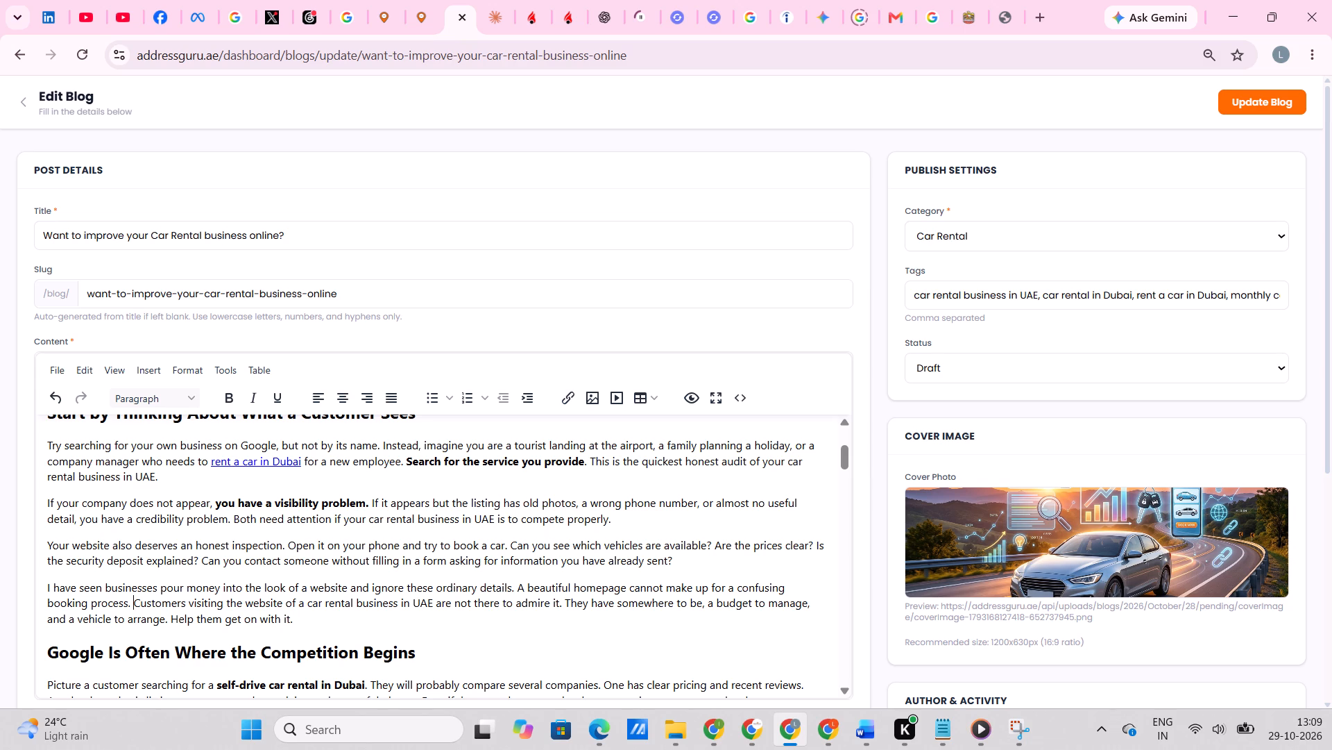
pyautogui.doubleClick(135, 608)
pyautogui.moveTo(132, 604); pyautogui.dragTo(307, 624)
pyautogui.press('BackSpace')
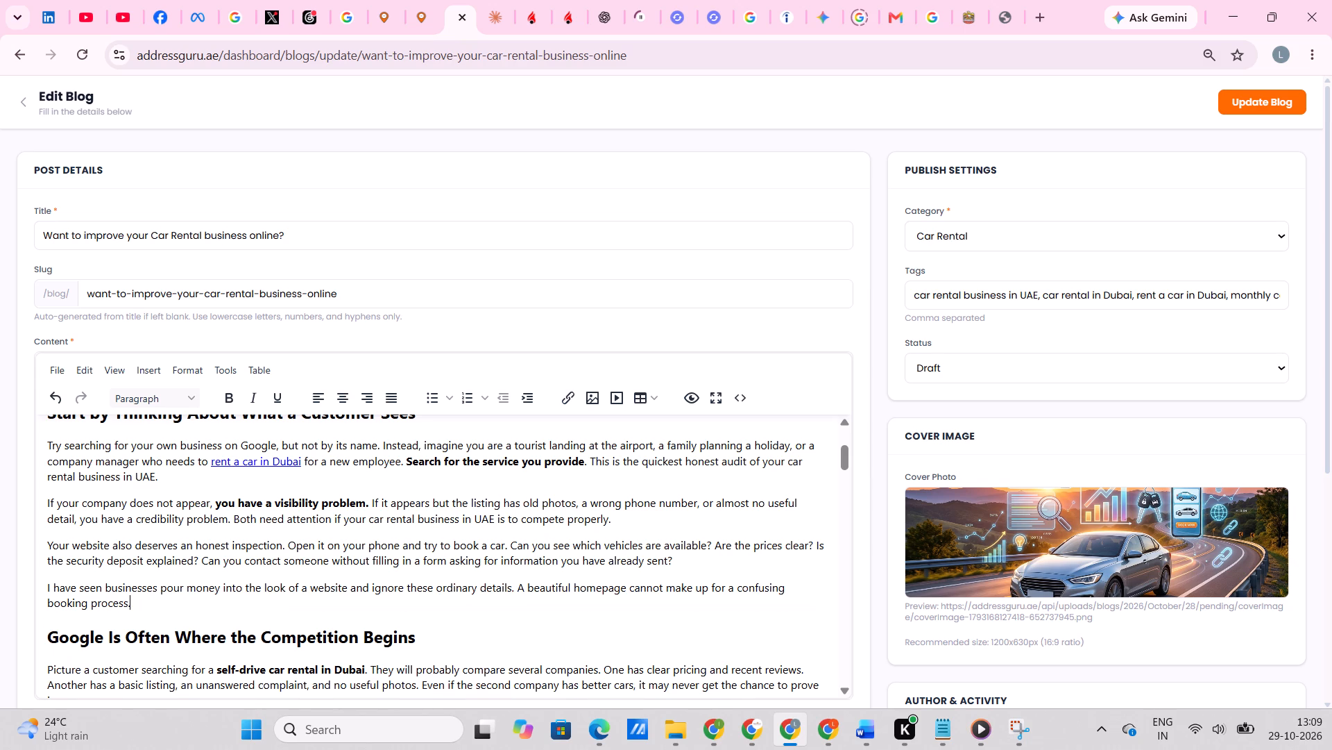
pyautogui.press('BackSpace')
pyautogui.press('.')
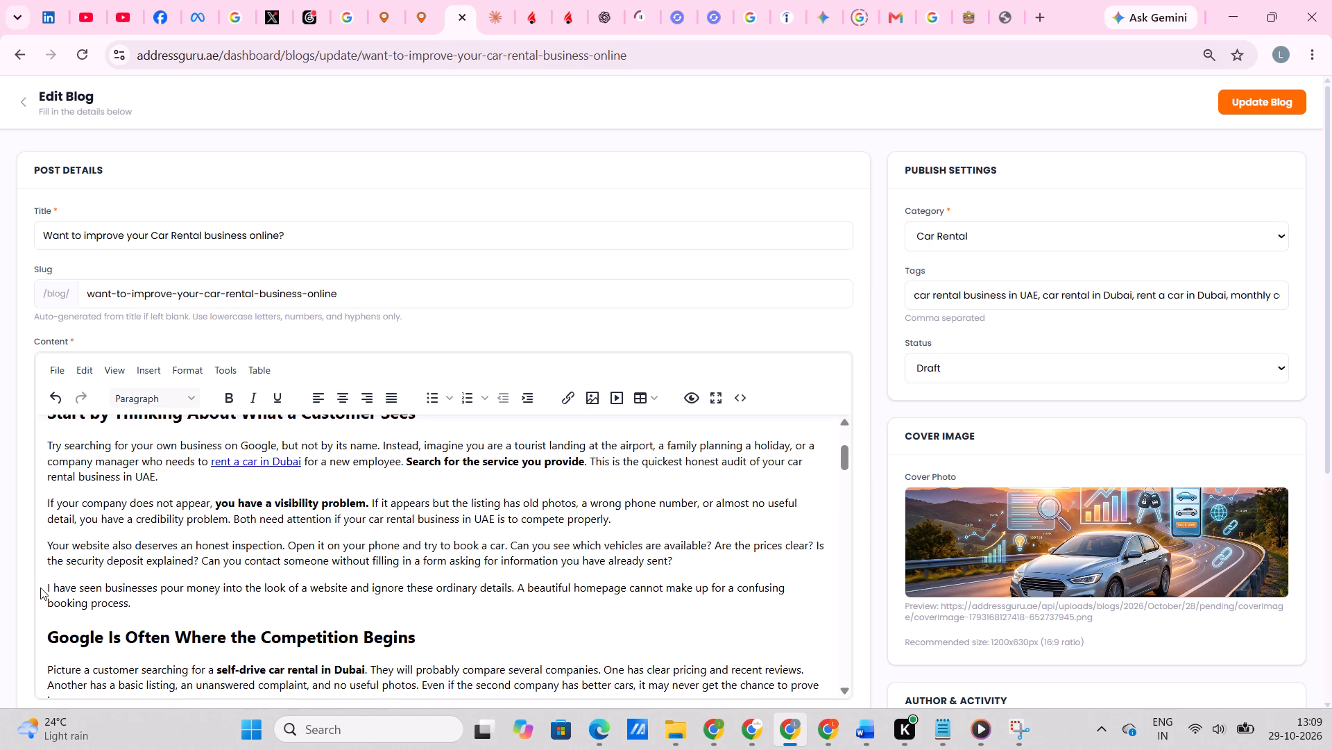
# Merge the "I have seen businesses pour money" paragraph into the end of the preceding "Your website also deserves" paragraph.
pyautogui.click(47, 587)
pyautogui.press('BackSpace')
pyautogui.press('space')
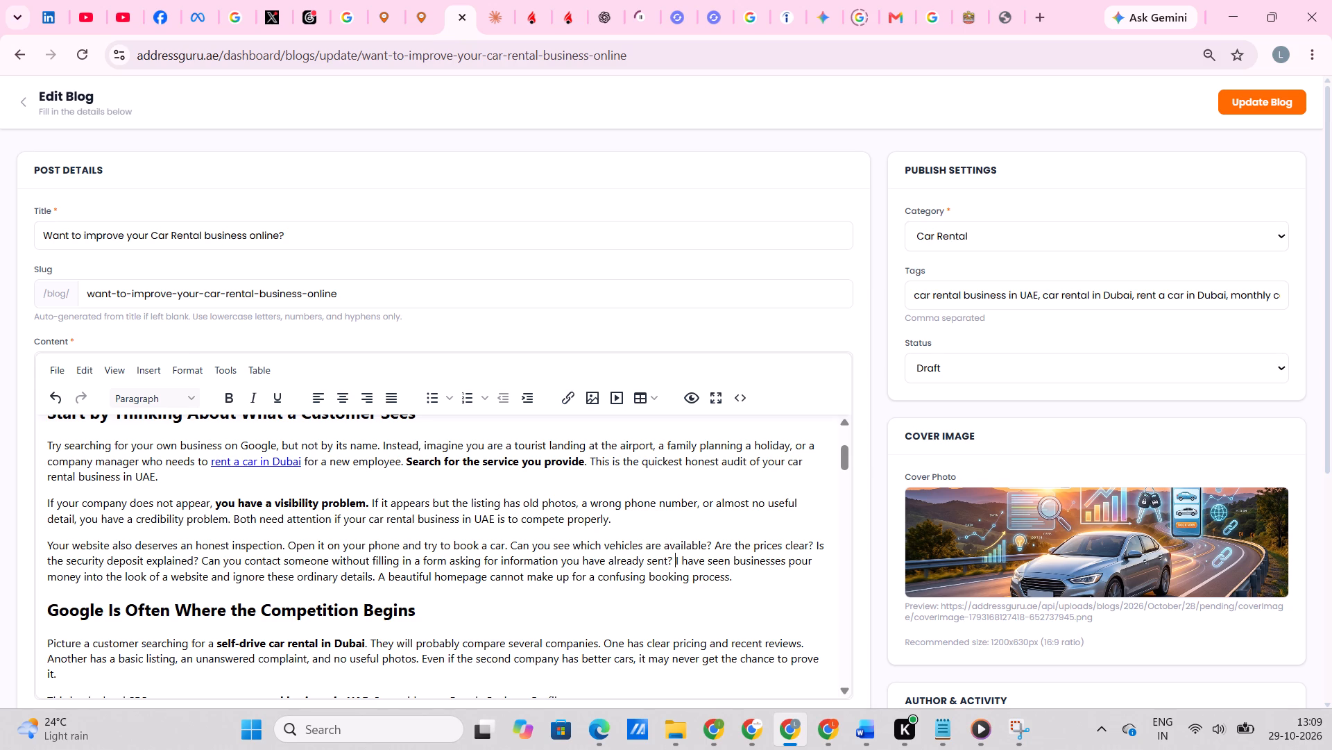
# Bold "honest inspection" in the first sentence of the "Your website also deserves" paragraph.
pyautogui.moveTo(45, 542); pyautogui.dragTo(150, 543)
pyautogui.moveTo(191, 547); pyautogui.dragTo(280, 538)
pyautogui.hotkey('ctrl', 'b')
pyautogui.click(357, 547)
# Bold "clear pricing and recent reviews" in the first paragraph under "Google Is Often Where the Competition Begins".
pyautogui.scroll(-1, 357, 547)
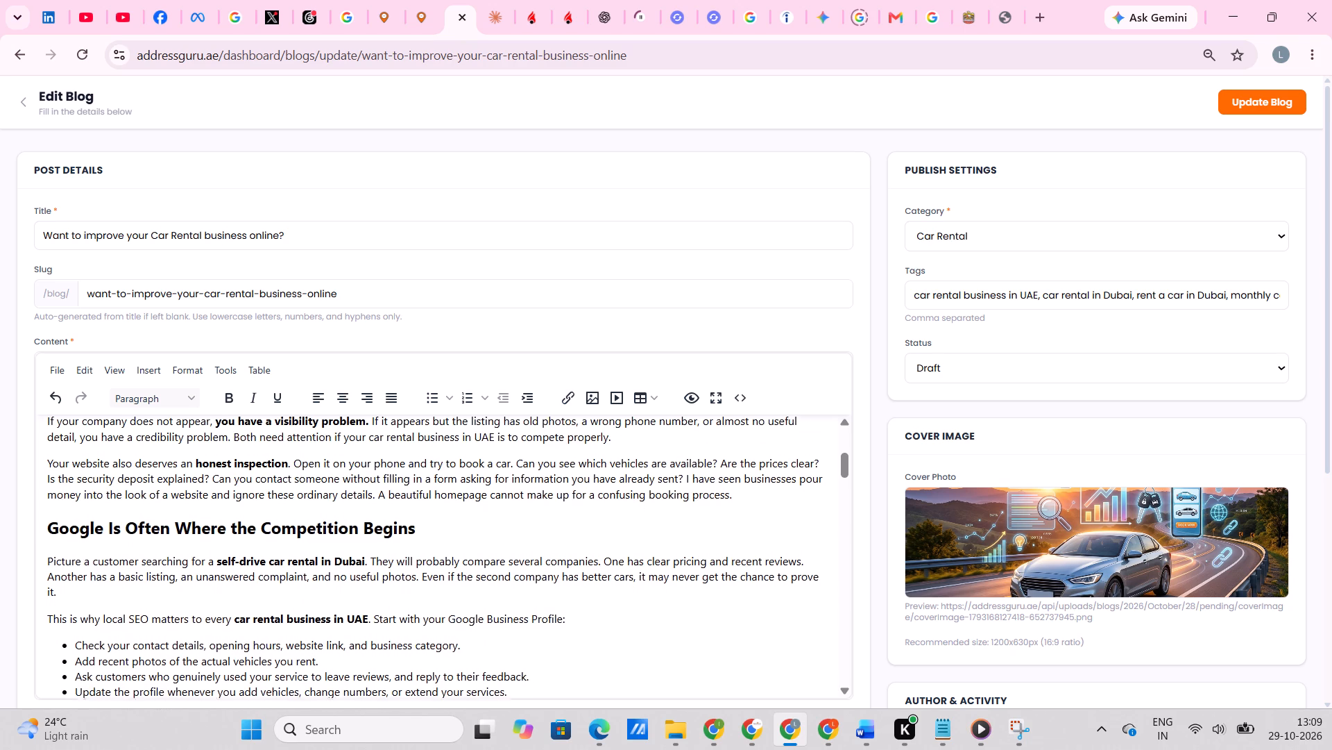
pyautogui.scroll(-1, 357, 547)
pyautogui.click(300, 506)
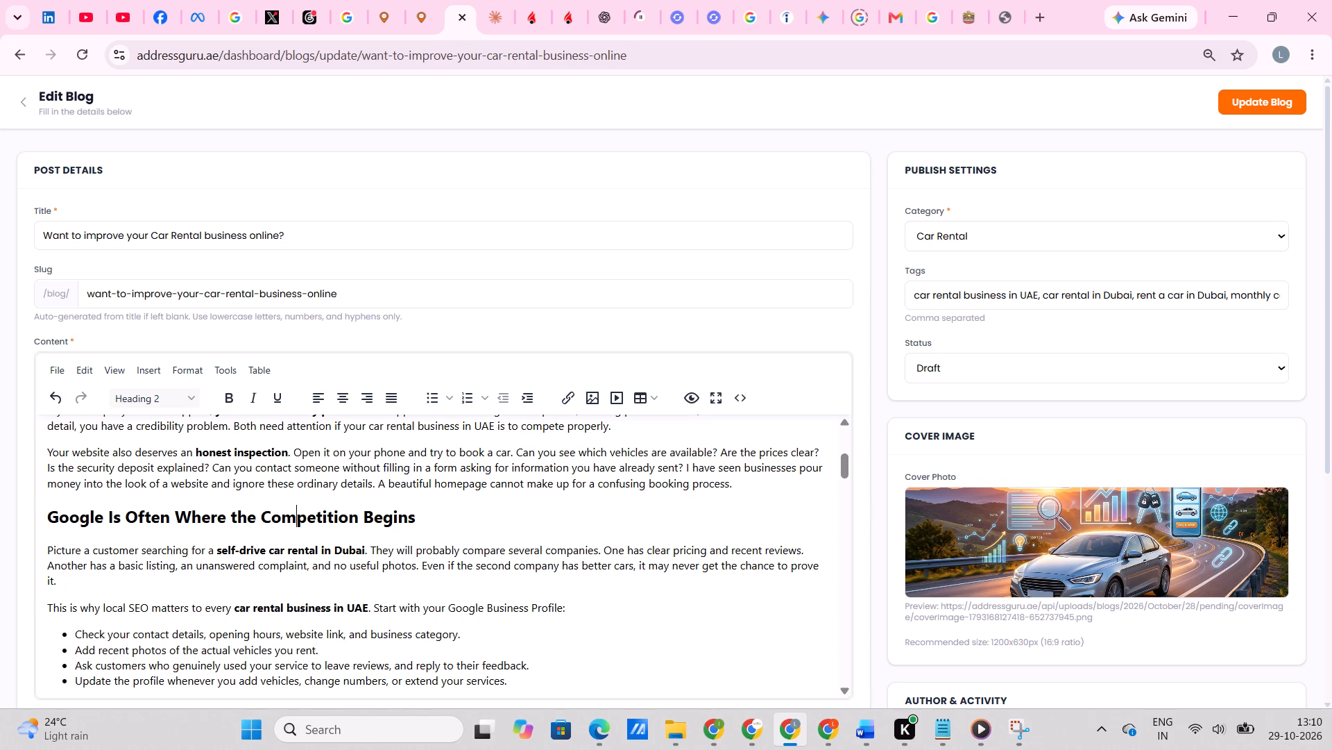
pyautogui.scroll(4, 266, 512)
pyautogui.scroll(-5, 266, 512)
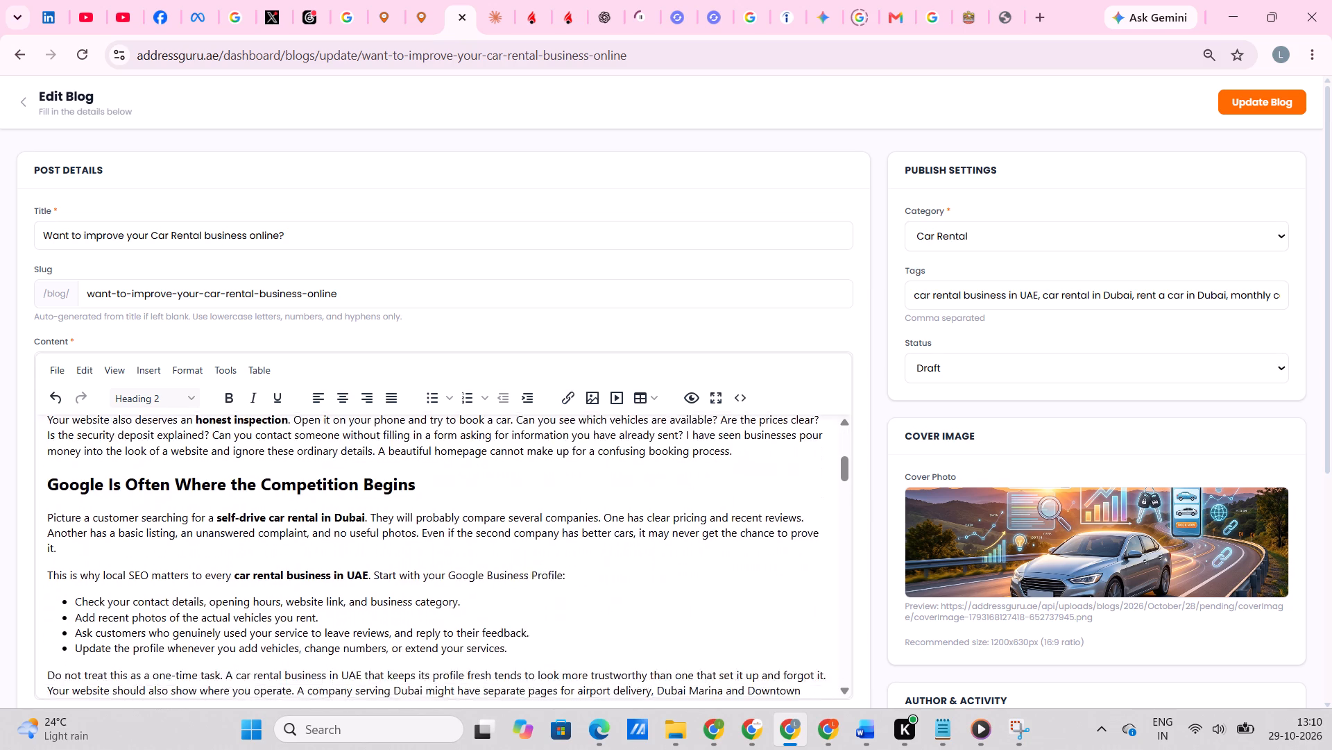
pyautogui.scroll(-1, 266, 512)
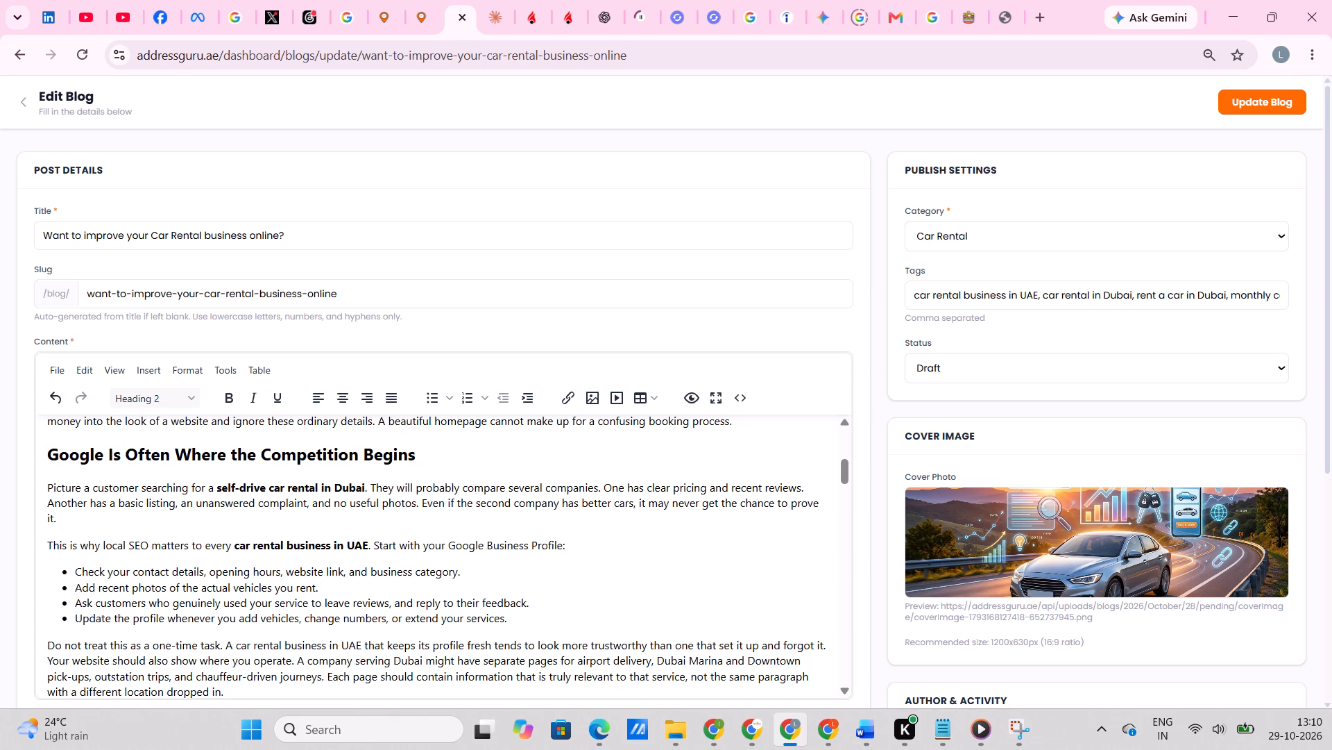
pyautogui.moveTo(646, 489); pyautogui.dragTo(751, 482)
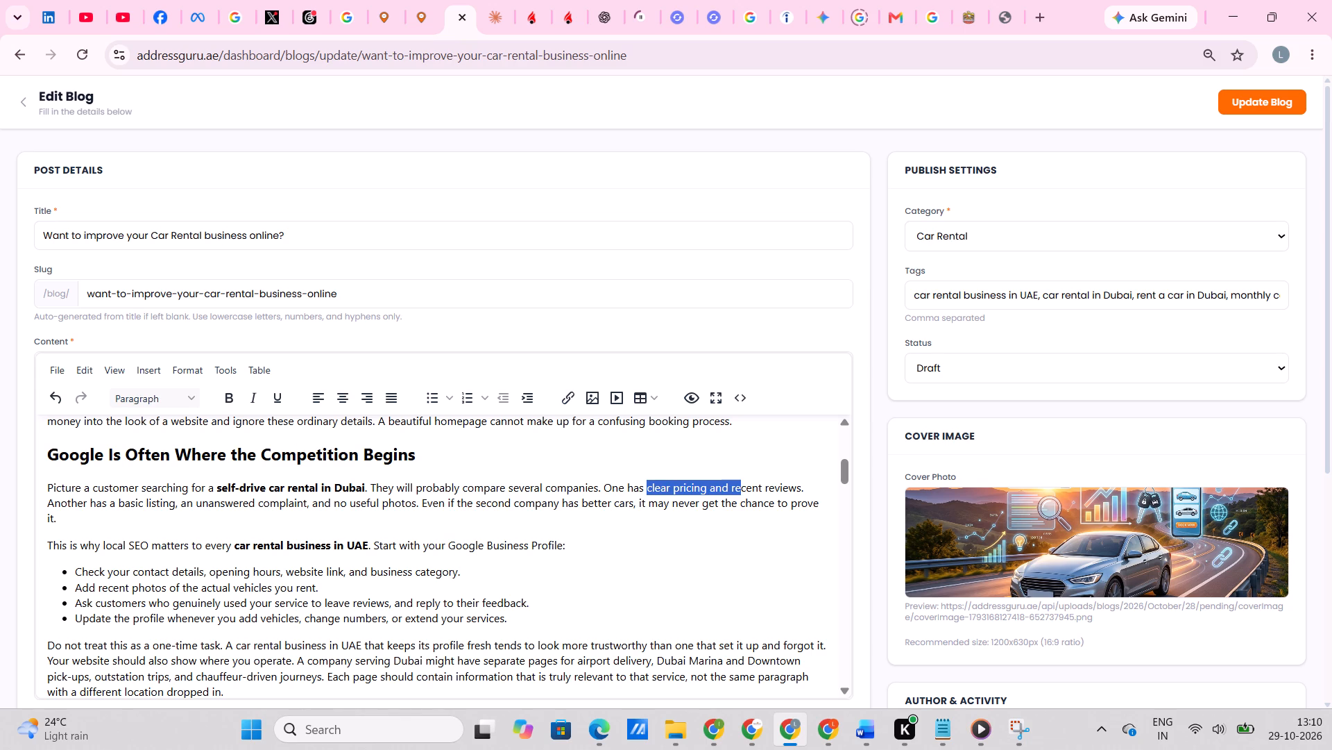
pyautogui.moveTo(751, 482); pyautogui.dragTo(800, 482)
pyautogui.hotkey('ctrl', 'b')
pyautogui.click(699, 512)
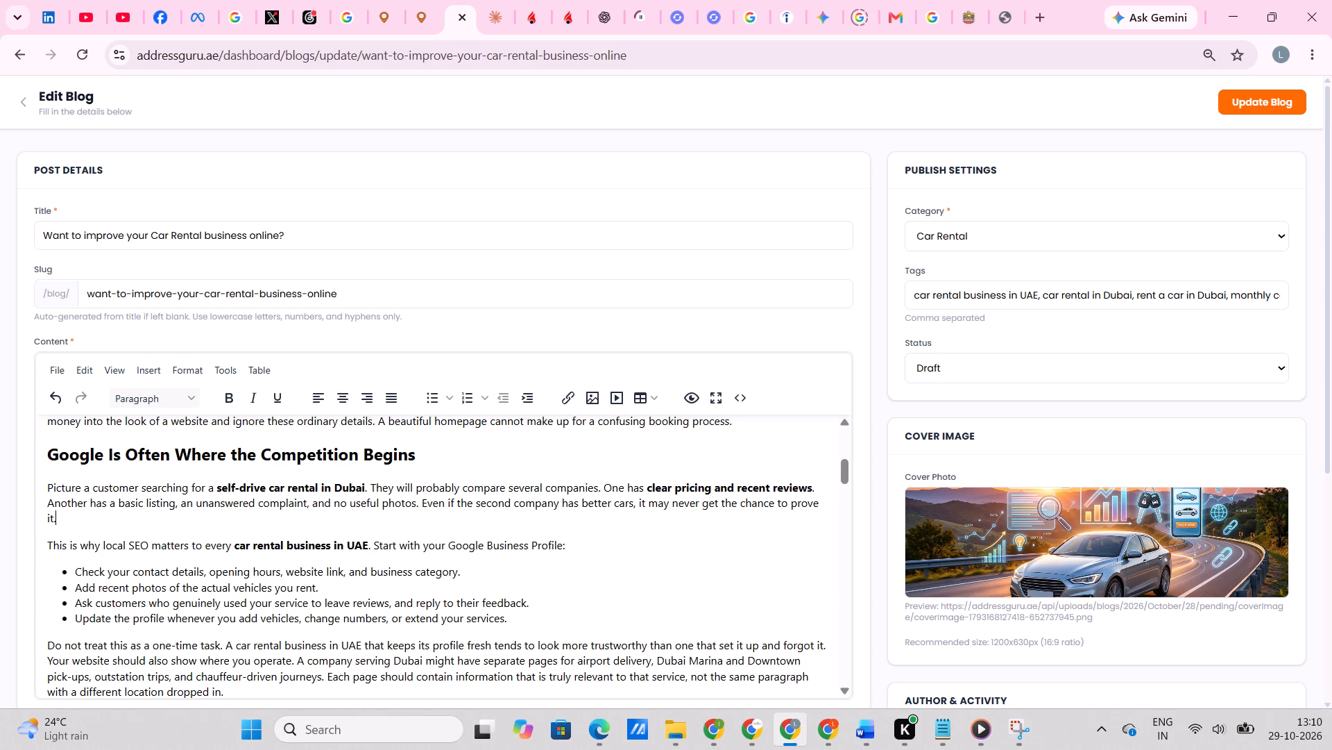
pyautogui.moveTo(114, 504); pyautogui.dragTo(176, 504)
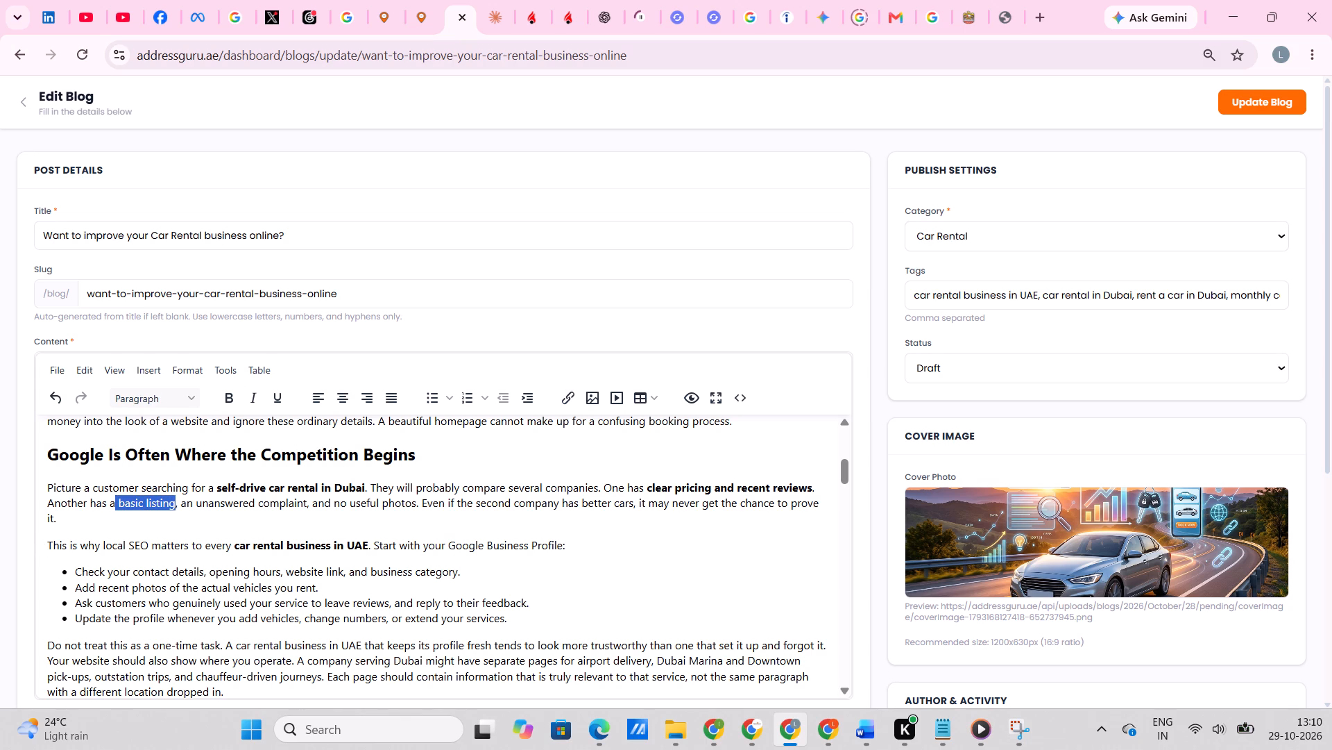
pyautogui.click(210, 536)
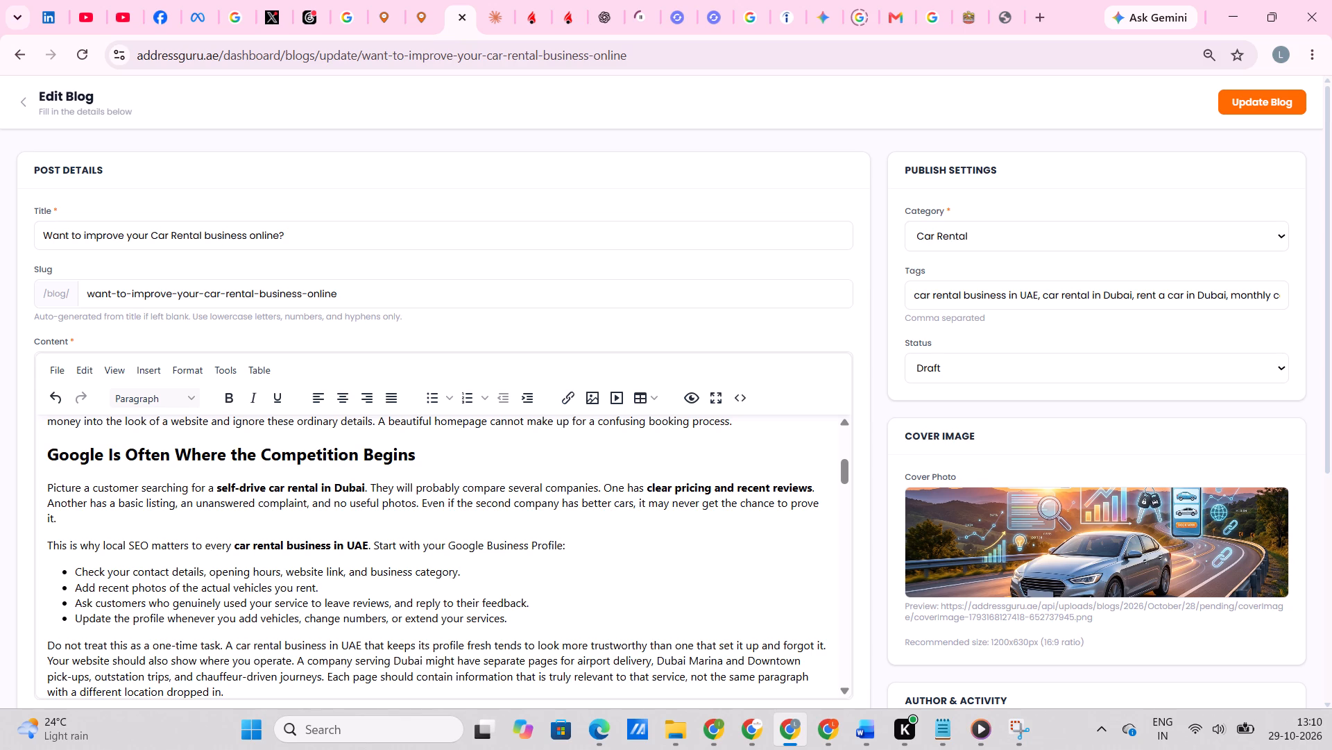
# Select "local SEO matters" in the draft, and search the public site's Digital Marketing blogs in the other browser window for "local seo".
pyautogui.scroll(-1, 210, 536)
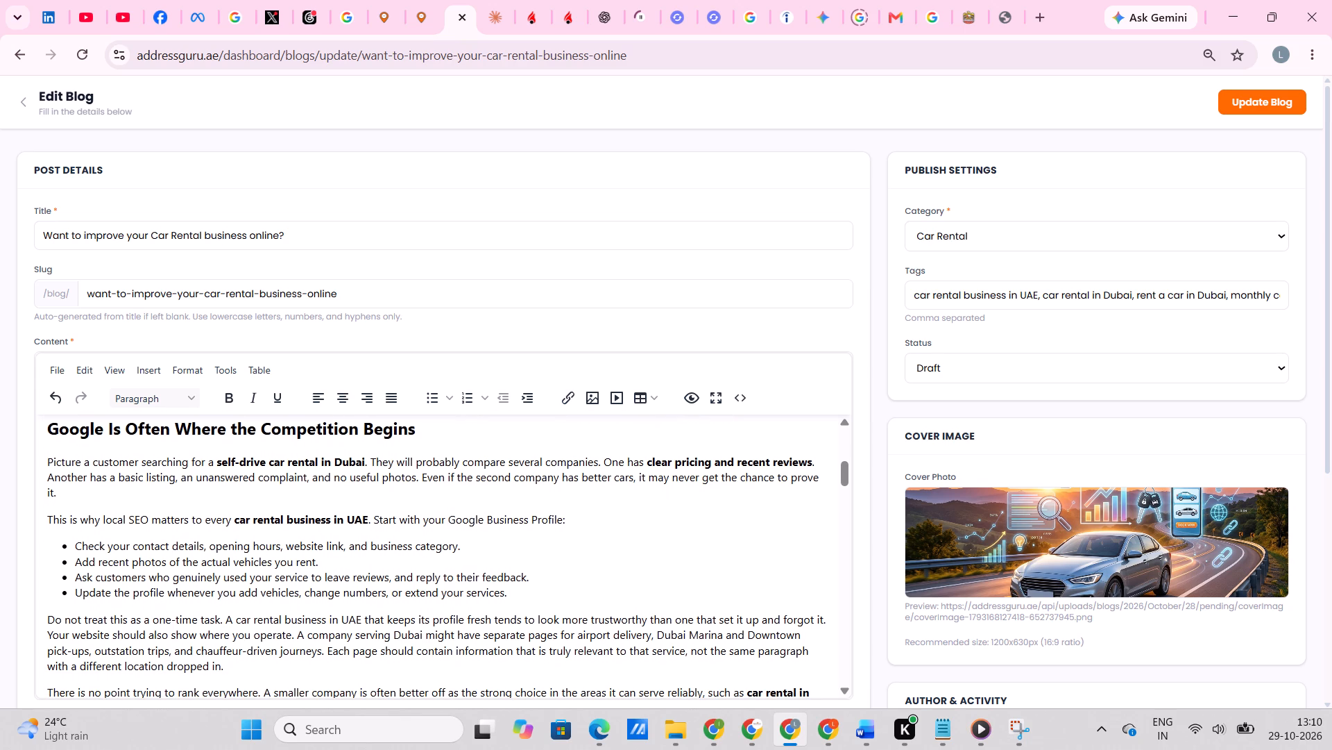
pyautogui.moveTo(101, 522); pyautogui.dragTo(185, 523)
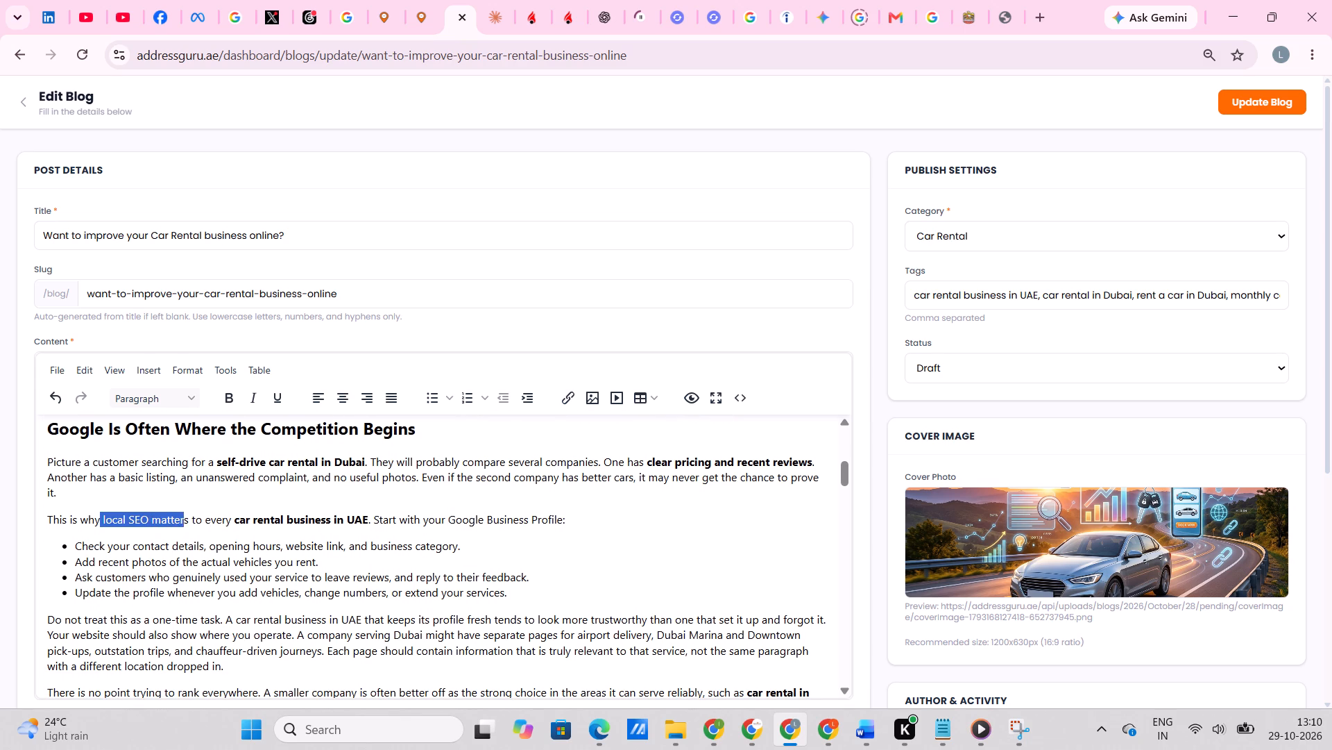
pyautogui.moveTo(185, 523); pyautogui.dragTo(190, 522)
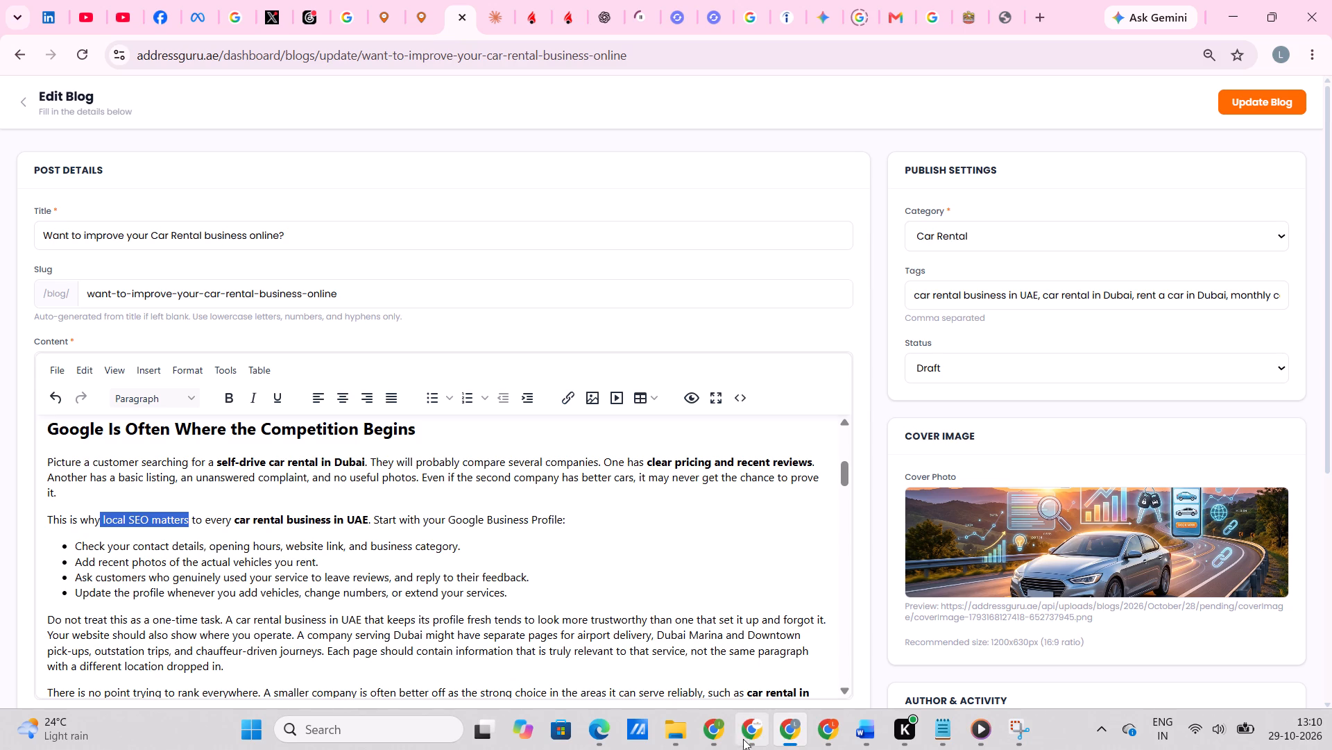
pyautogui.click(749, 735)
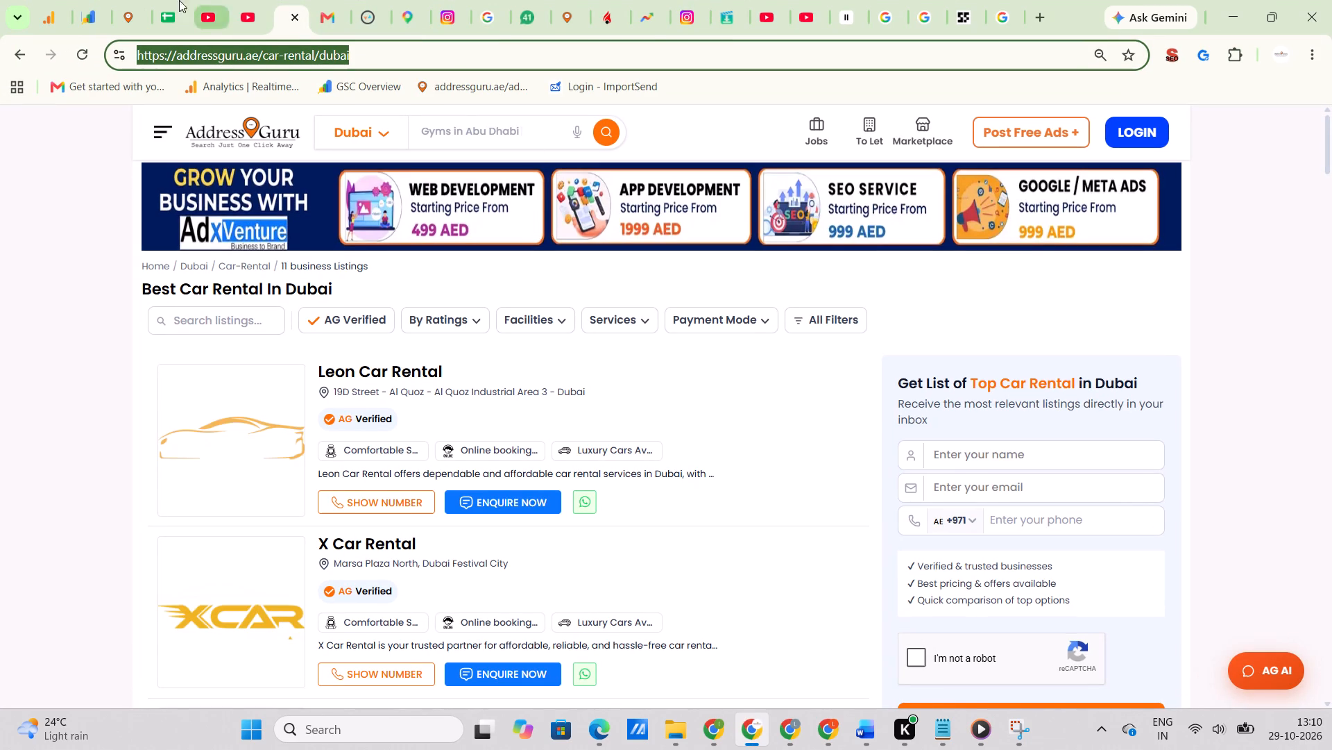
pyautogui.click(138, 0)
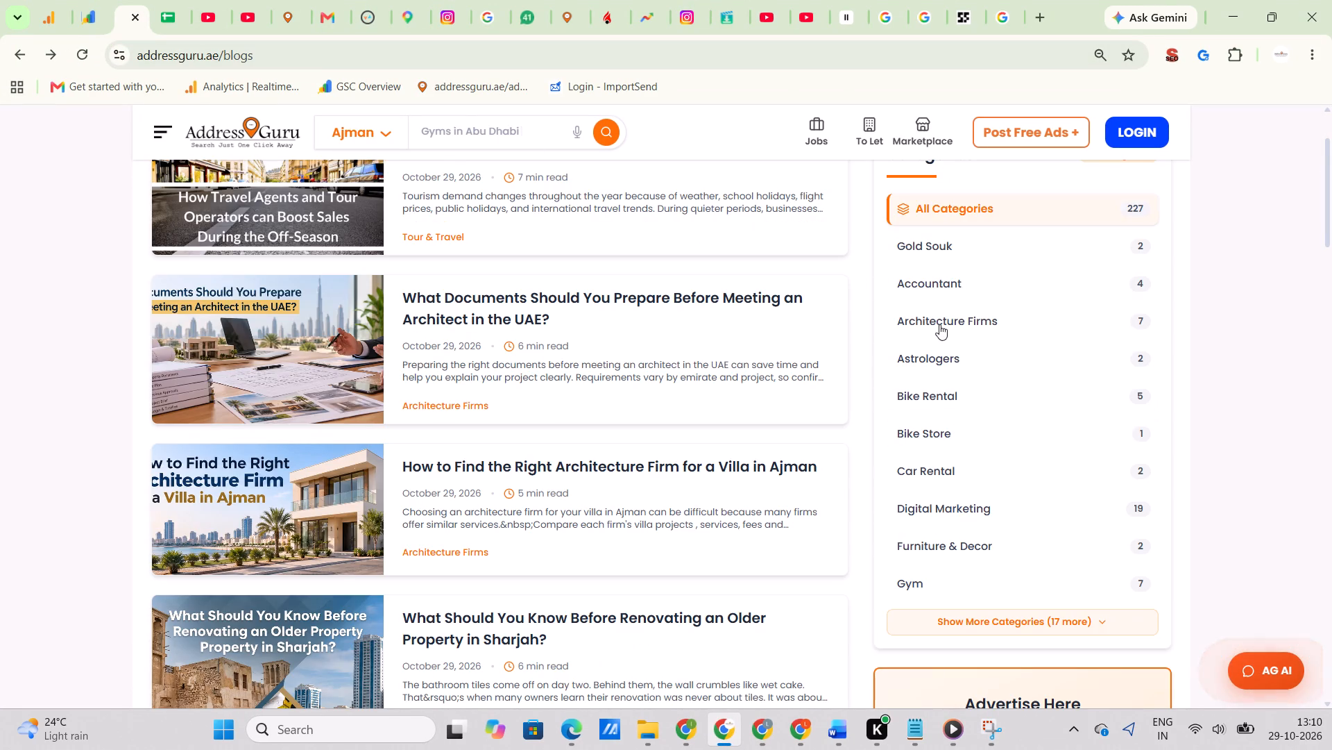
pyautogui.click(943, 503)
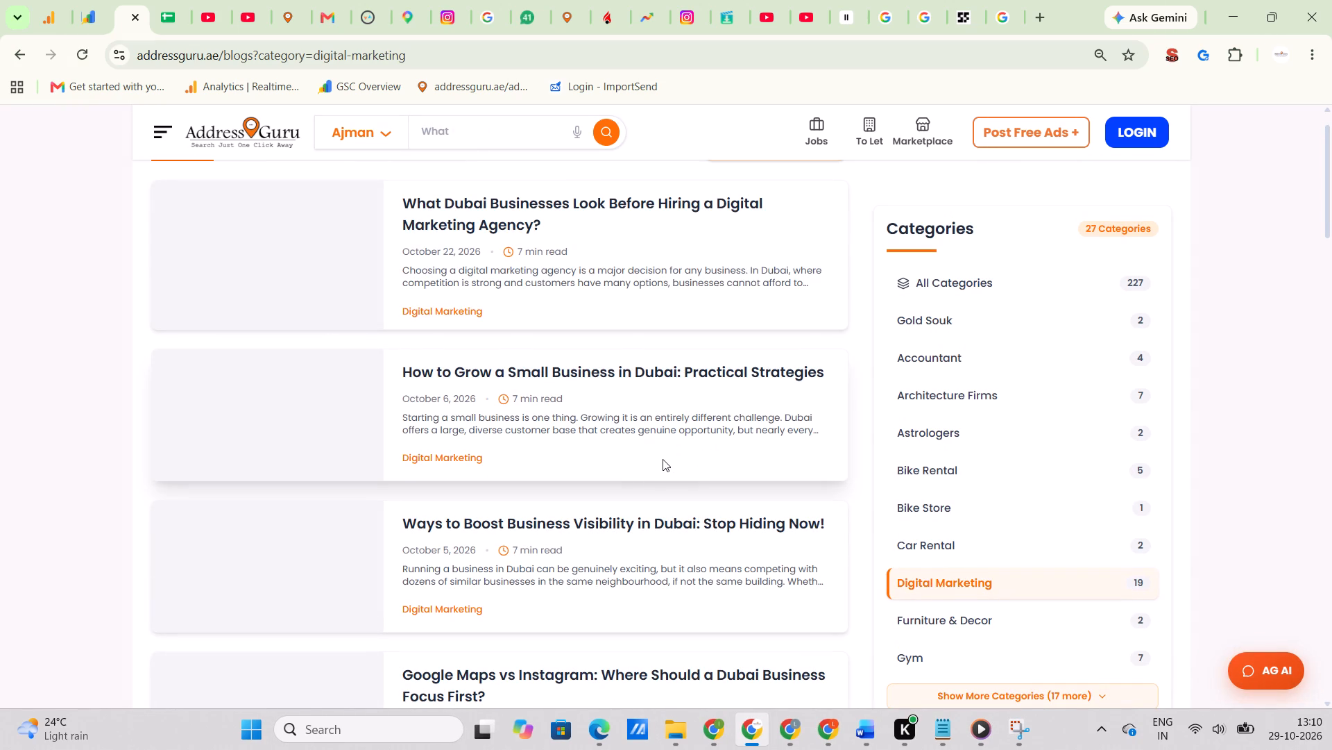
pyautogui.hotkey('ctrl', 'f')
pyautogui.write('local')
pyautogui.press('space')
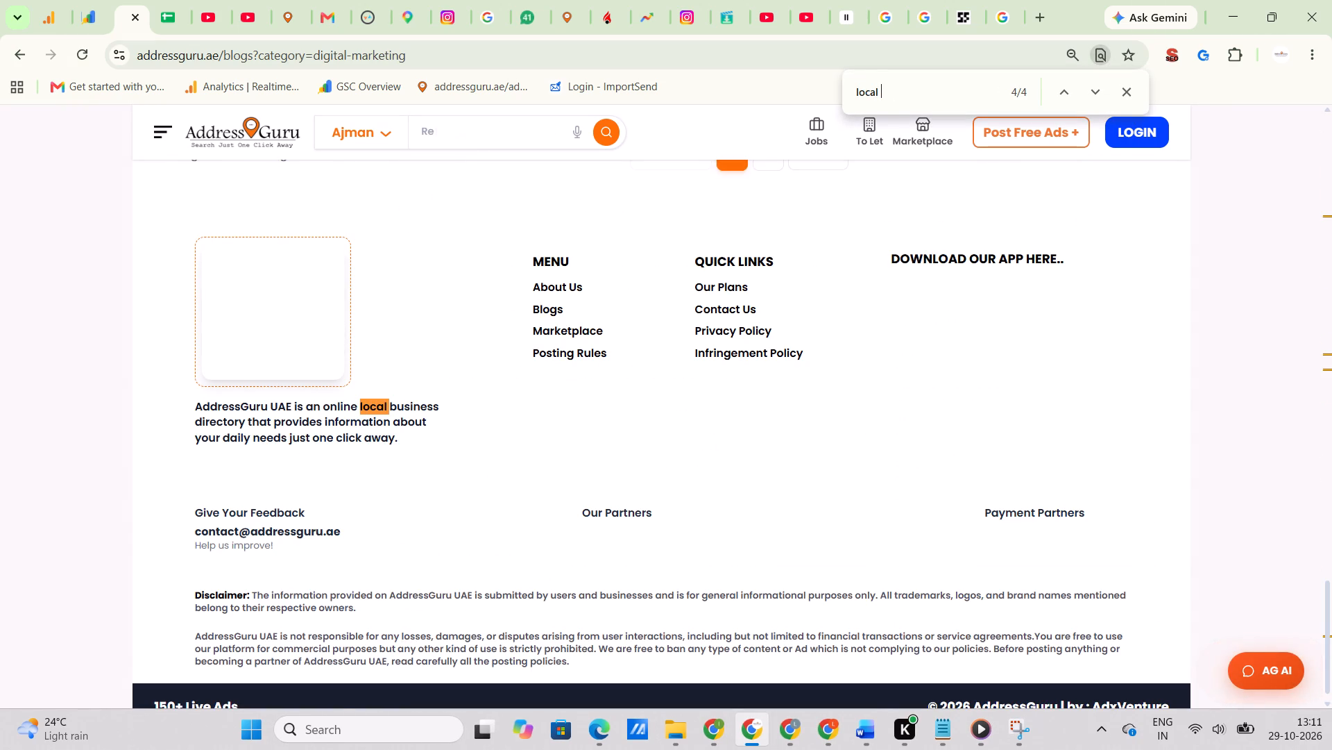
pyautogui.write('se')
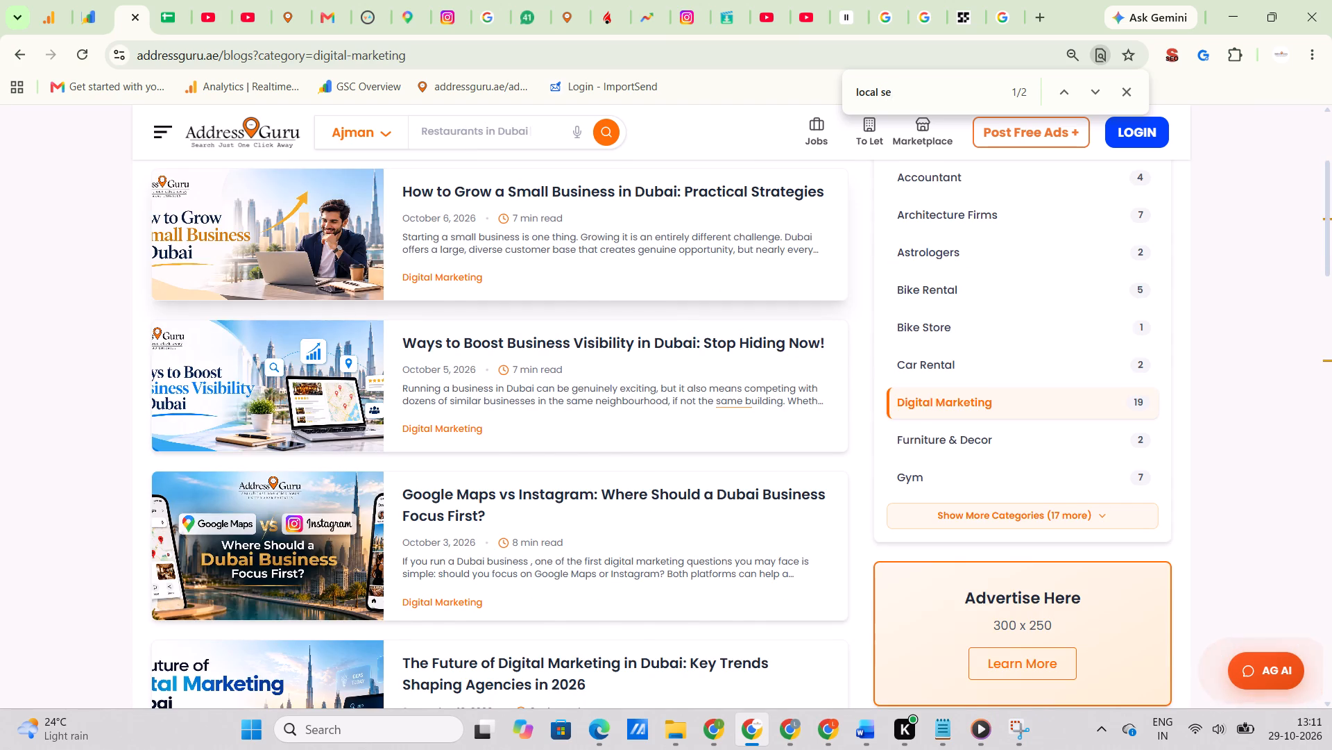
pyautogui.press('o')
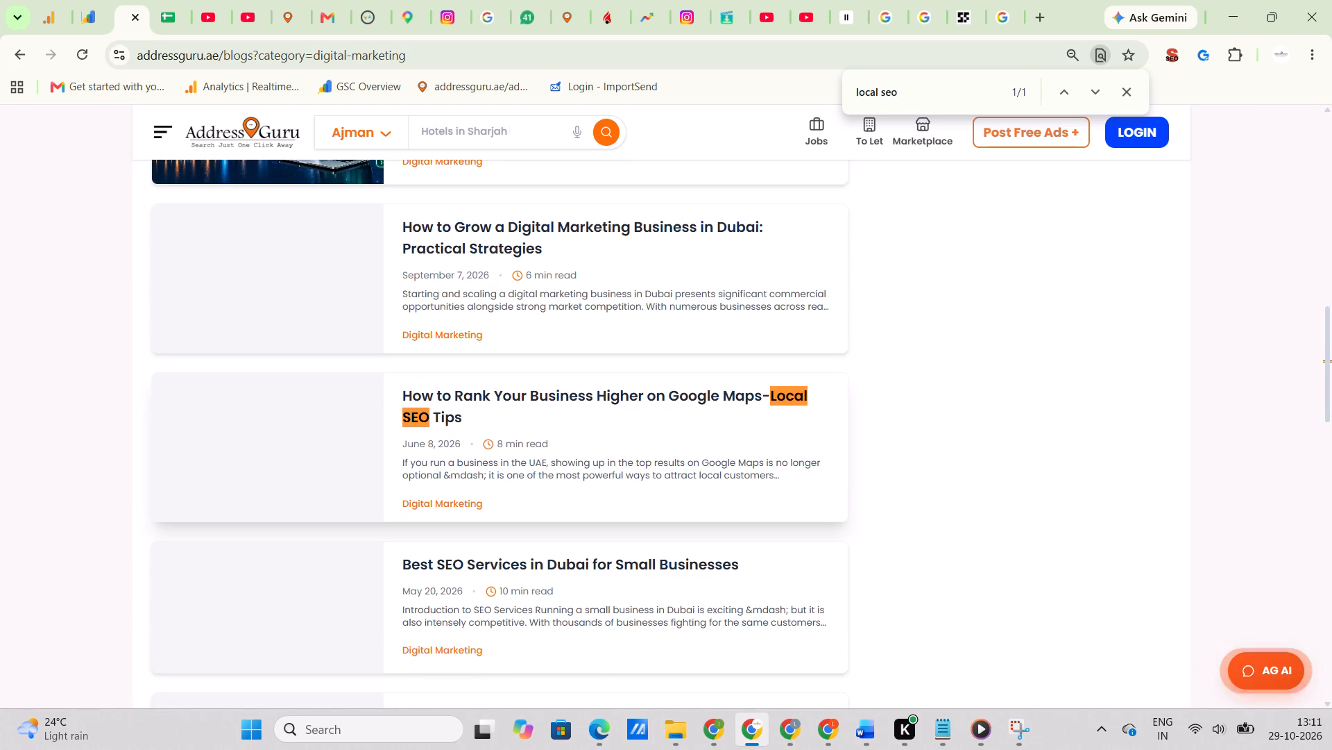
pyautogui.scroll(-1, 624, 475)
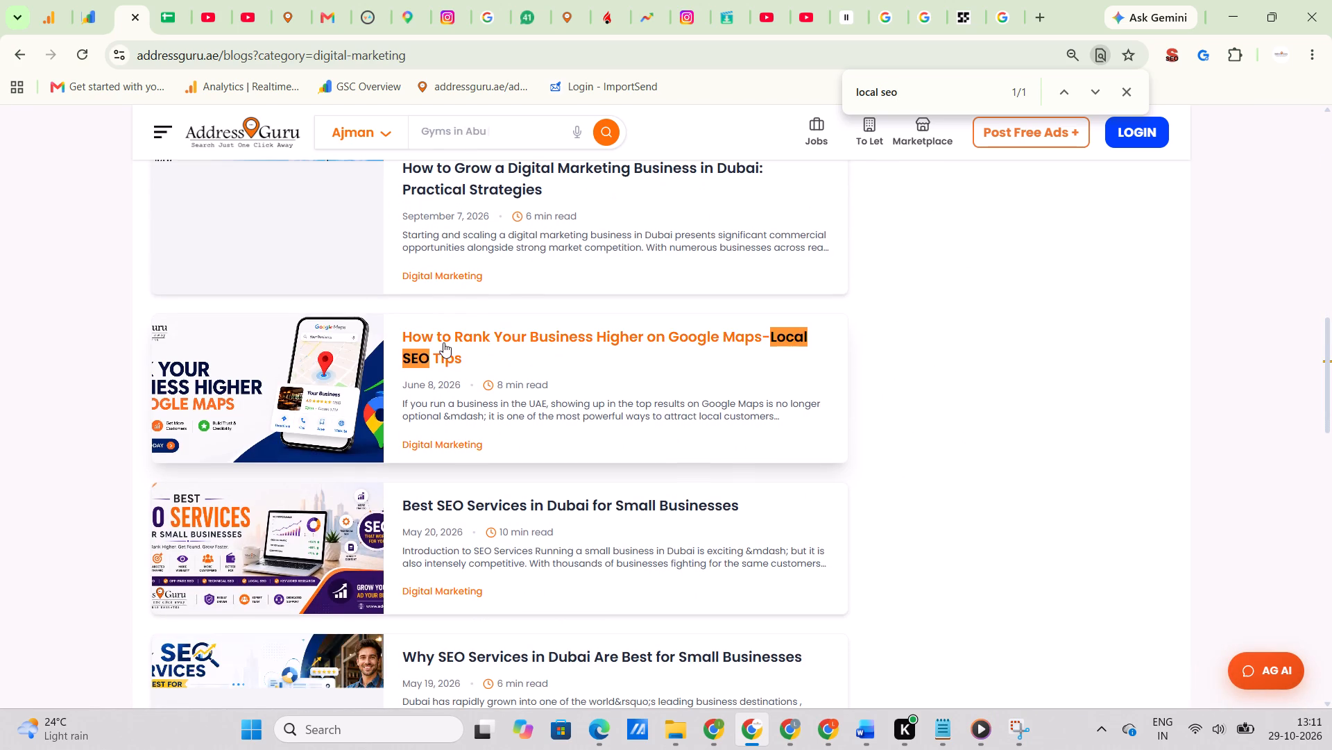
# Open the post "How to Rank Your Business Higher on Google Maps-Local SEO Tips", copy its URL and return to the blog draft.
pyautogui.click(441, 340)
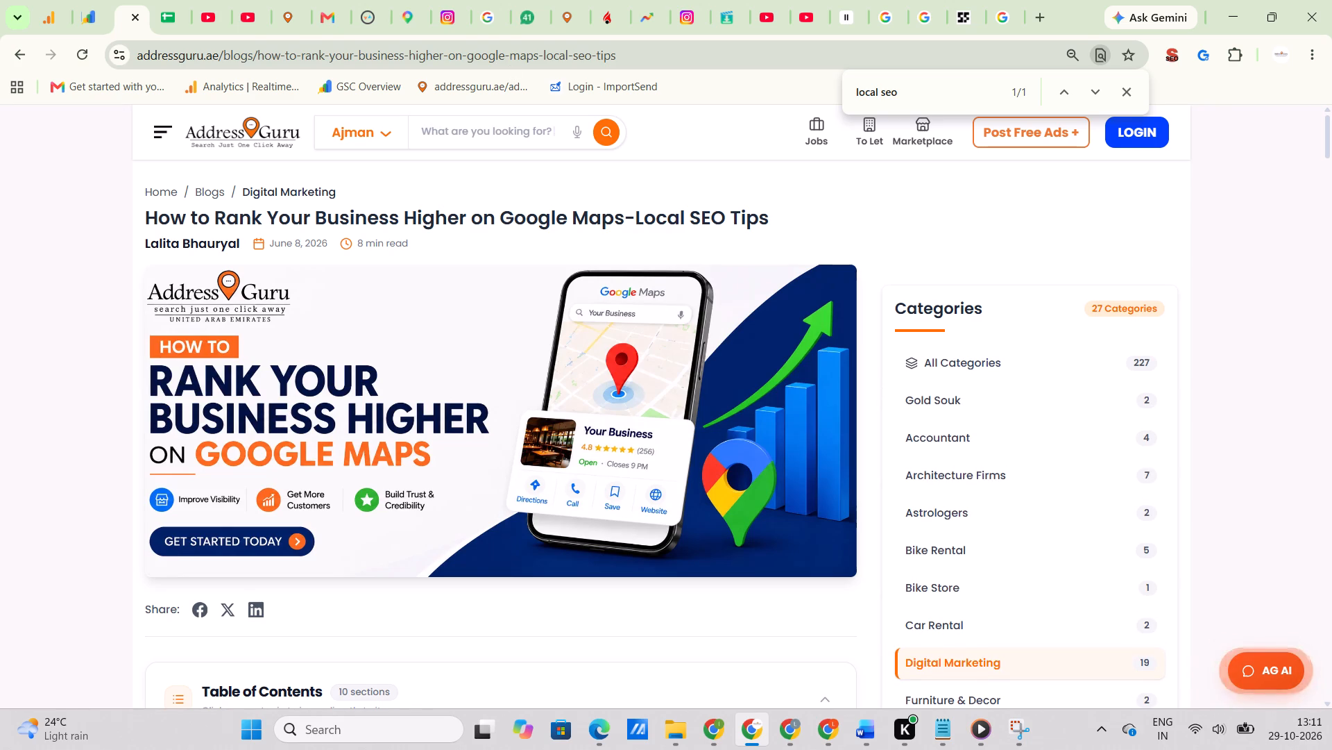
pyautogui.click(509, 60)
pyautogui.hotkey('ctrl', 'c')
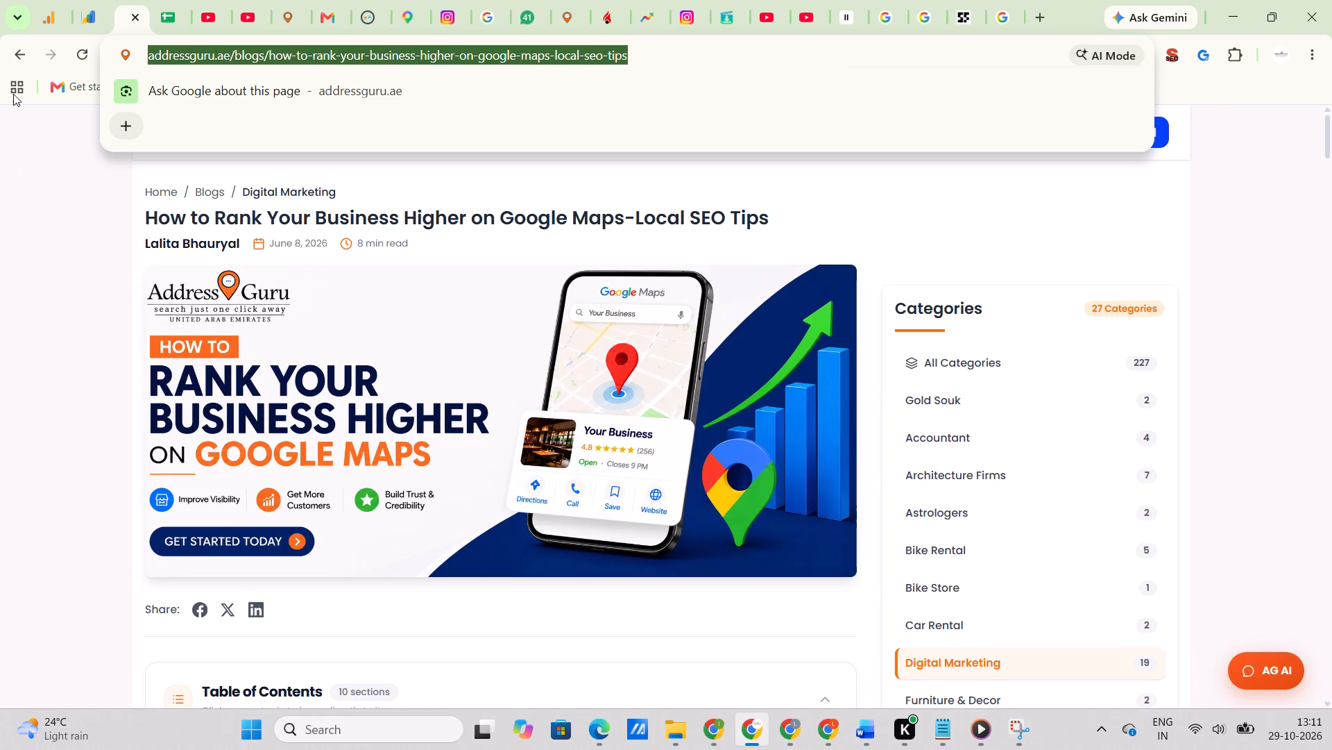
pyautogui.click(17, 54)
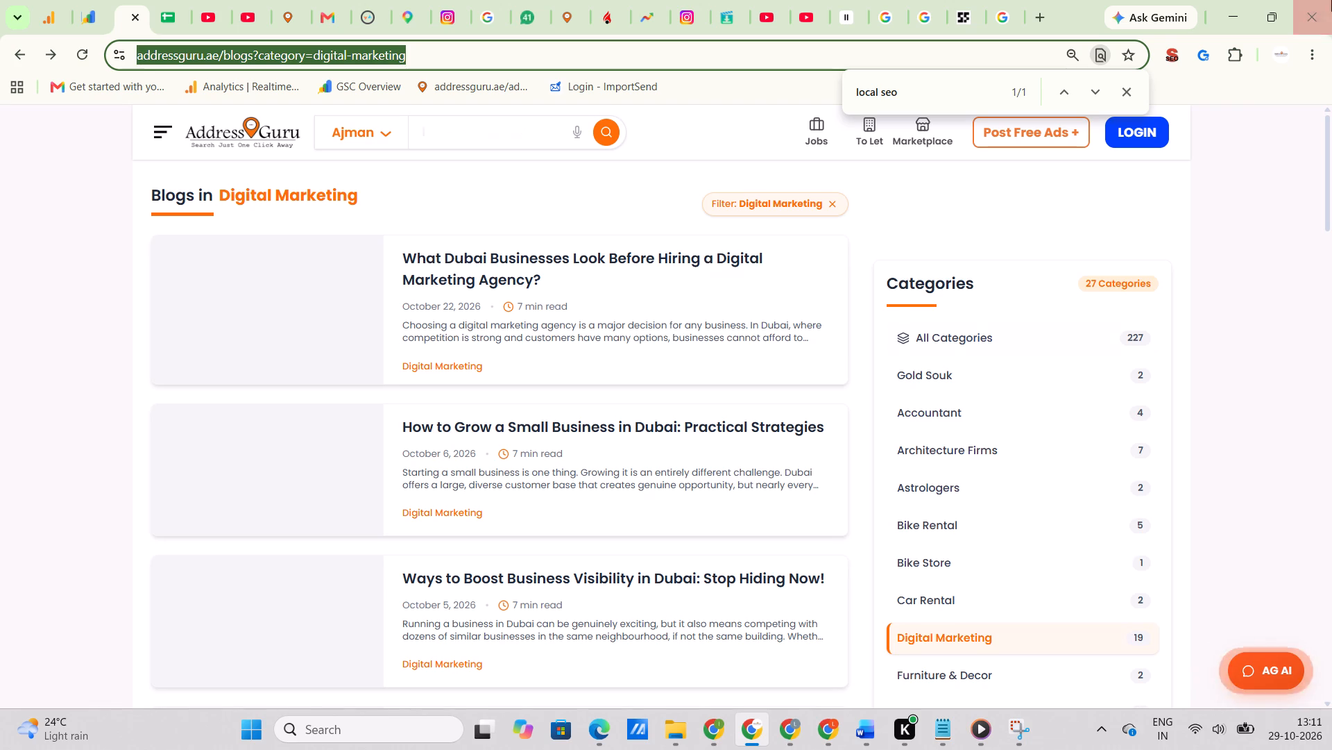
pyautogui.click(1095, 92)
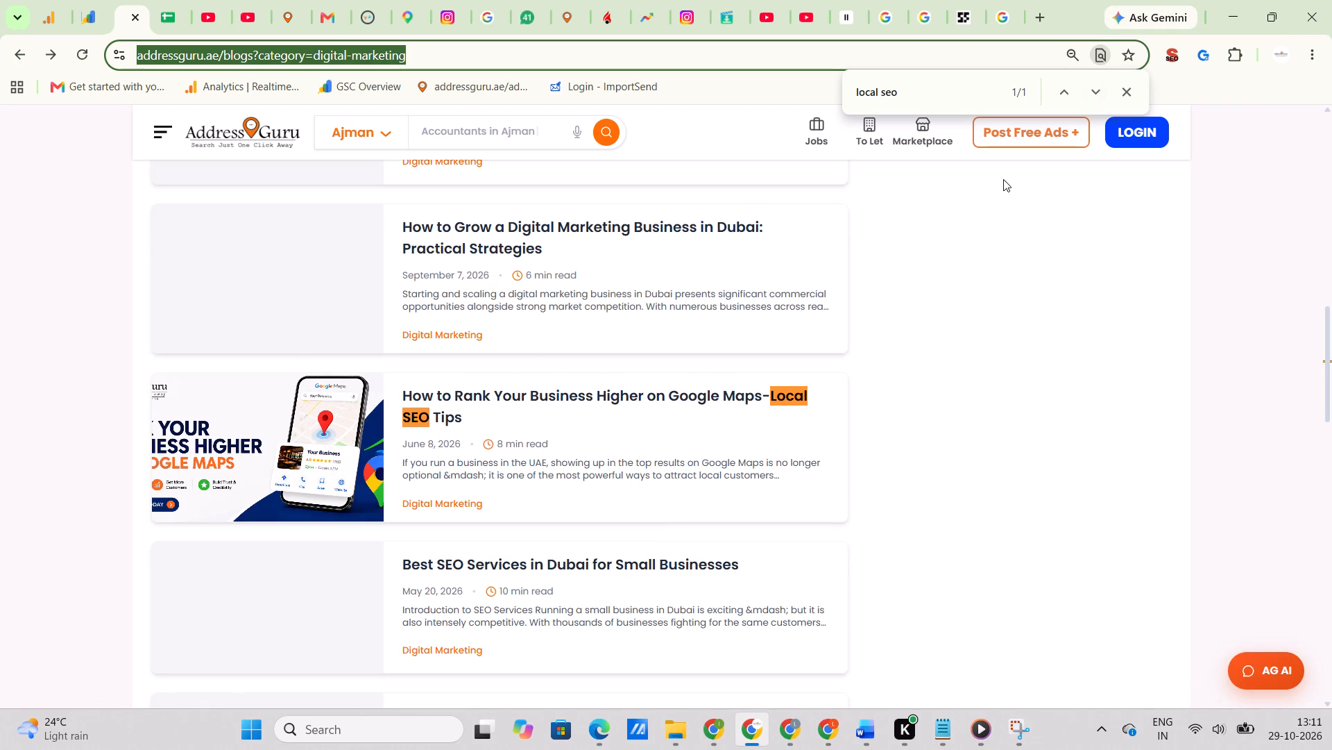
pyautogui.click(1233, 0)
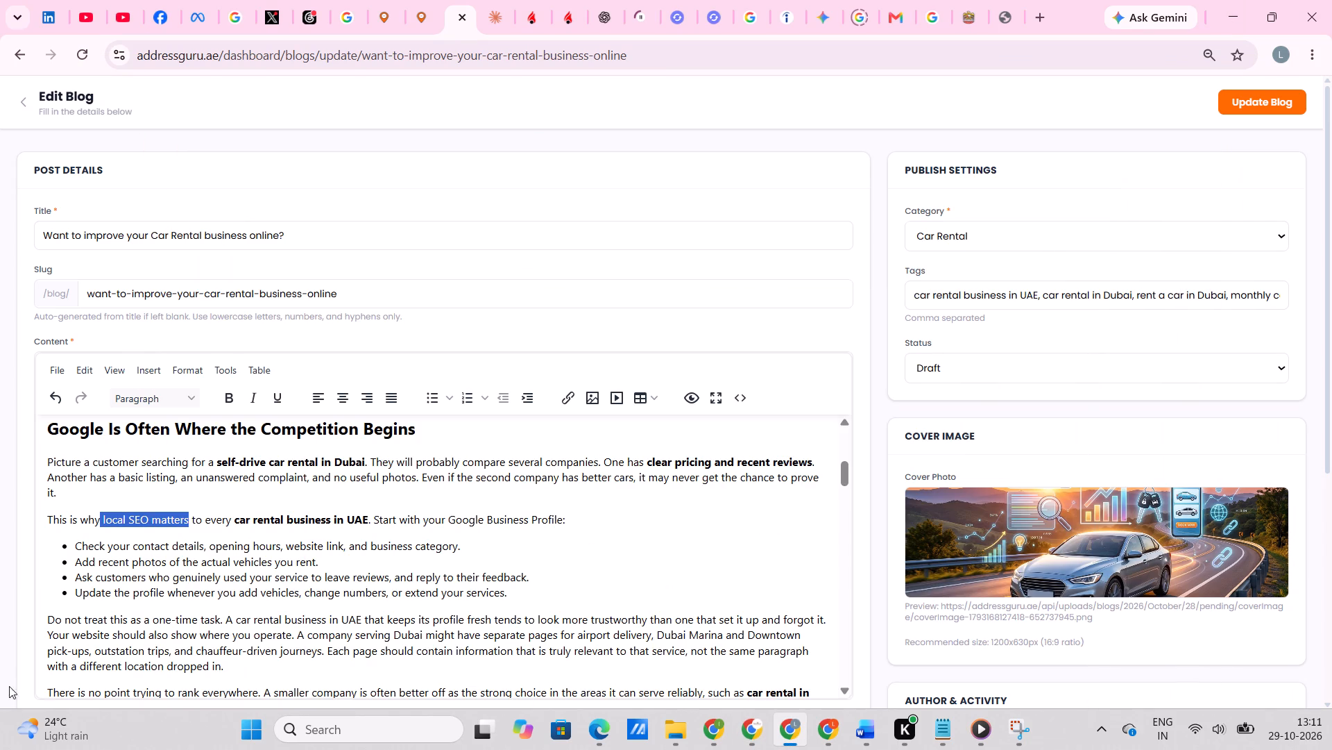
# Link "local SEO matters" to the copied Google Maps local SEO post URL, set to open in a new window.
pyautogui.rightClick(154, 520)
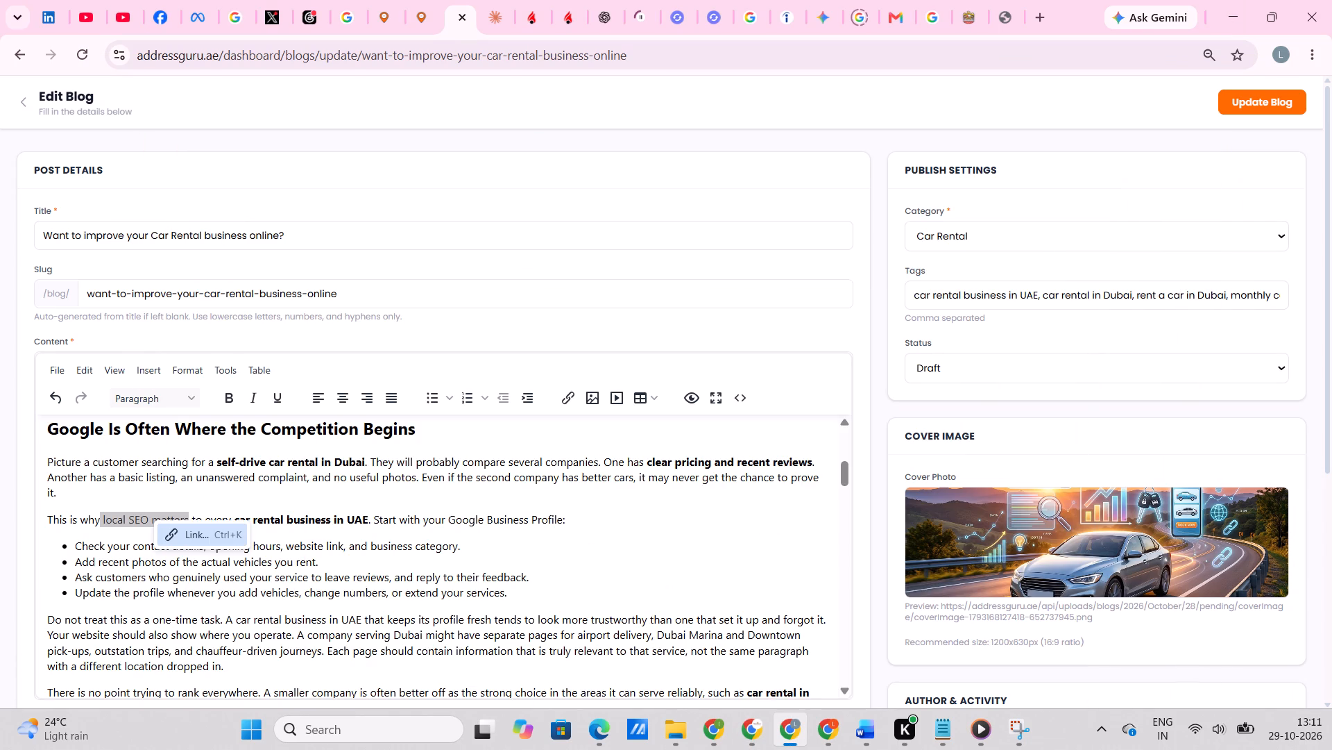
pyautogui.click(562, 401)
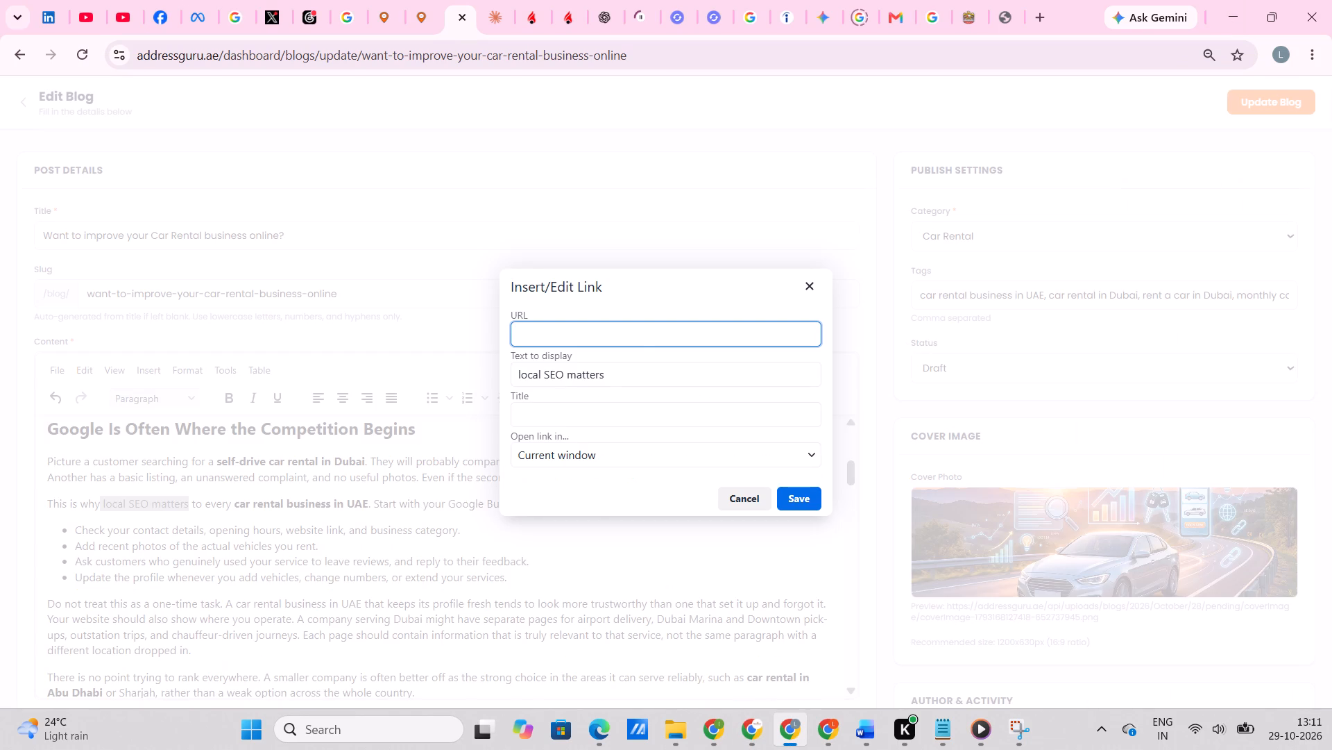
pyautogui.hotkey('ctrl', 'v')
pyautogui.click(594, 451)
pyautogui.click(590, 499)
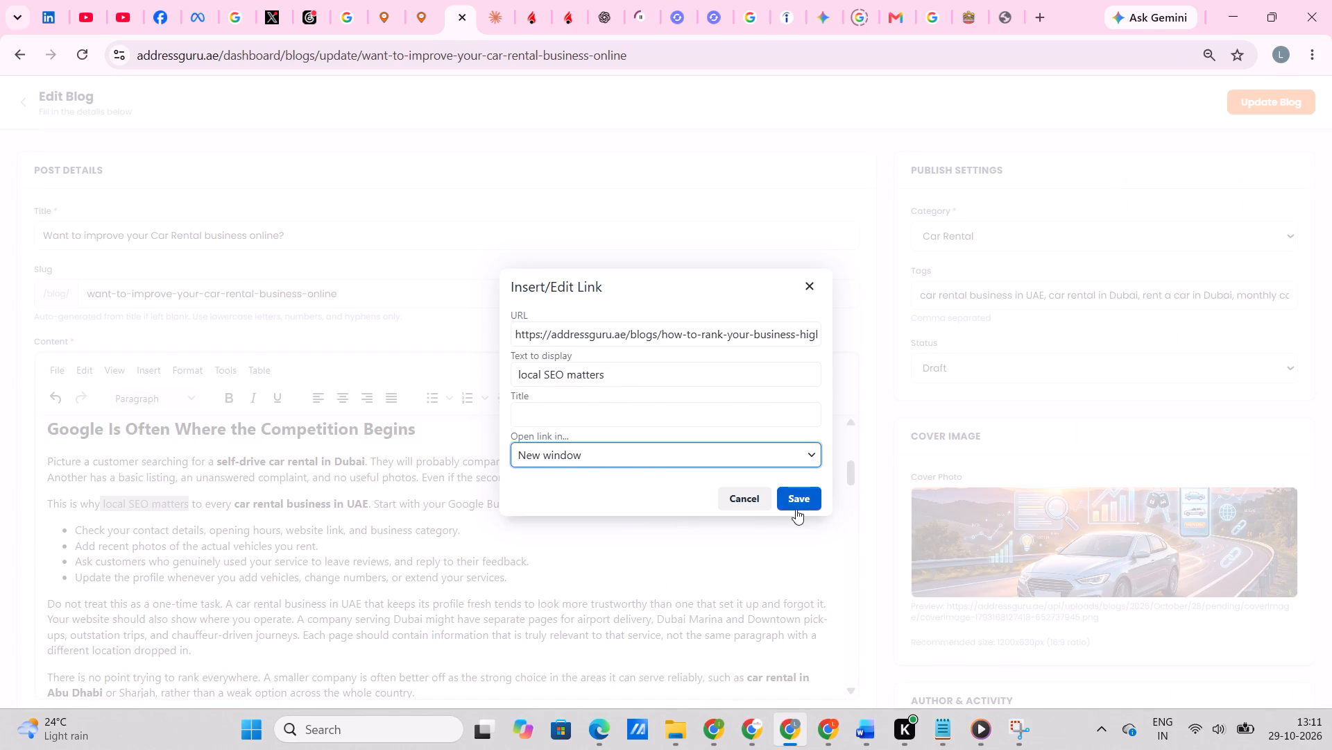
pyautogui.click(799, 503)
pyautogui.click(432, 555)
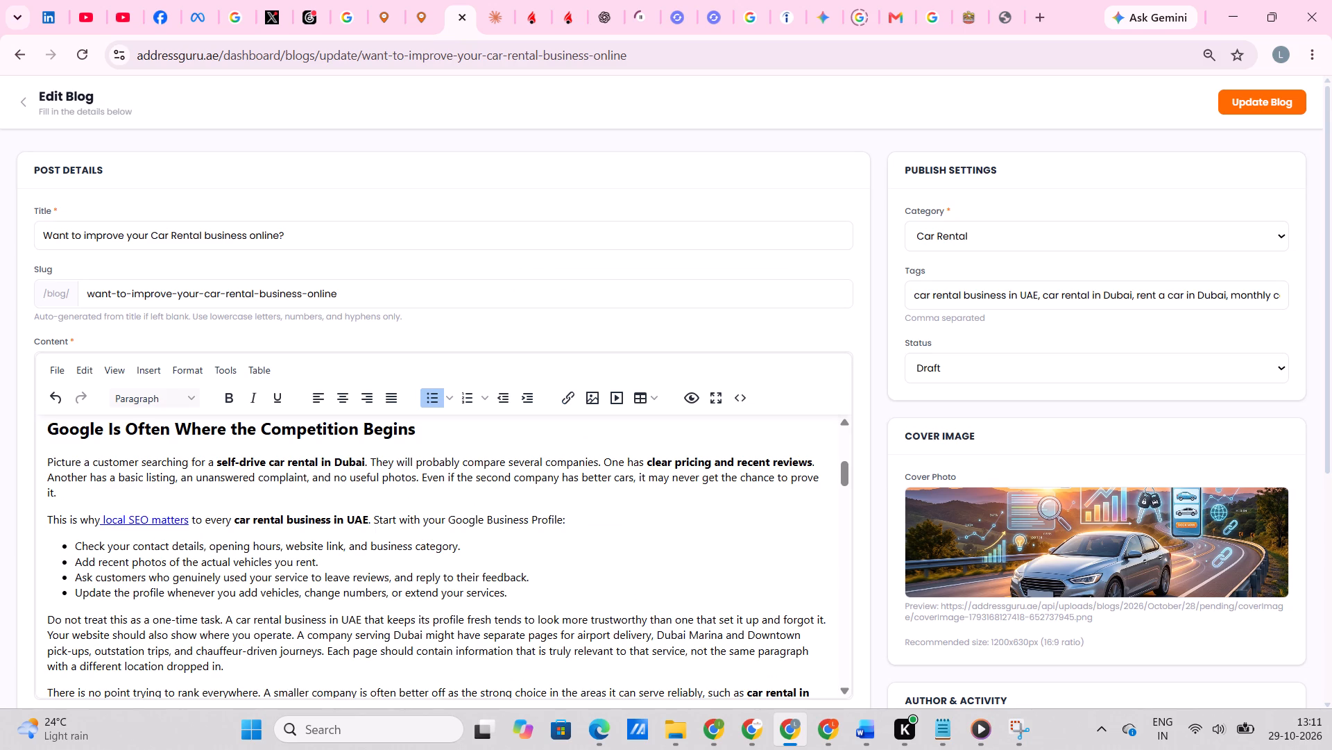
# Remove the bold from "in UAE" in the "This is why local SEO matters" sentence, leaving "car rental business" bold.
pyautogui.click(235, 517)
pyautogui.moveTo(331, 520); pyautogui.dragTo(368, 521)
pyautogui.hotkey('ctrl', 'b')
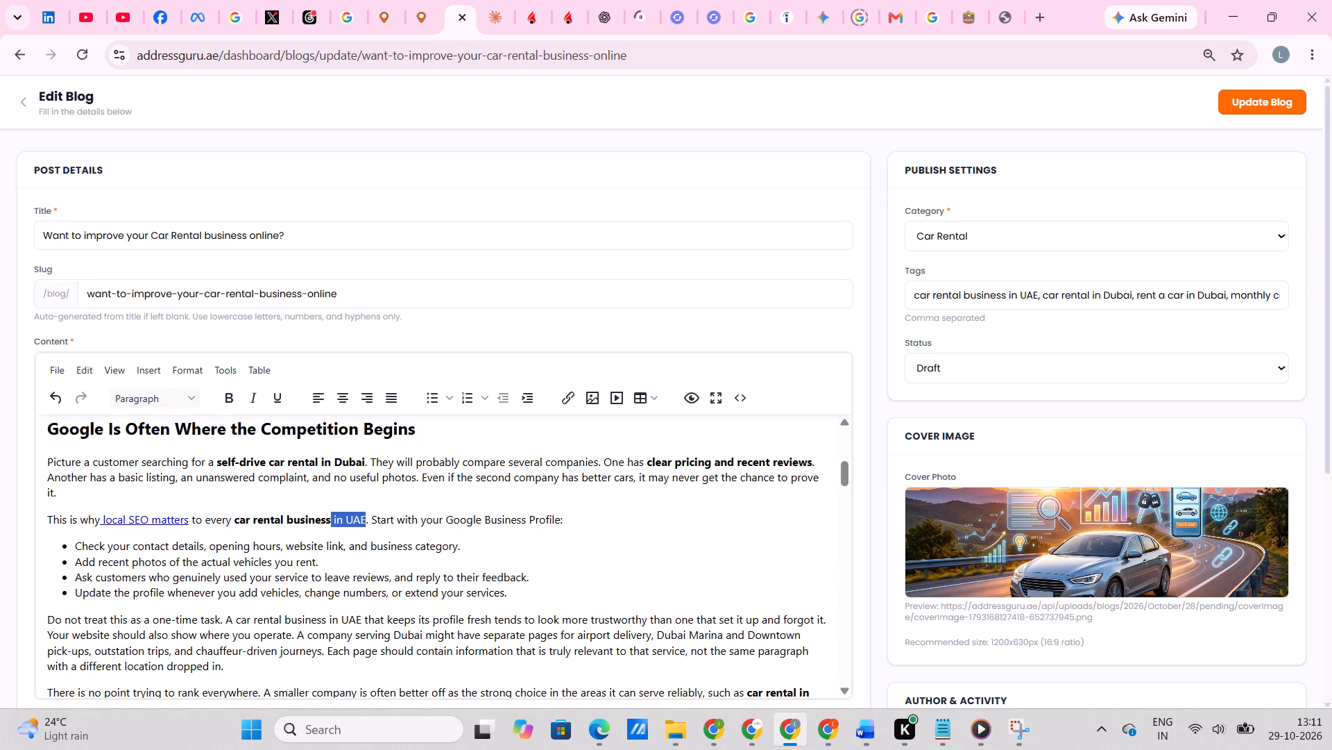
pyautogui.doubleClick(418, 529)
pyautogui.click(512, 524)
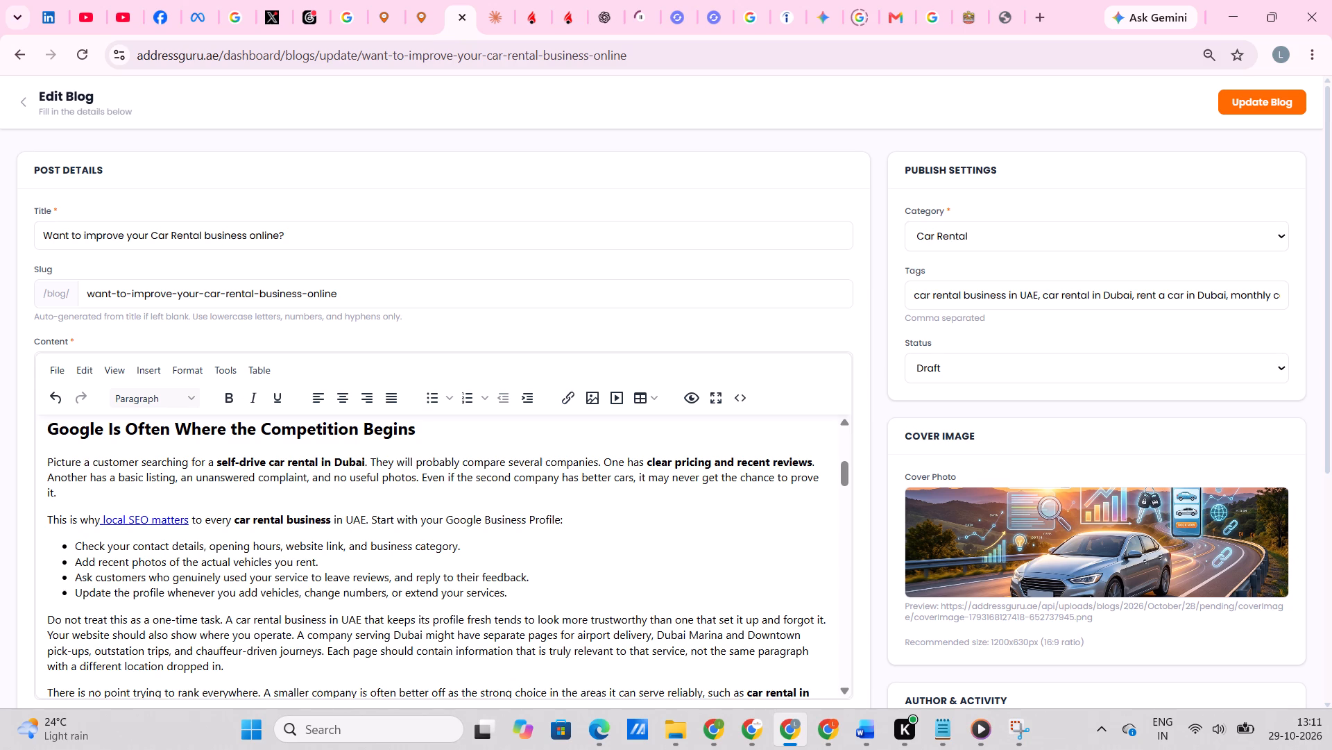
# Bold "Google Business Profile" in the line introducing the bullet list.
pyautogui.moveTo(445, 522); pyautogui.dragTo(560, 526)
pyautogui.hotkey('ctrl', 'b')
pyautogui.click(556, 540)
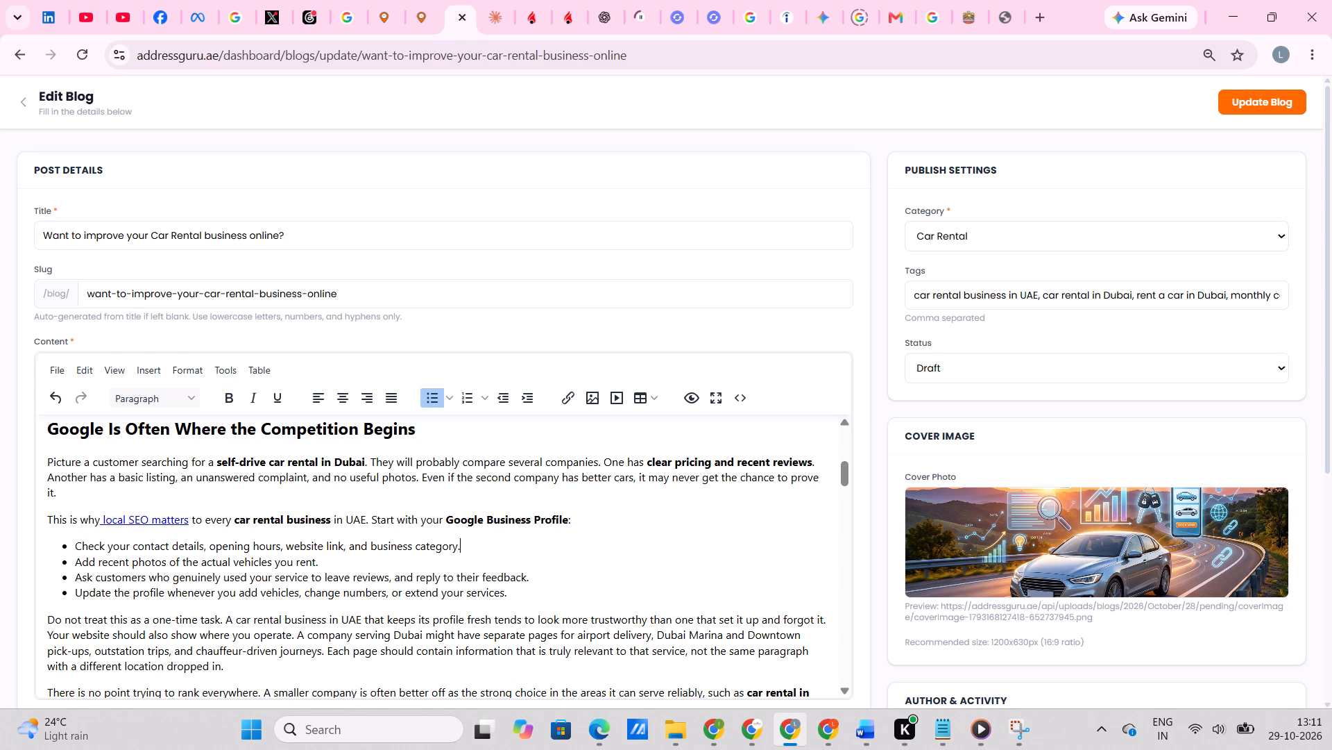
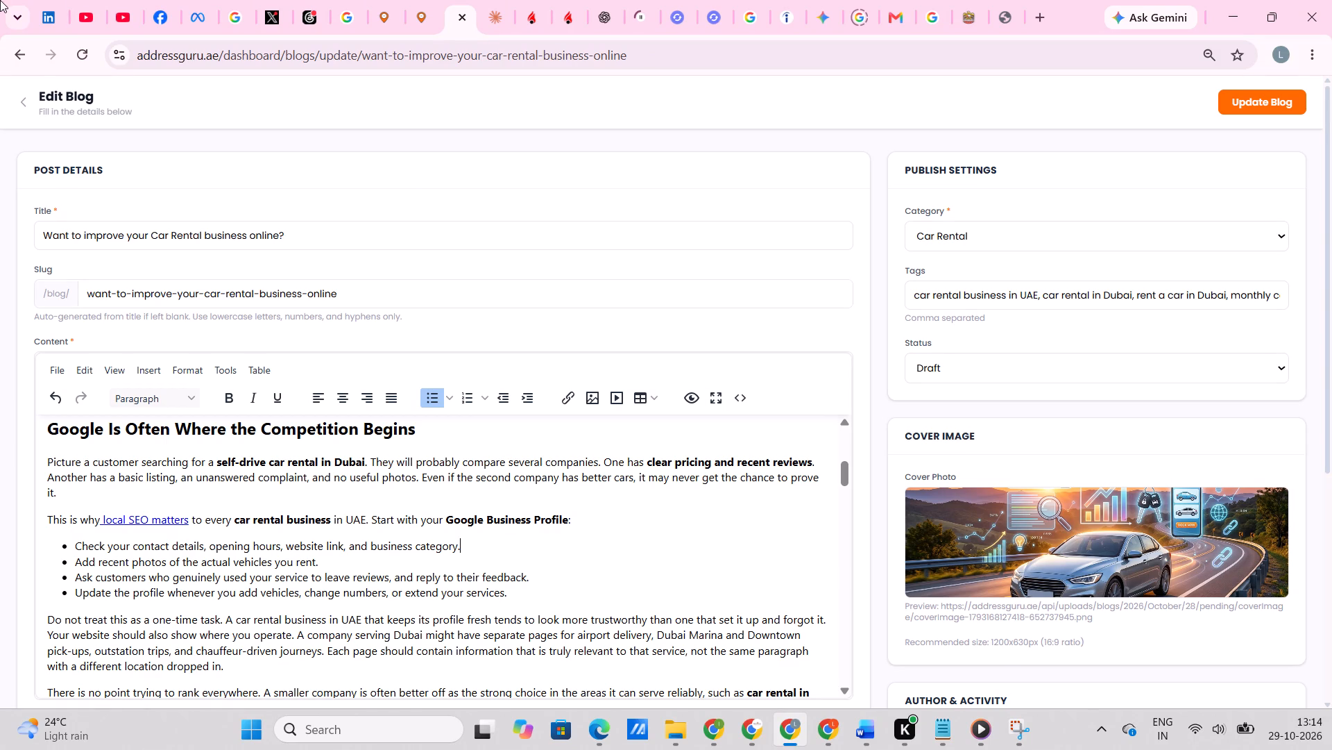
# Delete "in UAE" from the "A car rental business in UAE that keeps its profile fresh" sentence.
pyautogui.scroll(-1, 400, 469)
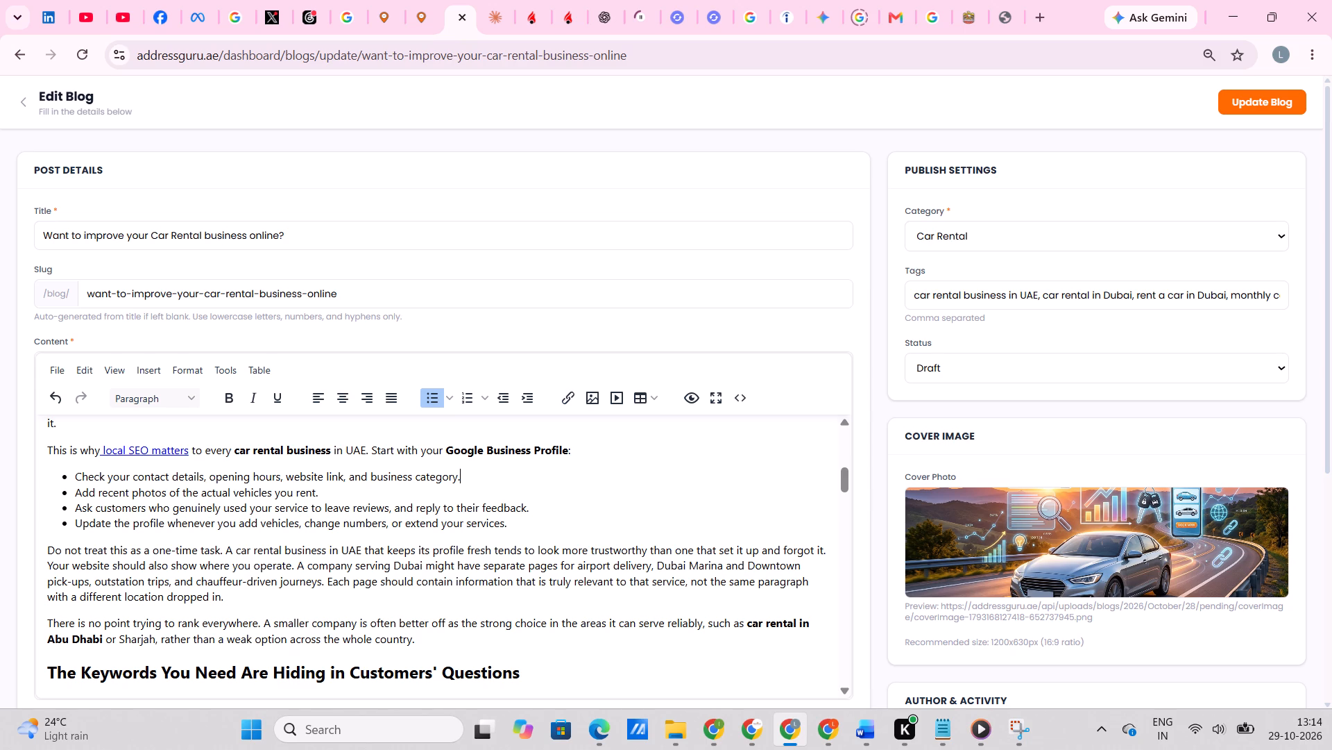
pyautogui.moveTo(359, 549); pyautogui.dragTo(327, 549)
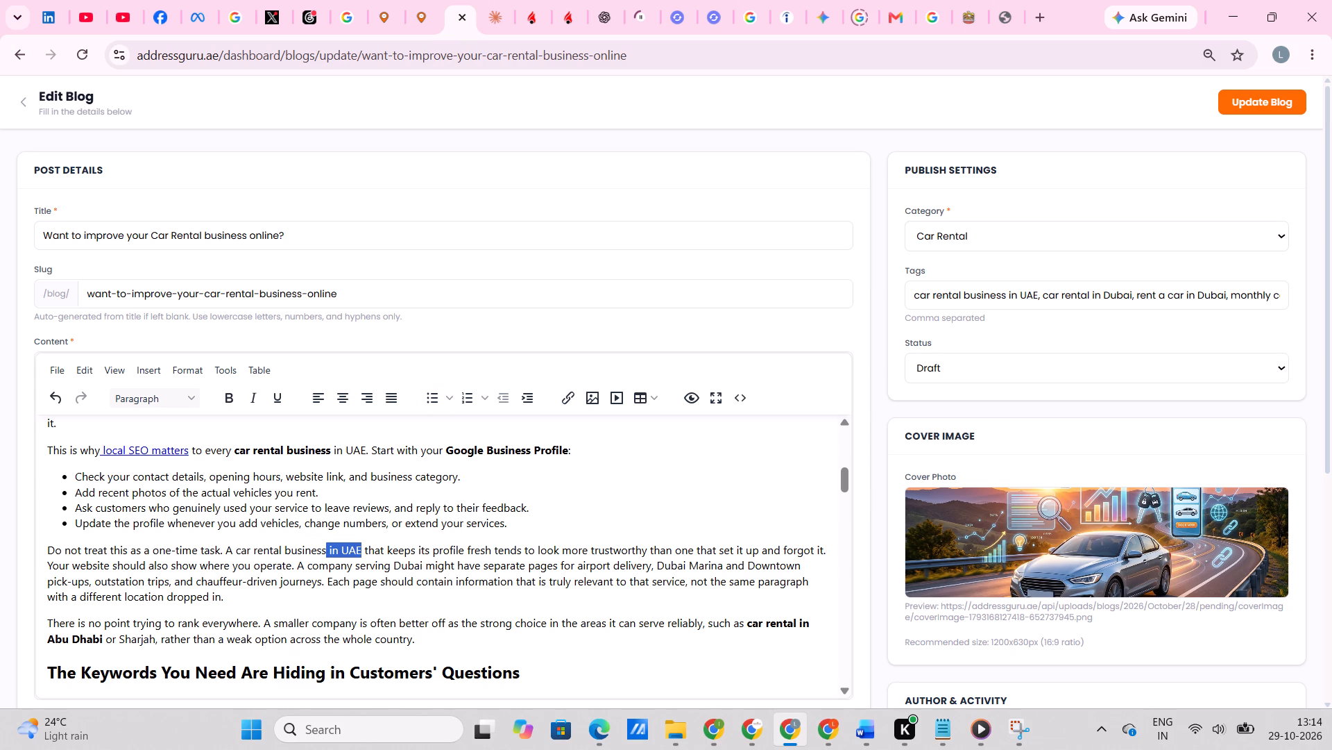
pyautogui.press('BackSpace')
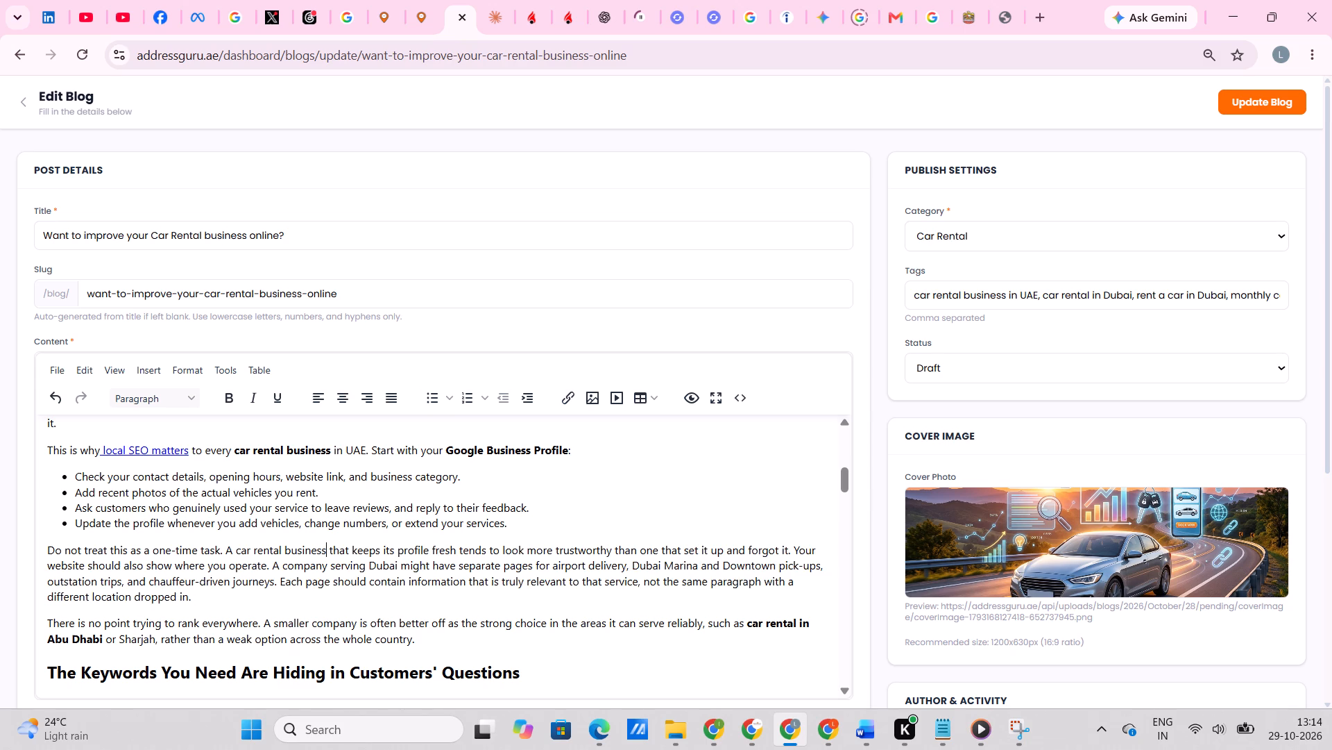
# Bold "profile fresh" in the paragraph beginning "Do not treat this as a one-time task".
pyautogui.moveTo(396, 551); pyautogui.dragTo(452, 550)
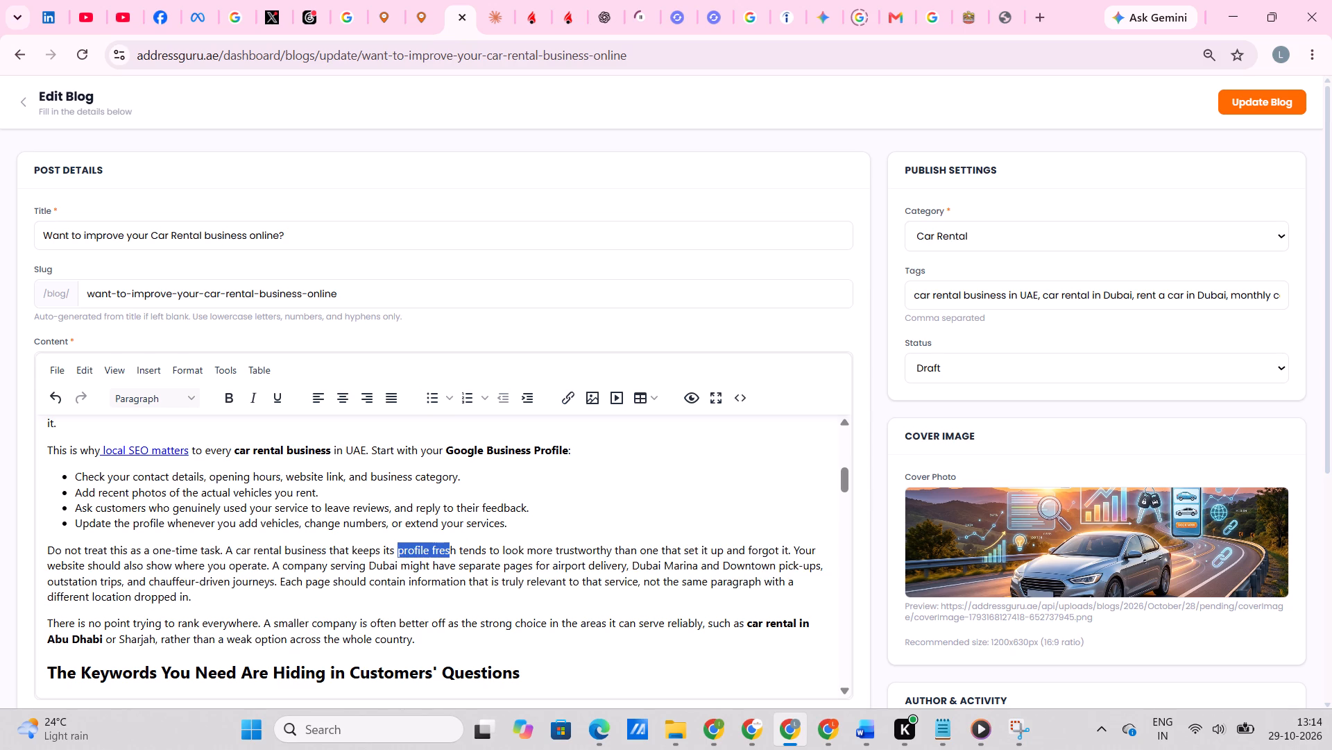
pyautogui.moveTo(452, 550); pyautogui.dragTo(464, 549)
pyautogui.moveTo(464, 549); pyautogui.dragTo(458, 549)
pyautogui.moveTo(458, 549); pyautogui.dragTo(457, 549)
pyautogui.hotkey('ctrl', 'b')
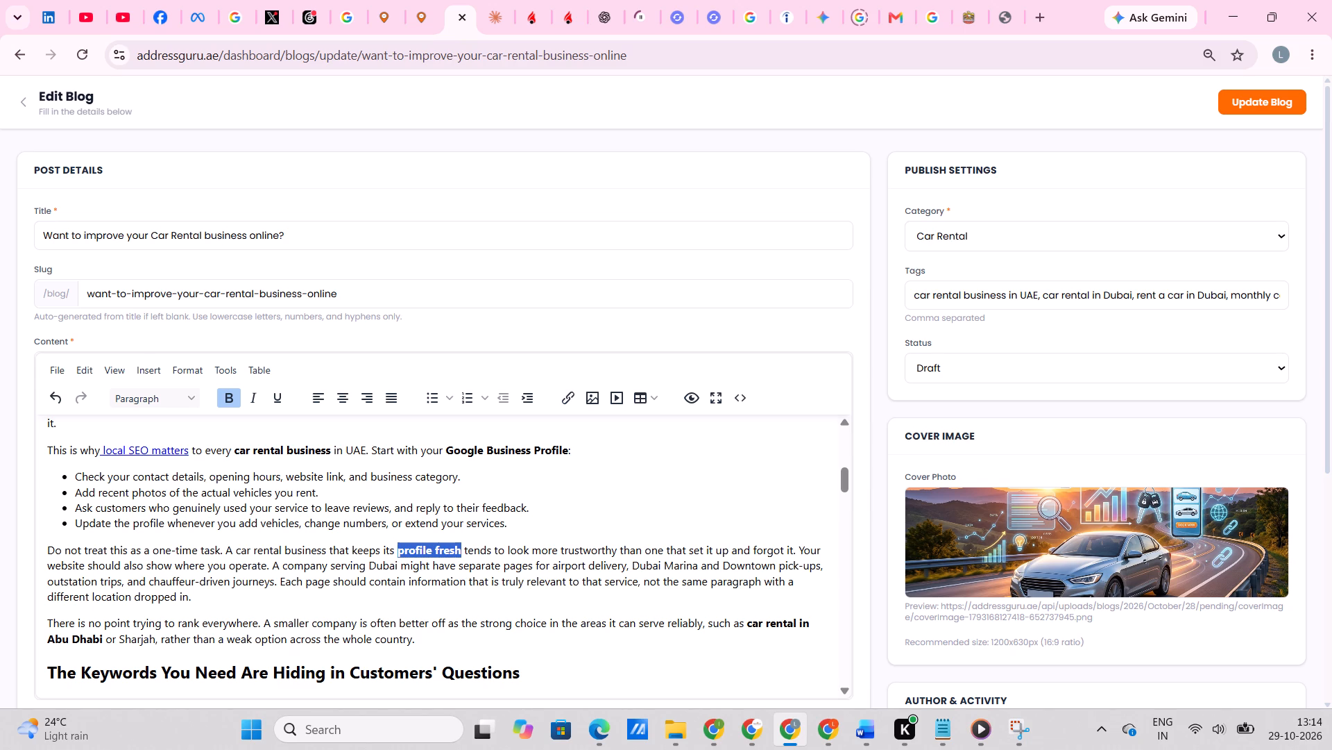
# Bold "show where you operate." in the sentence about what the website should show.
pyautogui.scroll(-1, 427, 548)
pyautogui.click(332, 562)
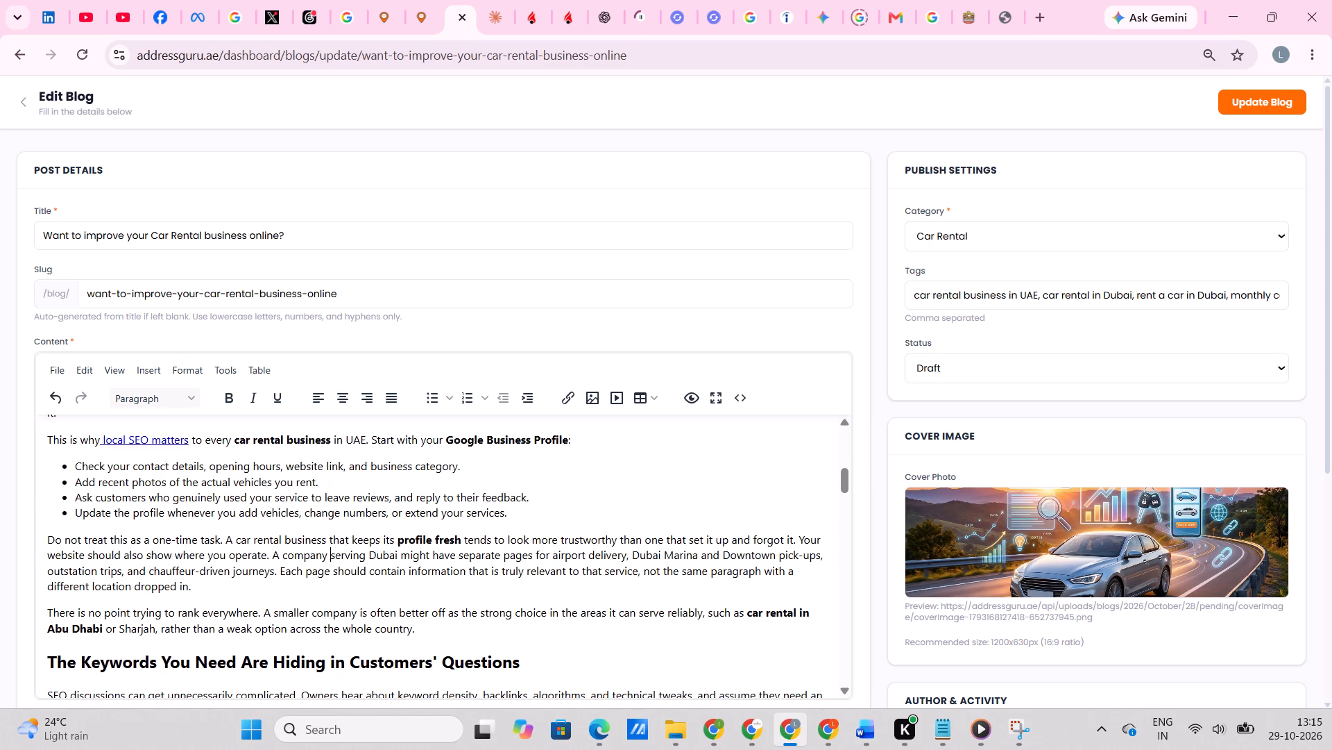
pyautogui.moveTo(148, 554); pyautogui.dragTo(259, 551)
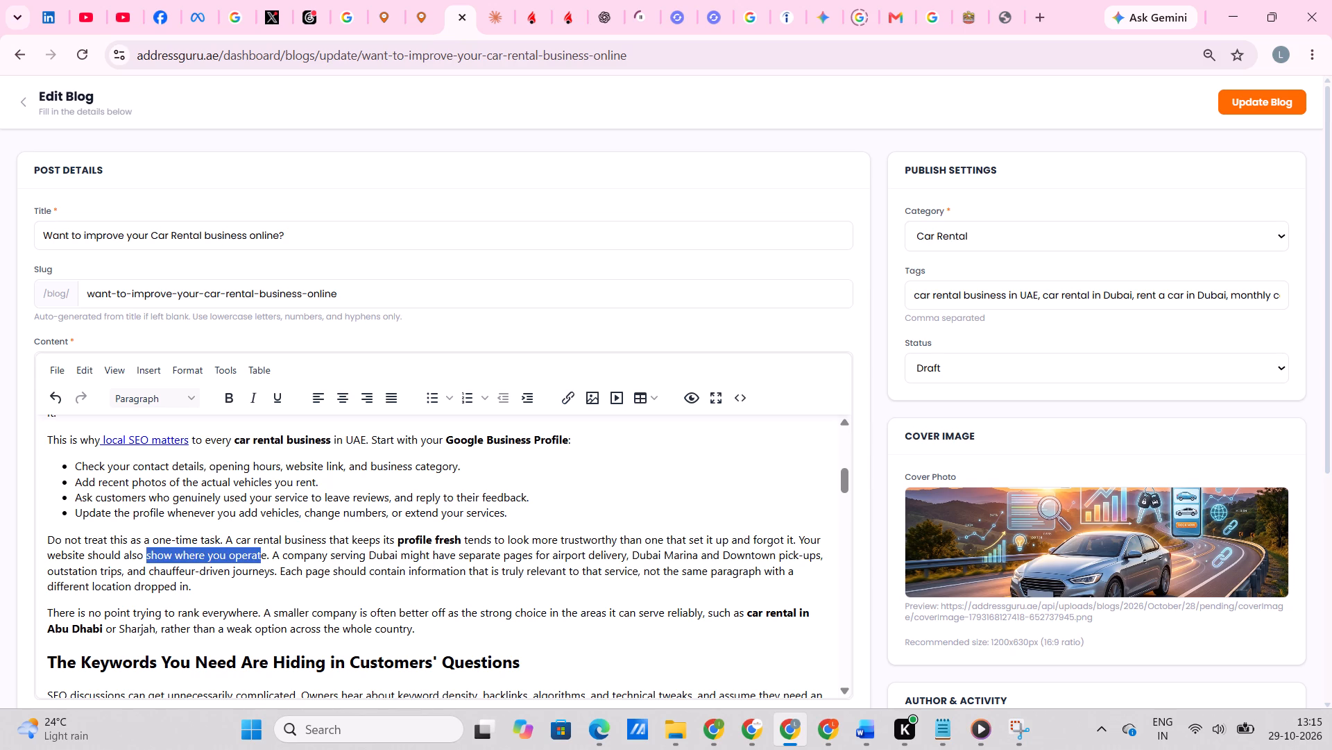
pyautogui.moveTo(259, 551); pyautogui.dragTo(269, 551)
pyautogui.hotkey('ctrl', 'b')
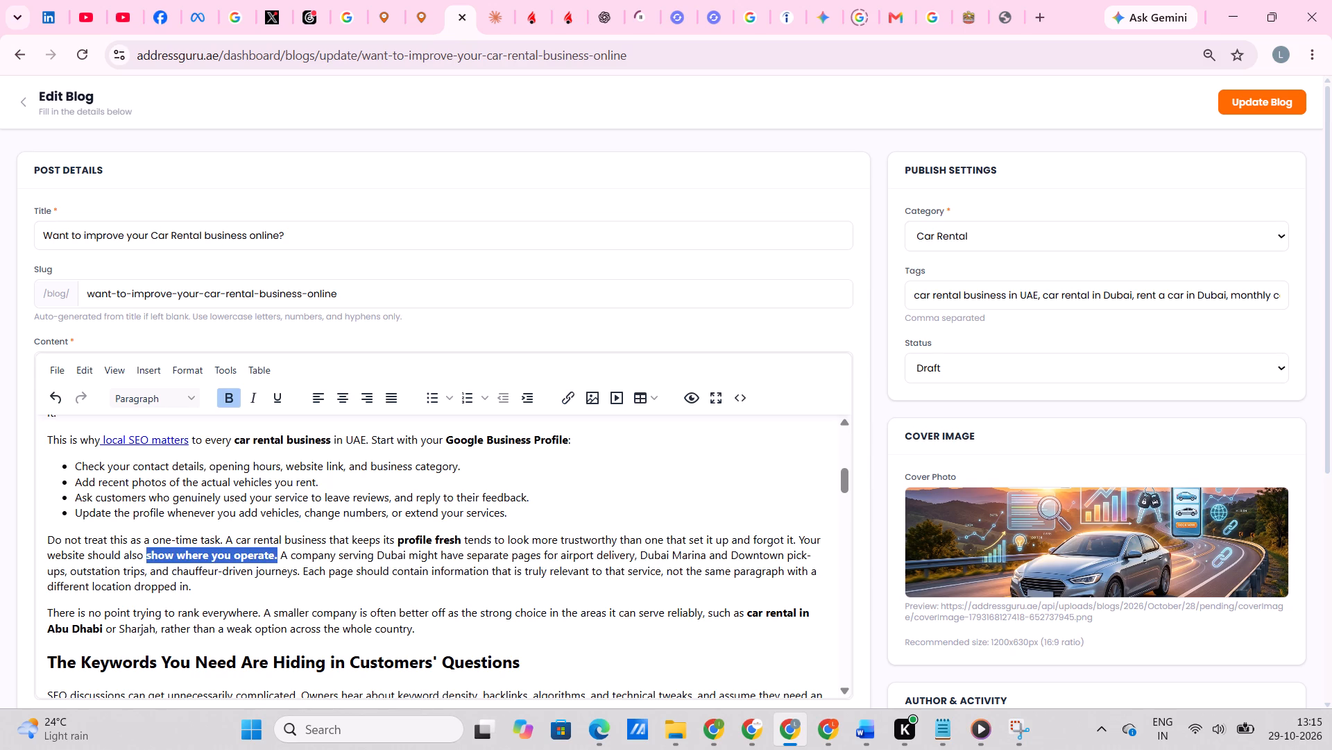
# Split the paragraph so the sentence starting "Each page should contain information" begins a new paragraph.
pyautogui.click(364, 574)
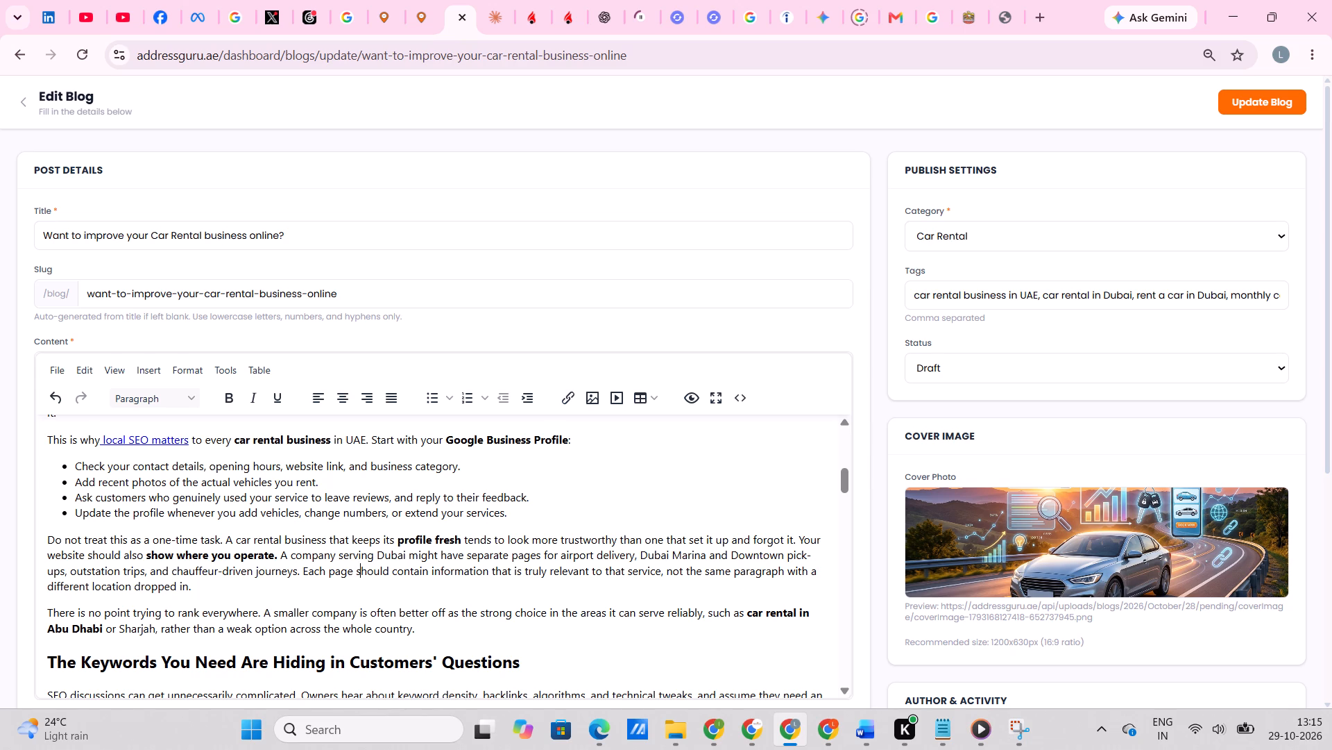
pyautogui.click(306, 569)
pyautogui.press('Left')
pyautogui.press('BackSpace')
pyautogui.press('Return')
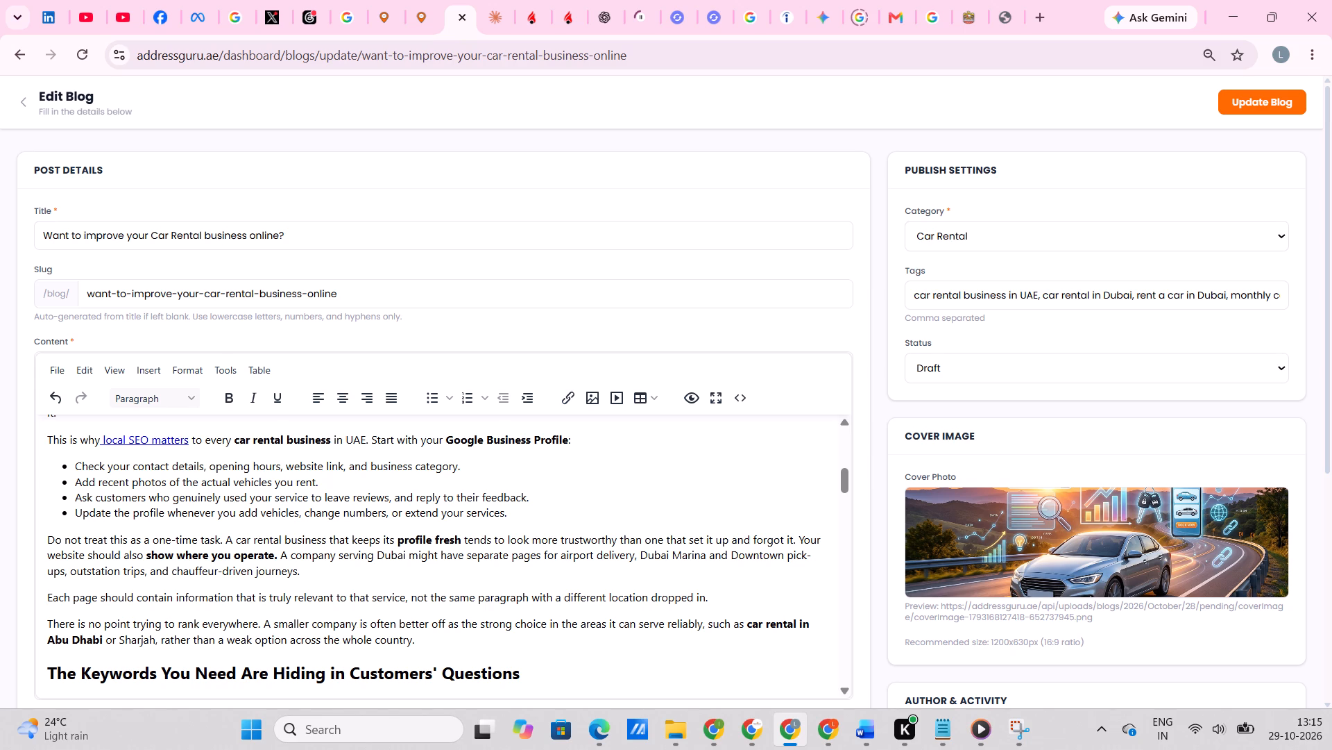
# Switch to the AddressGuru admin panel window and open the list of registered users.
pyautogui.scroll(1, 80, 631)
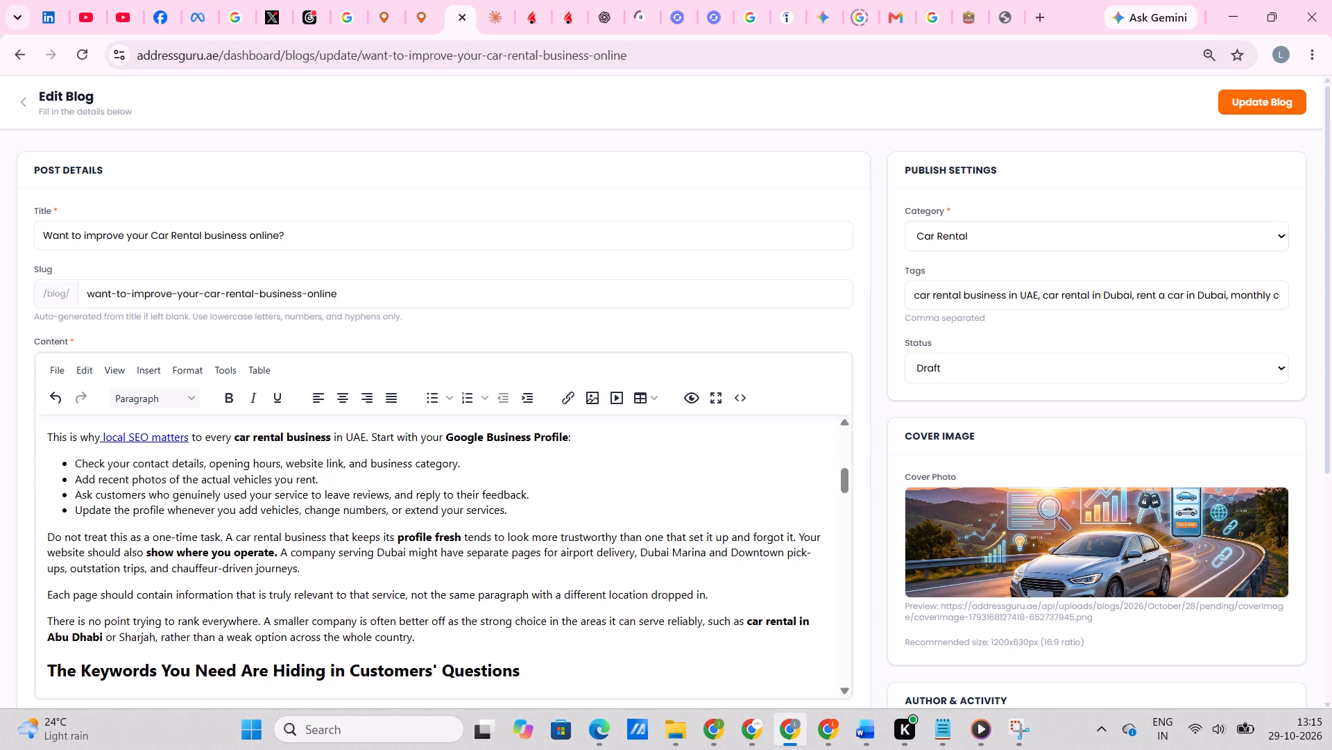
pyautogui.scroll(1, 84, 630)
pyautogui.scroll(-2, 93, 627)
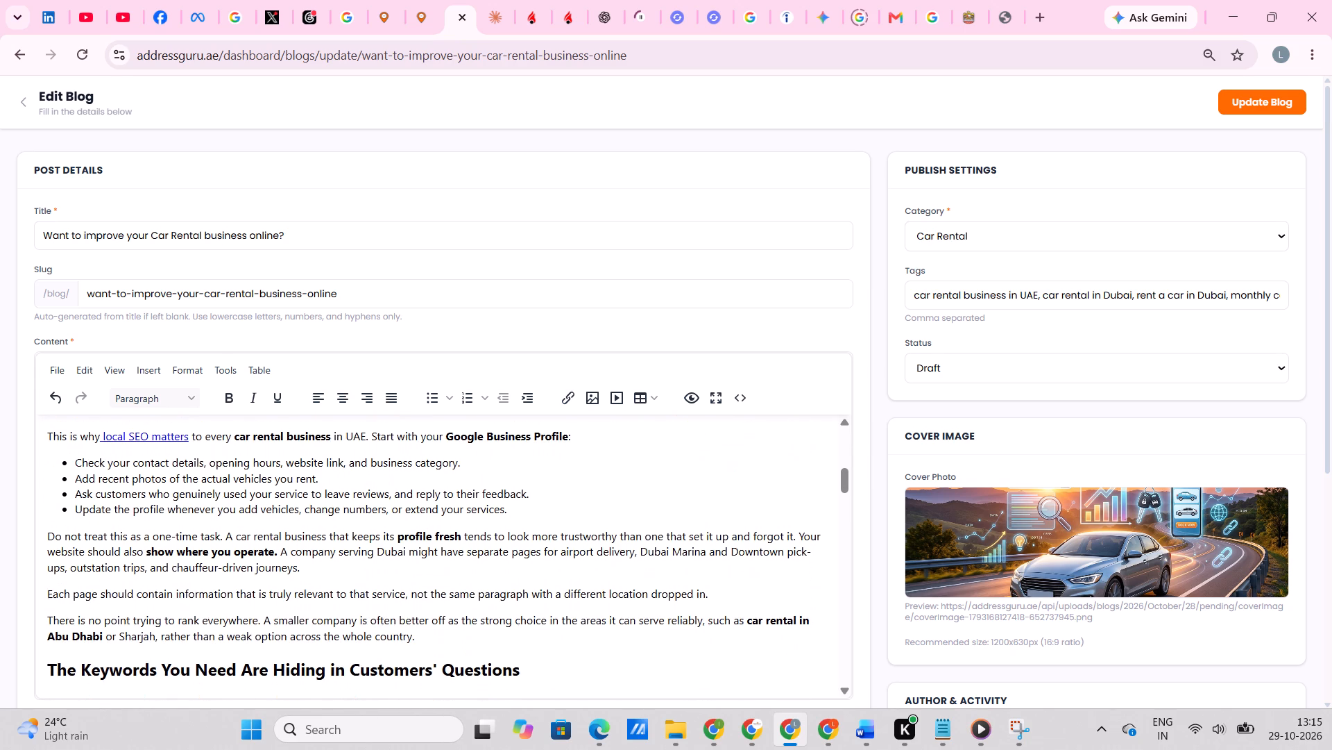
pyautogui.scroll(2, 93, 627)
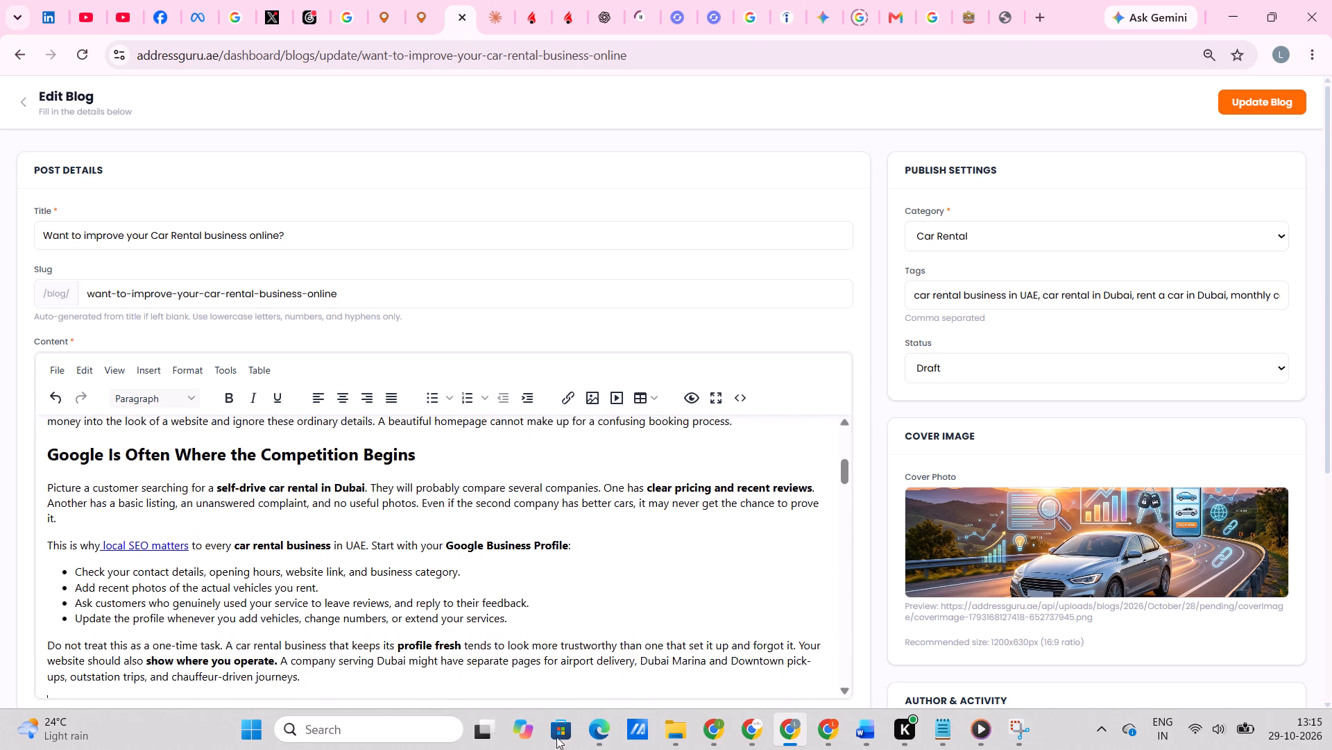
pyautogui.click(701, 718)
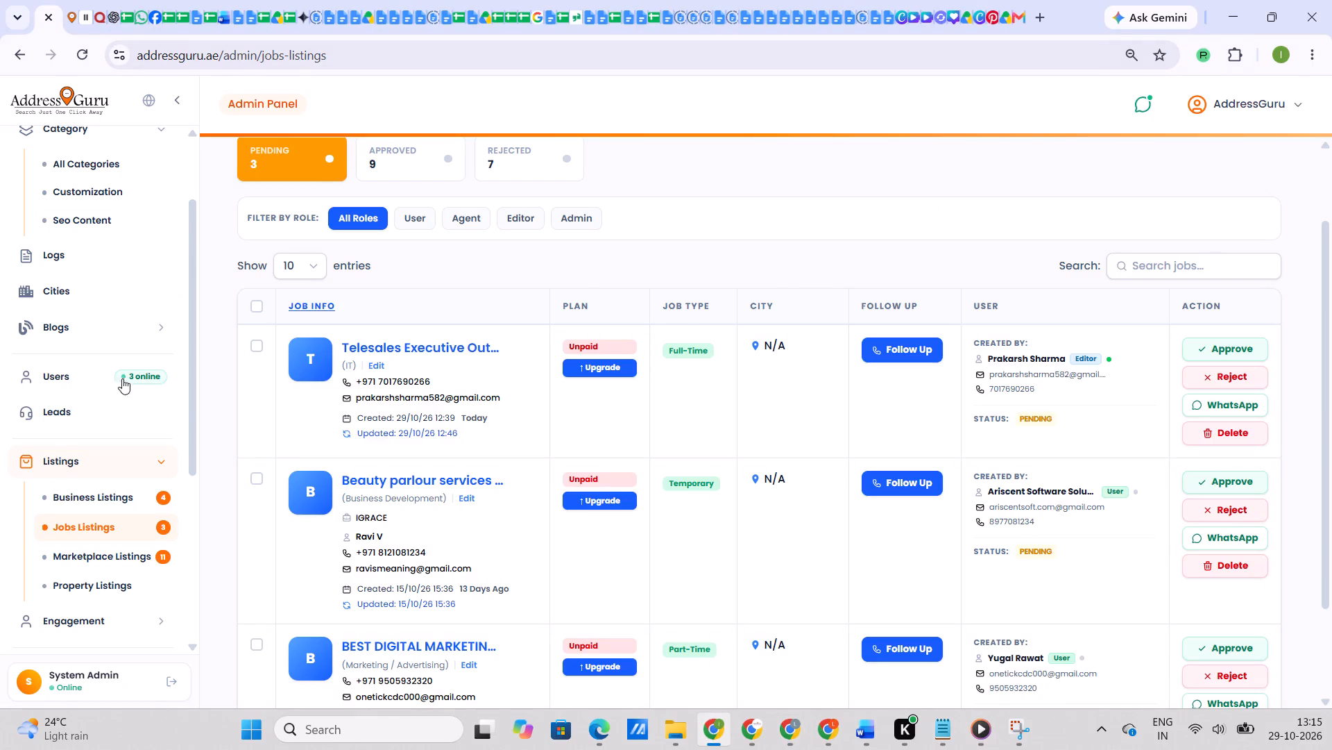
pyautogui.click(121, 381)
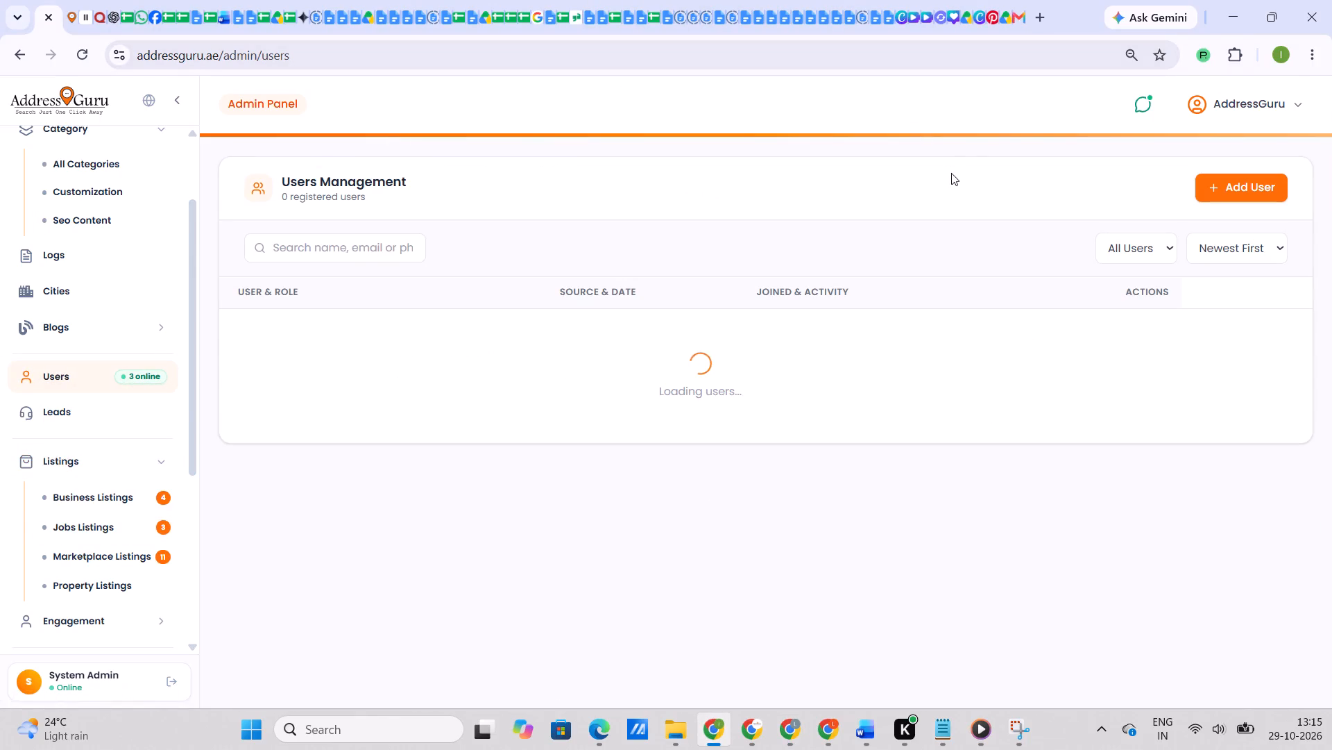
# Switch to the Pinterest tab and go back from the Yacht Brokerage pin to the home feed.
pyautogui.click(998, 0)
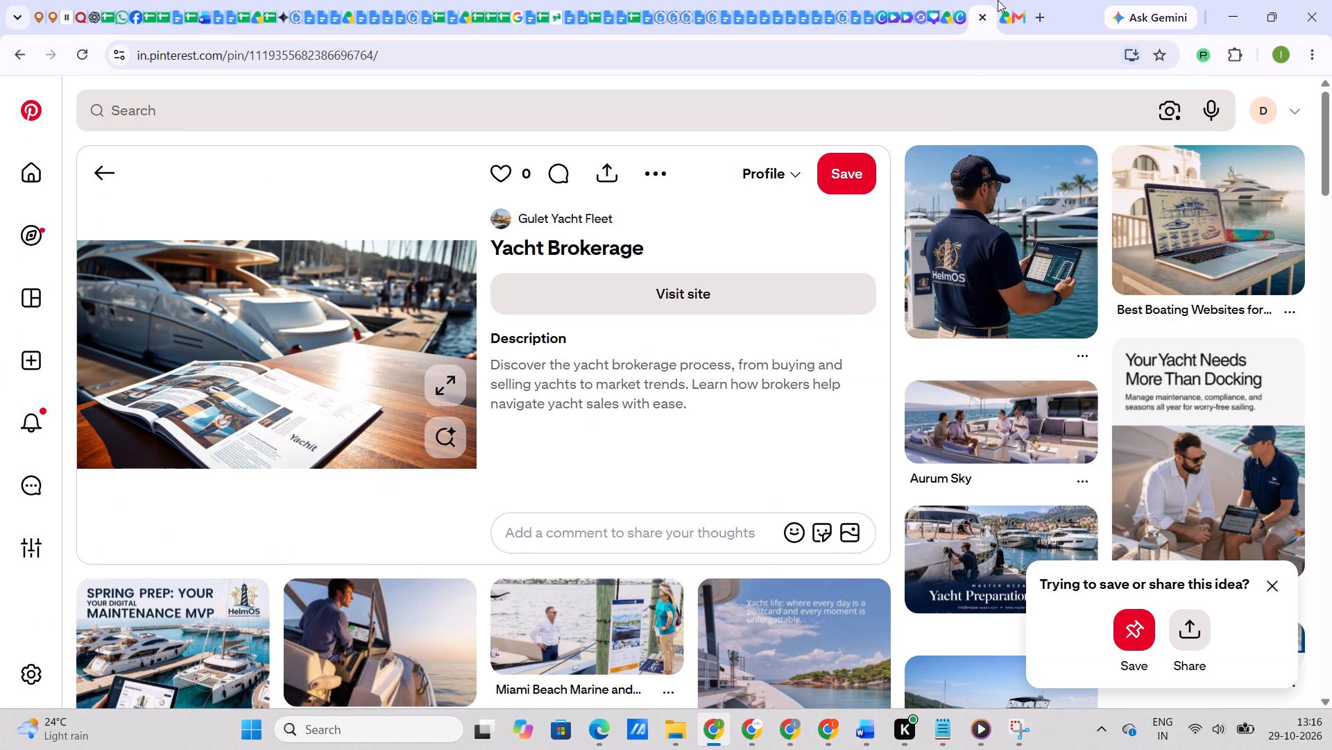
pyautogui.click(104, 176)
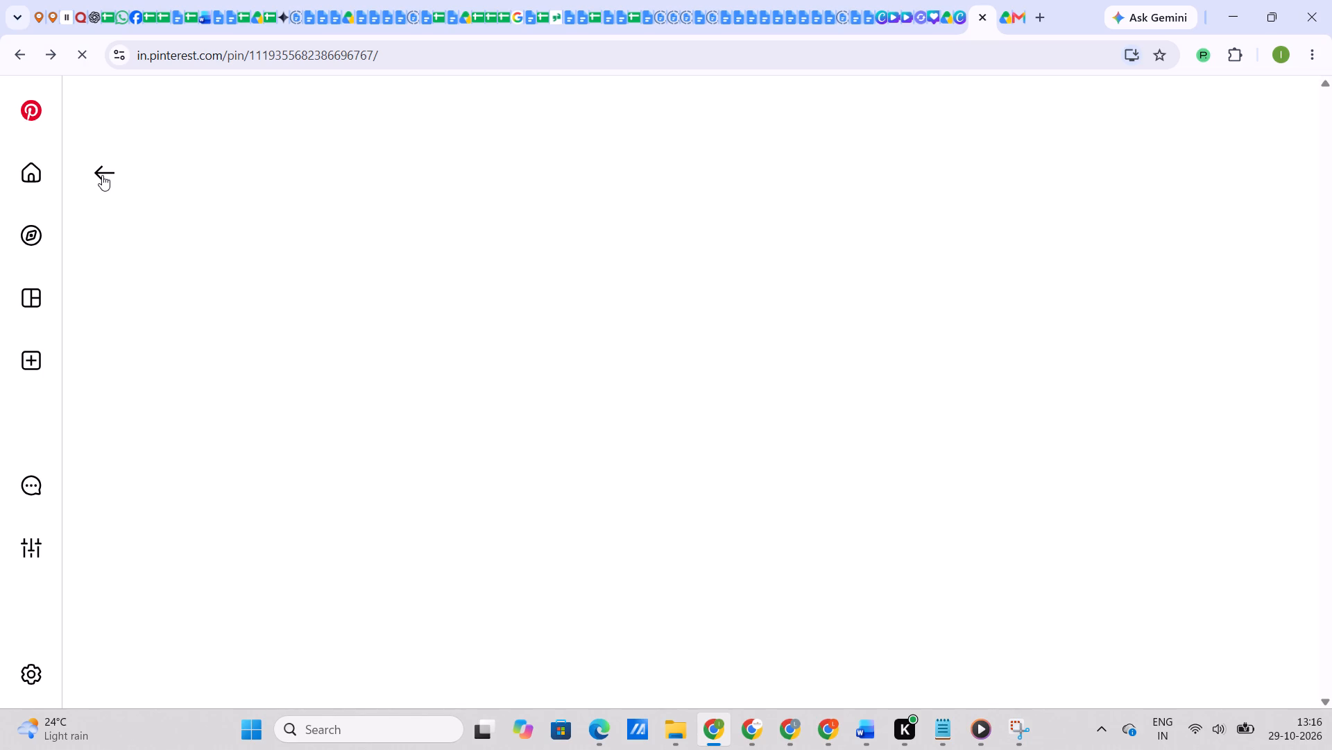
pyautogui.doubleClick(102, 175)
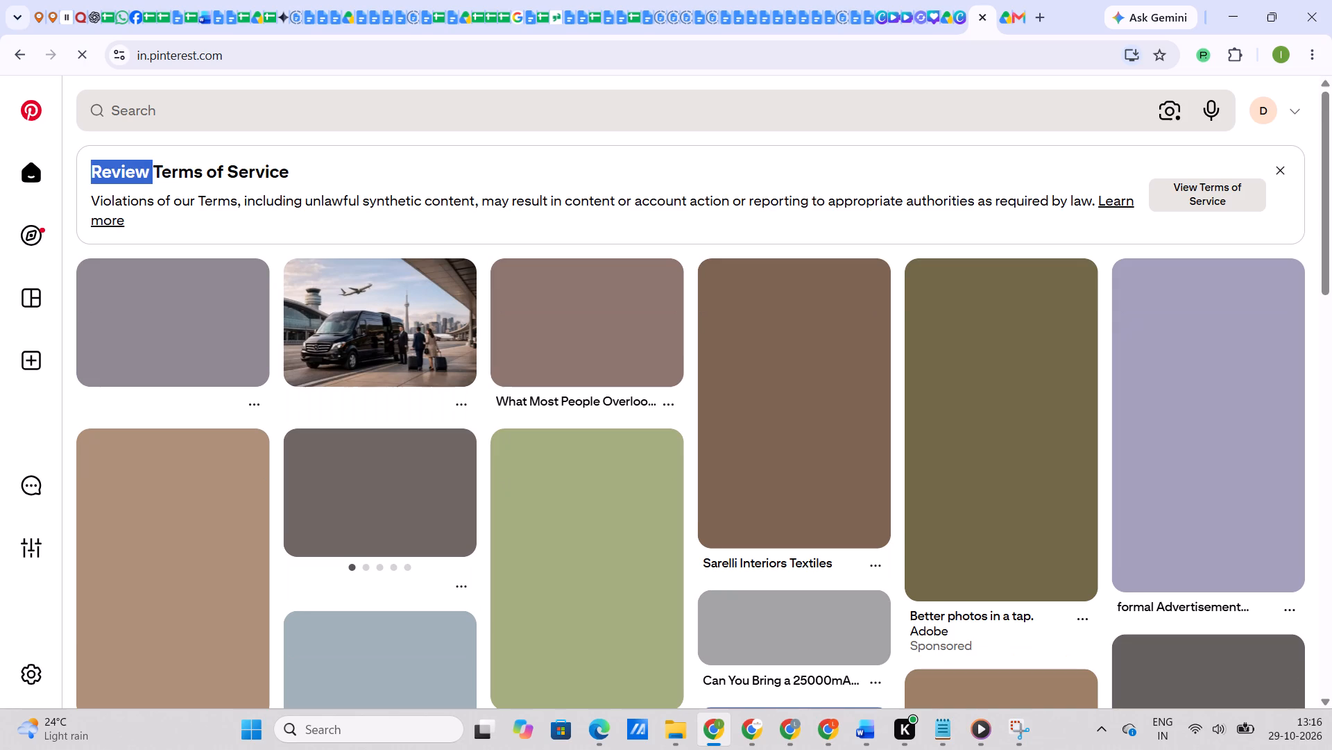
pyautogui.scroll(-1, 102, 176)
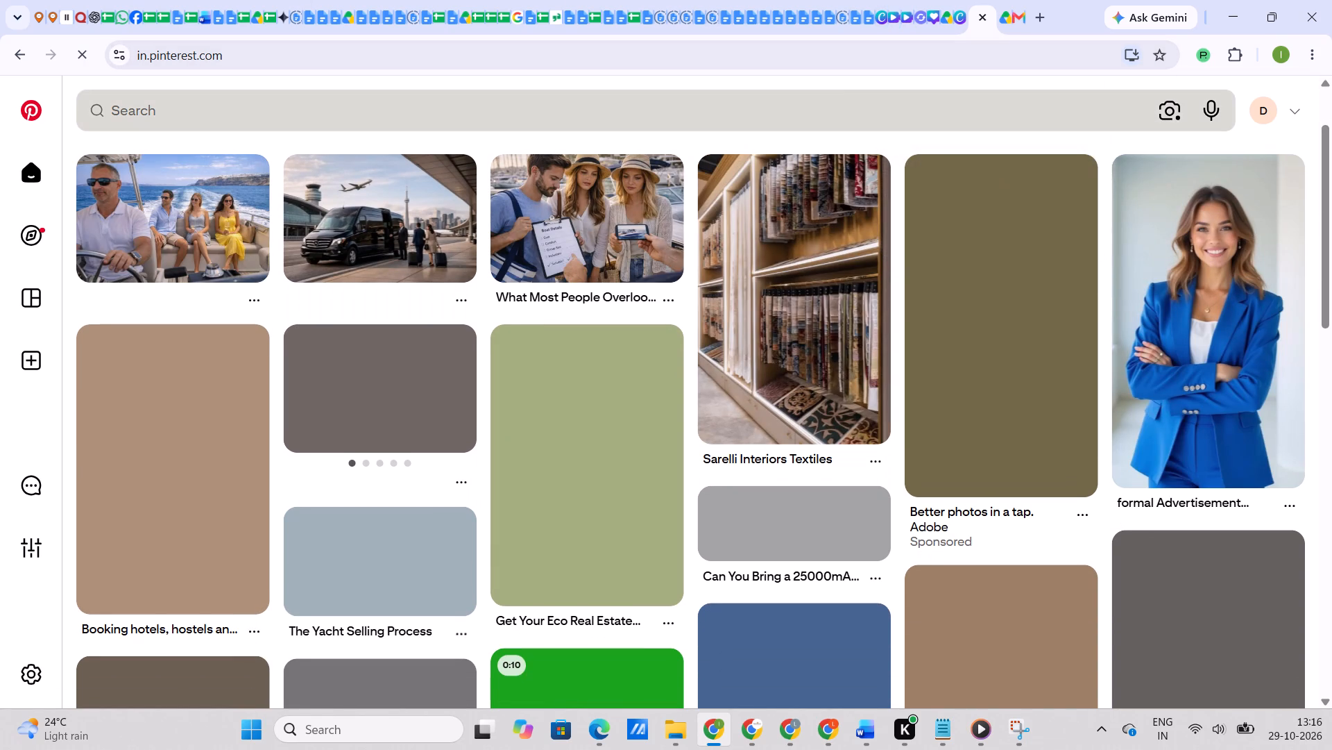
pyautogui.scroll(4, 531, 237)
# Copy "Google" from the draft's "Google Is Often Where the Competition Begins" heading and search Pinterest for "car rental Google".
pyautogui.doubleClick(254, 112)
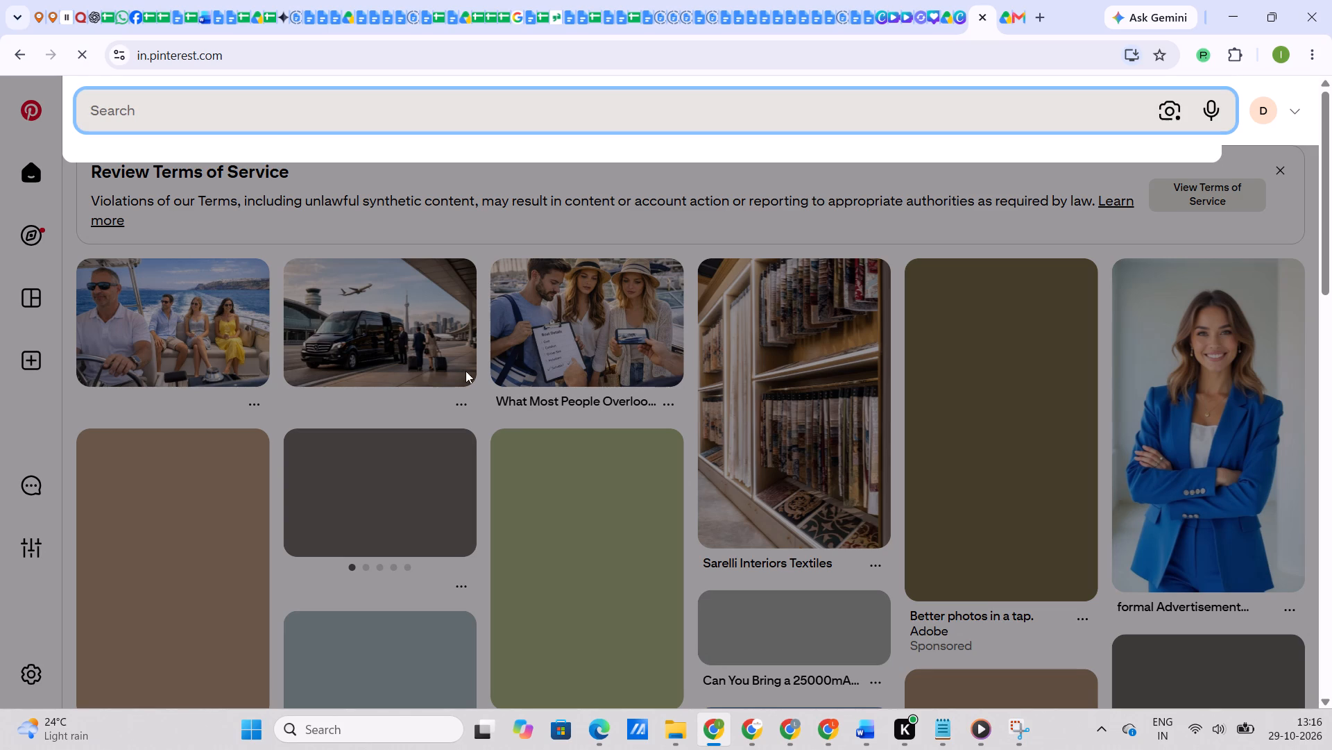
pyautogui.click(787, 726)
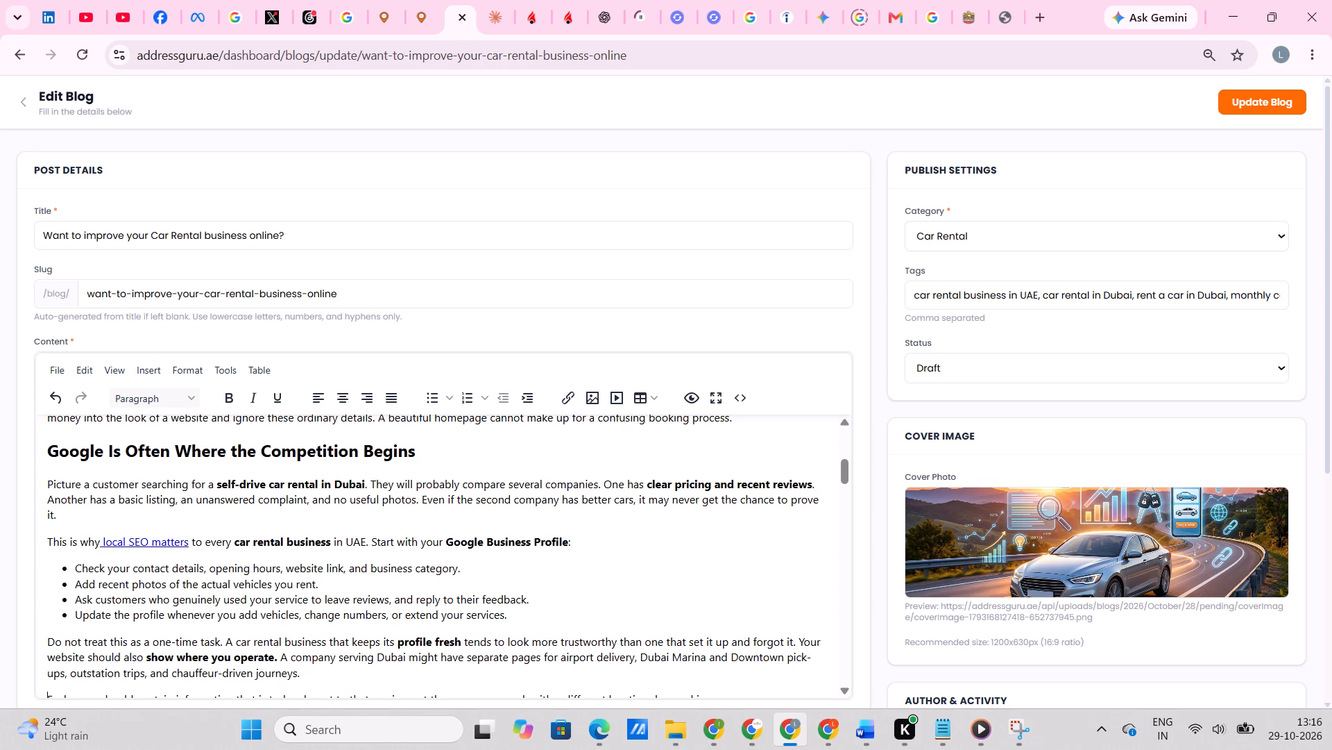
pyautogui.doubleClick(74, 455)
pyautogui.hotkey('ctrl', 'c')
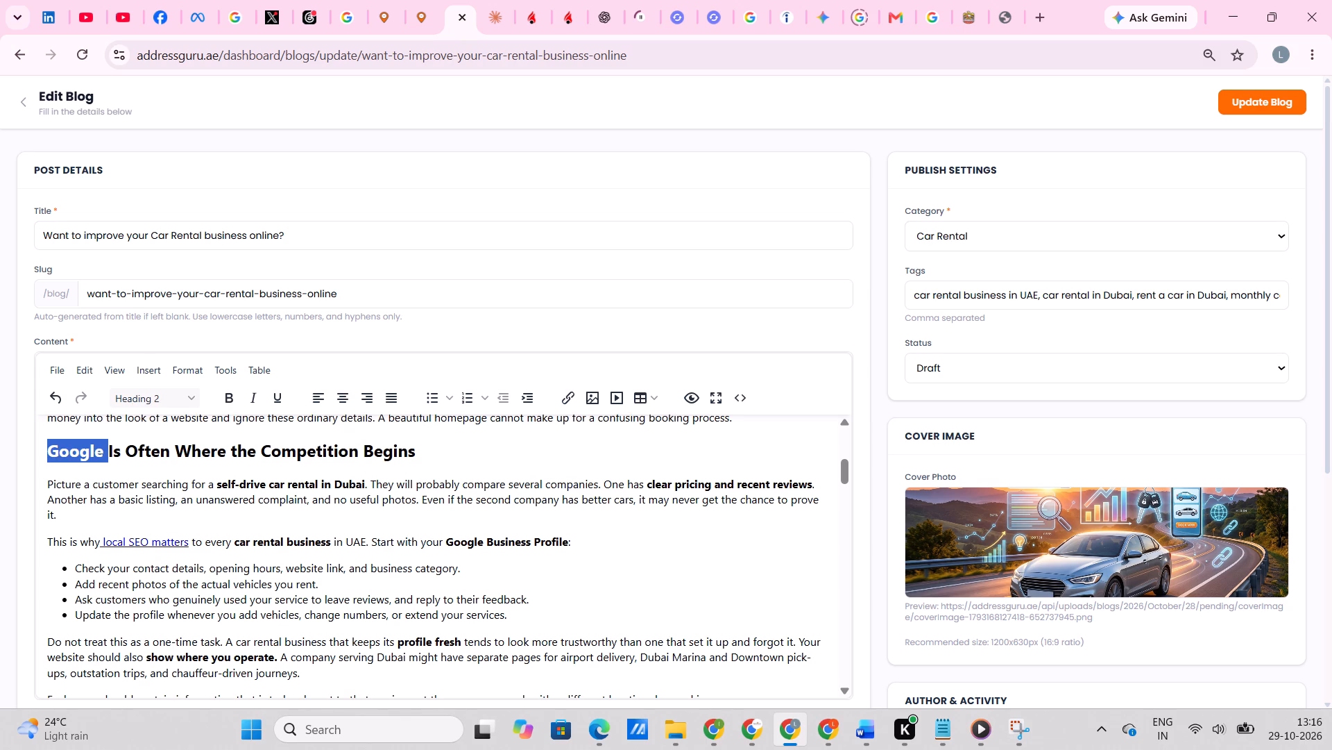
pyautogui.click(710, 733)
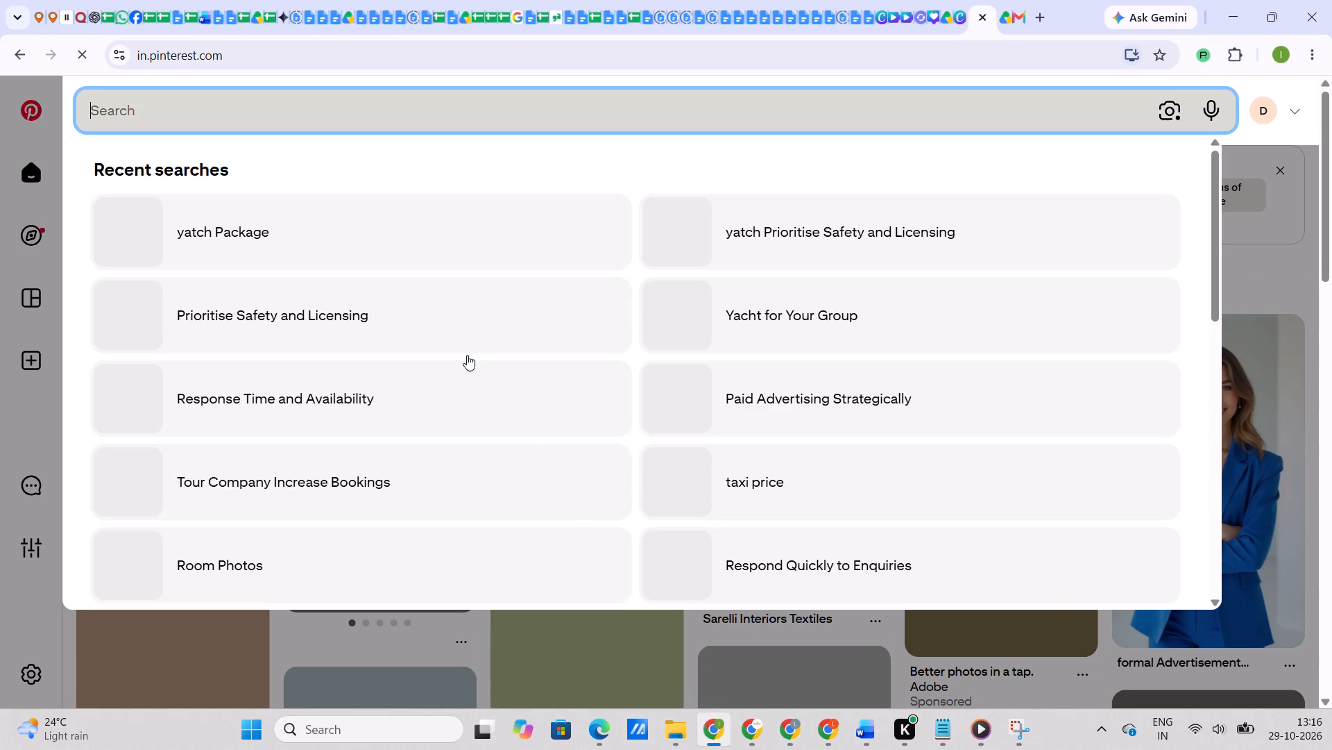
pyautogui.write('car rem')
pyautogui.press('BackSpace')
pyautogui.write('ntal')
pyautogui.press('space')
pyautogui.hotkey('ctrl', 'v')
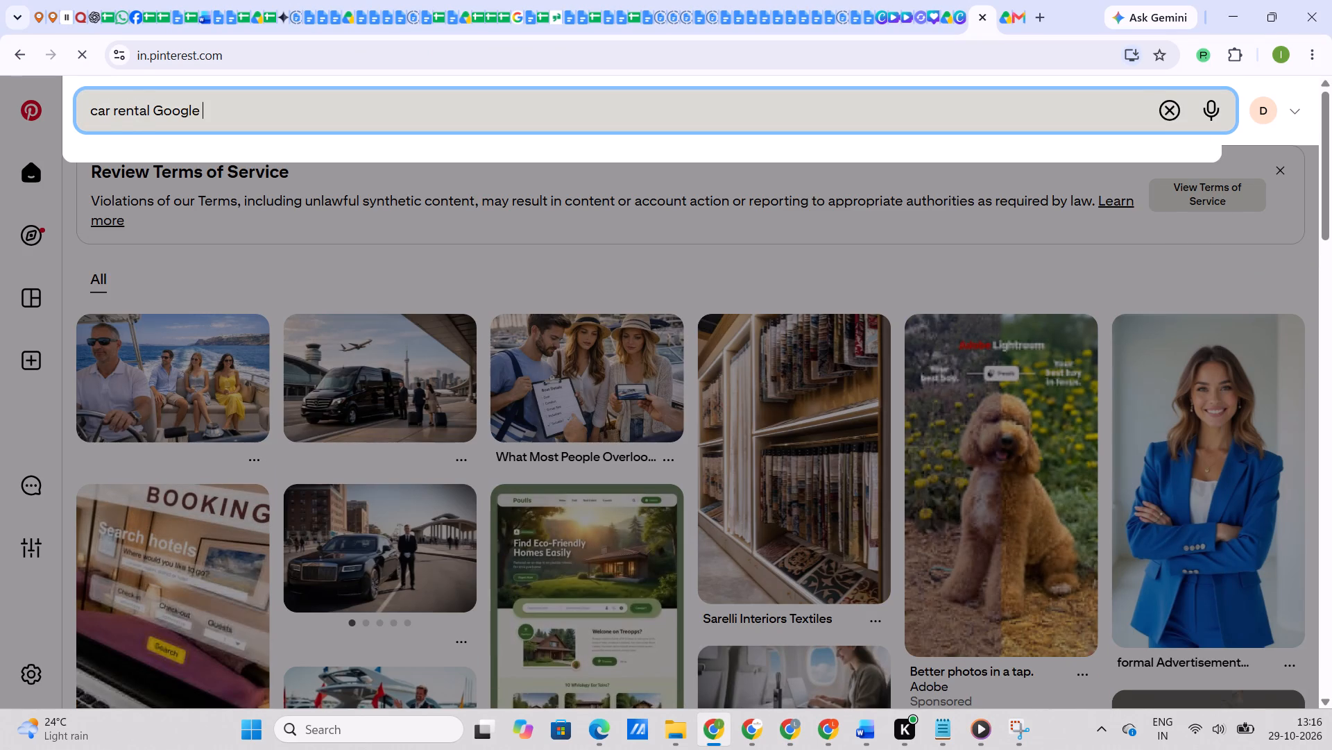
pyautogui.press('Return')
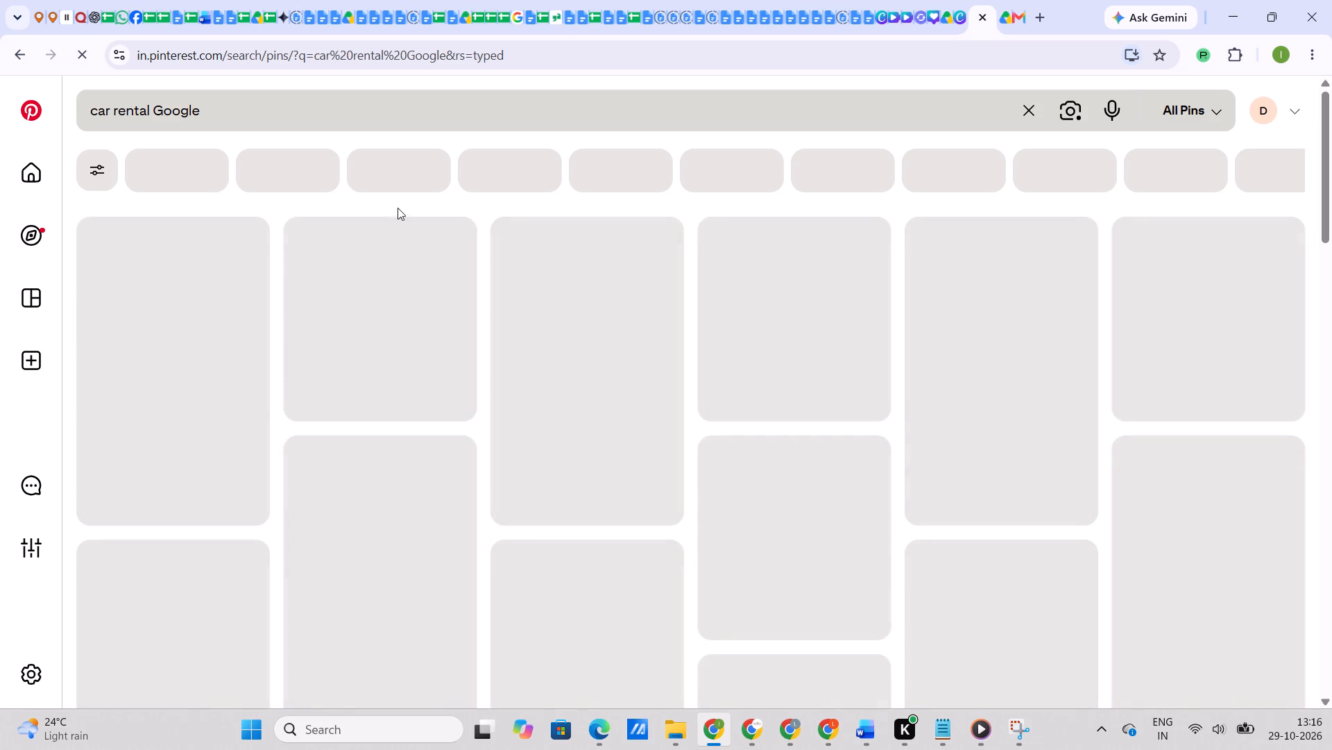
# Refine the Pinterest search to "car rental Google rank".
pyautogui.click(271, 115)
pyautogui.press('space')
pyautogui.write('rank')
pyautogui.press('Return')
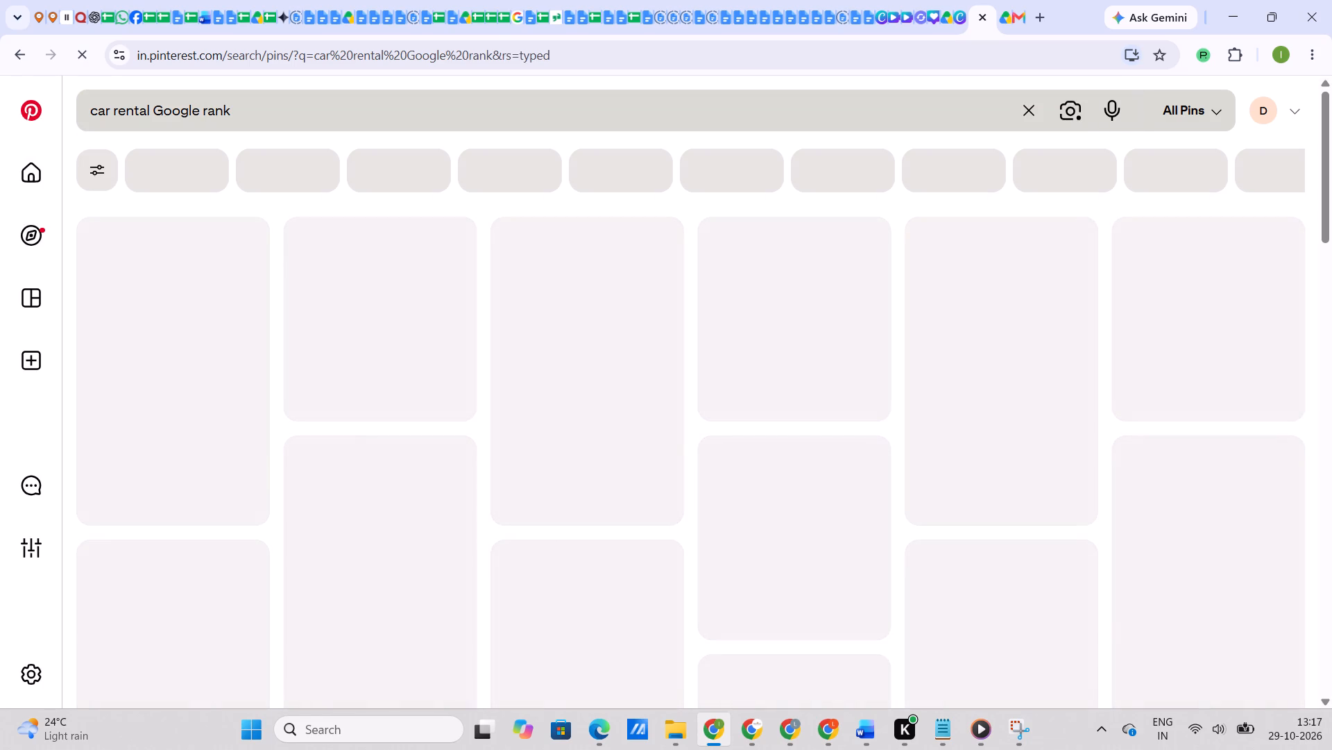
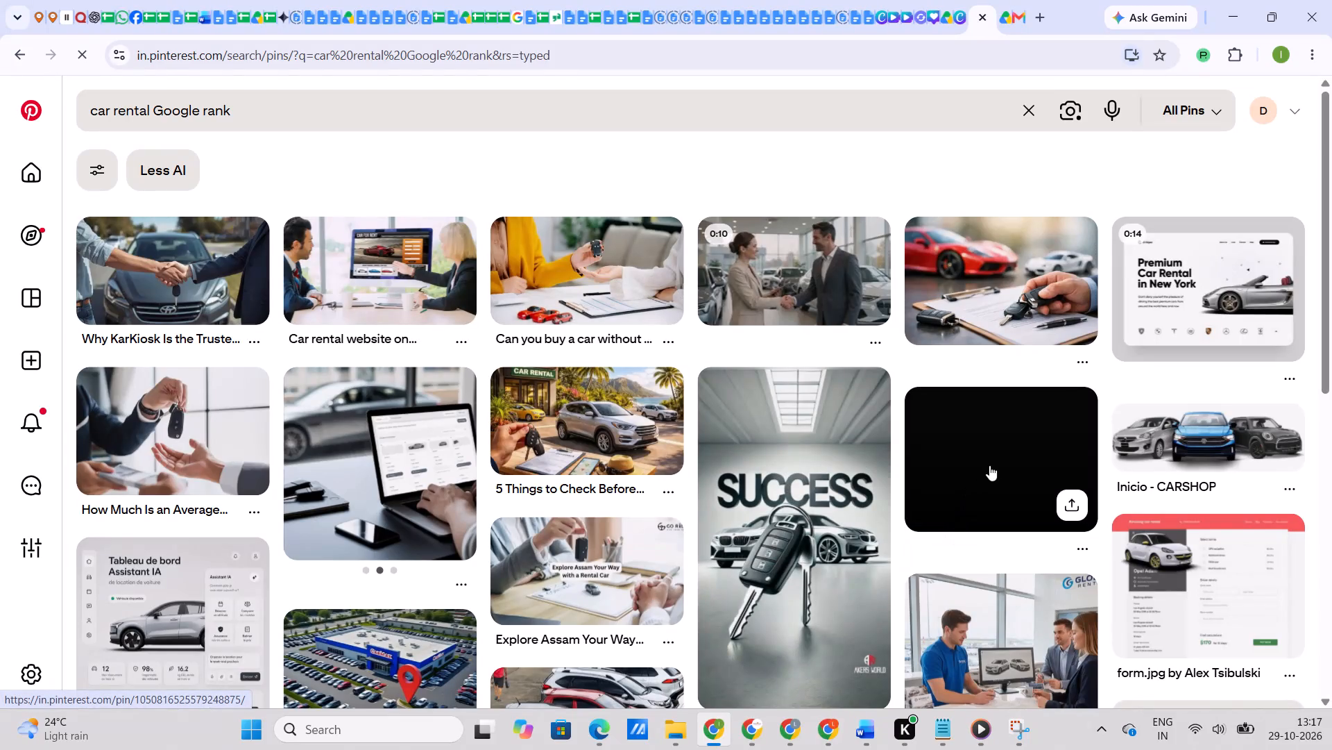
# Look through the "car rental Google rank" pins for an image that suits the draft's Google section.
pyautogui.scroll(-2, 906, 471)
pyautogui.scroll(-1, 478, 301)
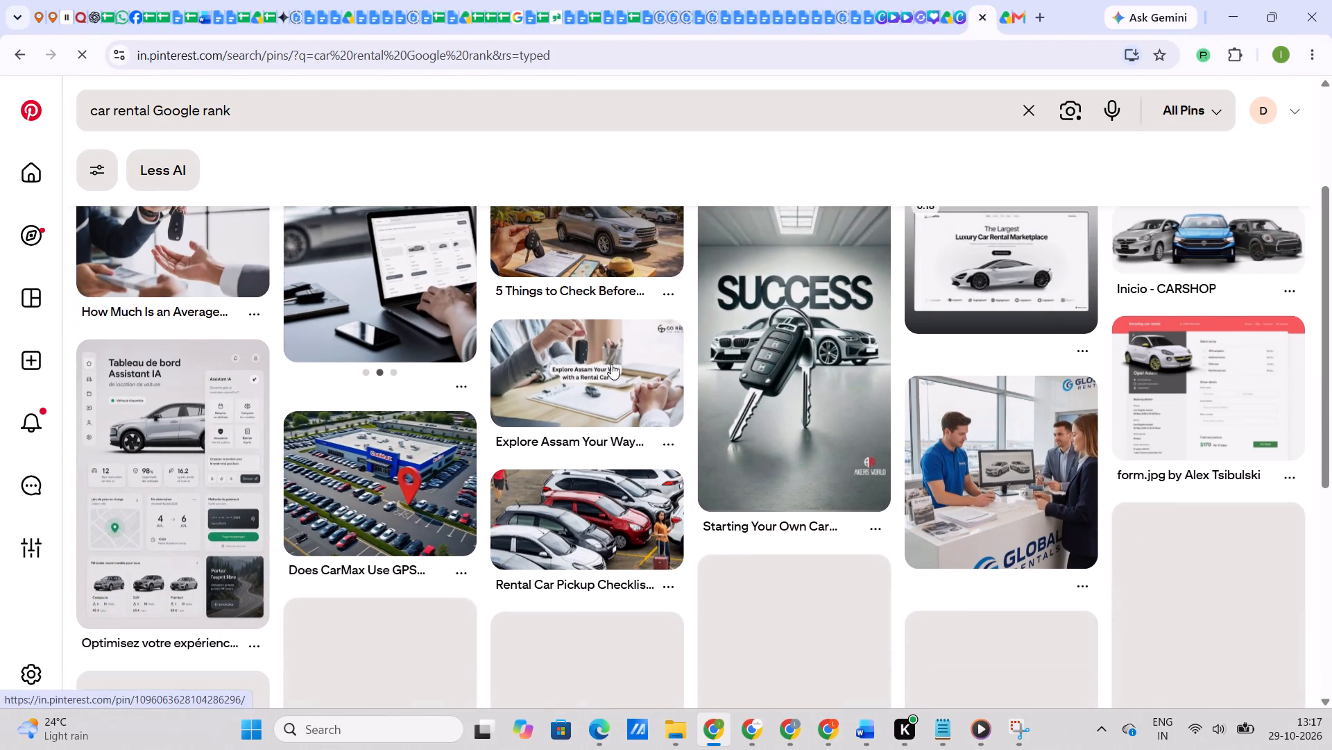
pyautogui.scroll(-1, 611, 364)
pyautogui.scroll(-1, 899, 428)
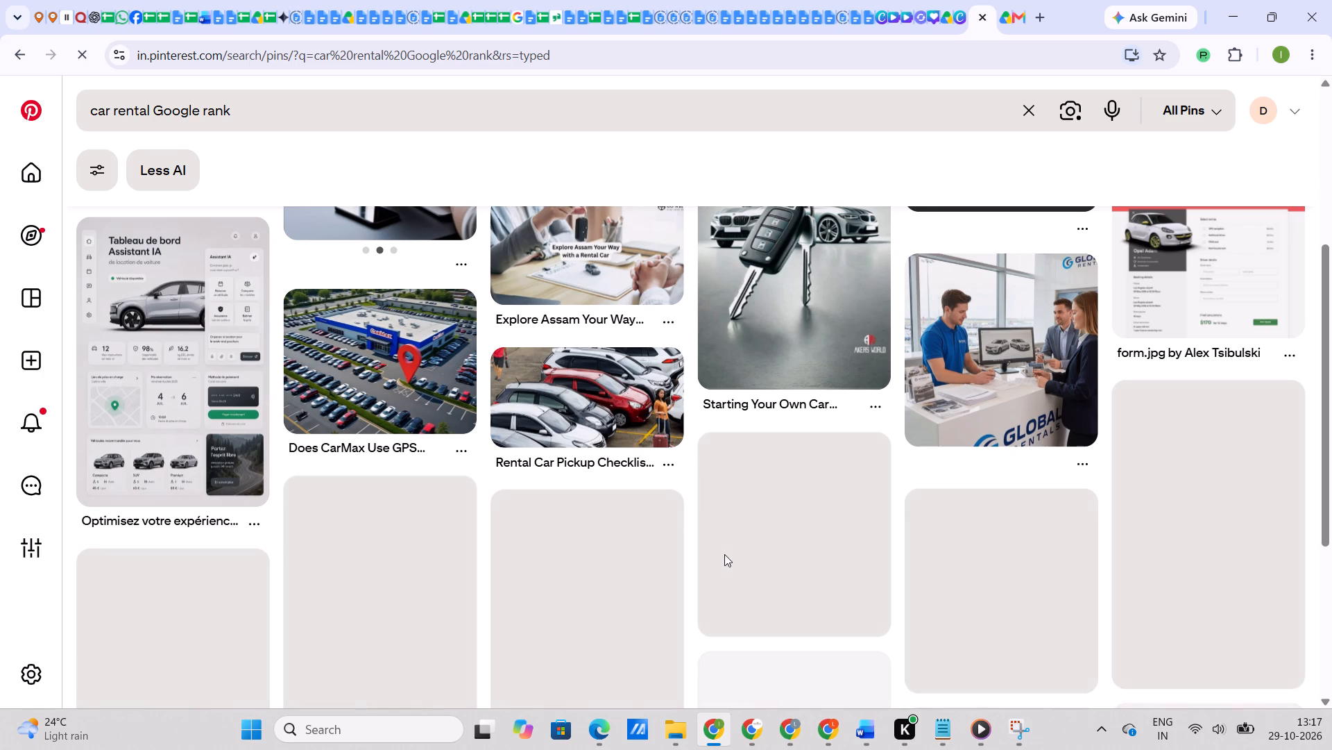
pyautogui.scroll(4, 724, 554)
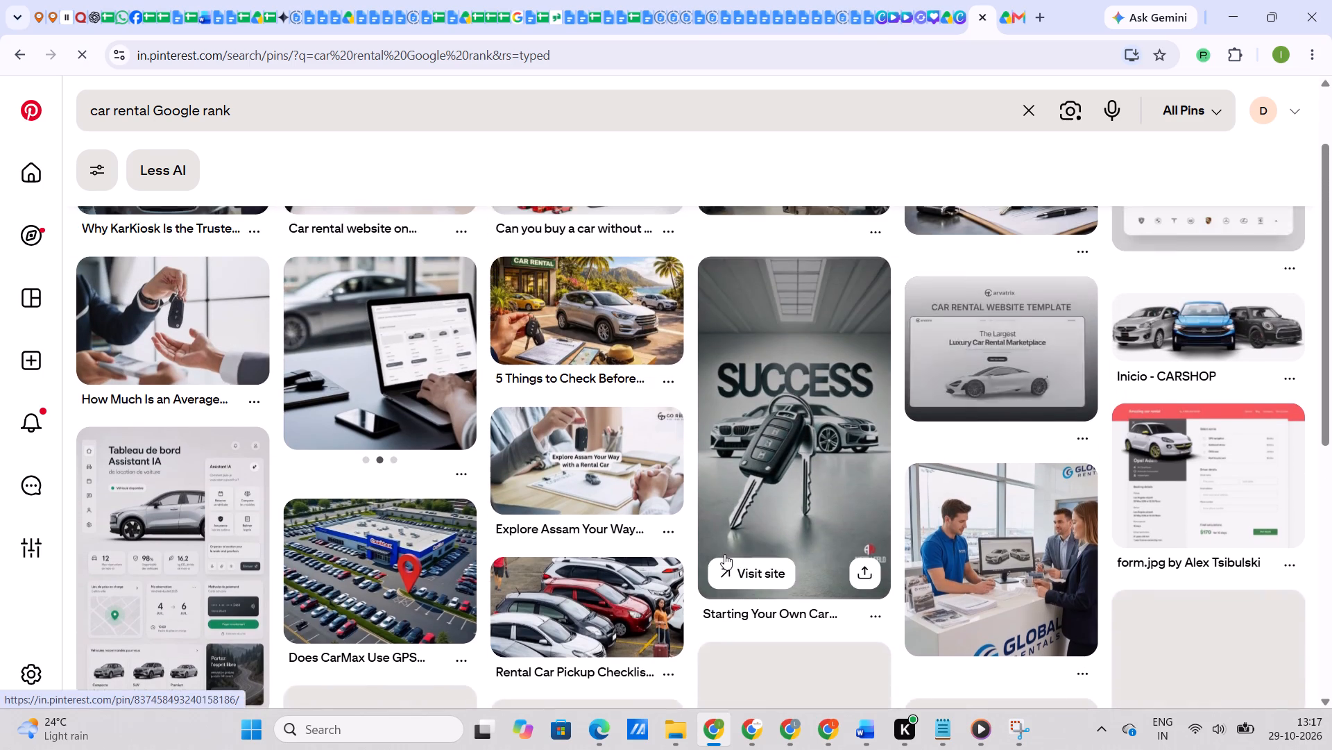
pyautogui.scroll(2, 724, 554)
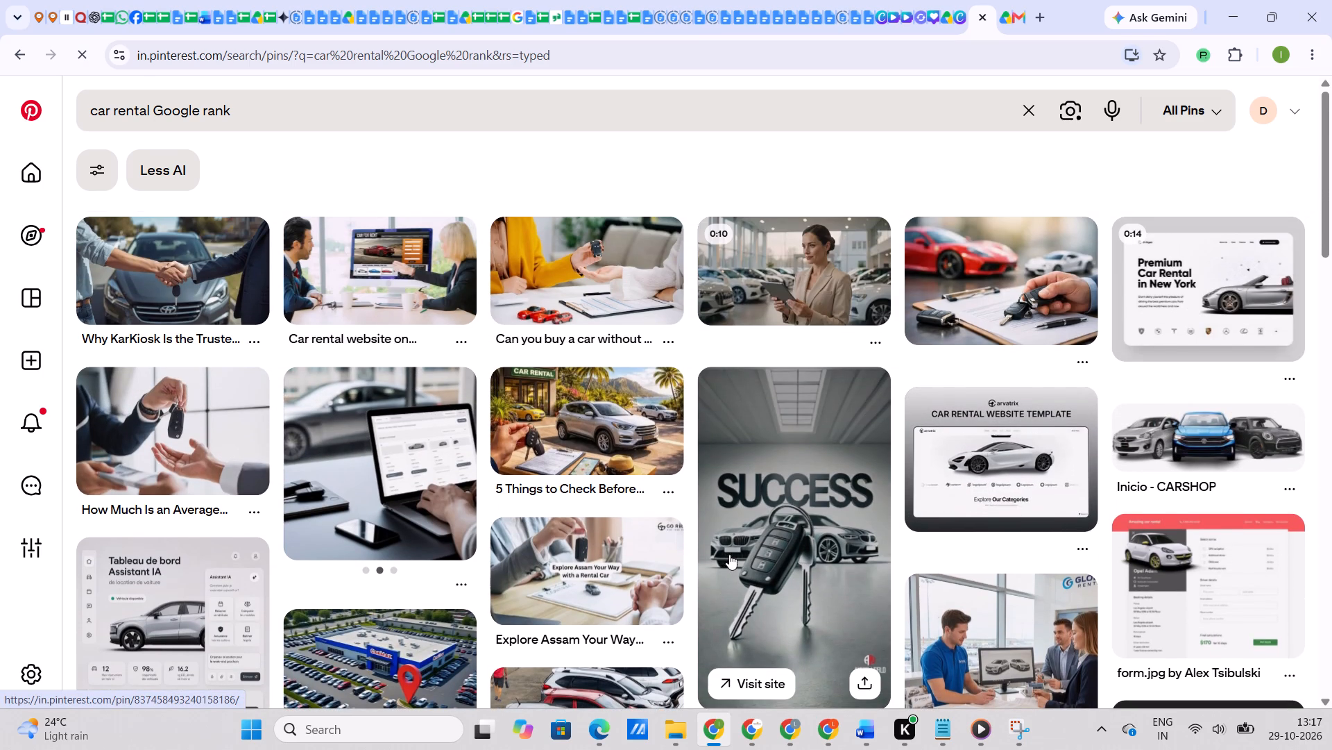
pyautogui.scroll(-5, 737, 547)
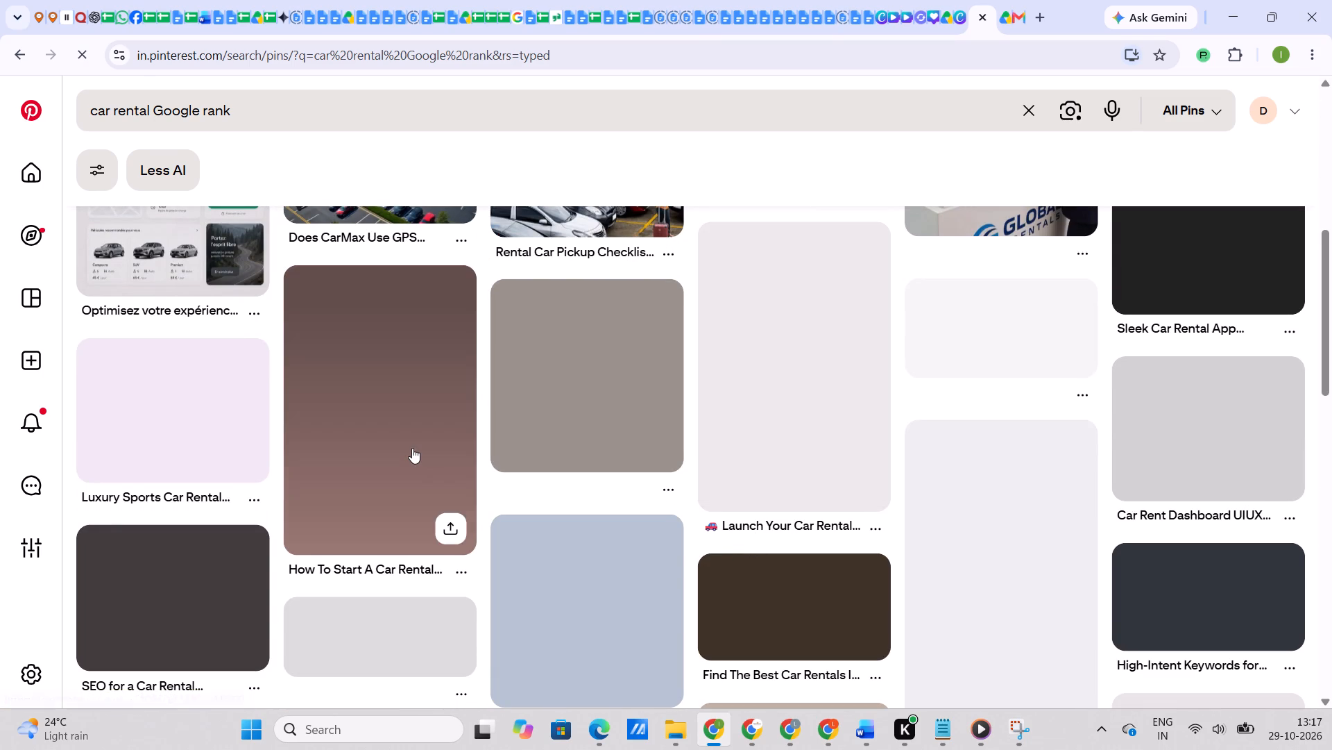
pyautogui.scroll(3, 406, 449)
pyautogui.scroll(-2, 416, 457)
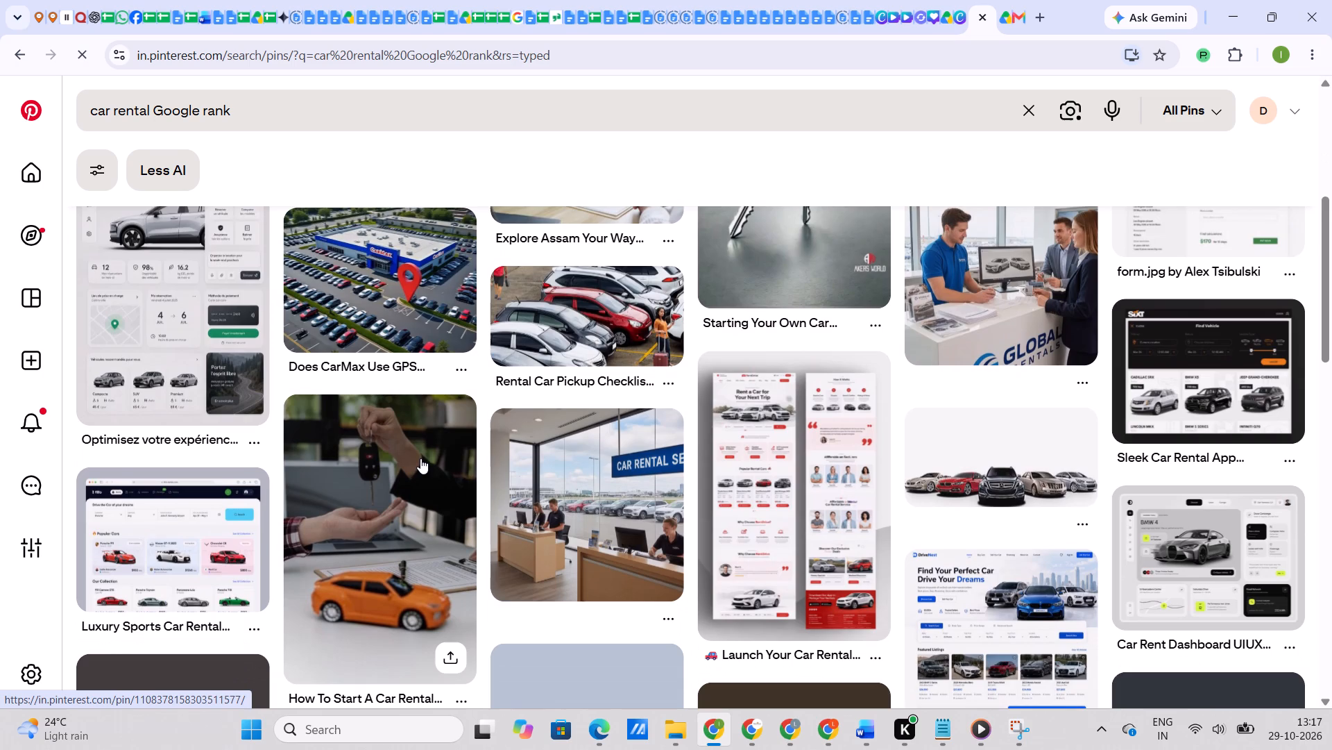
pyautogui.scroll(-5, 420, 458)
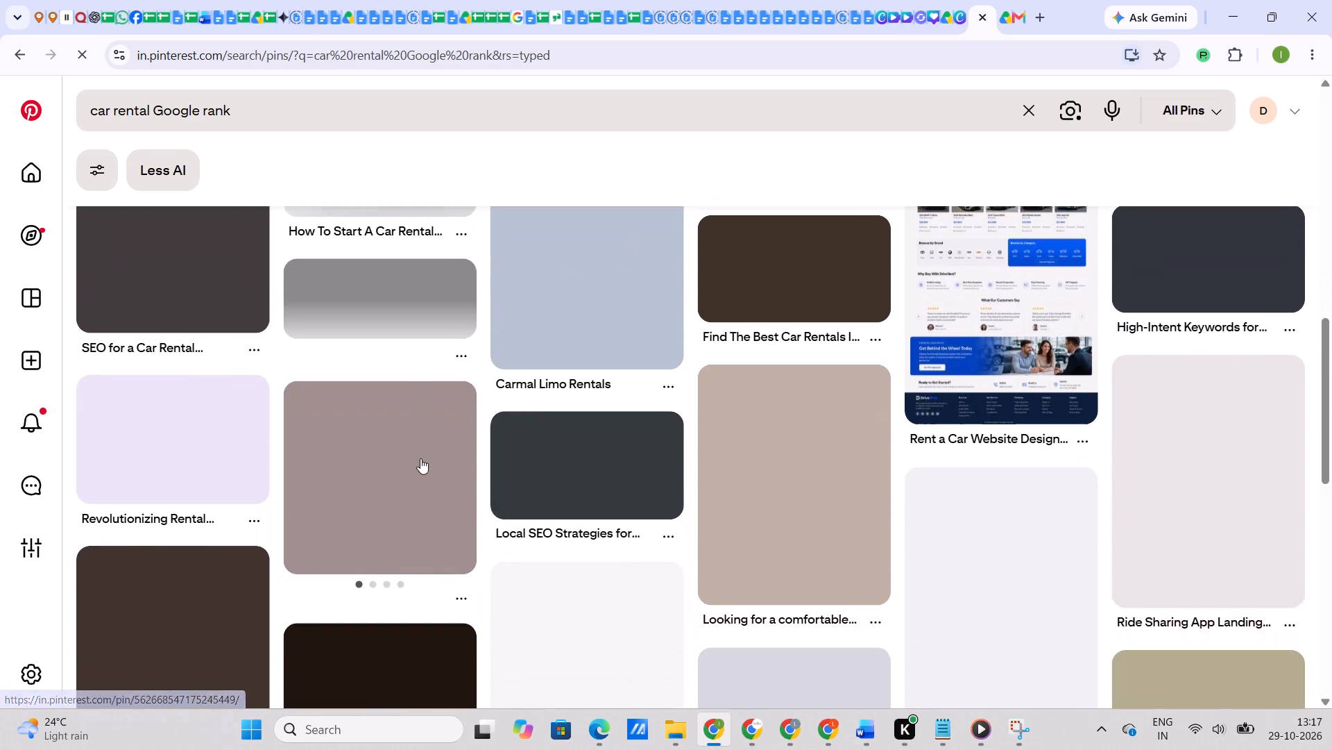
pyautogui.scroll(-2, 420, 458)
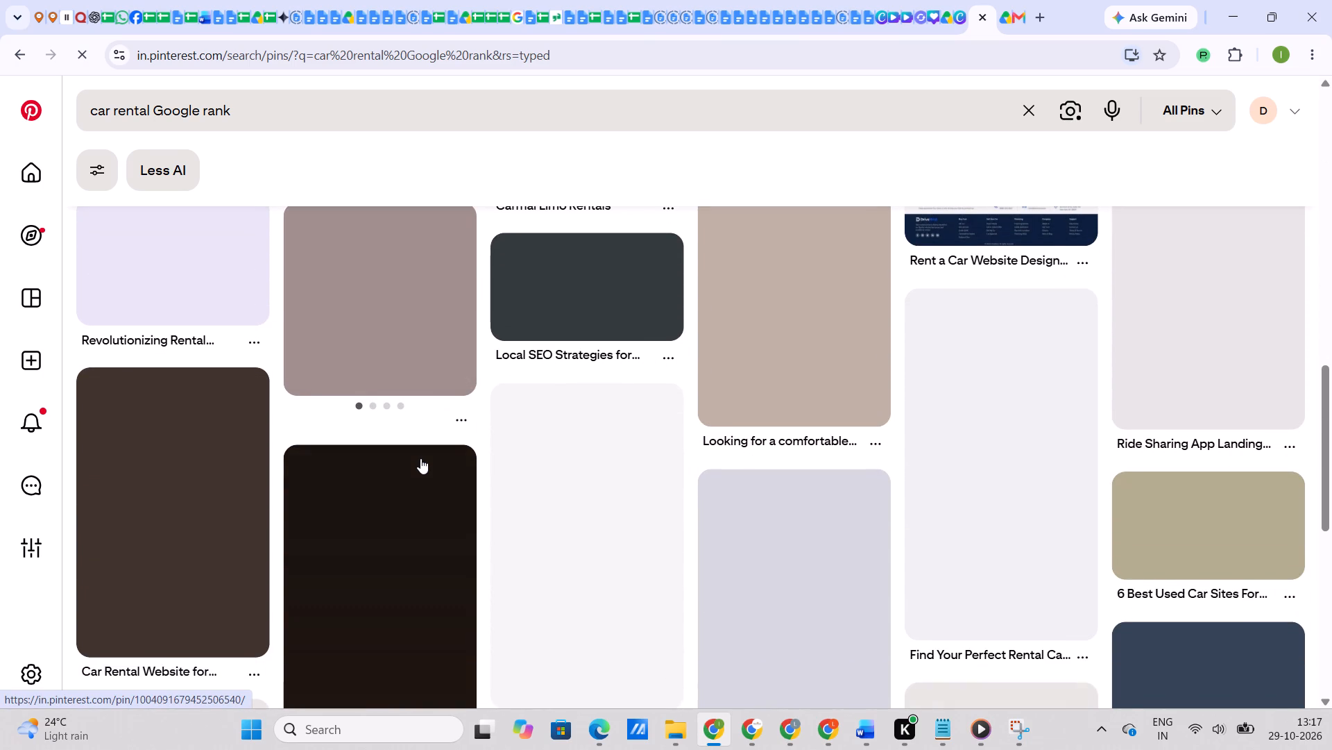
pyautogui.scroll(2, 420, 458)
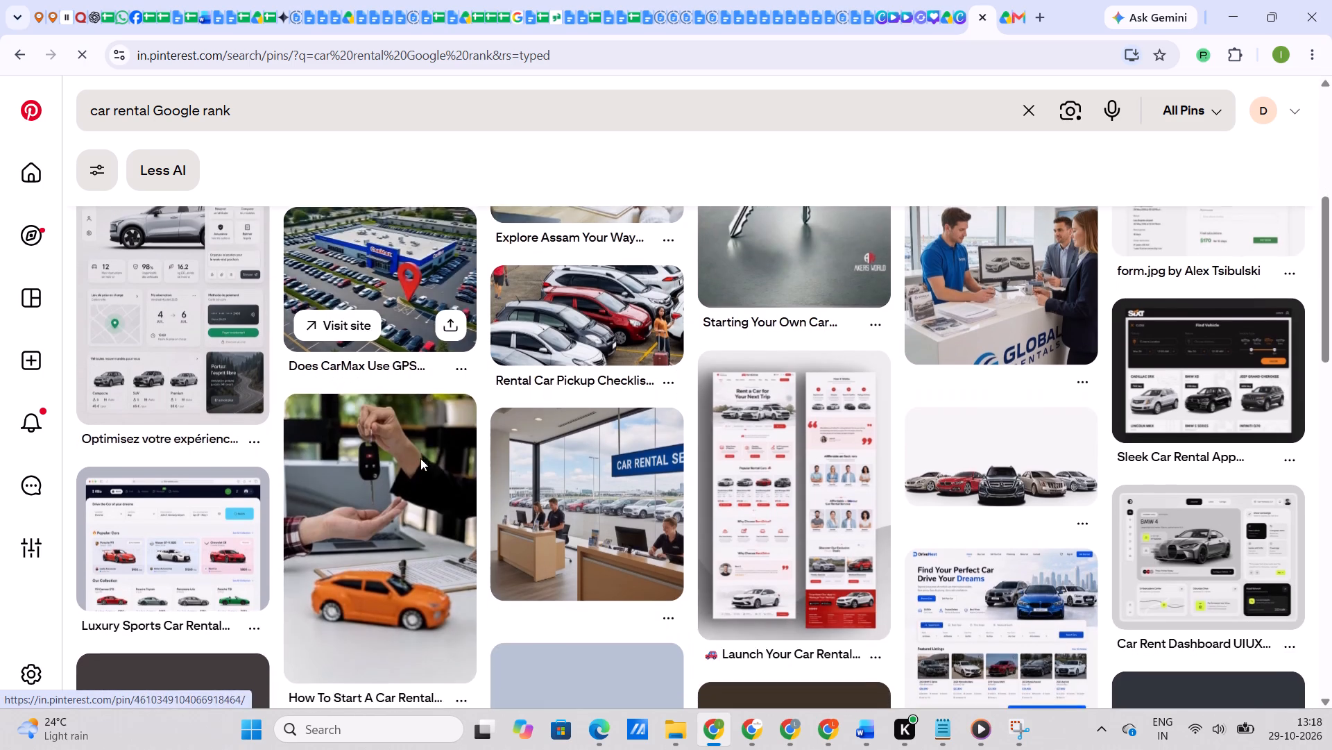
pyautogui.scroll(-3, 420, 458)
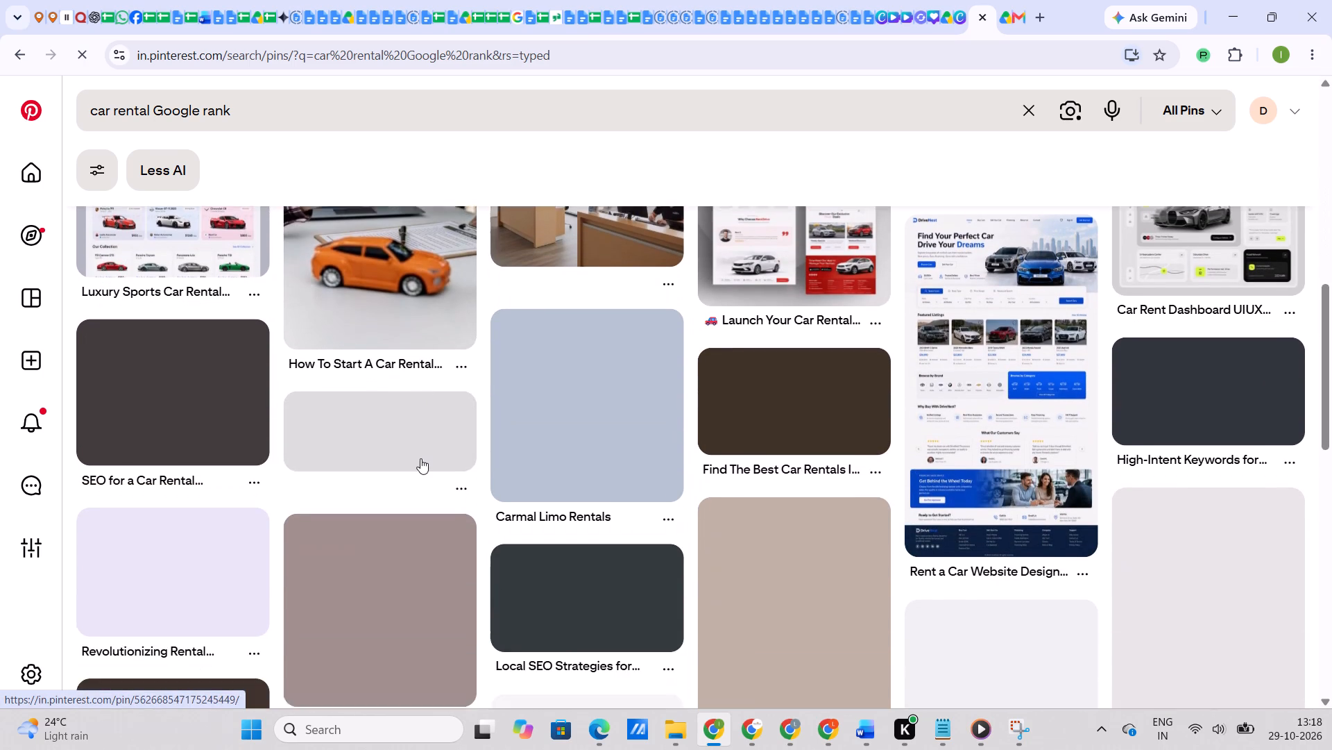
pyautogui.scroll(-2, 420, 458)
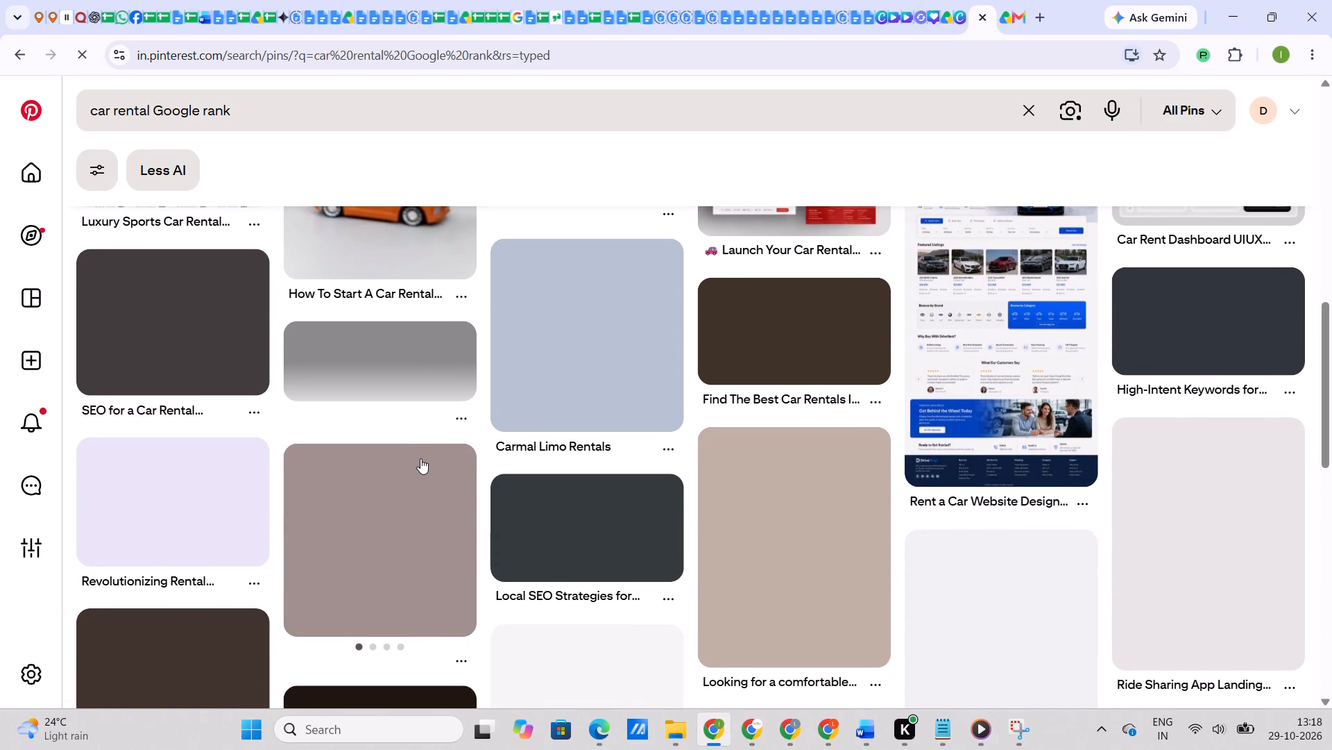
pyautogui.scroll(6, 420, 458)
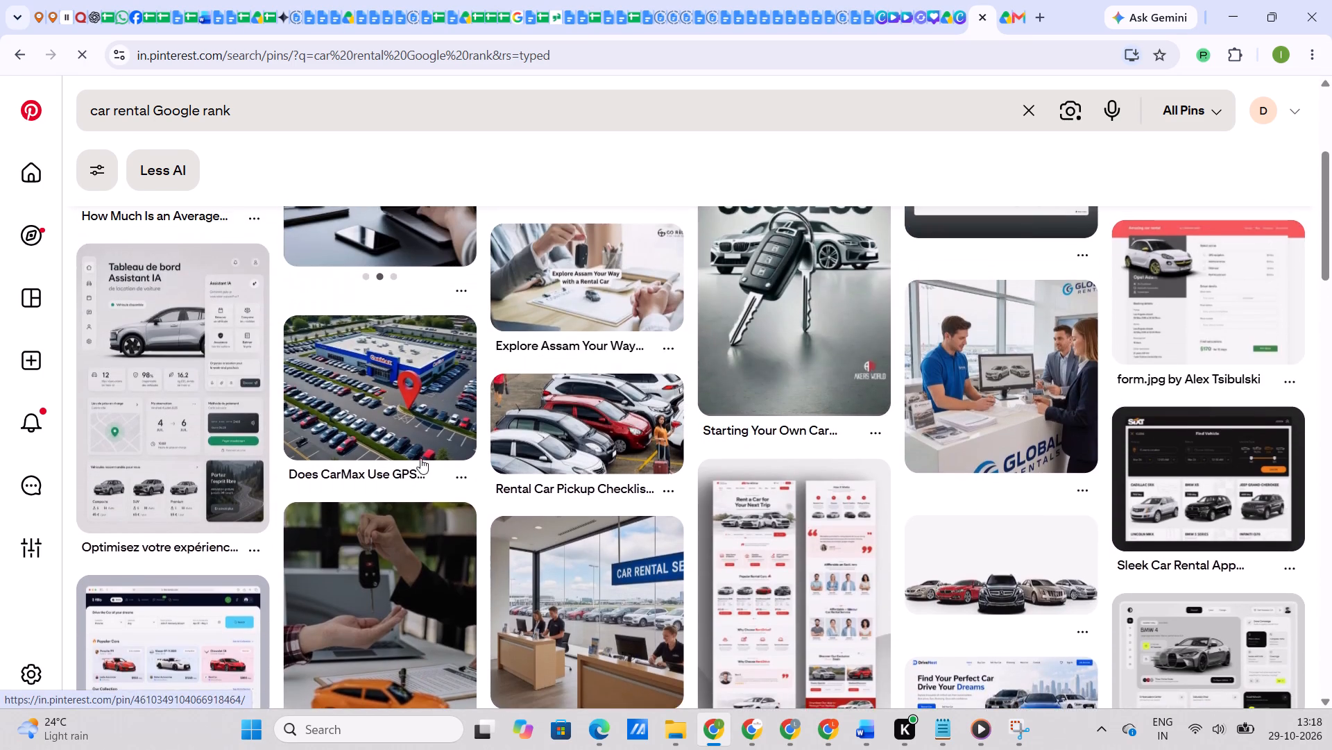
pyautogui.scroll(3, 420, 458)
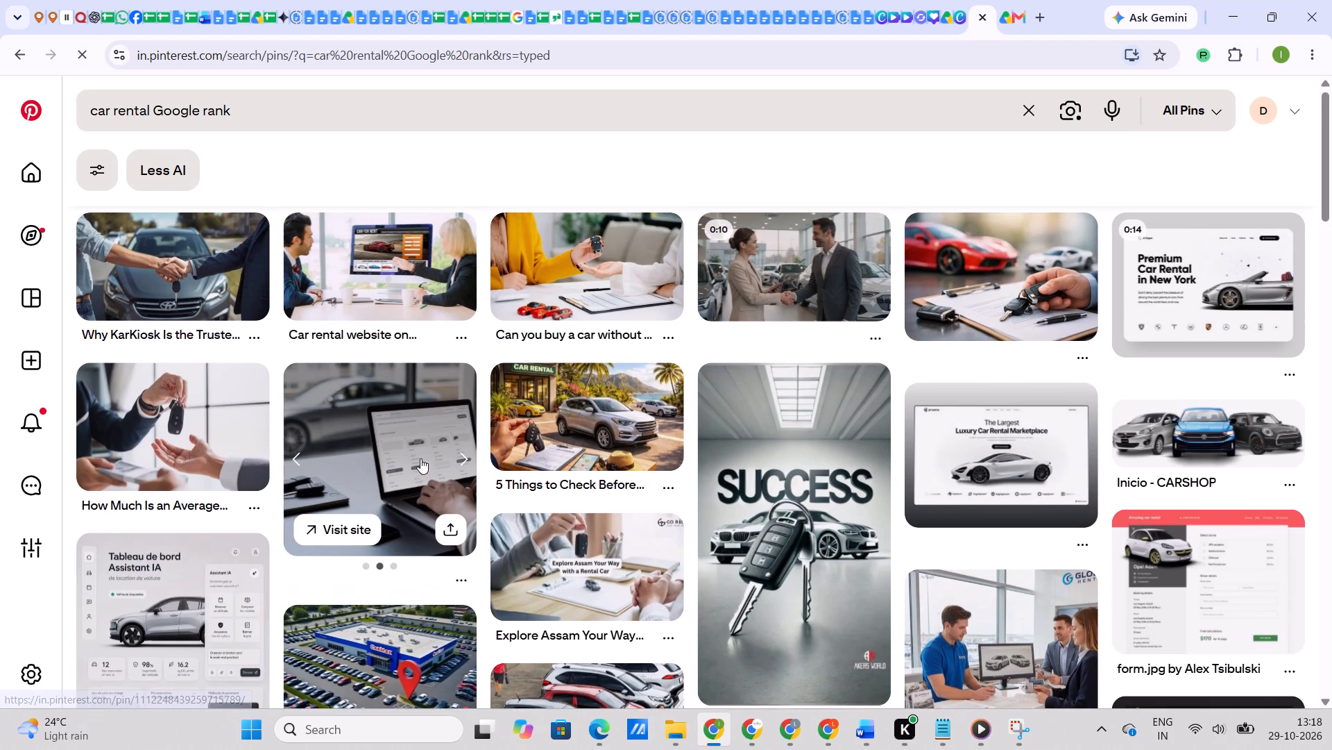
pyautogui.scroll(2, 420, 458)
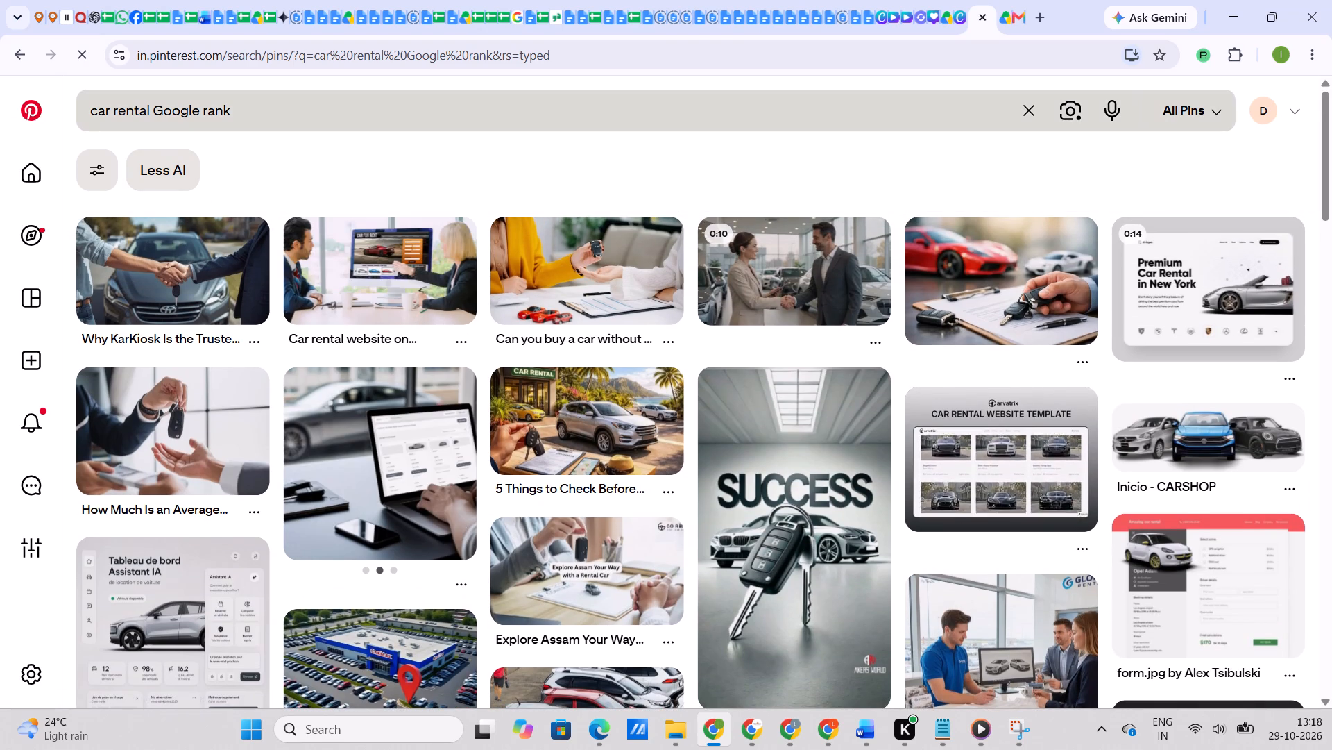
# Change the Pinterest search to "car rental Google profile".
pyautogui.tripleClick(218, 112)
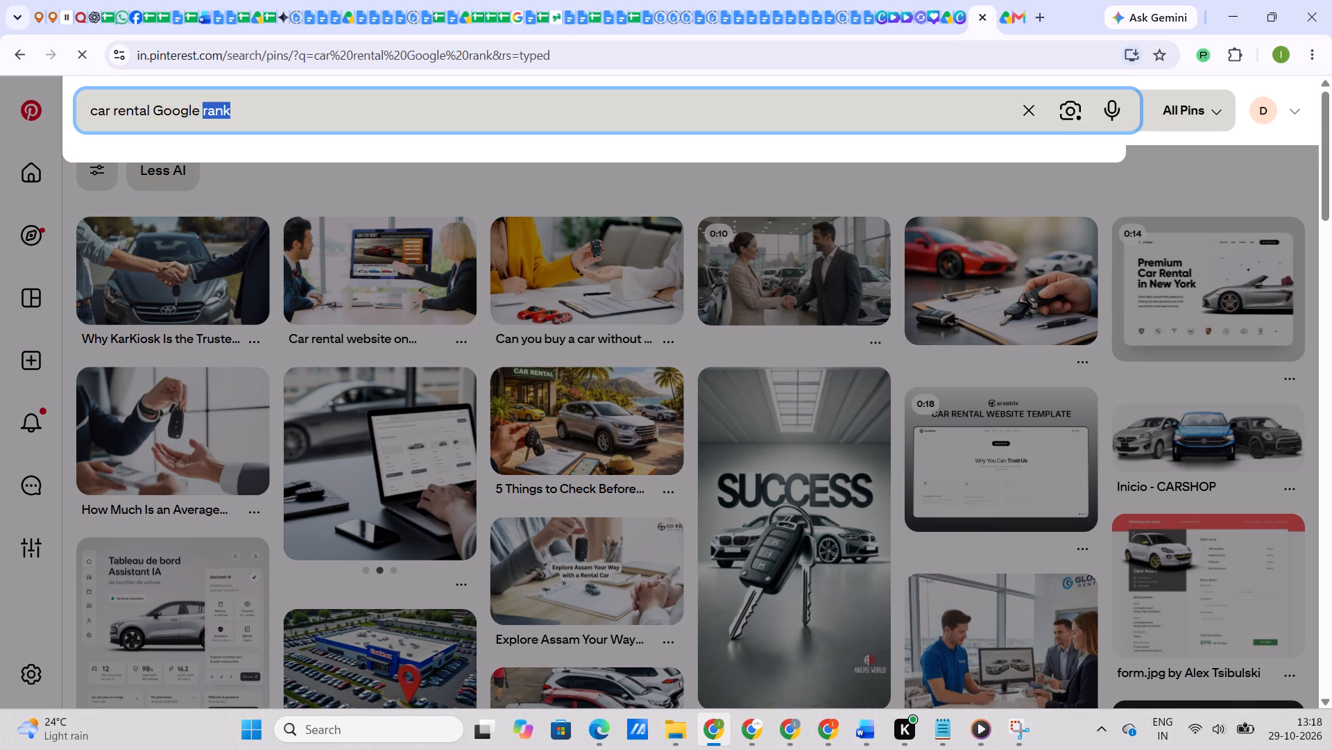
pyautogui.write('pr')
pyautogui.write('ofile')
pyautogui.press('Return')
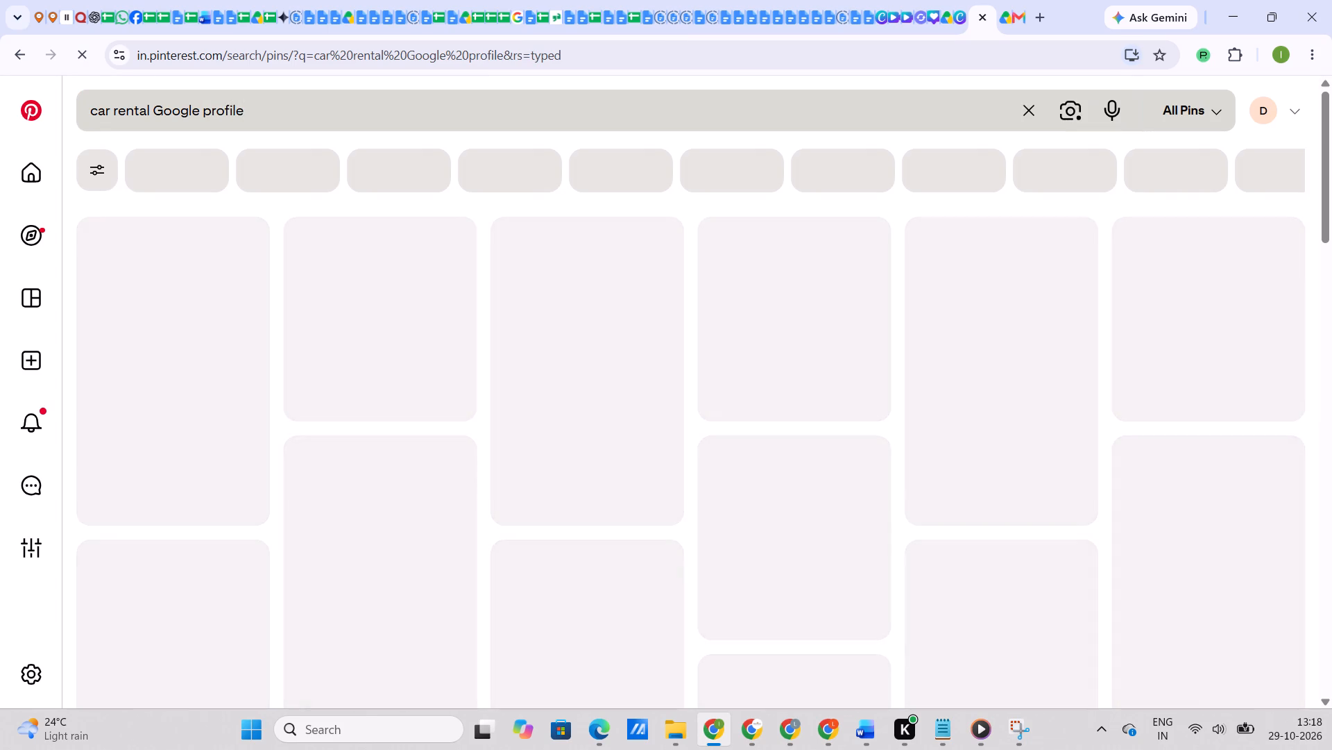
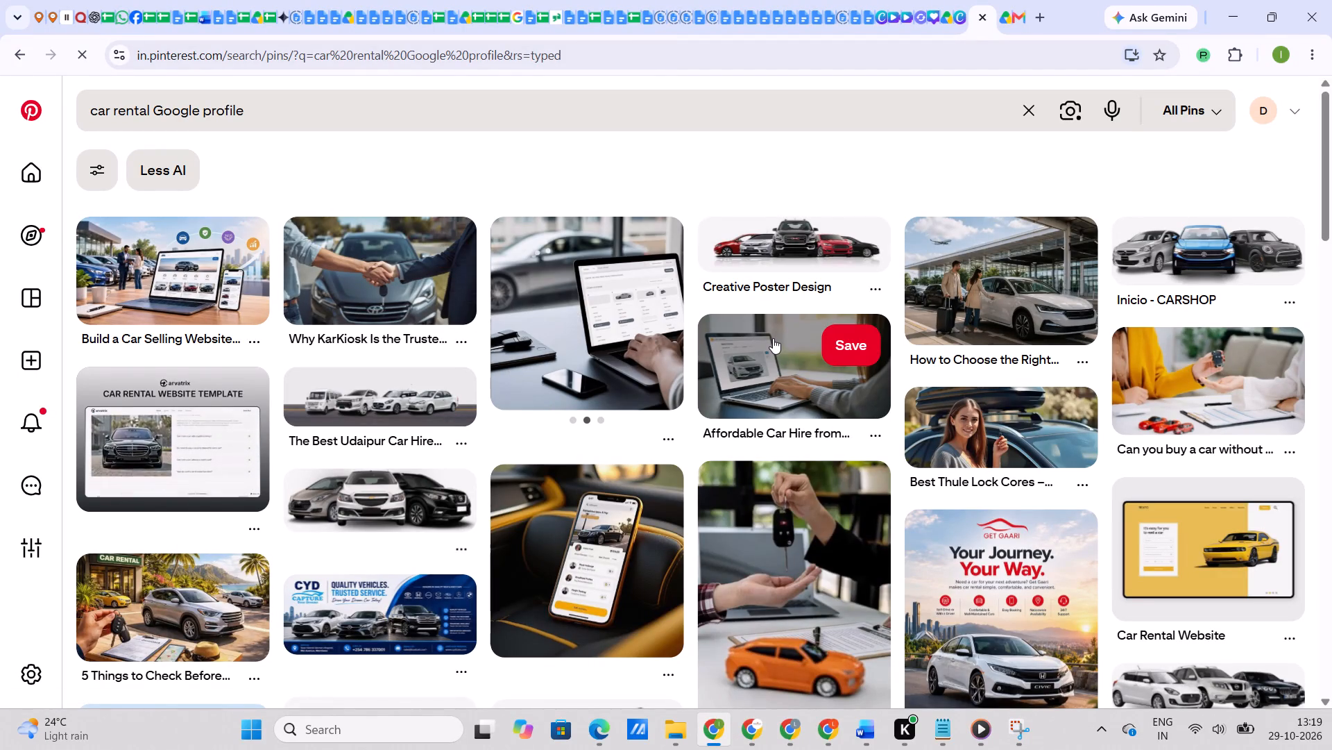
# Look through the "car rental Google profile" pins for an image that suits the draft's Google section.
pyautogui.scroll(-3, 773, 338)
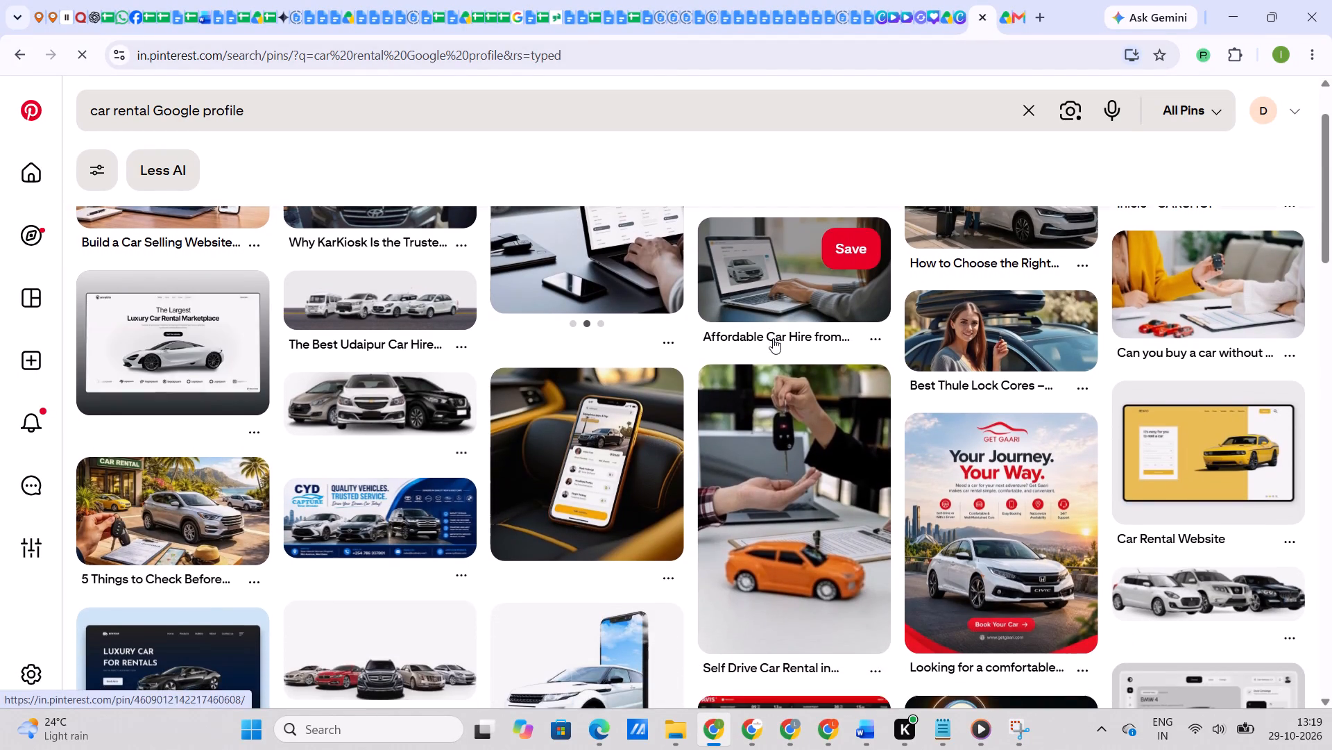
pyautogui.scroll(-5, 773, 338)
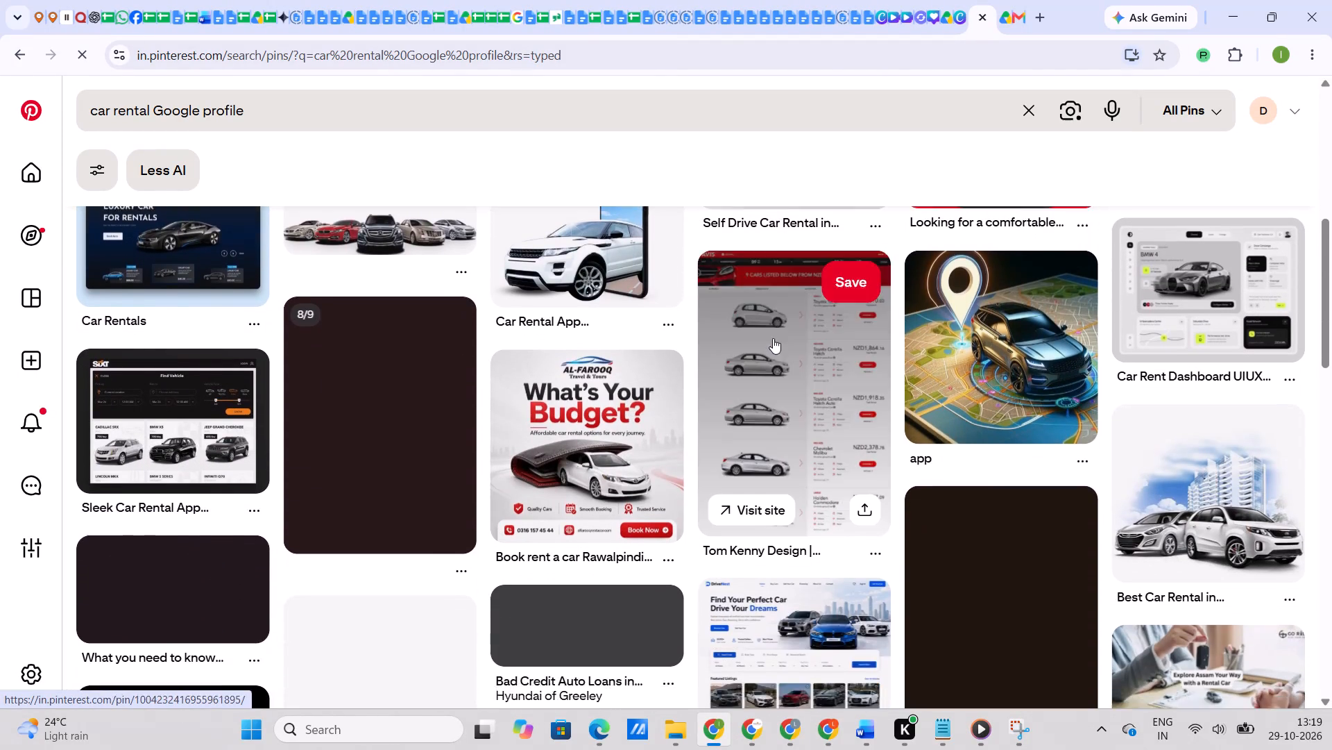
pyautogui.scroll(-5, 773, 338)
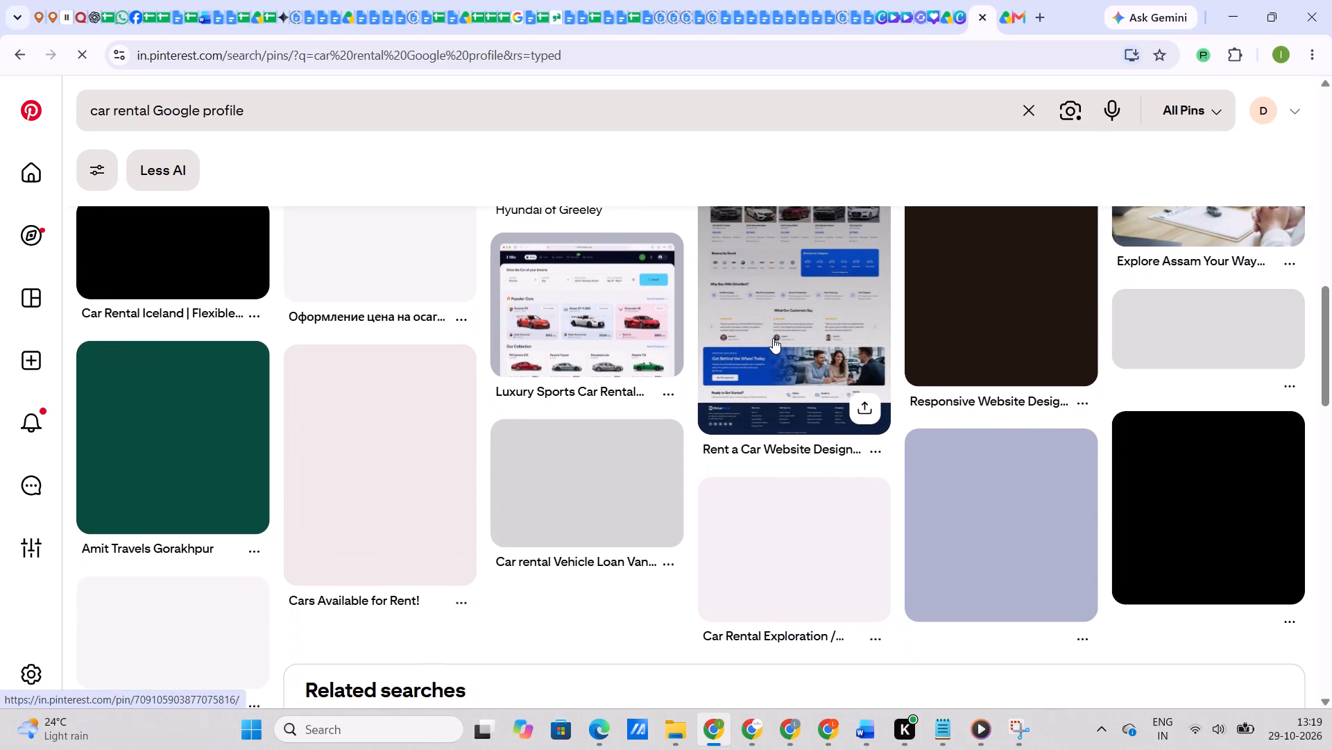
pyautogui.scroll(-1, 773, 338)
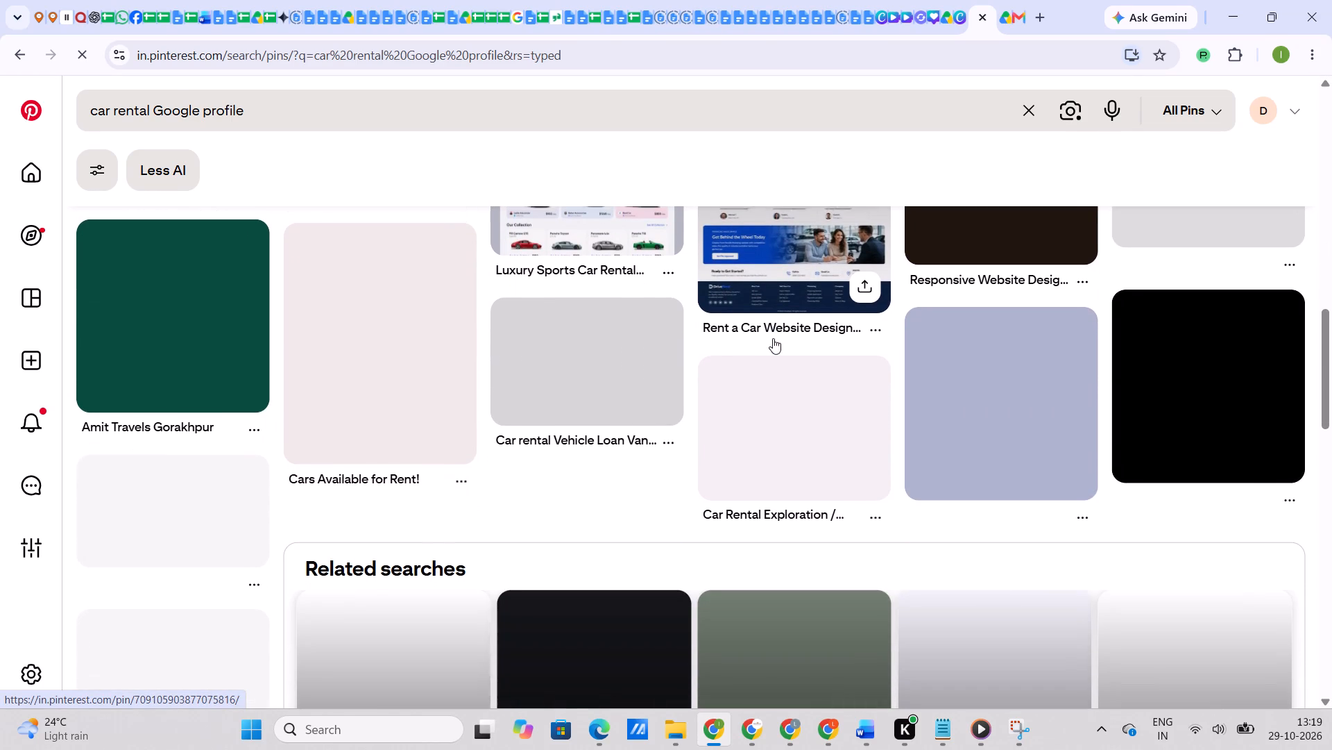
pyautogui.scroll(-1, 773, 338)
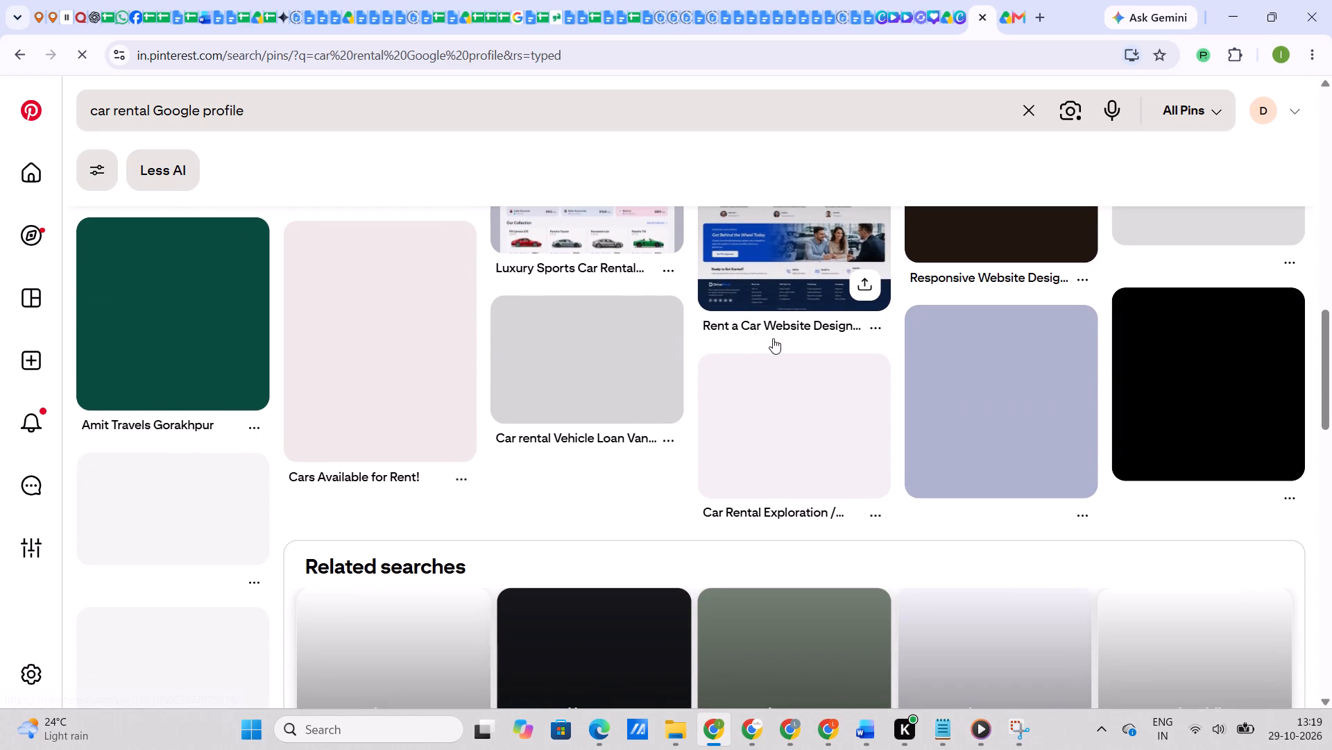
pyautogui.scroll(-1, 773, 338)
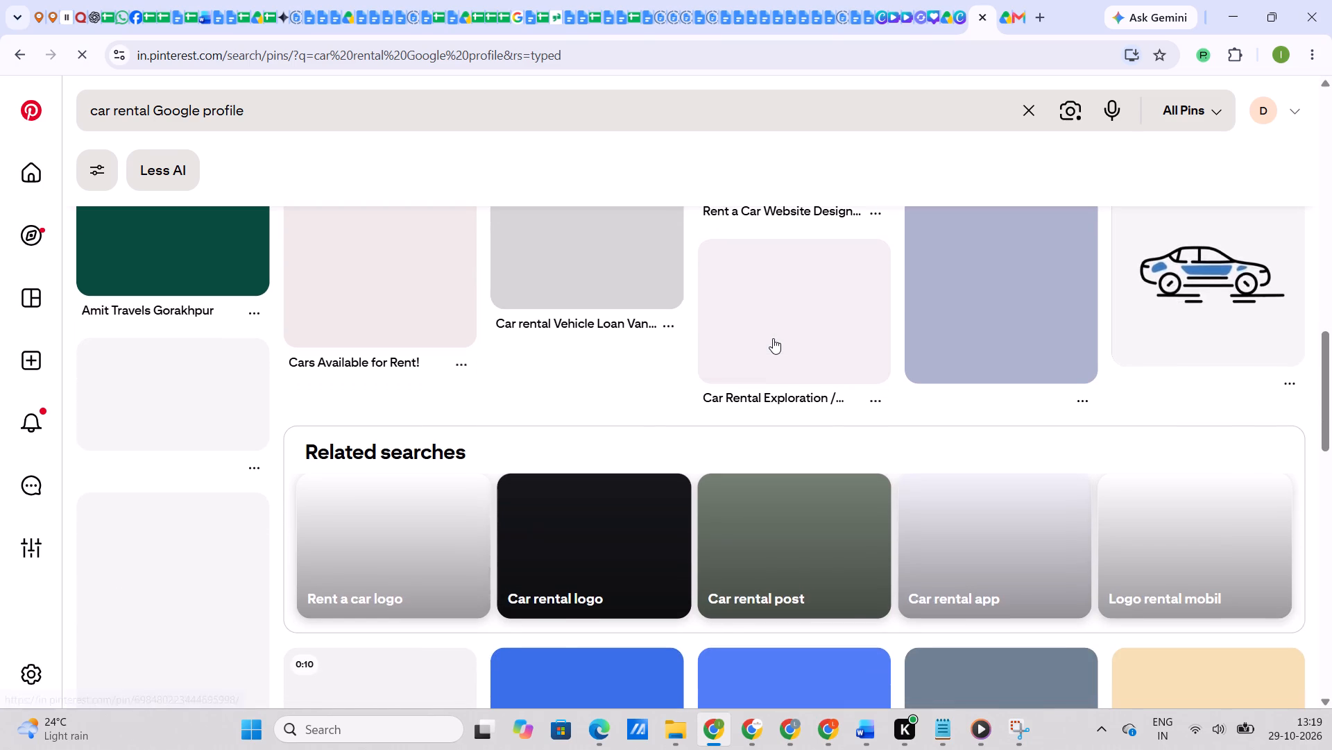
pyautogui.scroll(-2, 773, 338)
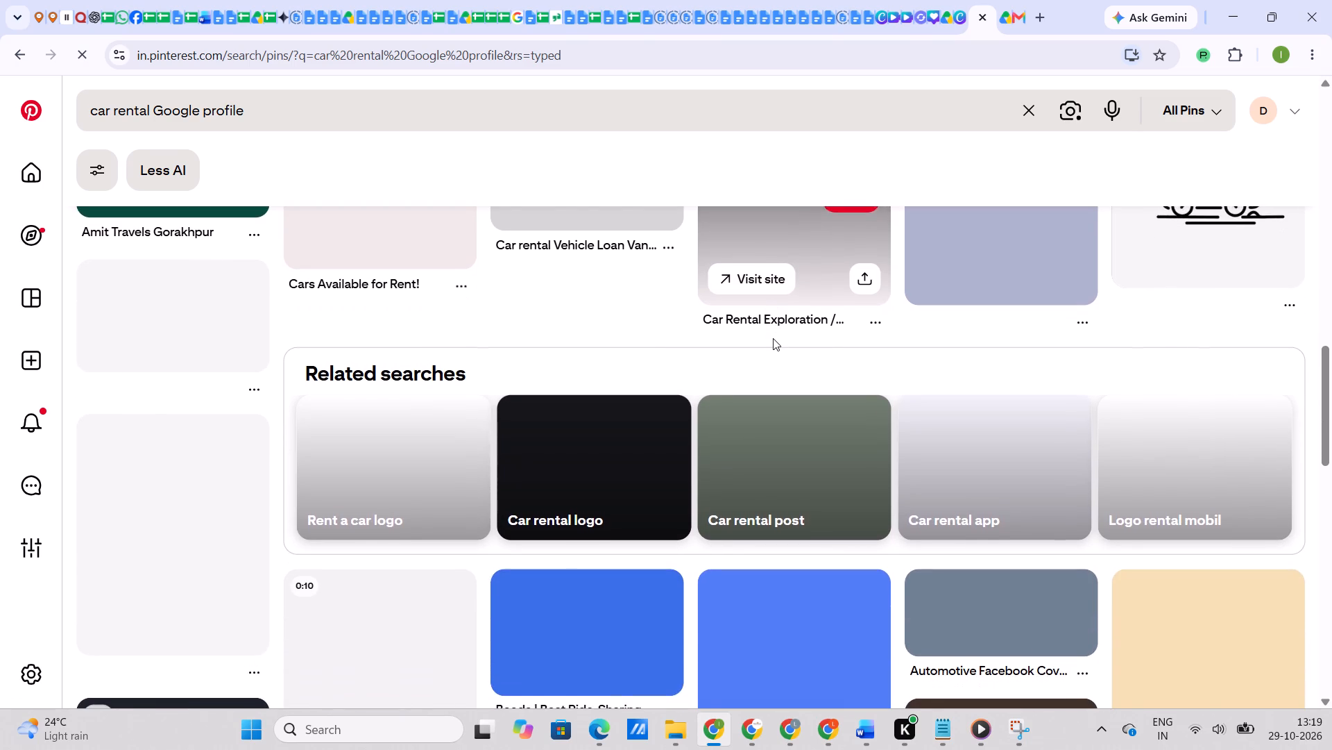
pyautogui.scroll(-3, 773, 338)
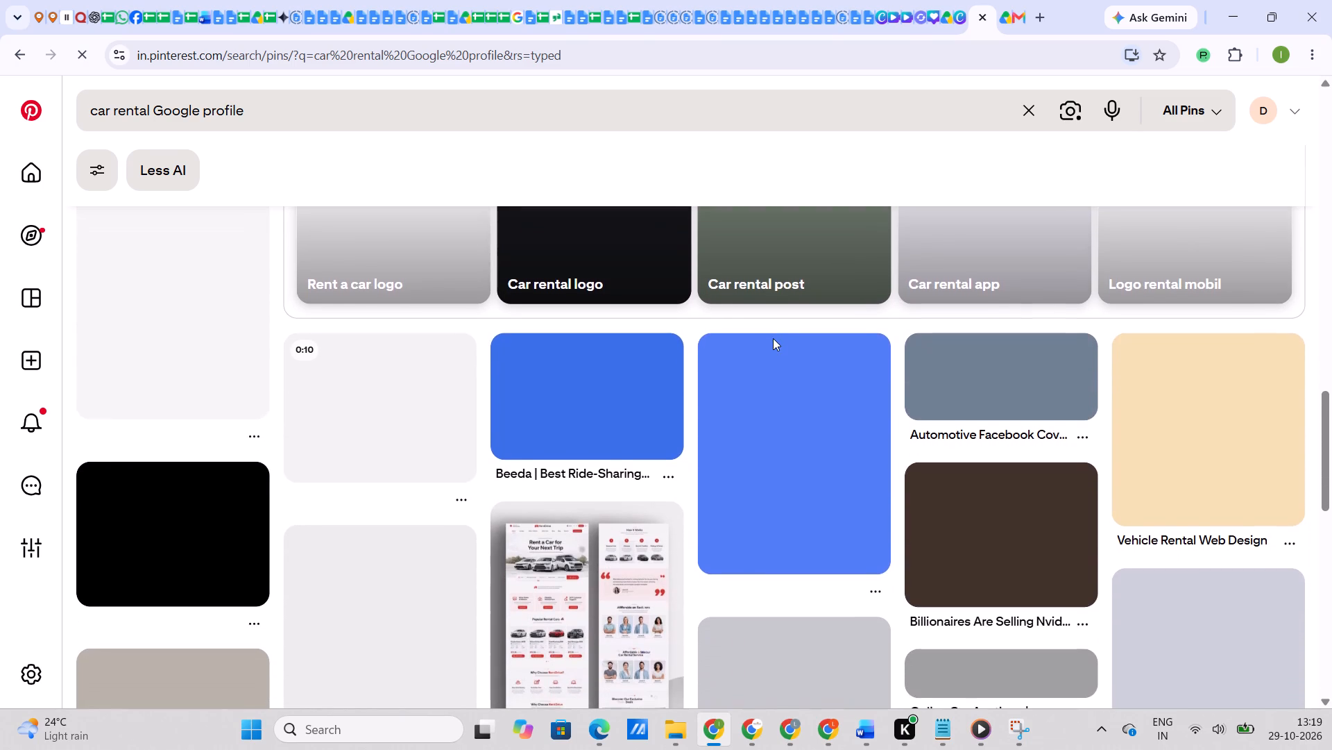
pyautogui.scroll(-2, 773, 338)
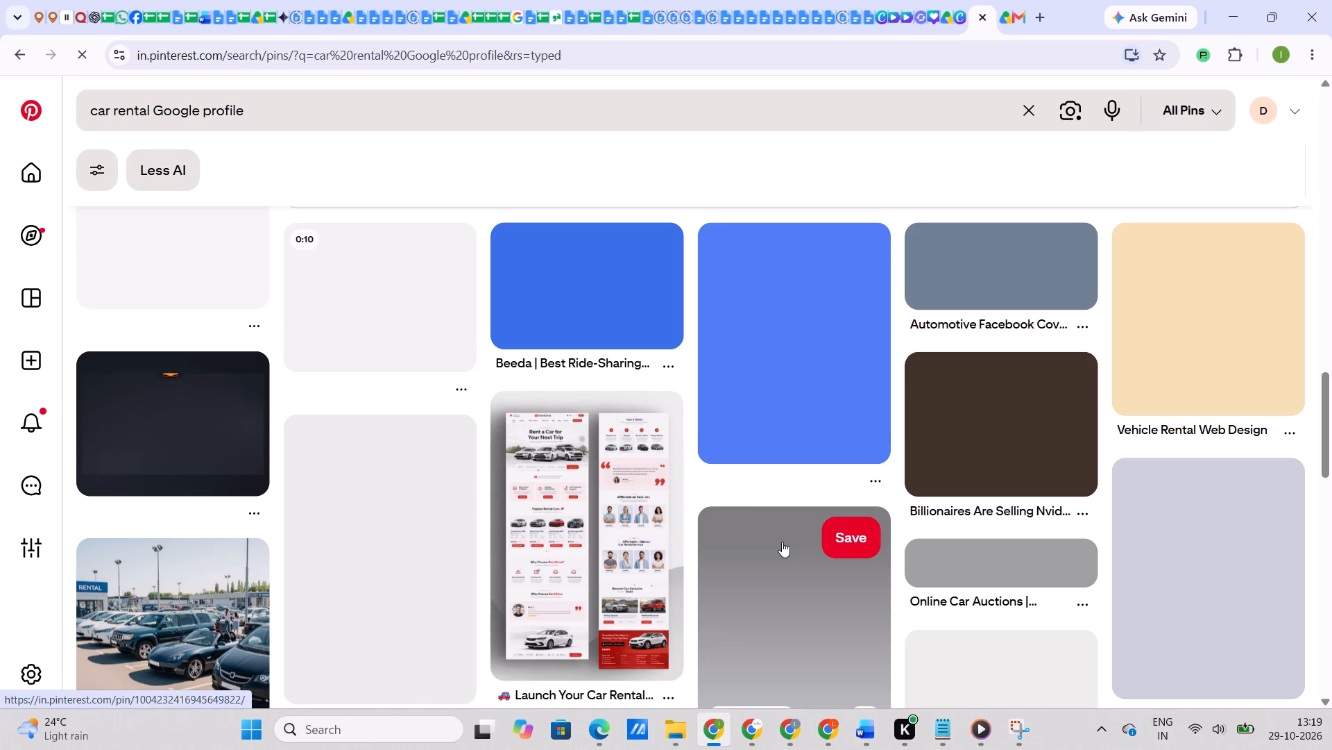
pyautogui.scroll(-11, 1014, 476)
pyautogui.scroll(13, 1014, 476)
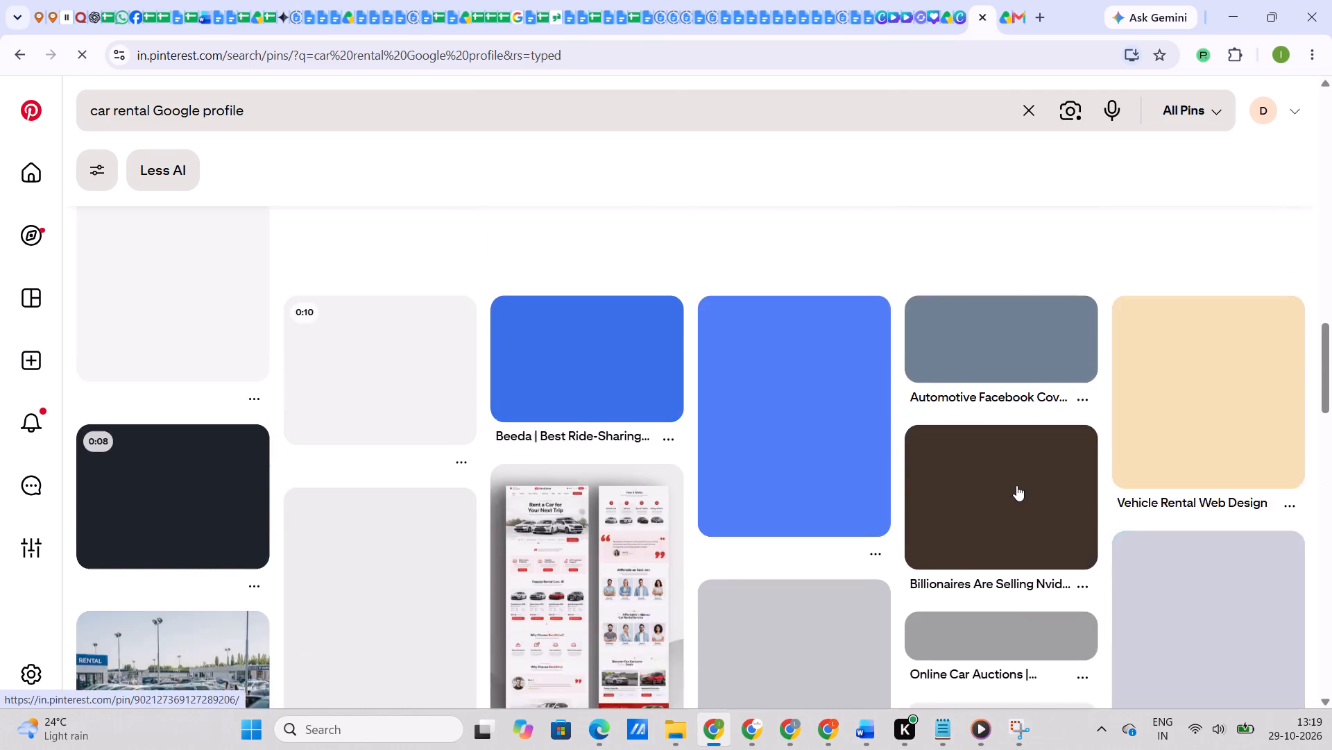
pyautogui.scroll(18, 1016, 485)
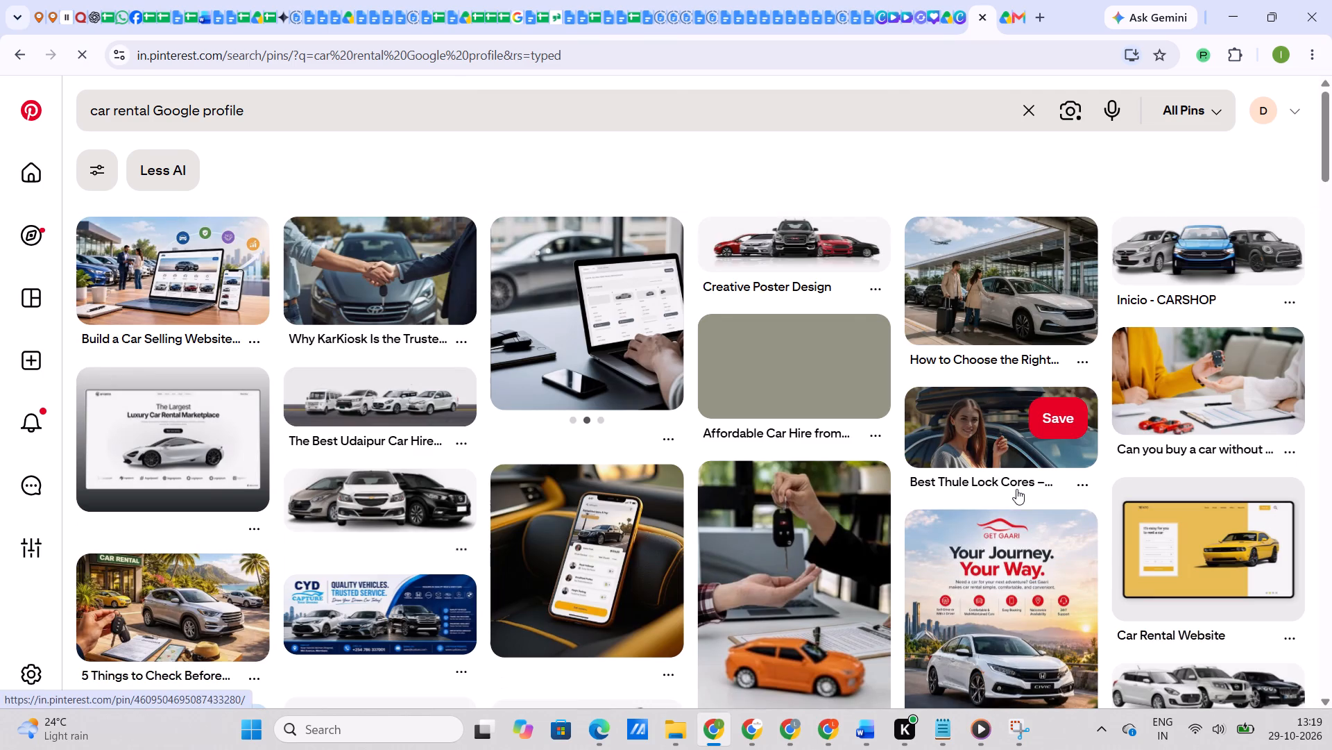
pyautogui.scroll(1, 1016, 489)
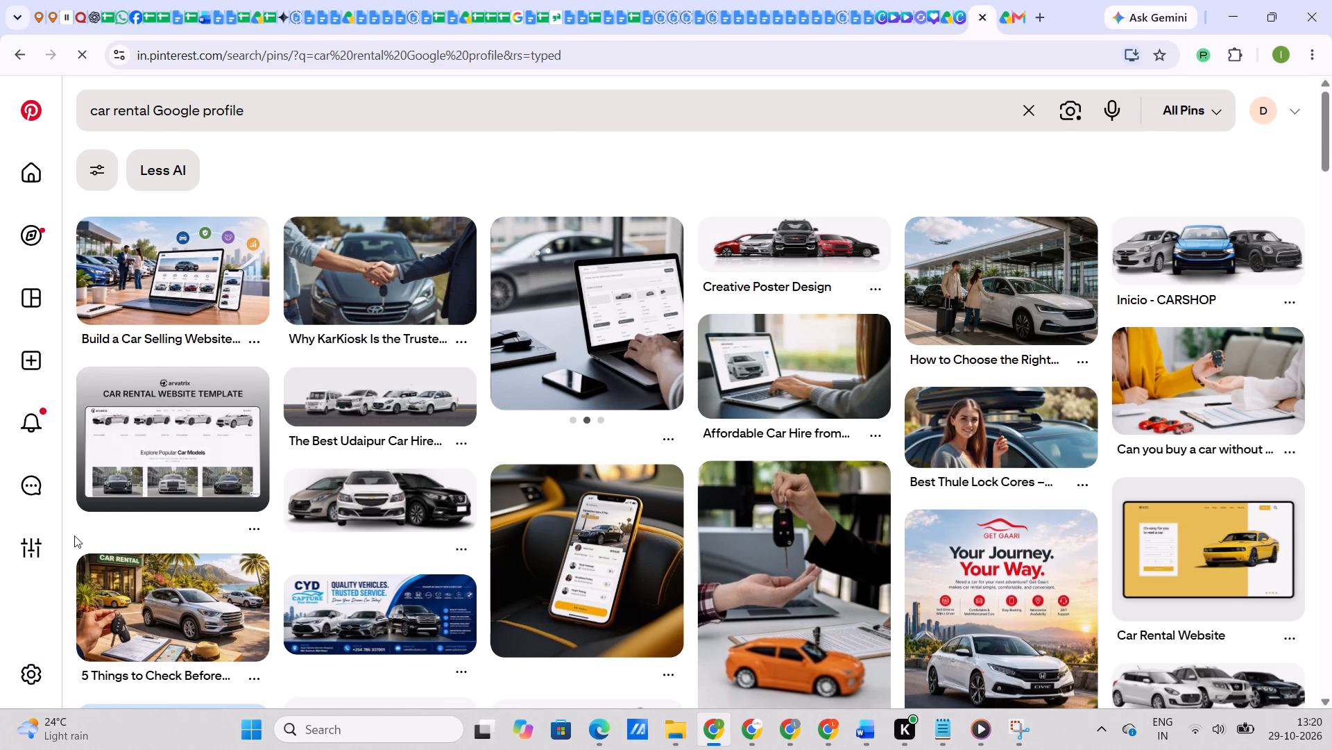
# Open the "Build a Car Selling Website or App with Ready-Made Software" pin, save its image, and return to the blog draft.
pyautogui.click(139, 269)
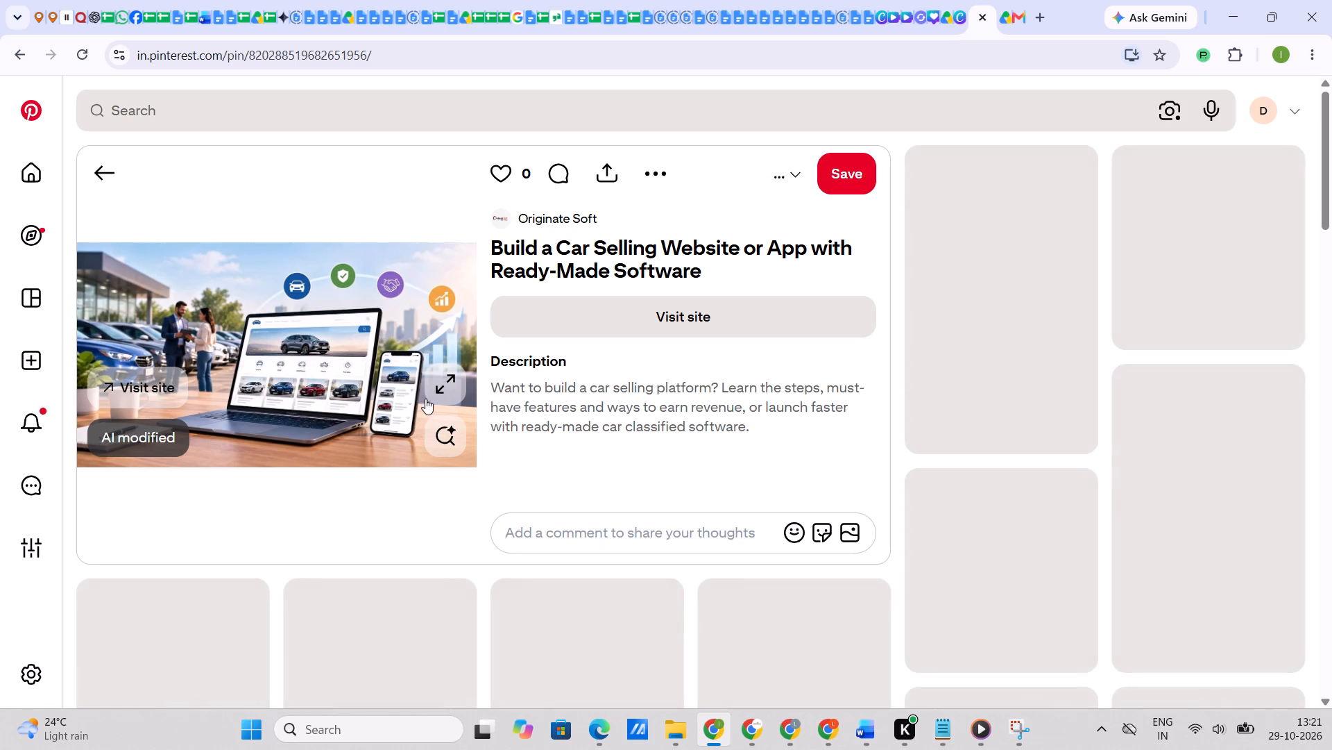
pyautogui.rightClick(262, 382)
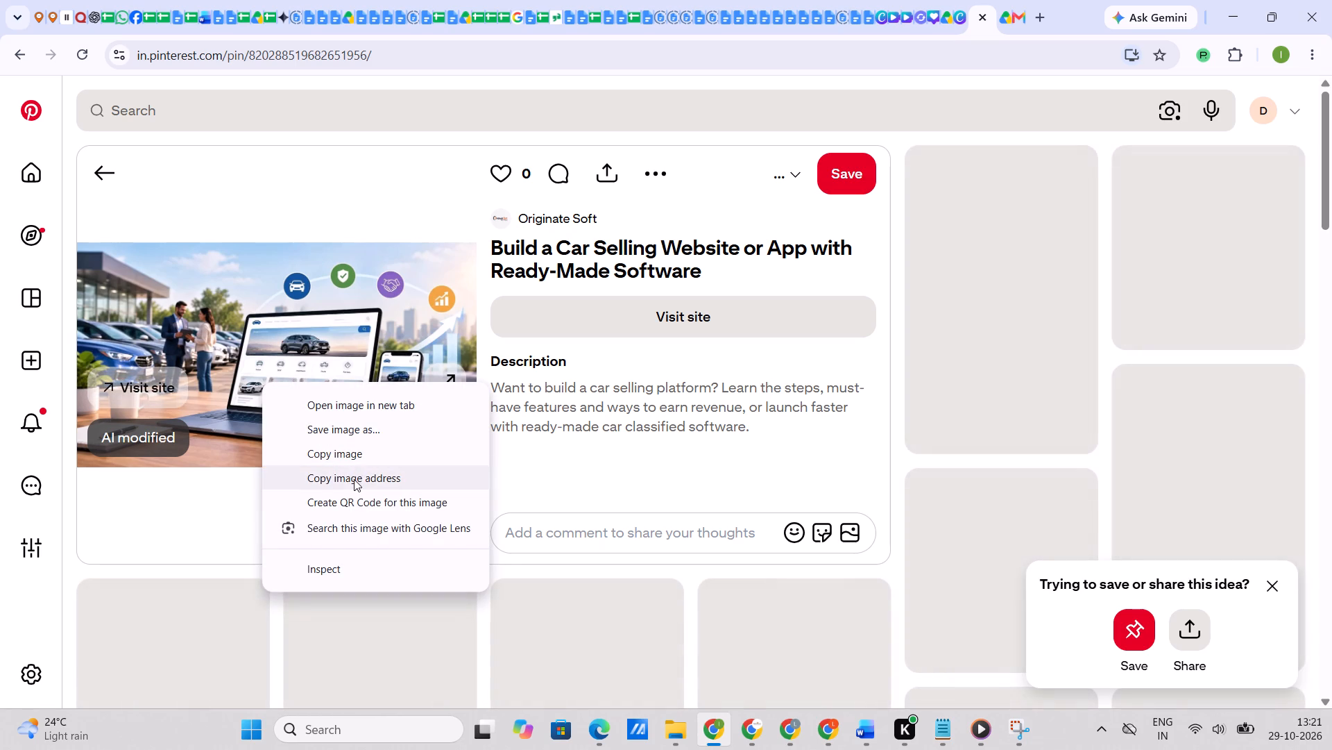
pyautogui.click(345, 419)
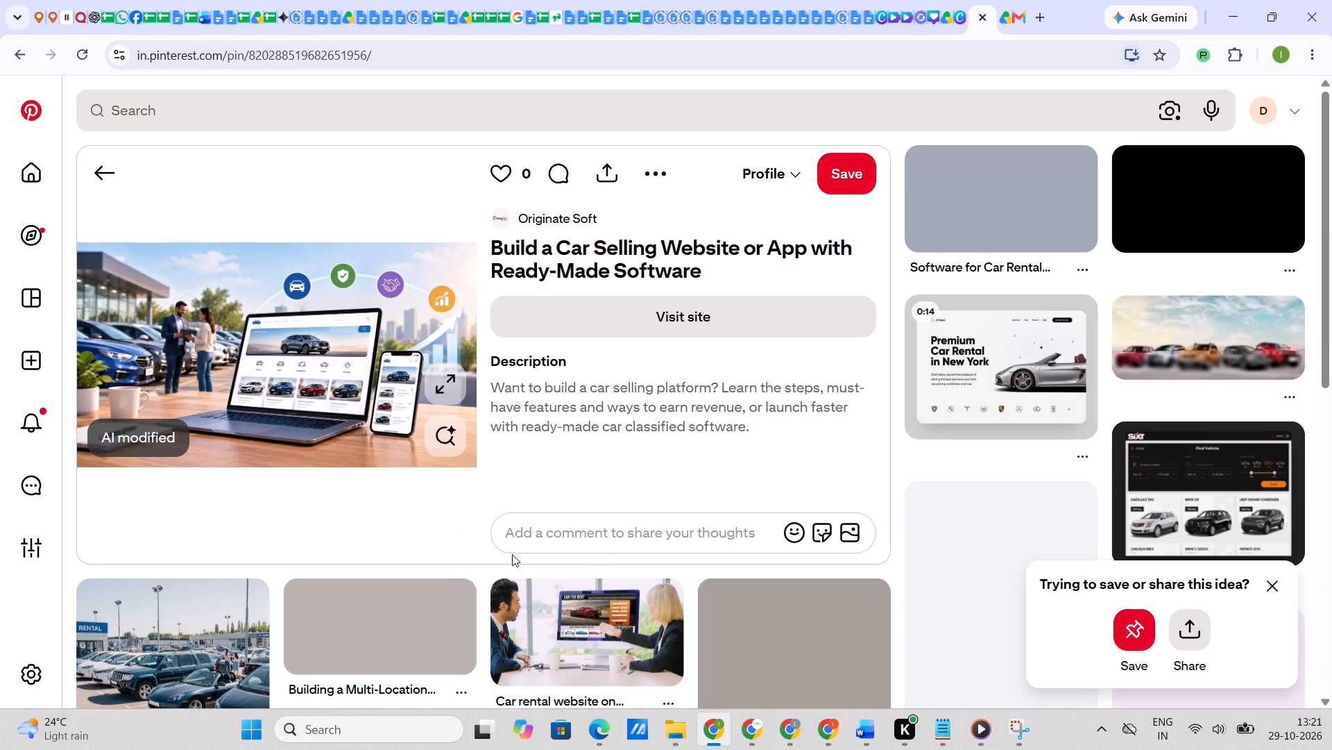
pyautogui.scroll(-5, 512, 554)
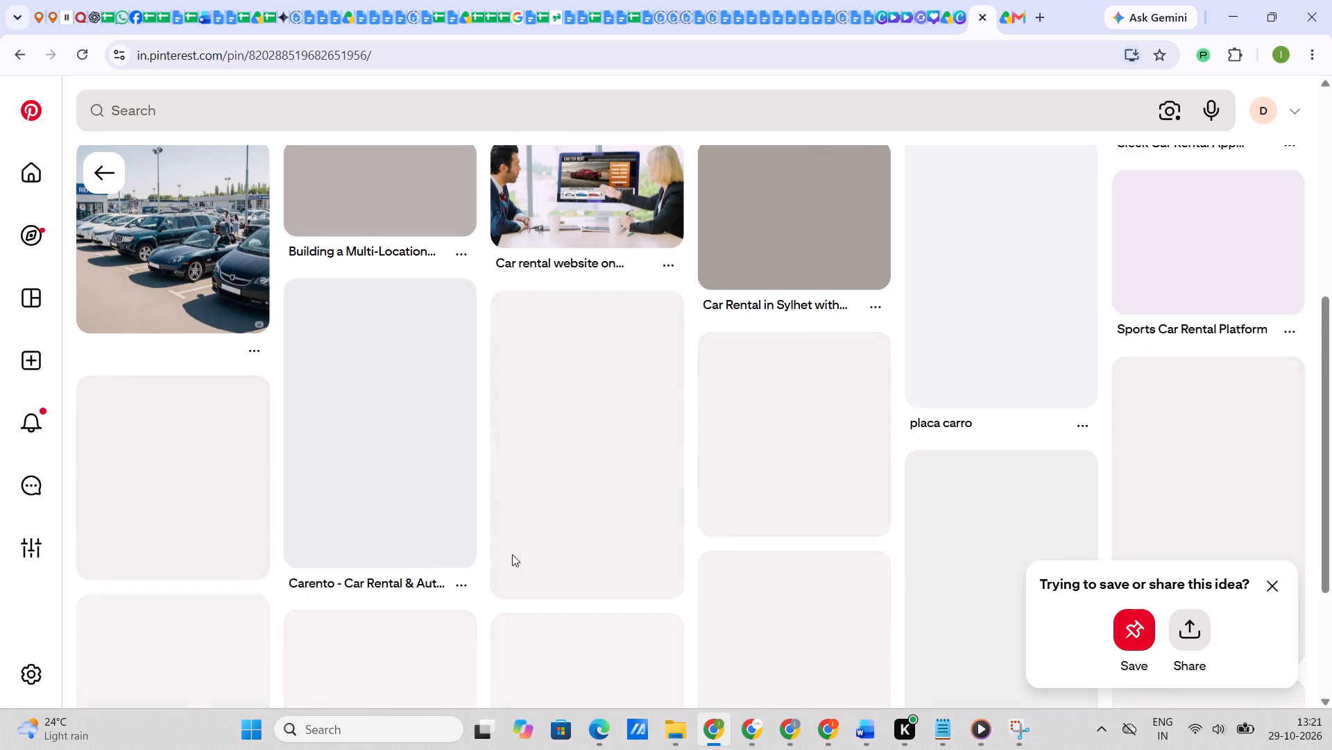
pyautogui.scroll(6, 512, 554)
pyautogui.scroll(-6, 285, 389)
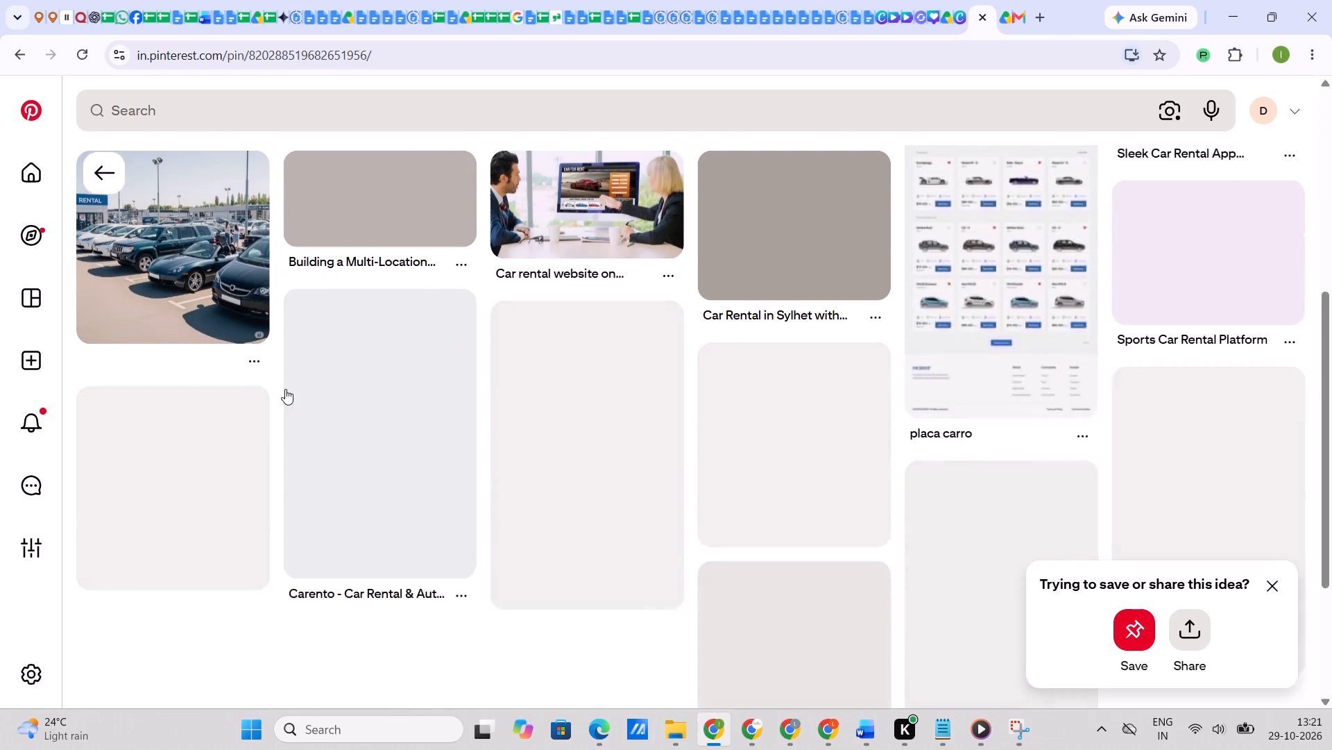
pyautogui.scroll(-1, 285, 389)
pyautogui.scroll(7, 285, 389)
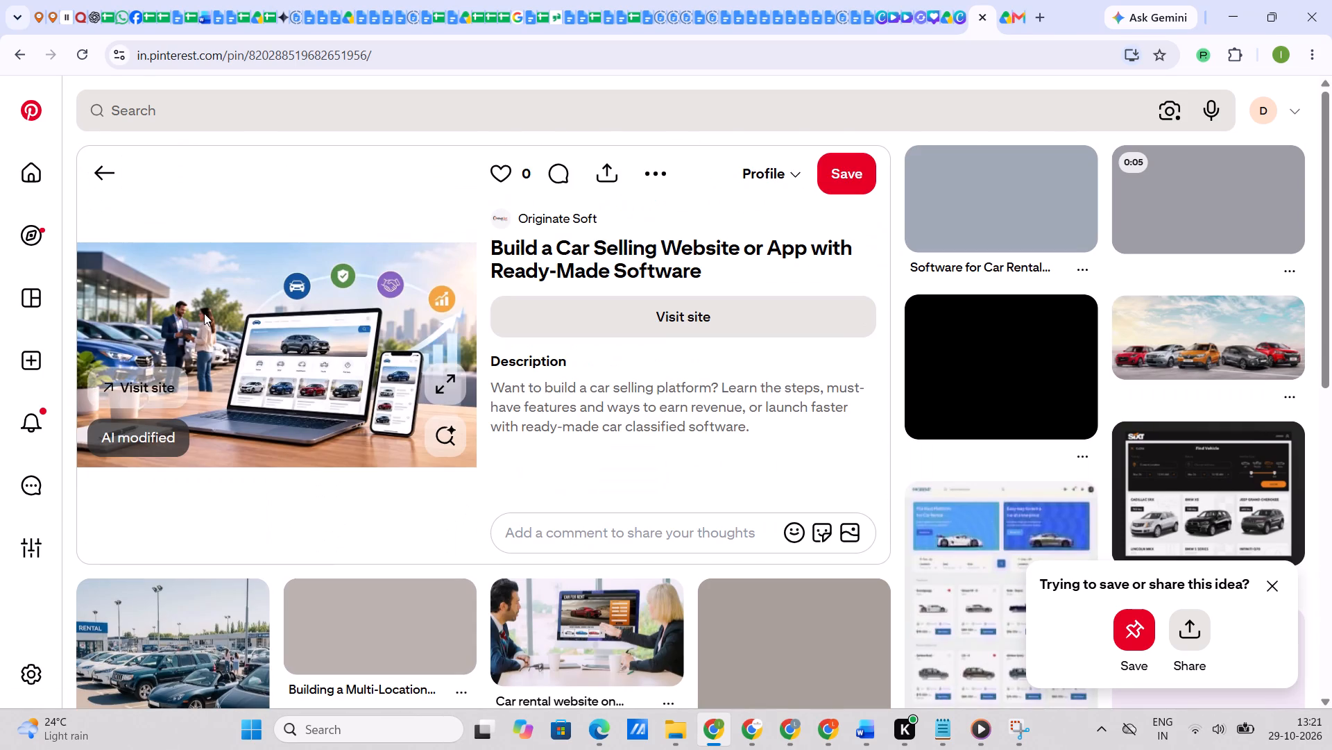
pyautogui.rightClick(204, 313)
pyautogui.click(282, 365)
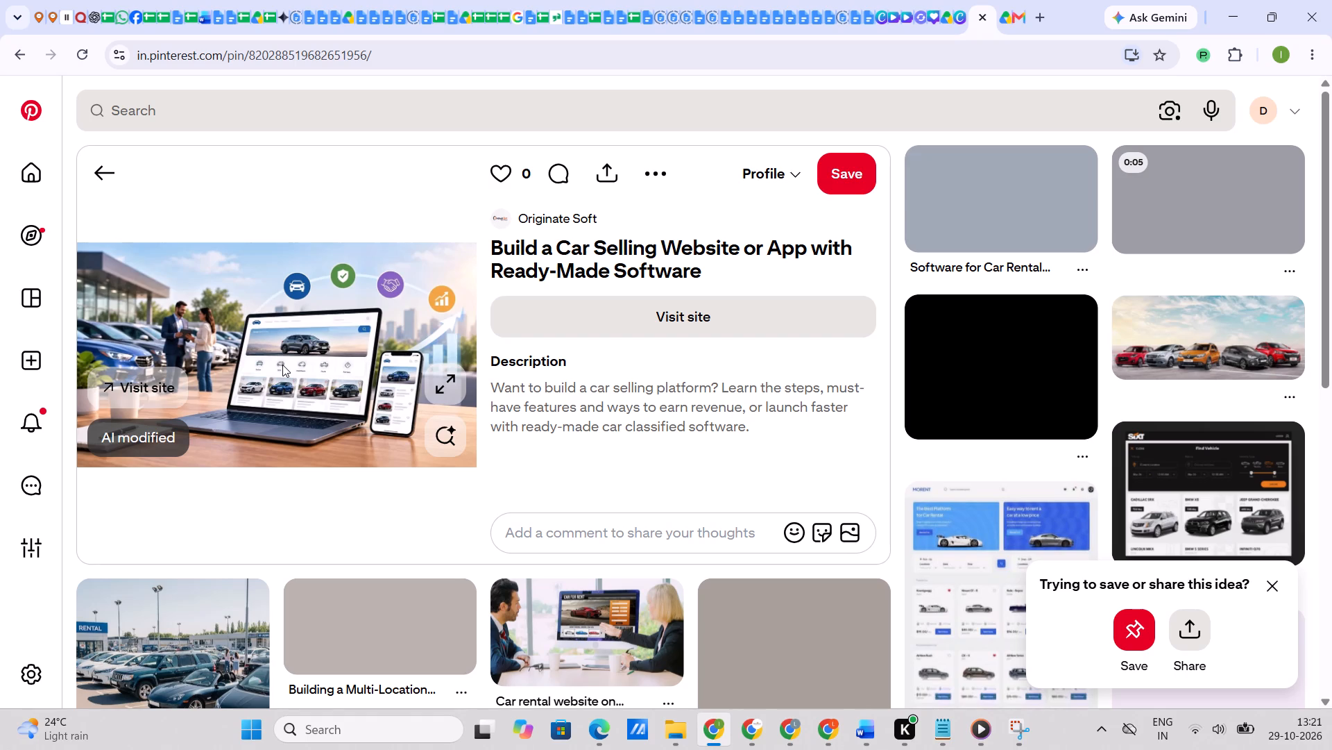
pyautogui.click(1204, 743)
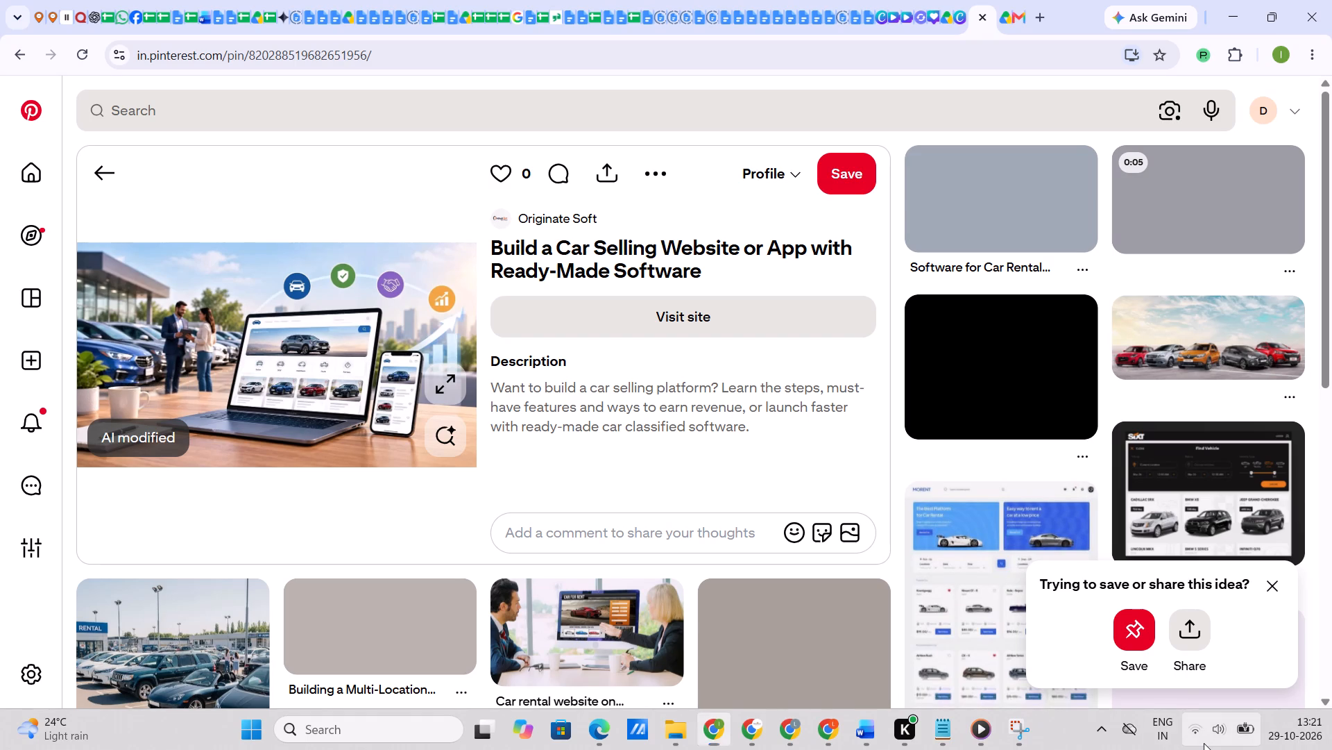
# Check the computer's Wi-Fi connection and look through the available networks.
pyautogui.click(1193, 730)
pyautogui.click(1199, 744)
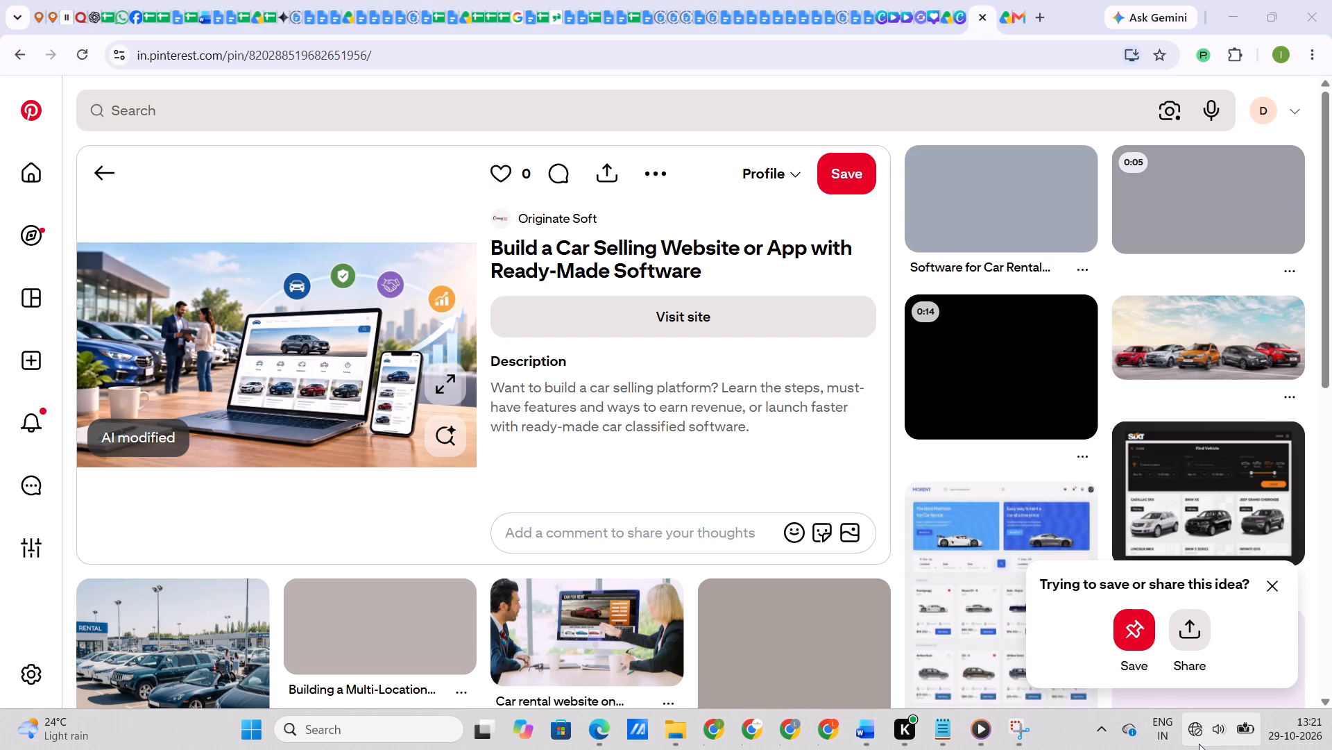
pyautogui.click(1197, 736)
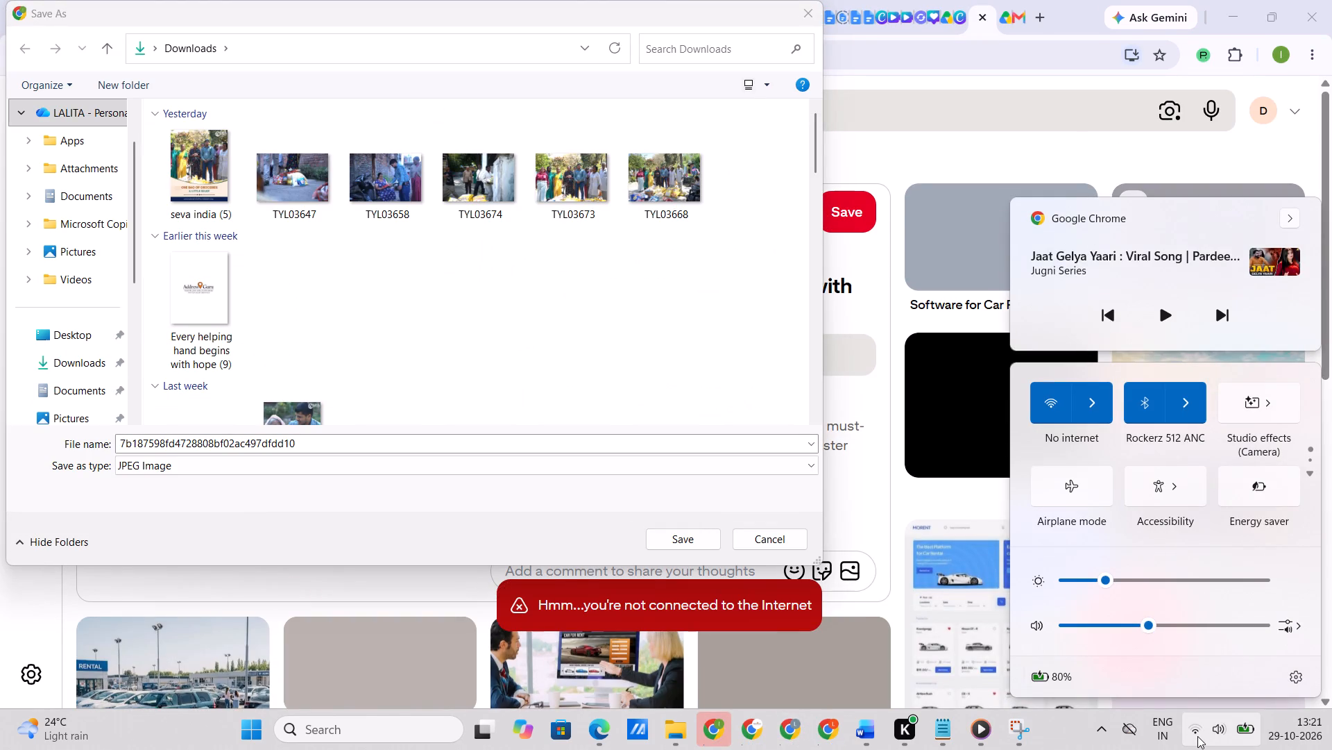
pyautogui.click(1096, 412)
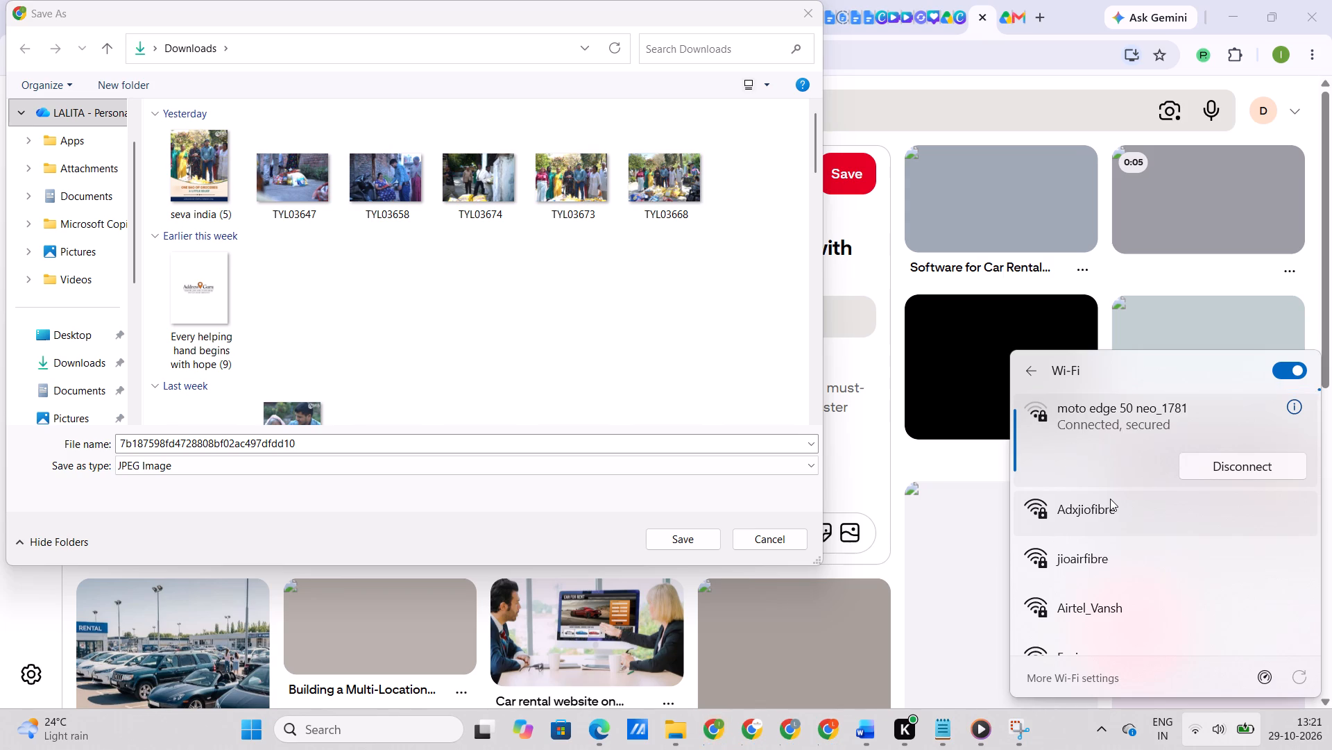
pyautogui.scroll(-5, 1110, 499)
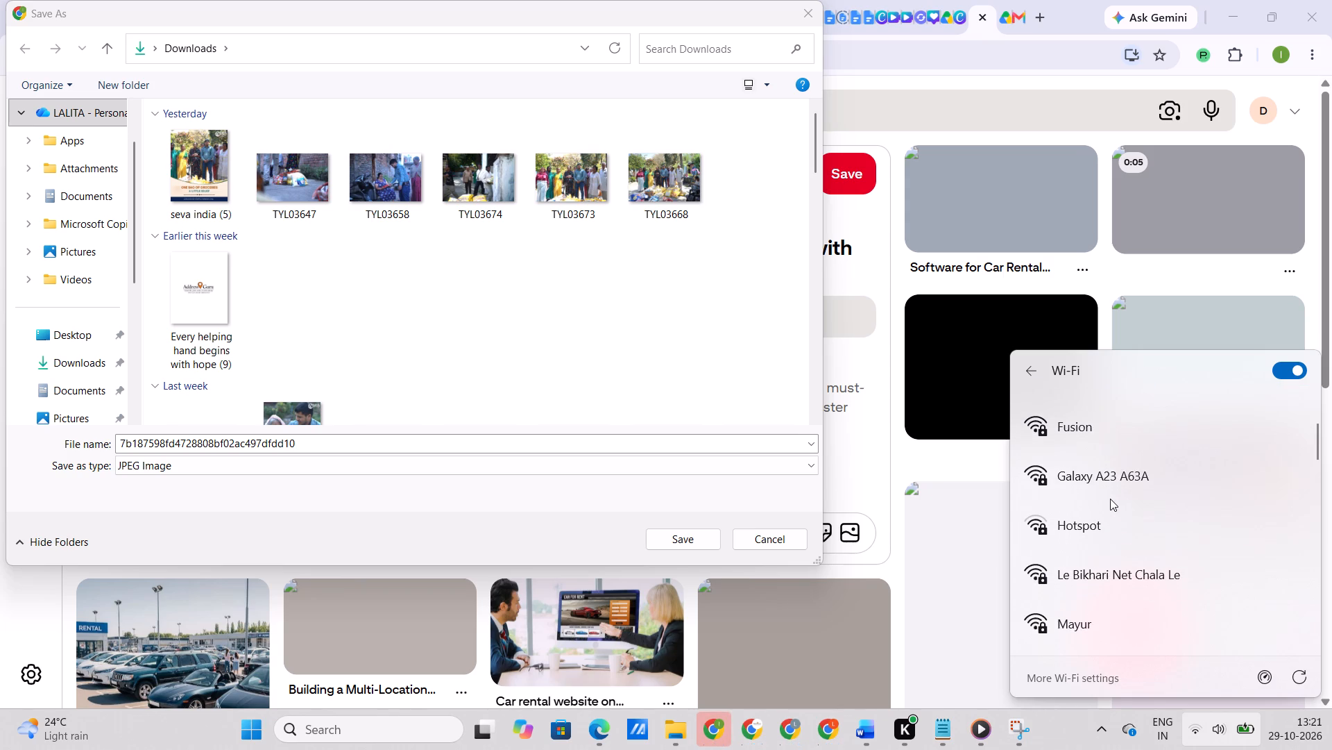
pyautogui.scroll(-1, 1110, 499)
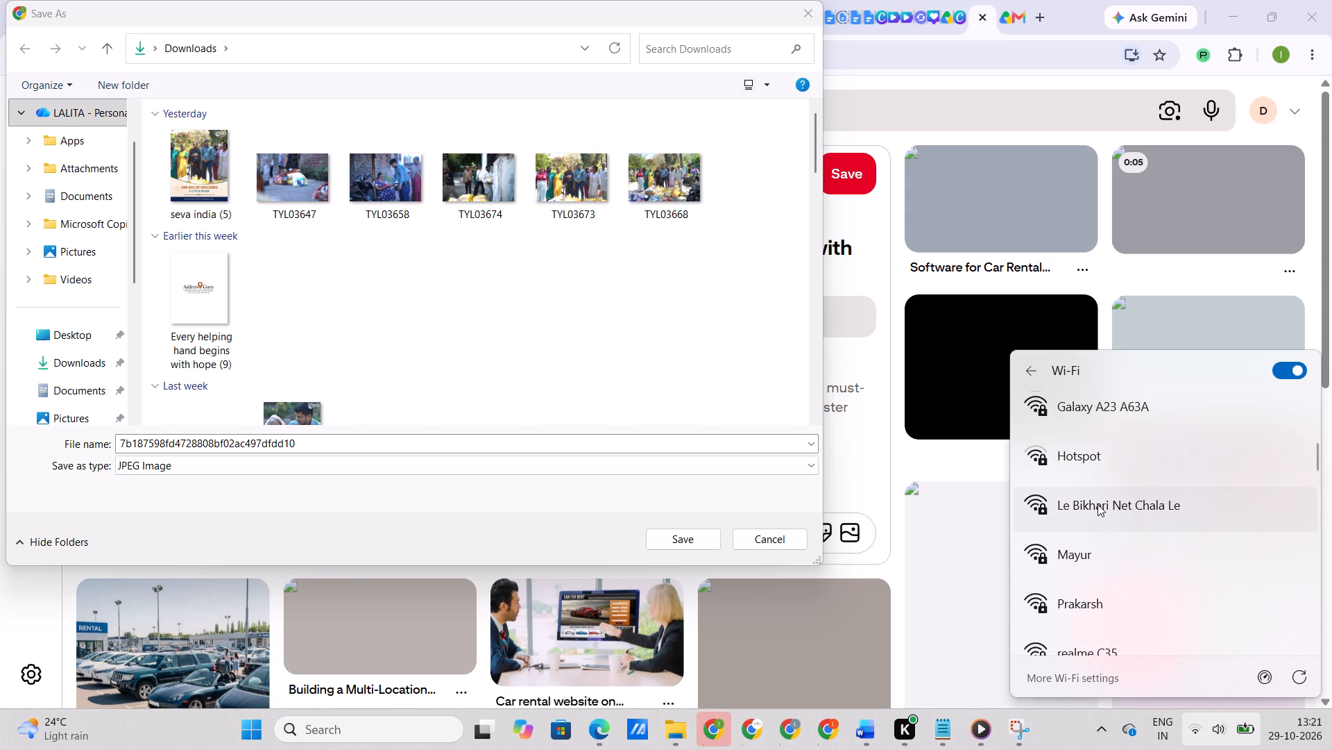
pyautogui.scroll(-1, 1098, 504)
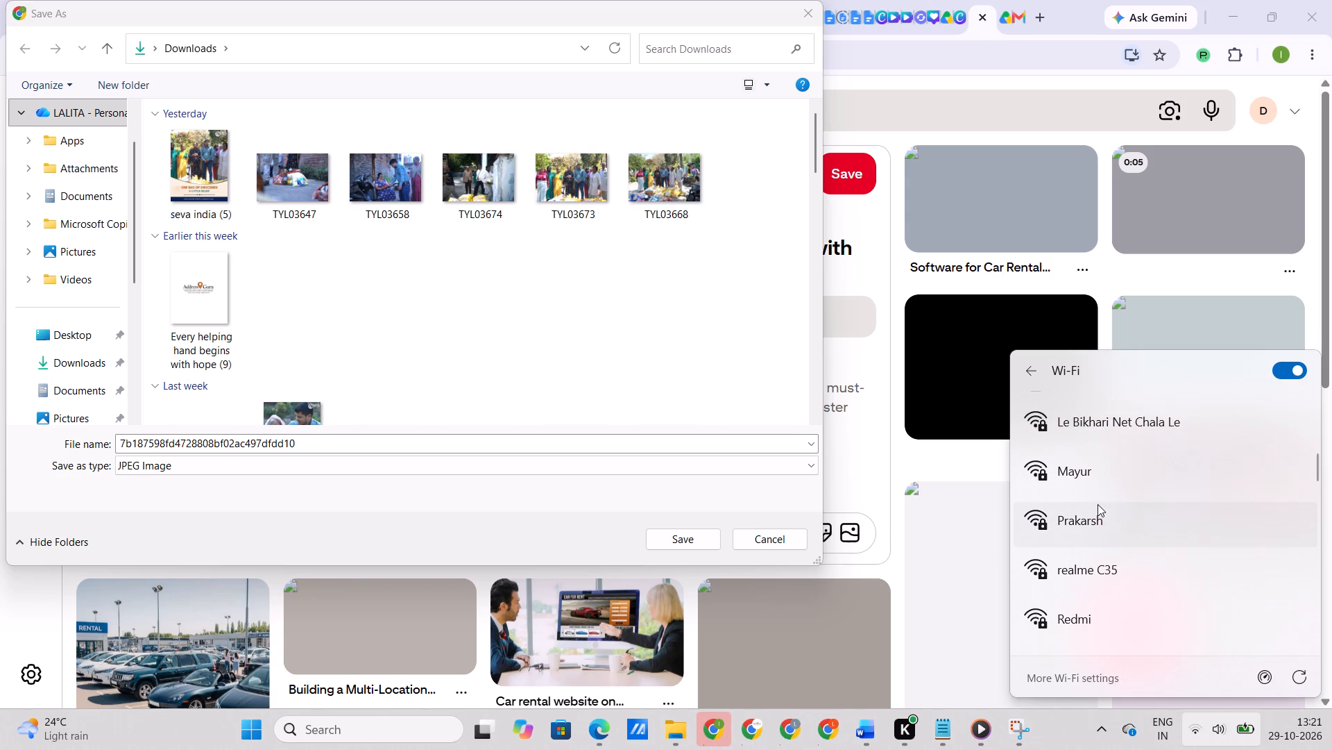
pyautogui.scroll(7, 1098, 504)
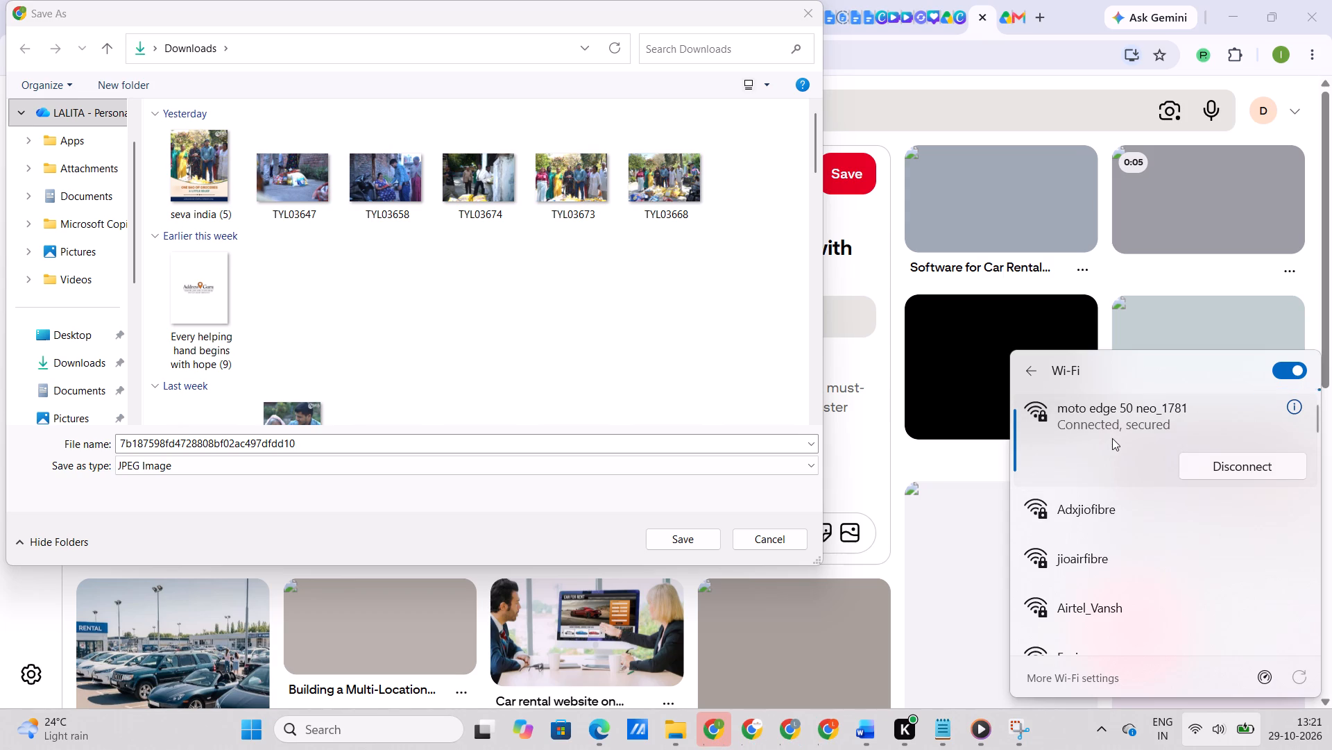
# Save the car selling website pin's image as a JPEG in Downloads and dismiss the duplicate save request.
pyautogui.click(673, 545)
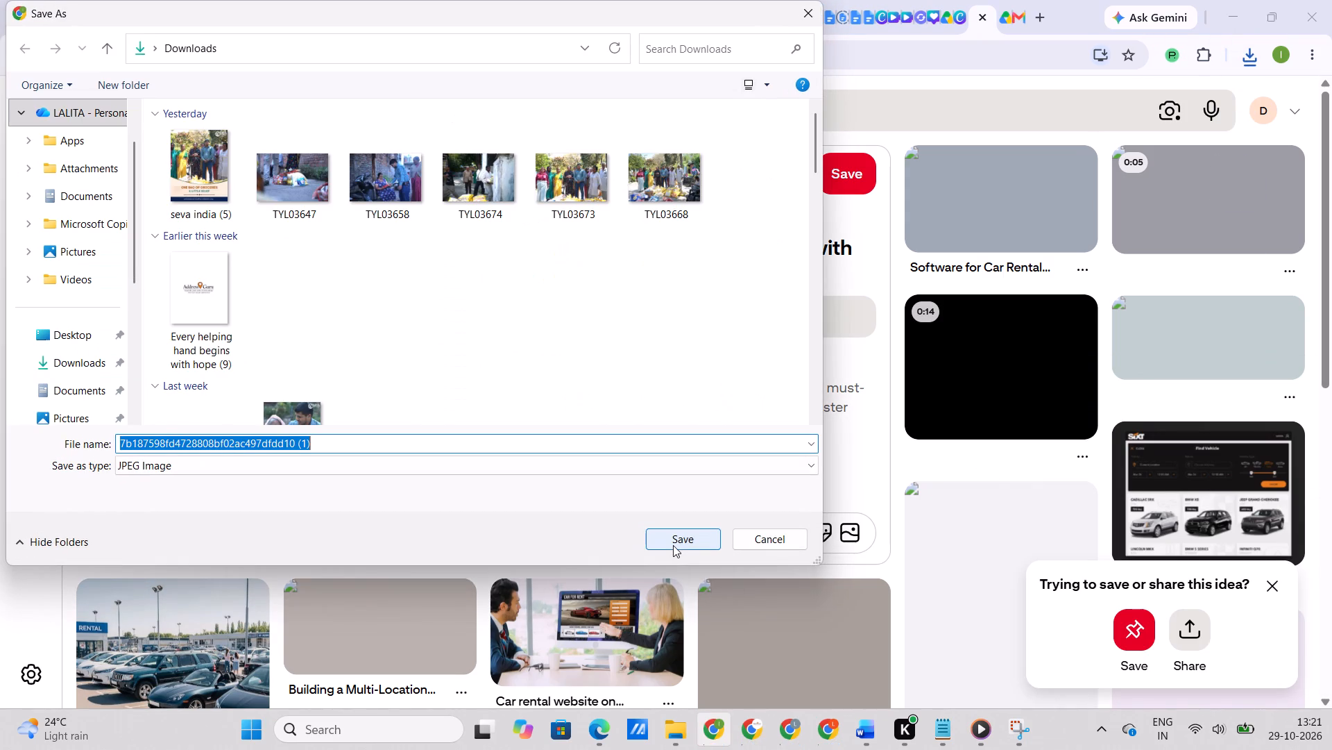
pyautogui.click(804, 23)
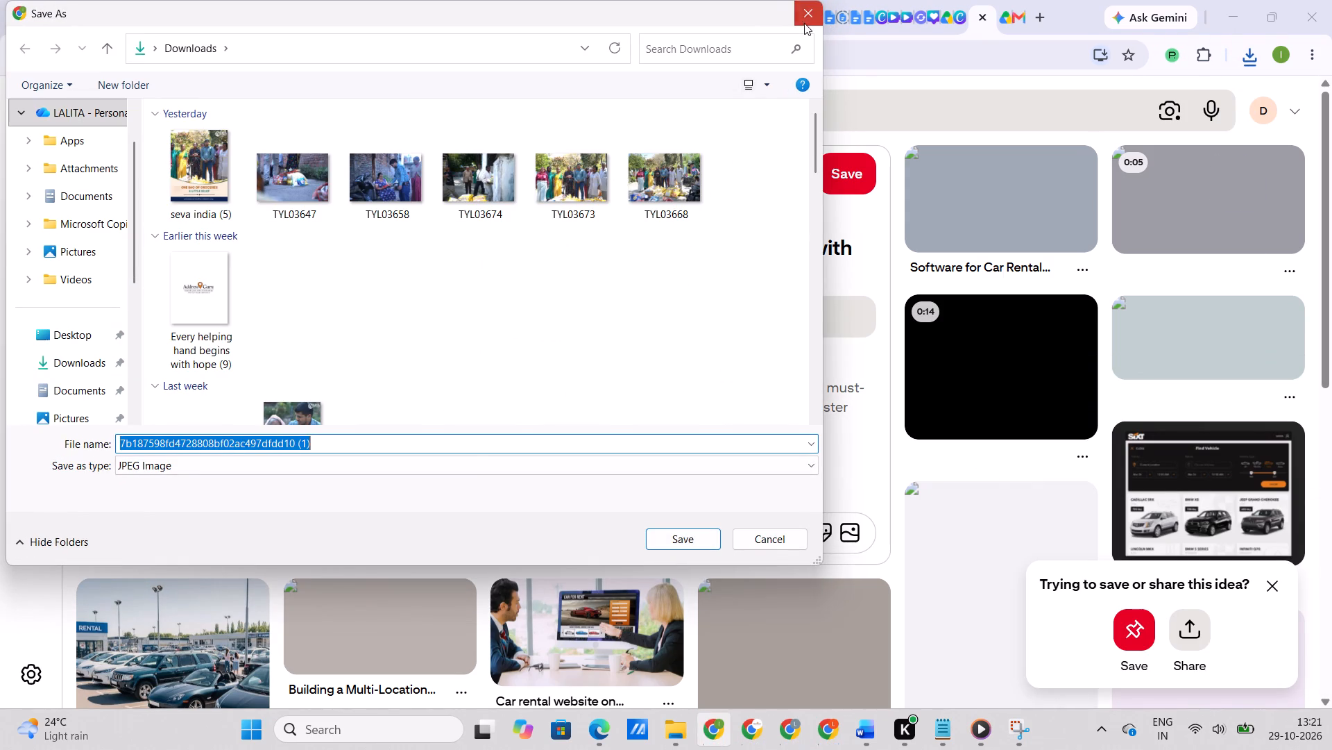
# Return to the blog draft and add an empty paragraph after the one ending "chauffeur-driven journeys" in the Google section.
pyautogui.scroll(-4, 710, 256)
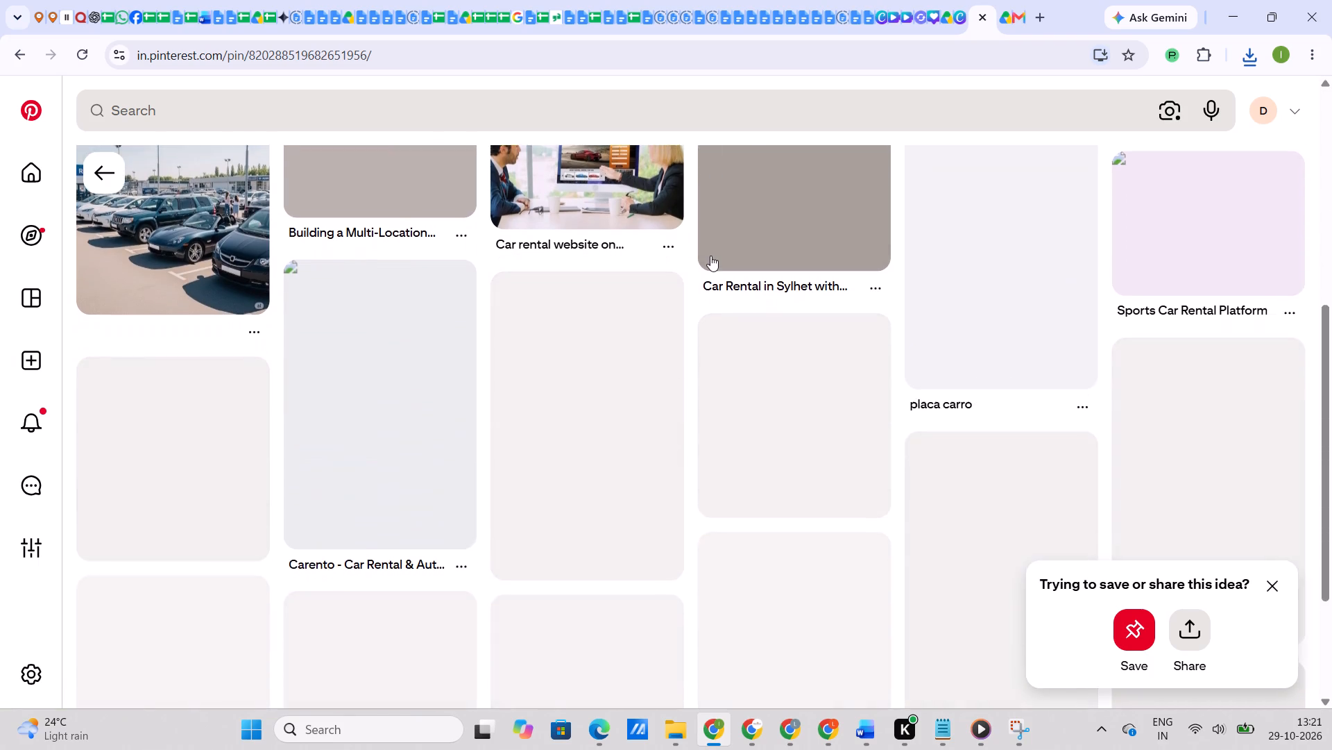
pyautogui.scroll(-2, 710, 256)
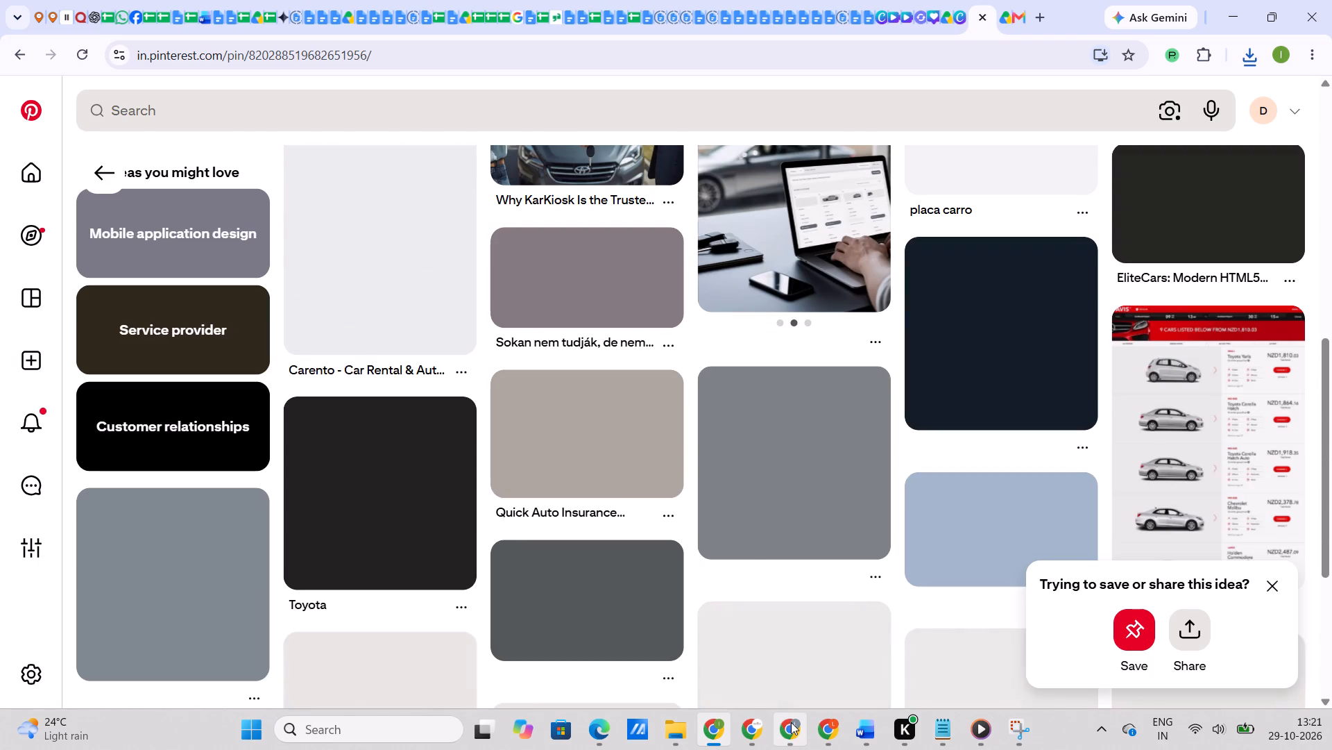
pyautogui.click(790, 726)
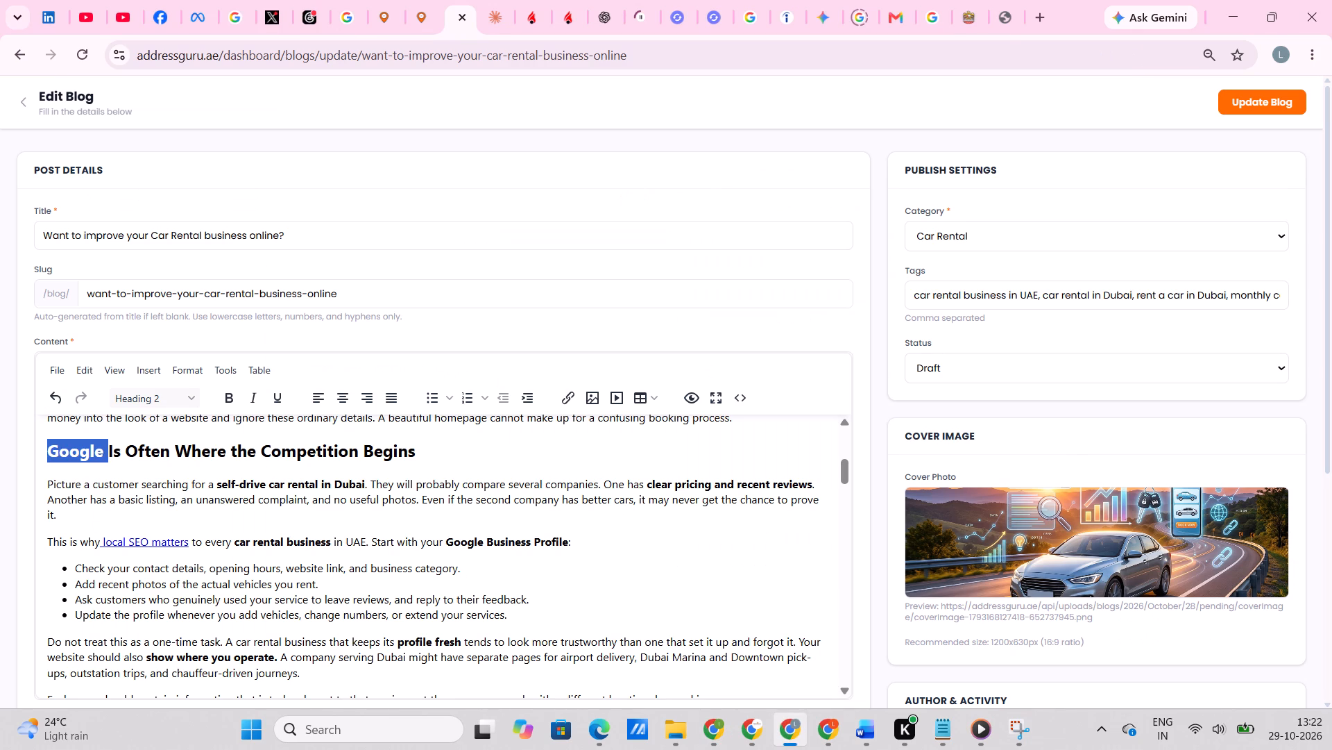
pyautogui.scroll(5, 406, 525)
pyautogui.scroll(-2, 406, 525)
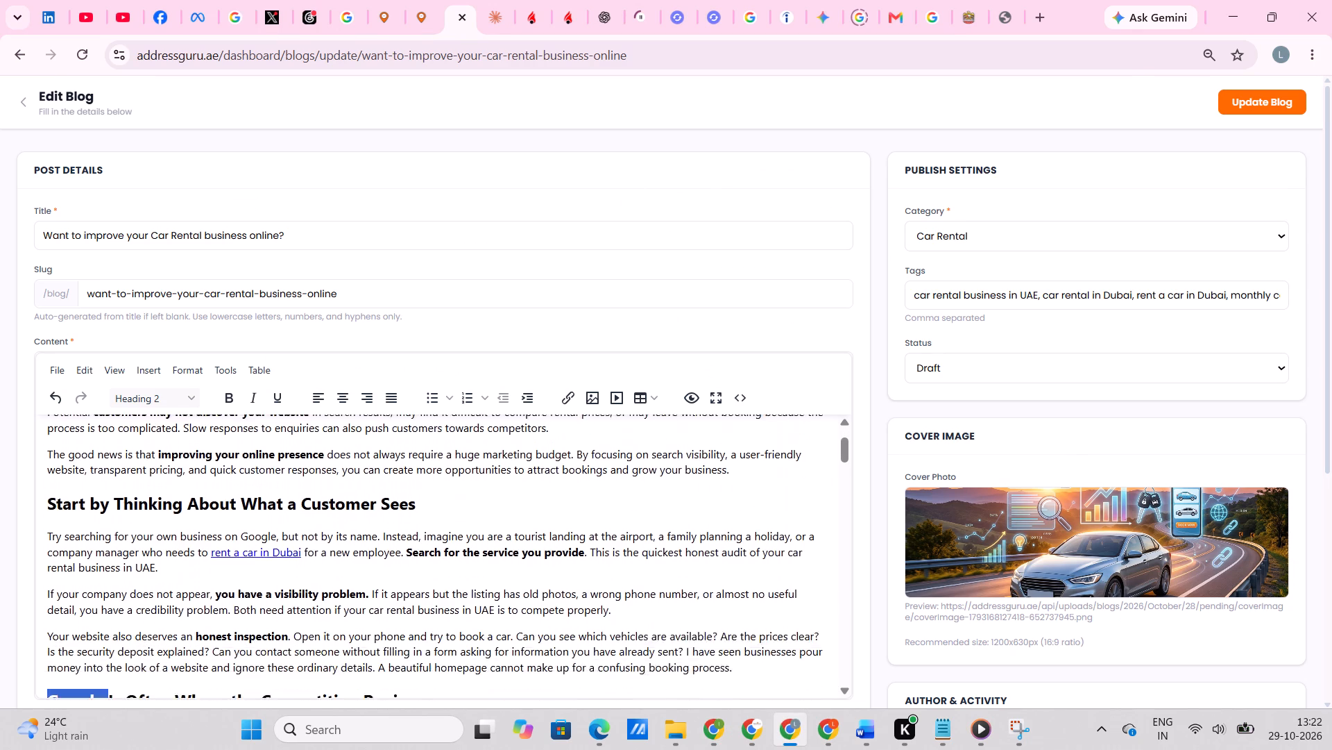
pyautogui.scroll(-4, 406, 525)
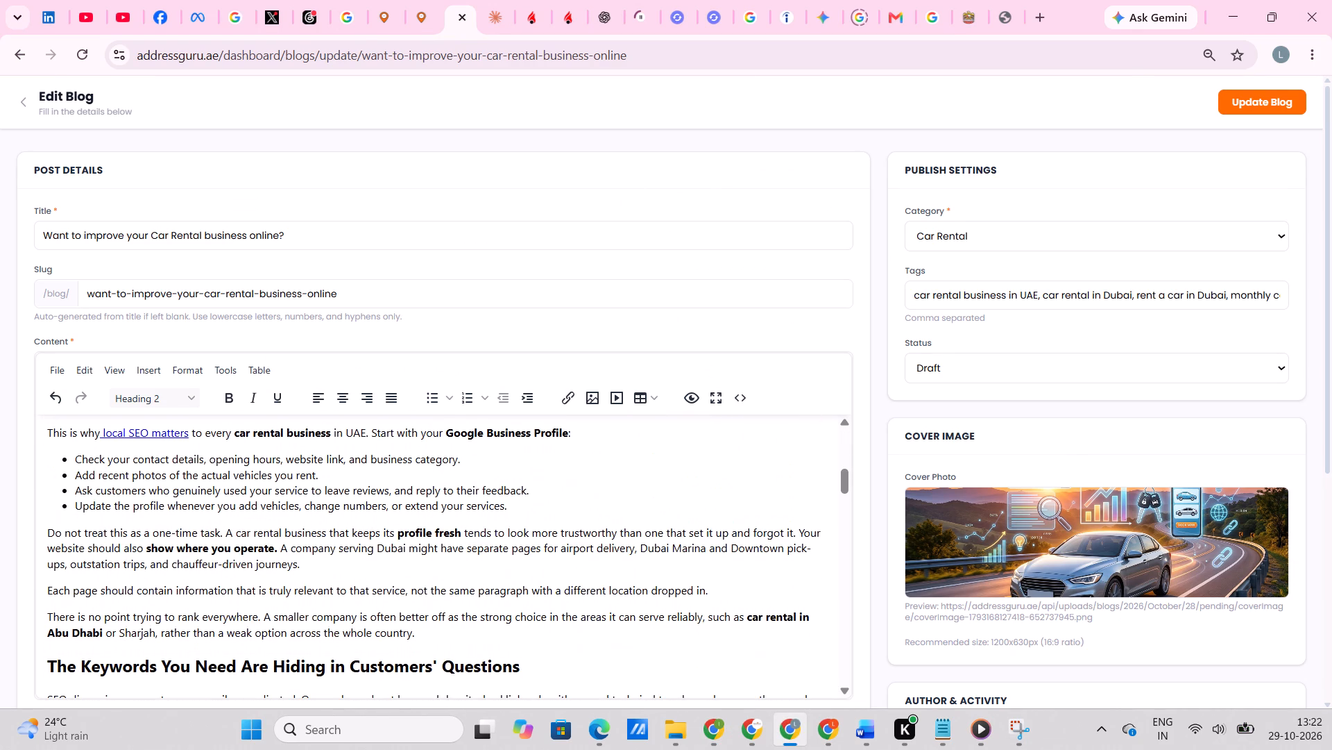
pyautogui.click(347, 563)
pyautogui.scroll(5, 347, 563)
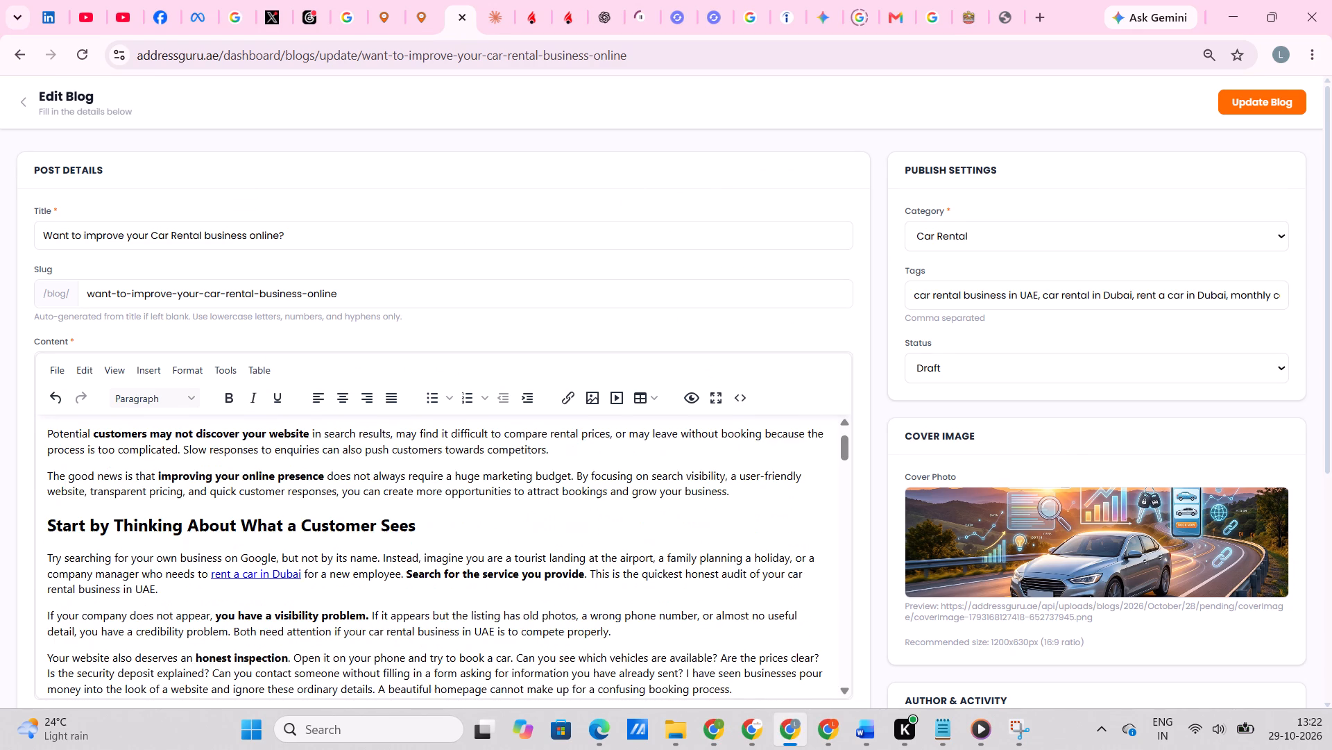
pyautogui.scroll(-5, 347, 563)
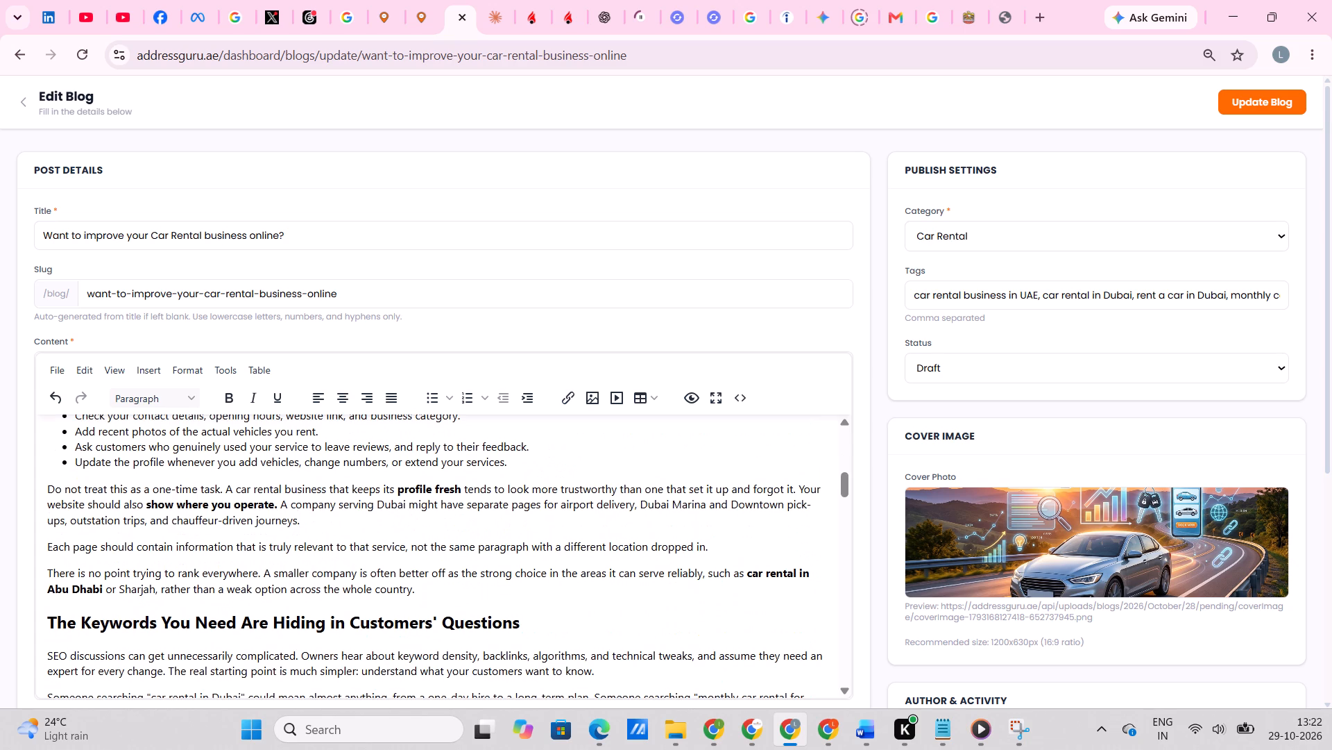
pyautogui.press('Return')
pyautogui.scroll(-1, 347, 563)
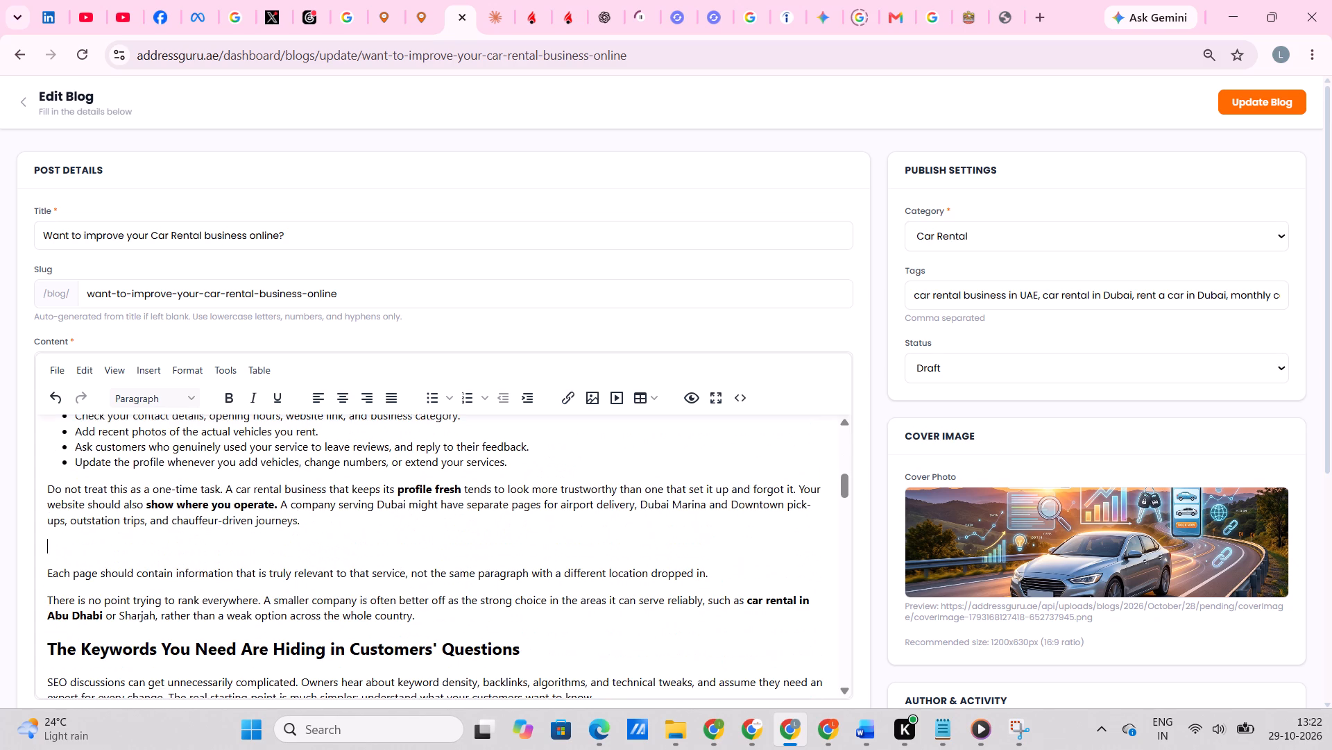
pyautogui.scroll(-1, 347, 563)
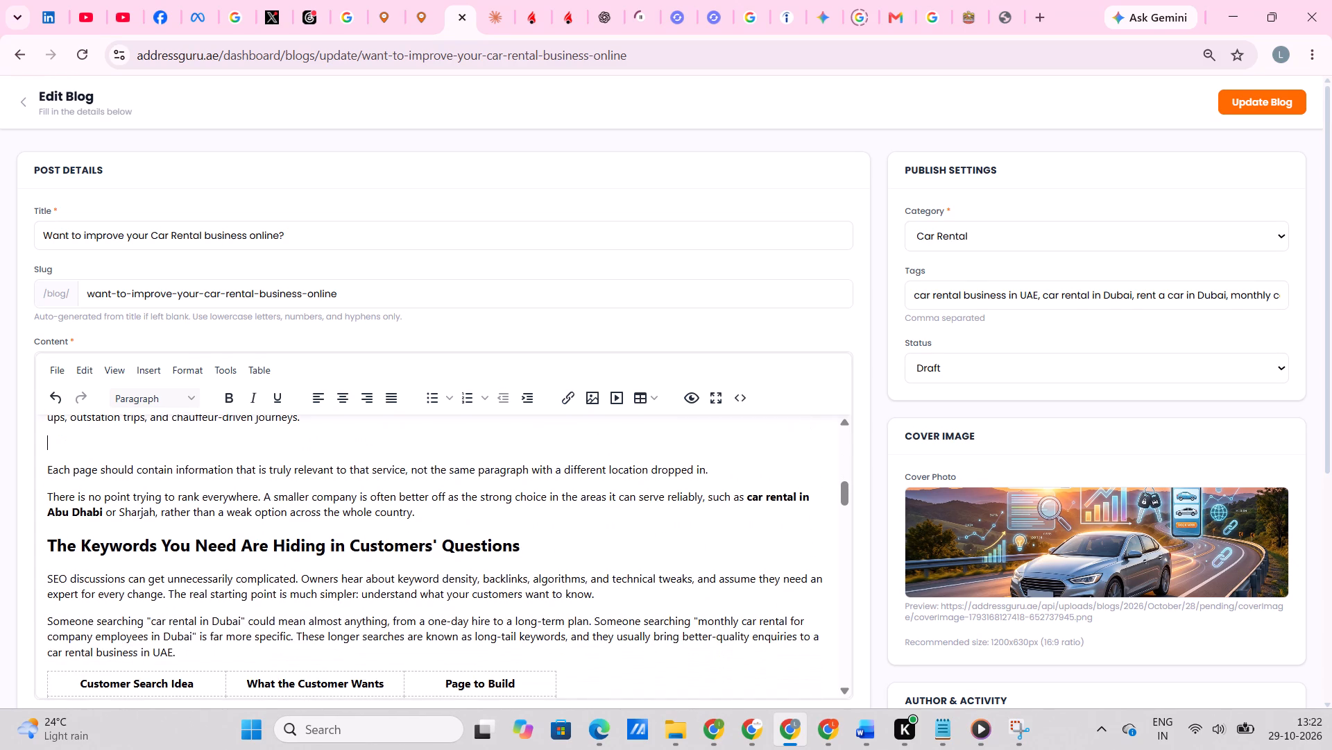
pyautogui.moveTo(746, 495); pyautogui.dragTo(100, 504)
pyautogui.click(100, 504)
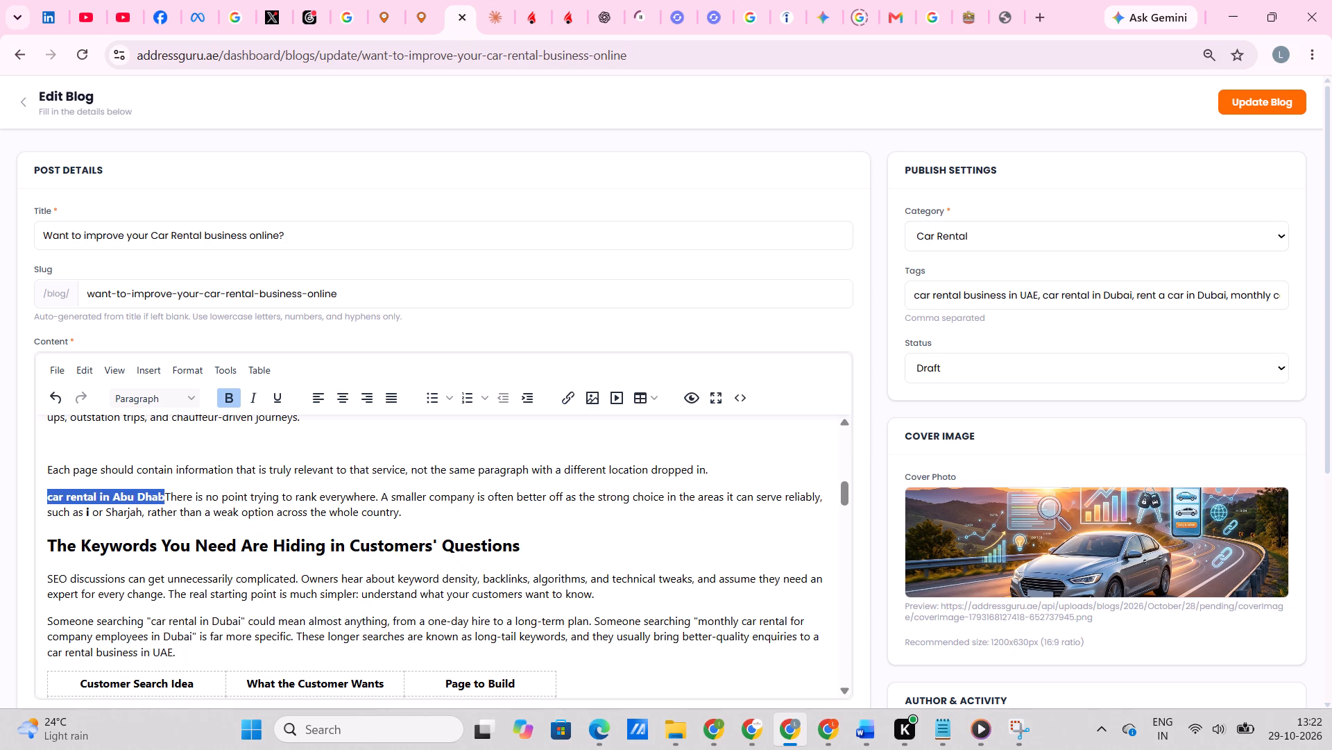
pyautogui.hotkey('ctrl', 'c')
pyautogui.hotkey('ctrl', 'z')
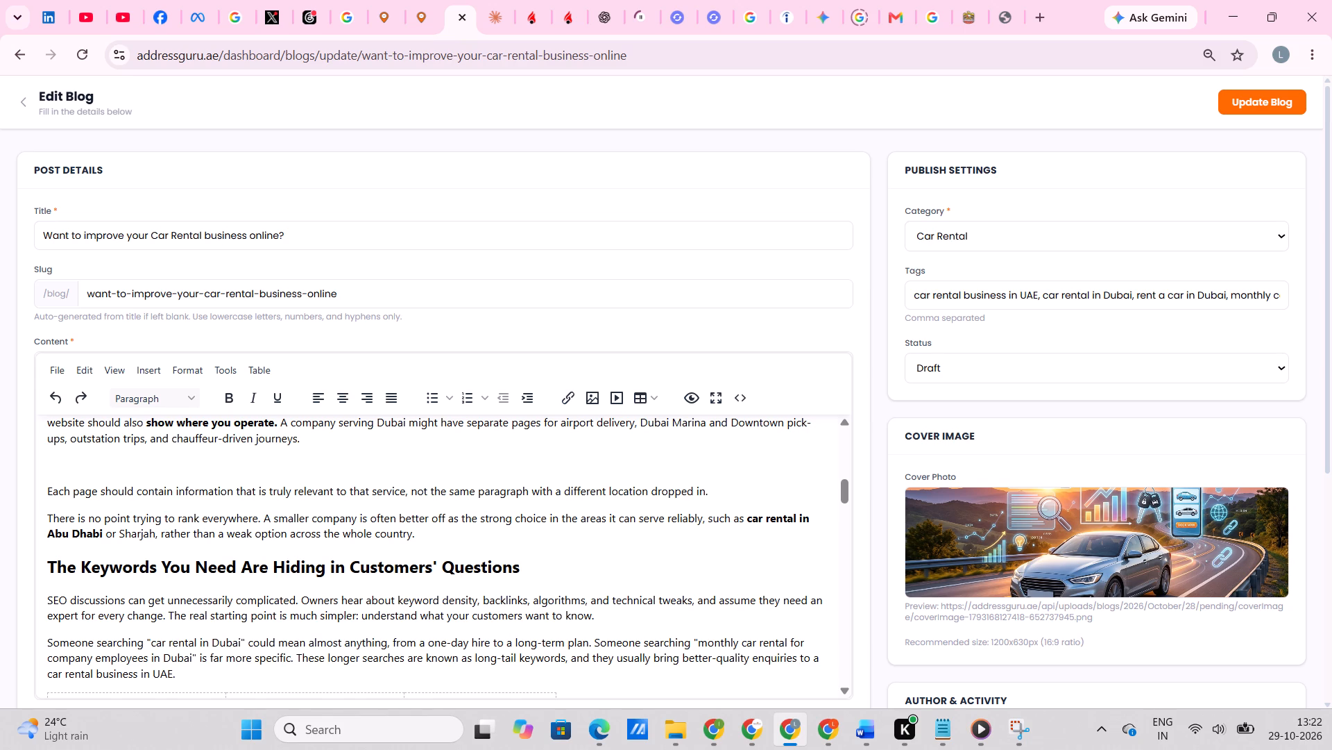
# Select the phrase "car rental in Abu Dhabi" in the draft and switch AddressGuru's Dubai car rental listings to Abu Dhabi.
pyautogui.moveTo(745, 519); pyautogui.dragTo(141, 533)
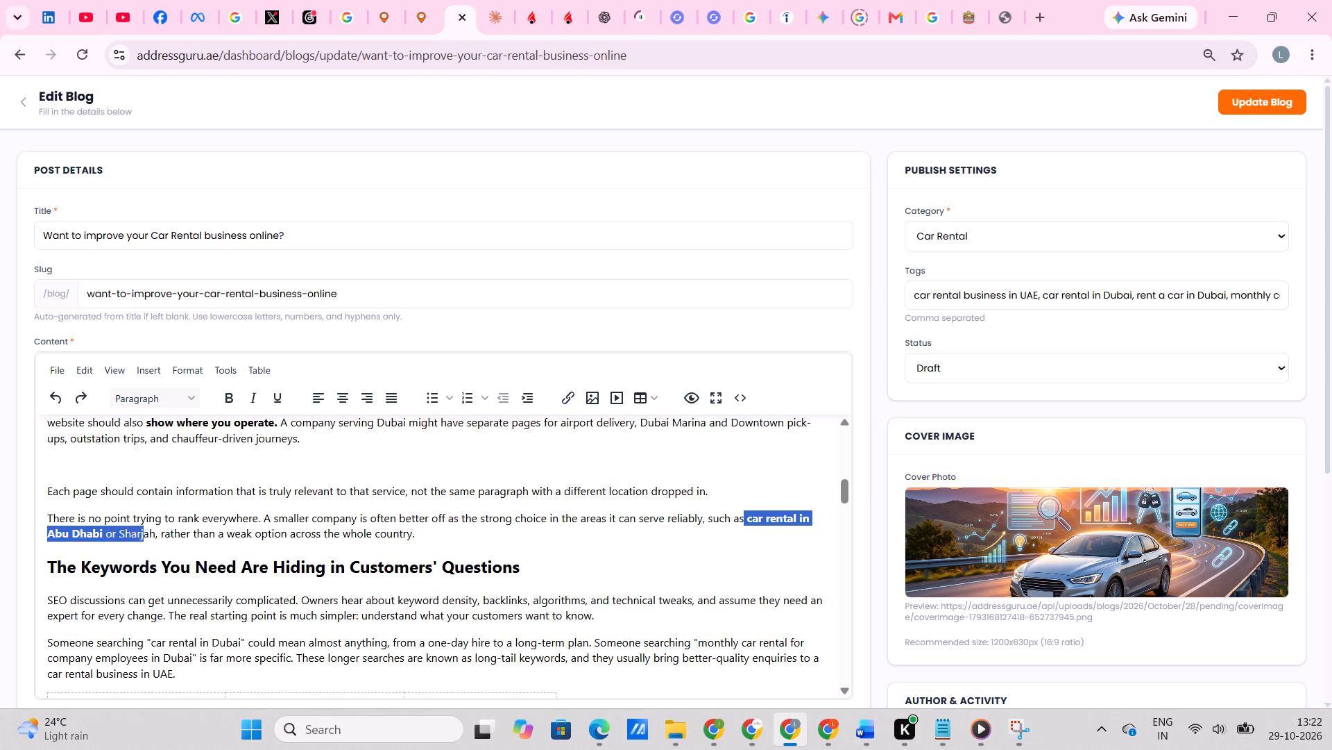
pyautogui.moveTo(141, 533); pyautogui.dragTo(104, 538)
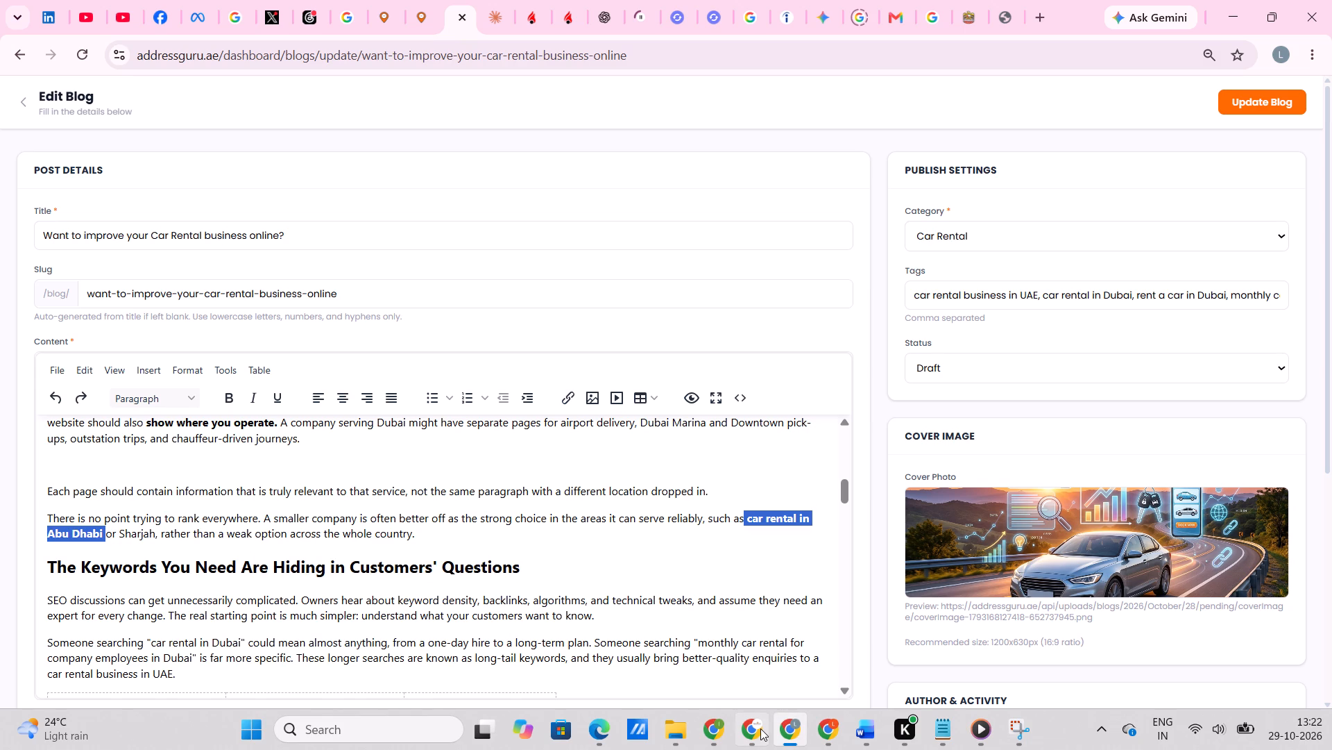
pyautogui.click(760, 728)
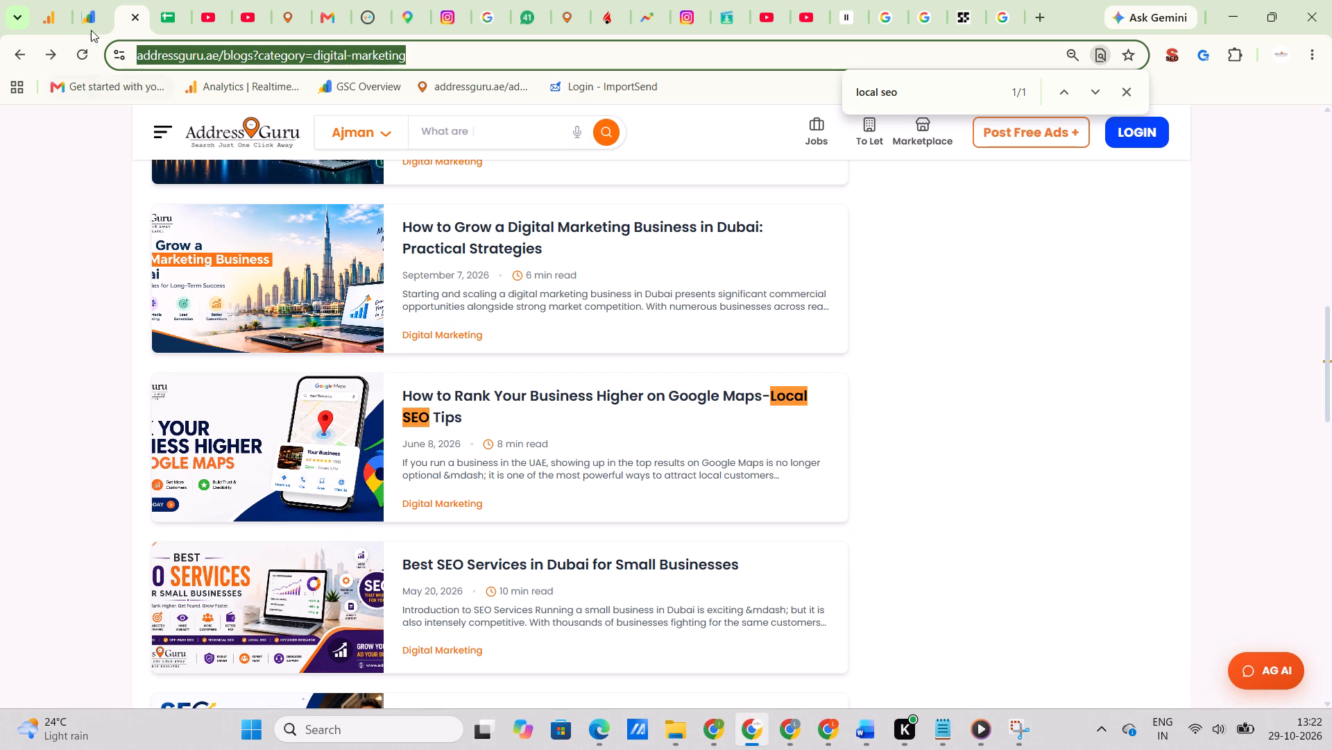
pyautogui.click(297, 0)
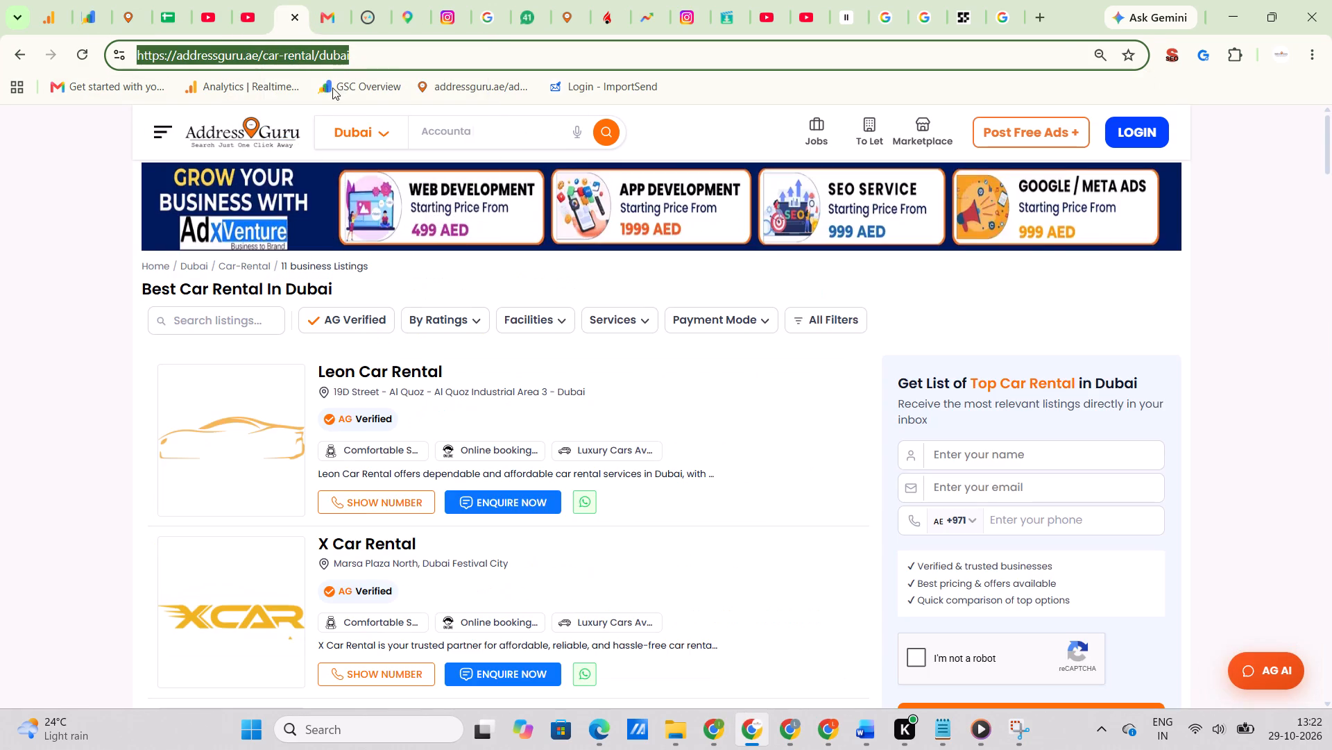
pyautogui.click(366, 133)
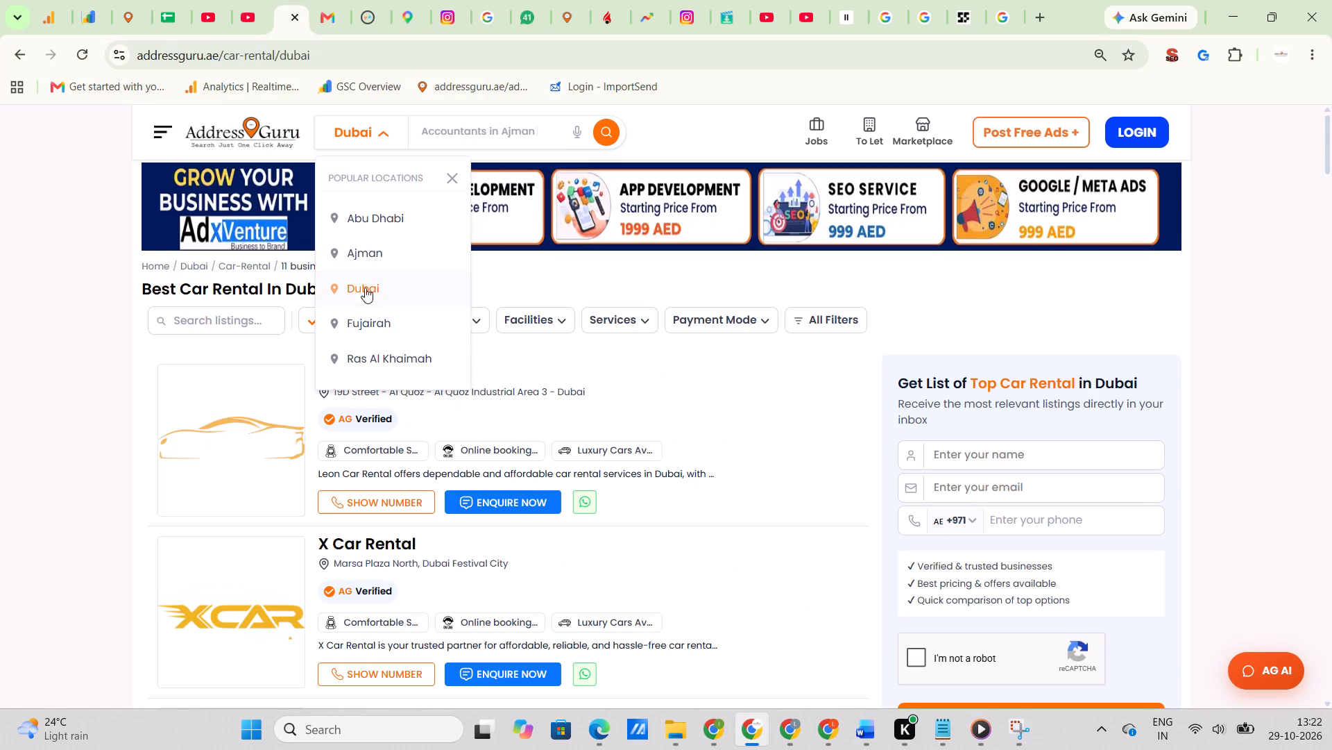
pyautogui.click(364, 221)
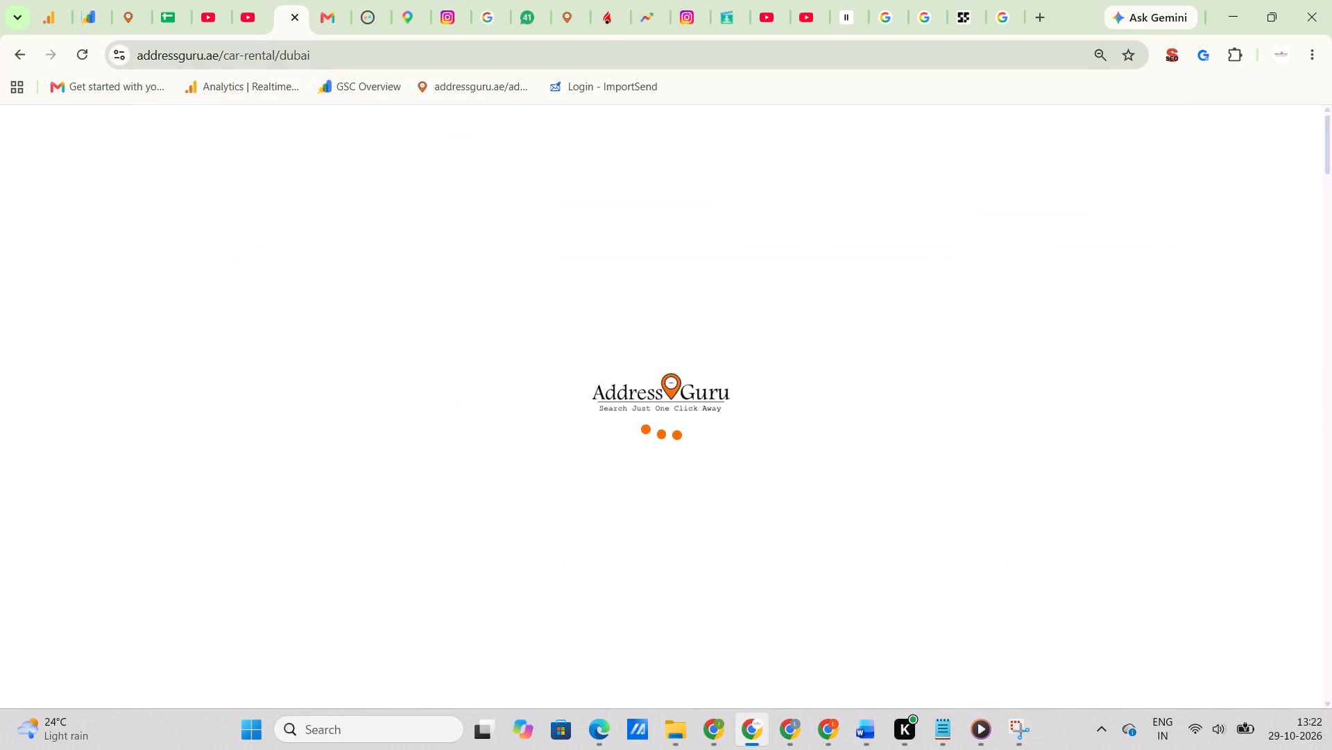
# Copy the web address of AddressGuru's Abu Dhabi car rental page and return to the blog draft.
pyautogui.click(350, 54)
pyautogui.click(375, 49)
pyautogui.click(271, 253)
pyautogui.click(382, 58)
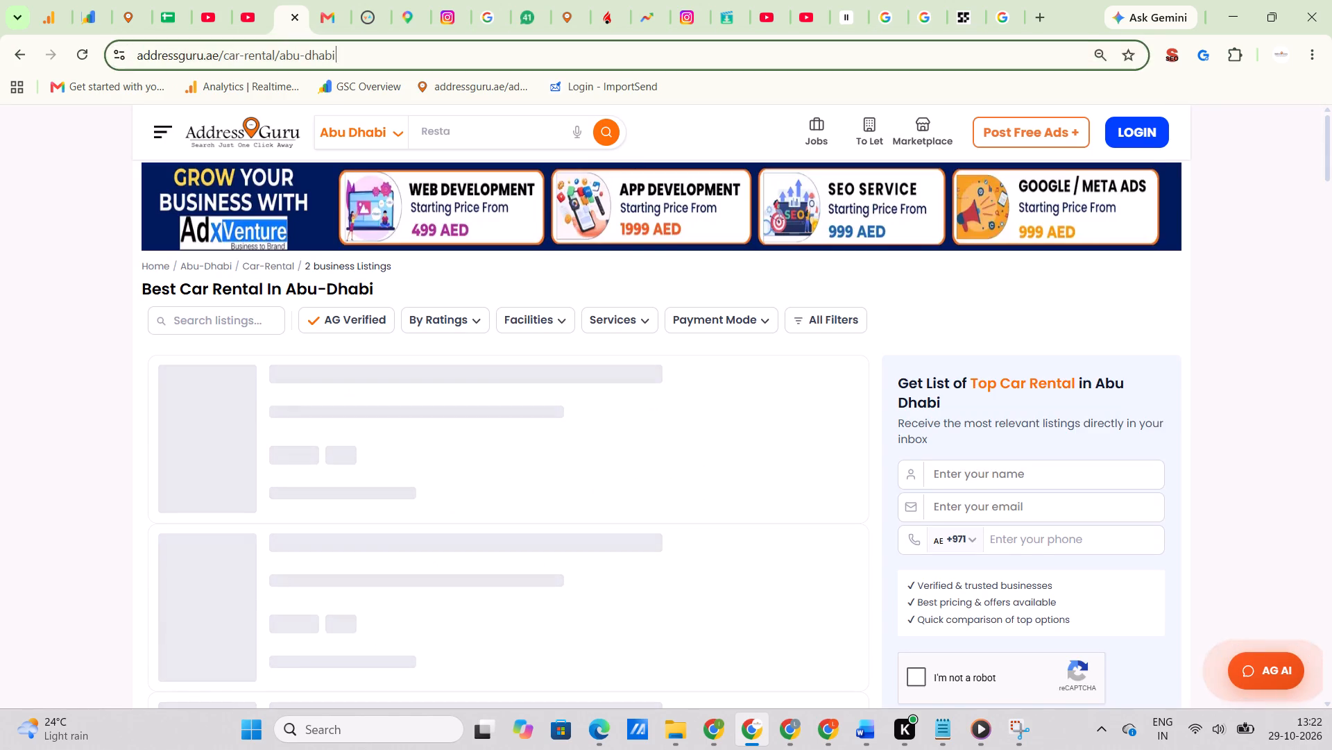
pyautogui.click(382, 58)
pyautogui.hotkey('ctrl', 'a')
pyautogui.hotkey('ctrl', 'x')
pyautogui.hotkey('ctrl', 'c')
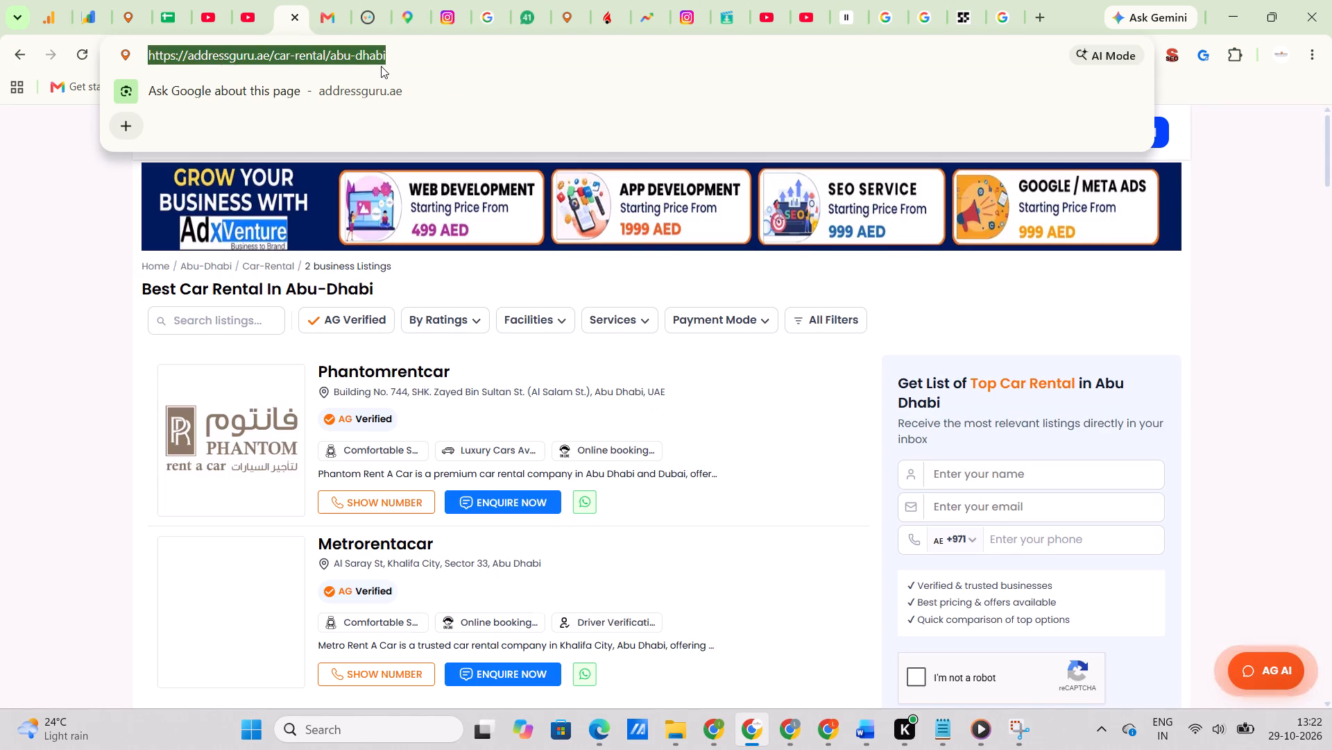
pyautogui.hotkey('ctrl', 'z')
pyautogui.hotkey('ctrl', 'c')
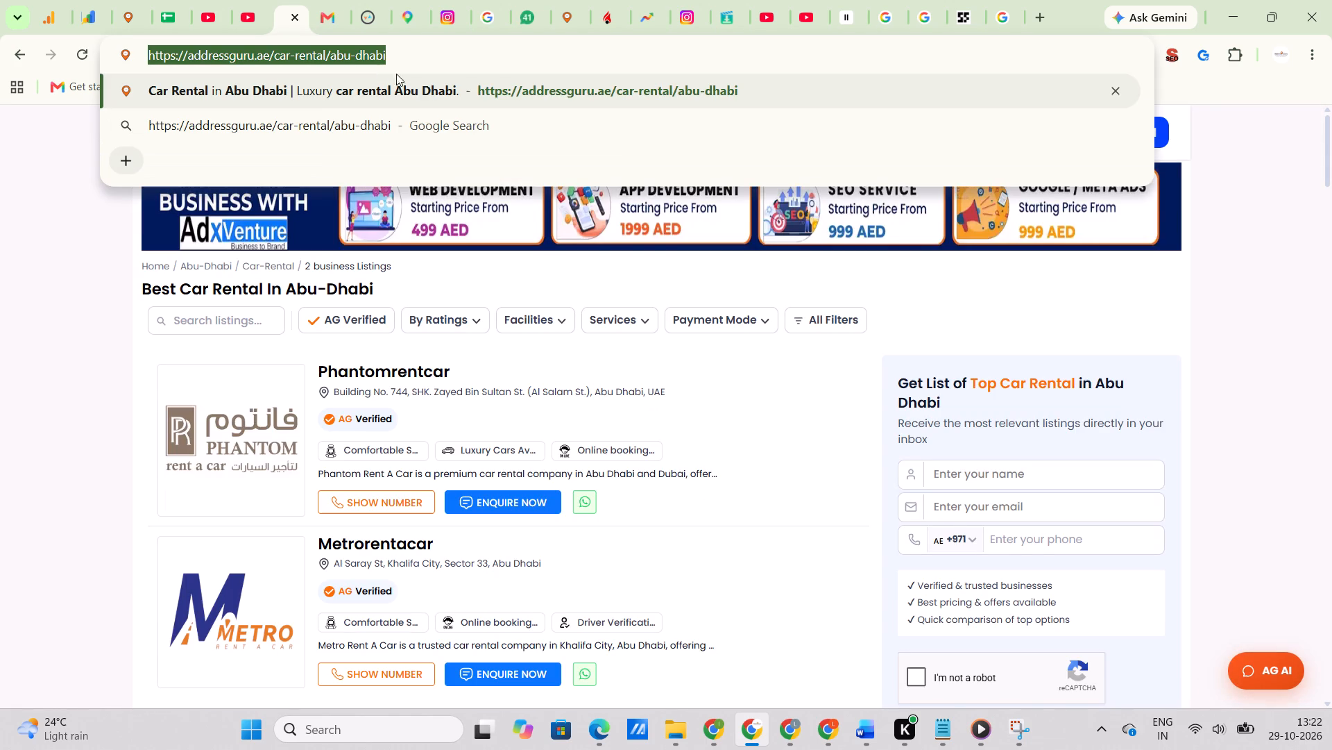
pyautogui.click(1234, 0)
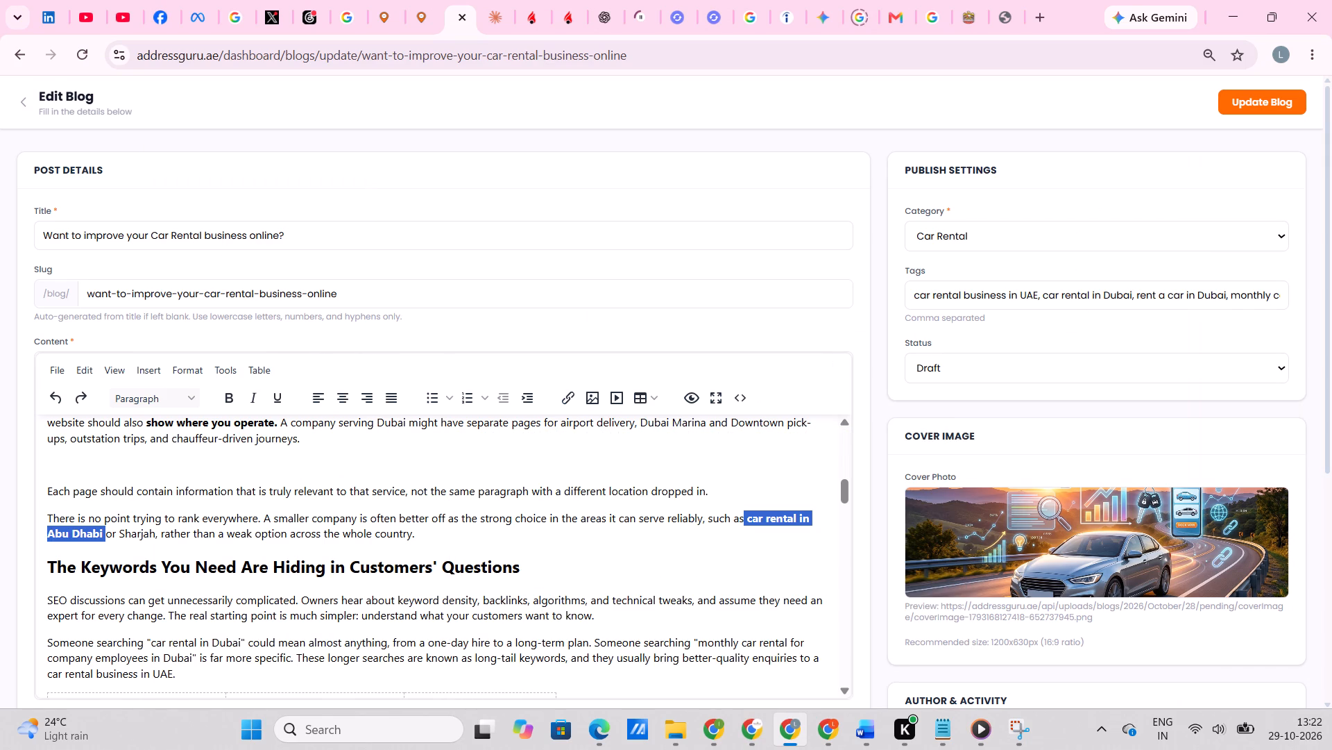
pyautogui.click(574, 401)
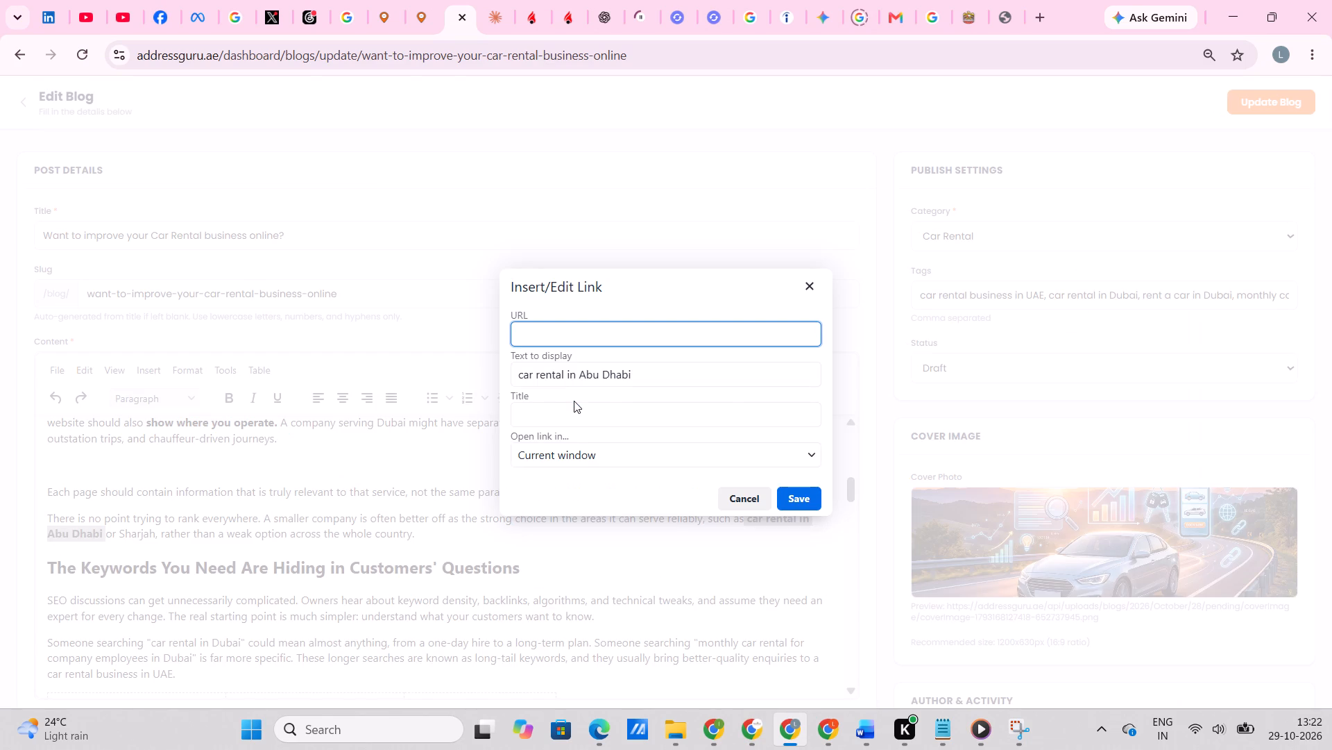
pyautogui.hotkey('ctrl', 'v')
pyautogui.click(598, 454)
pyautogui.click(604, 497)
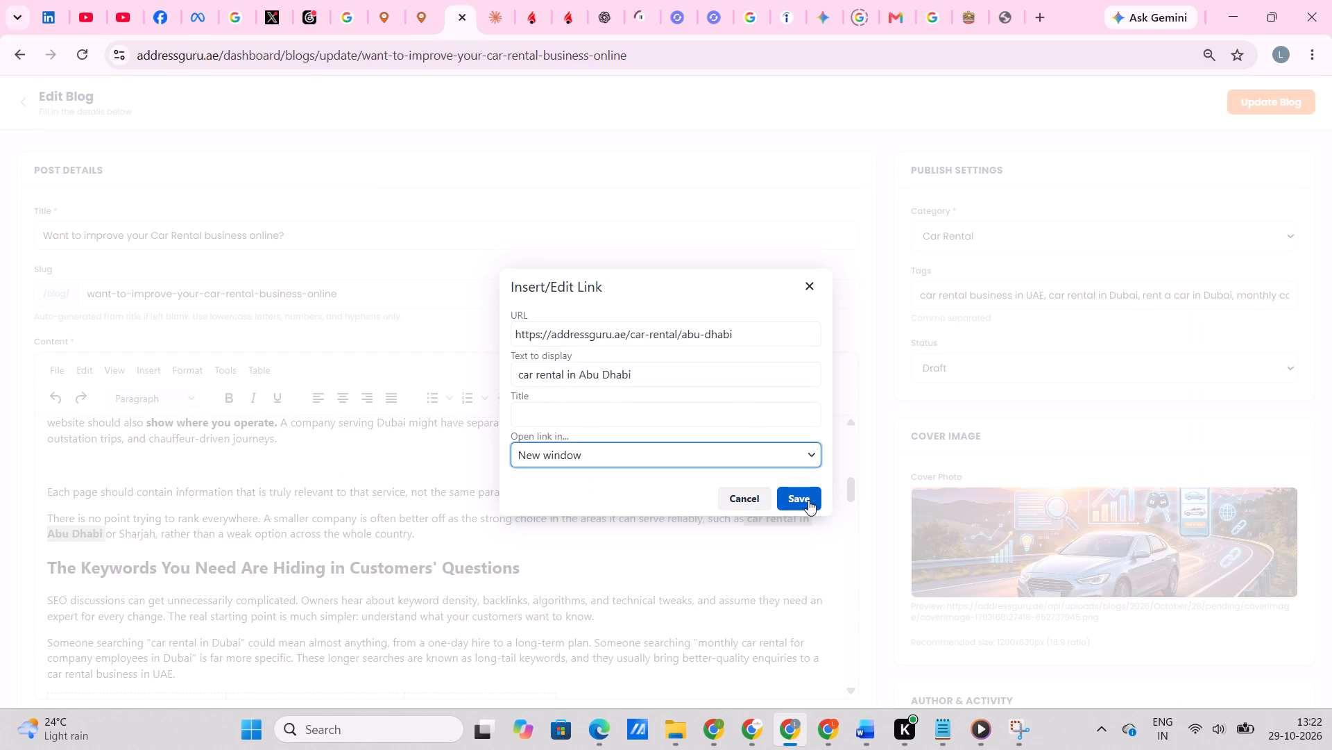
pyautogui.click(808, 500)
pyautogui.click(492, 525)
# Review the draft from the customer-view section through the customer keywords table and the paragraphs below it for remaining edits.
pyautogui.scroll(5, 489, 525)
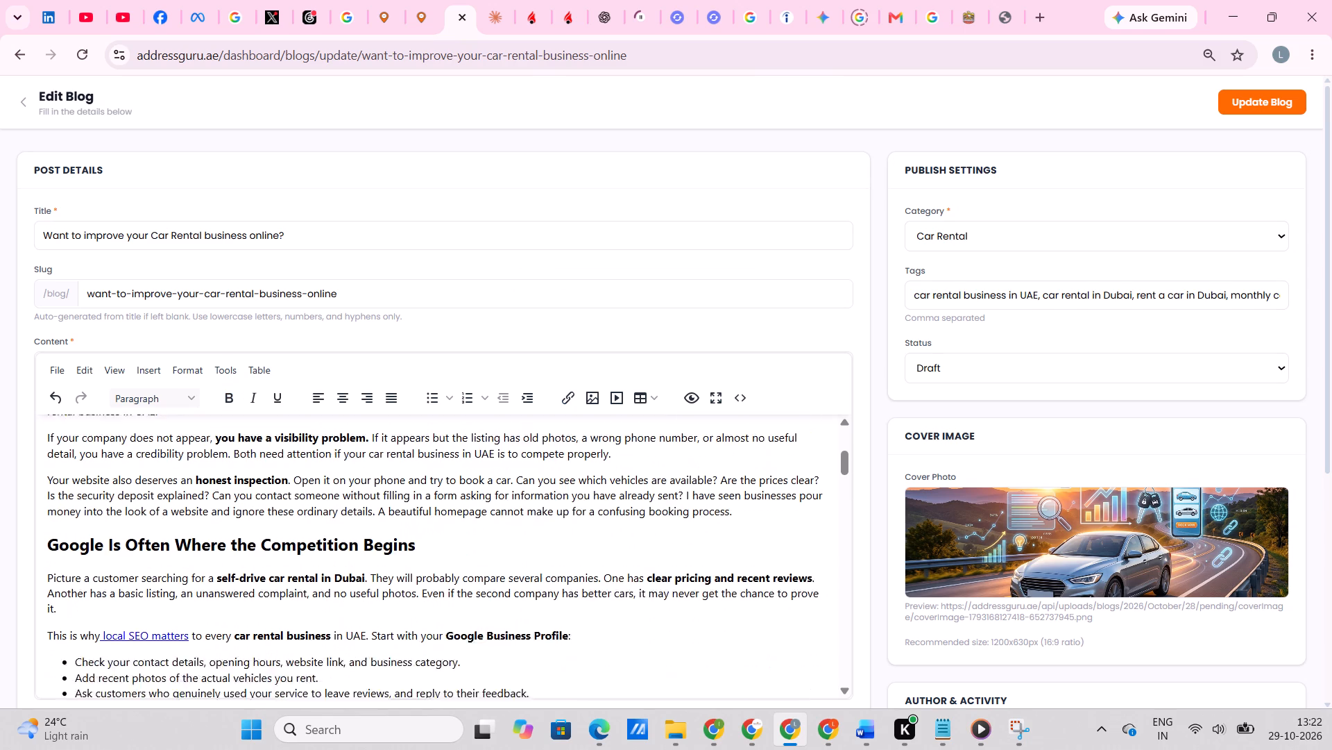
pyautogui.scroll(-5, 489, 525)
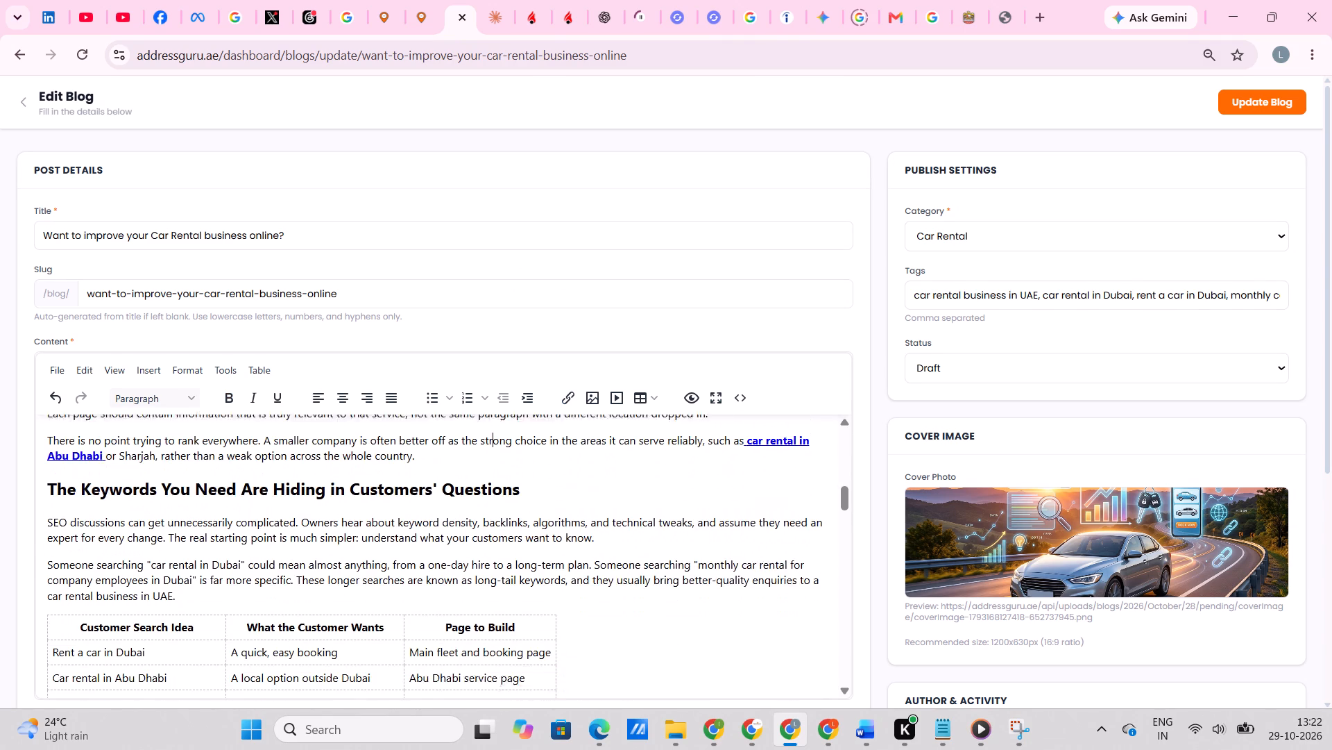
pyautogui.scroll(-5, 489, 525)
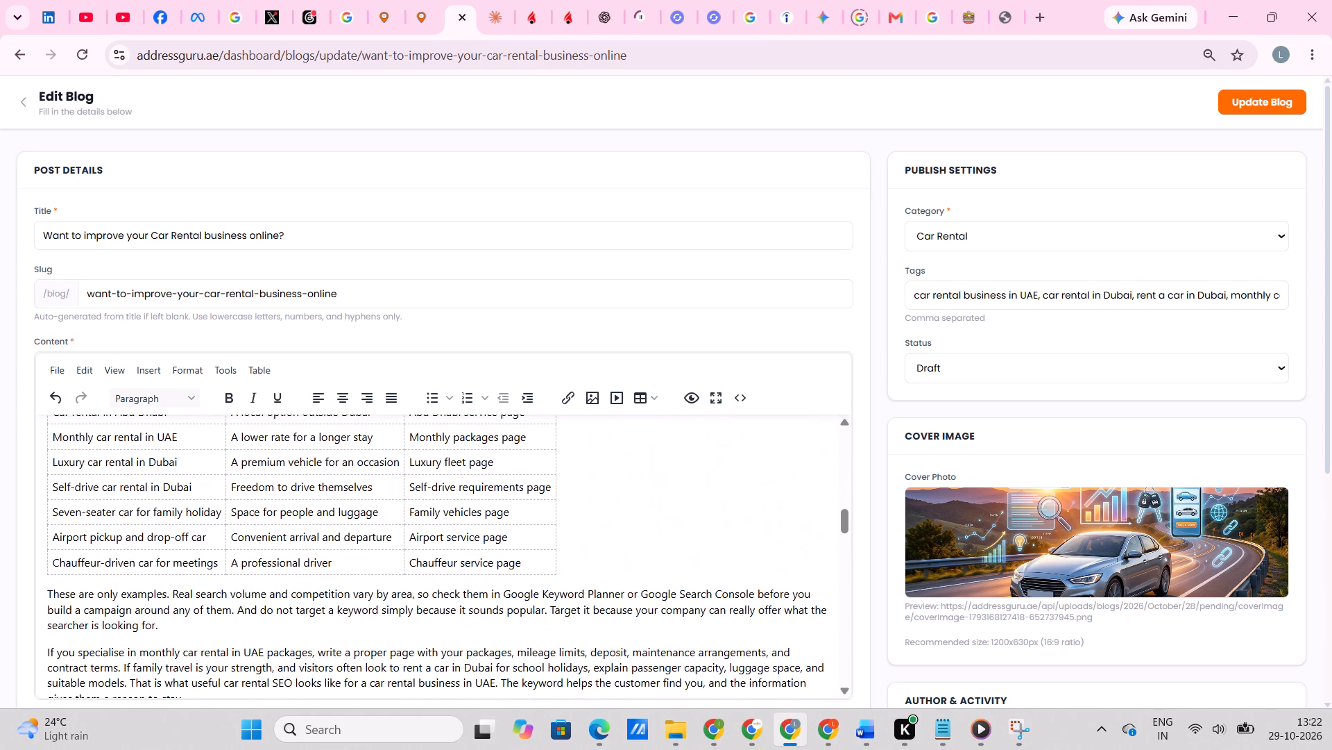
pyautogui.scroll(1, 489, 525)
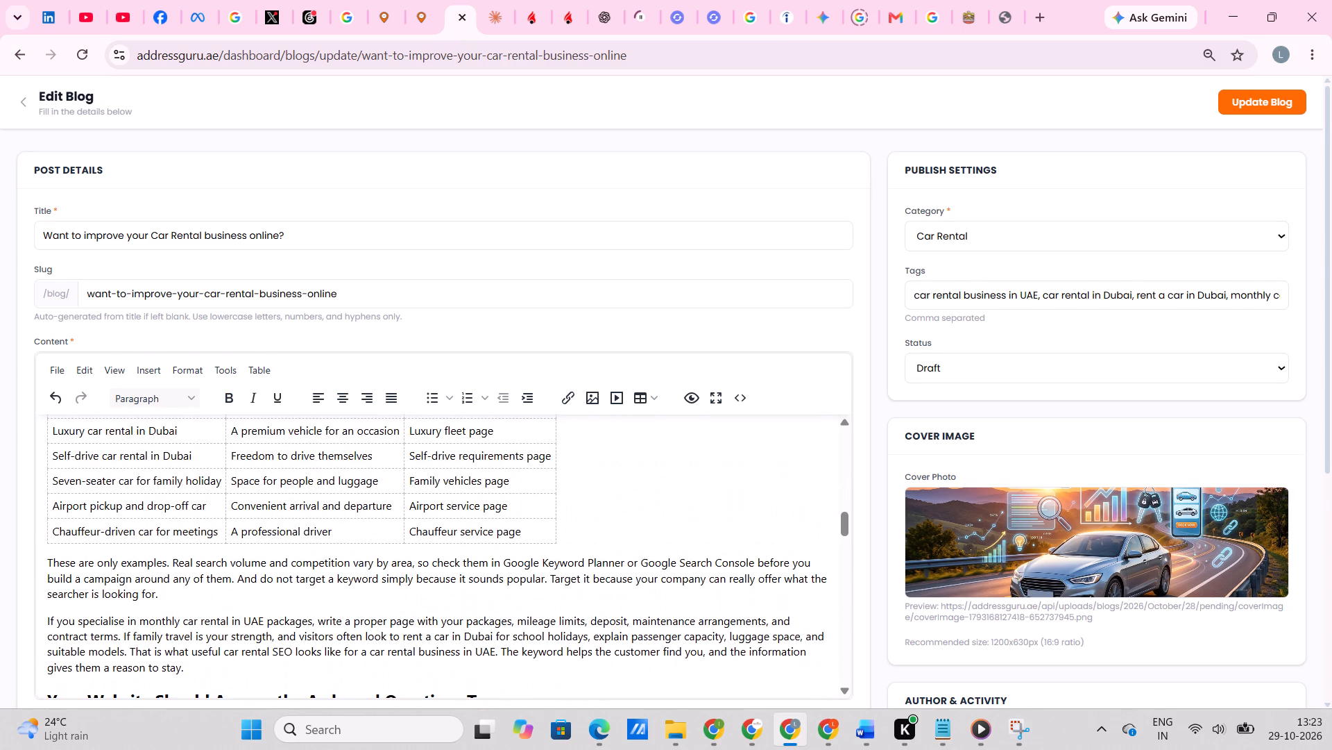
pyautogui.scroll(1, 489, 525)
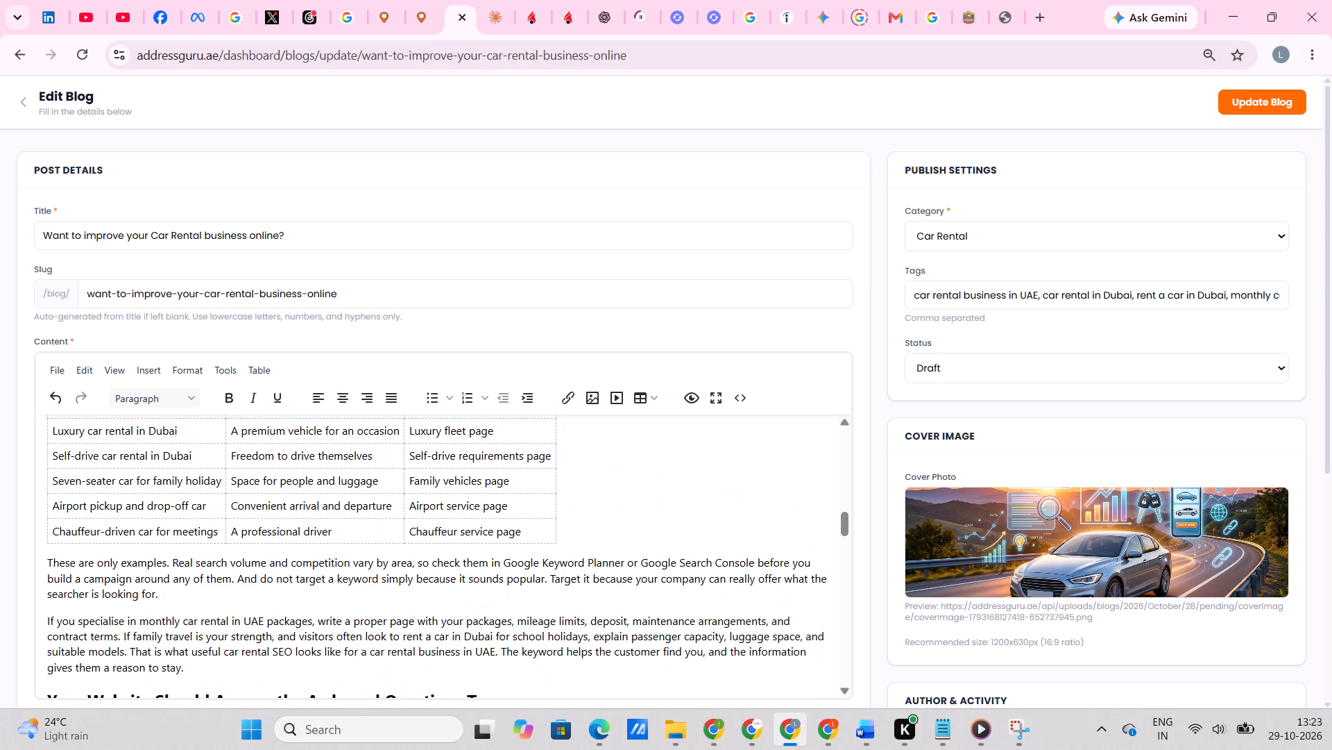
pyautogui.scroll(3, 489, 525)
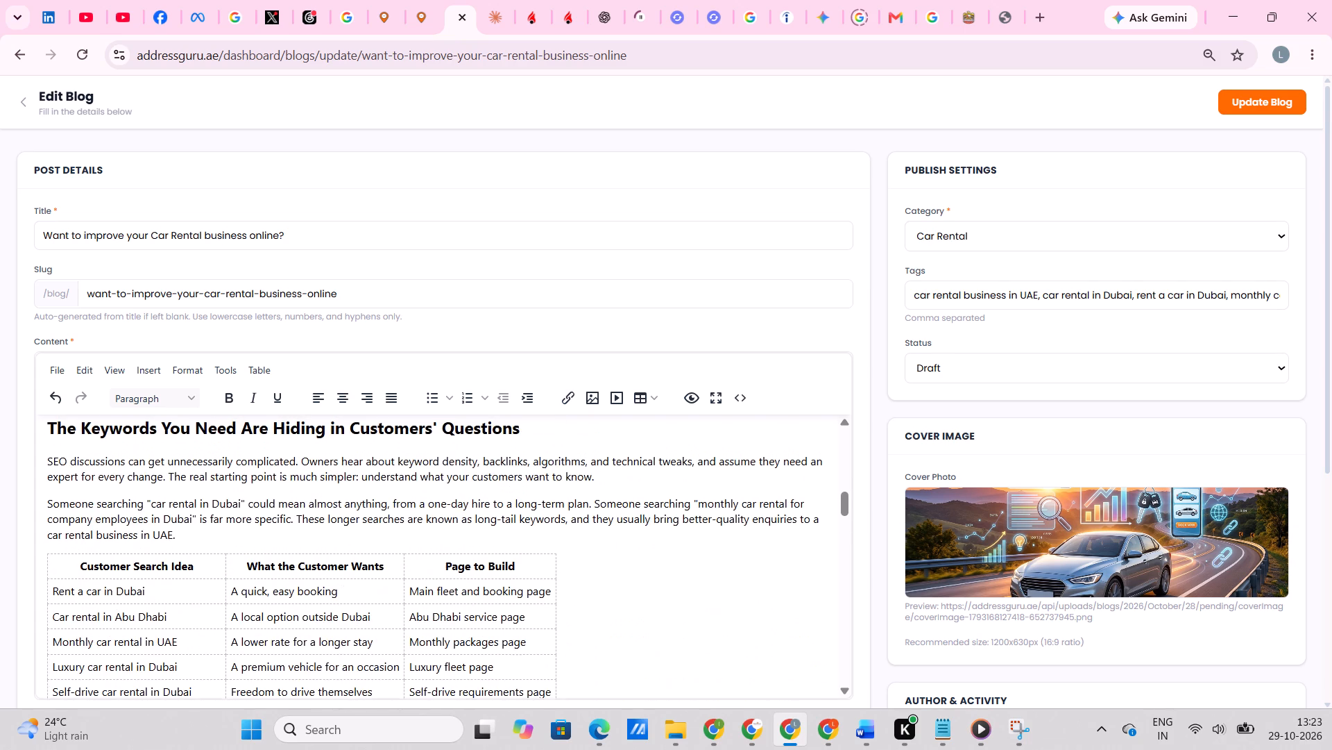
pyautogui.scroll(6, 489, 525)
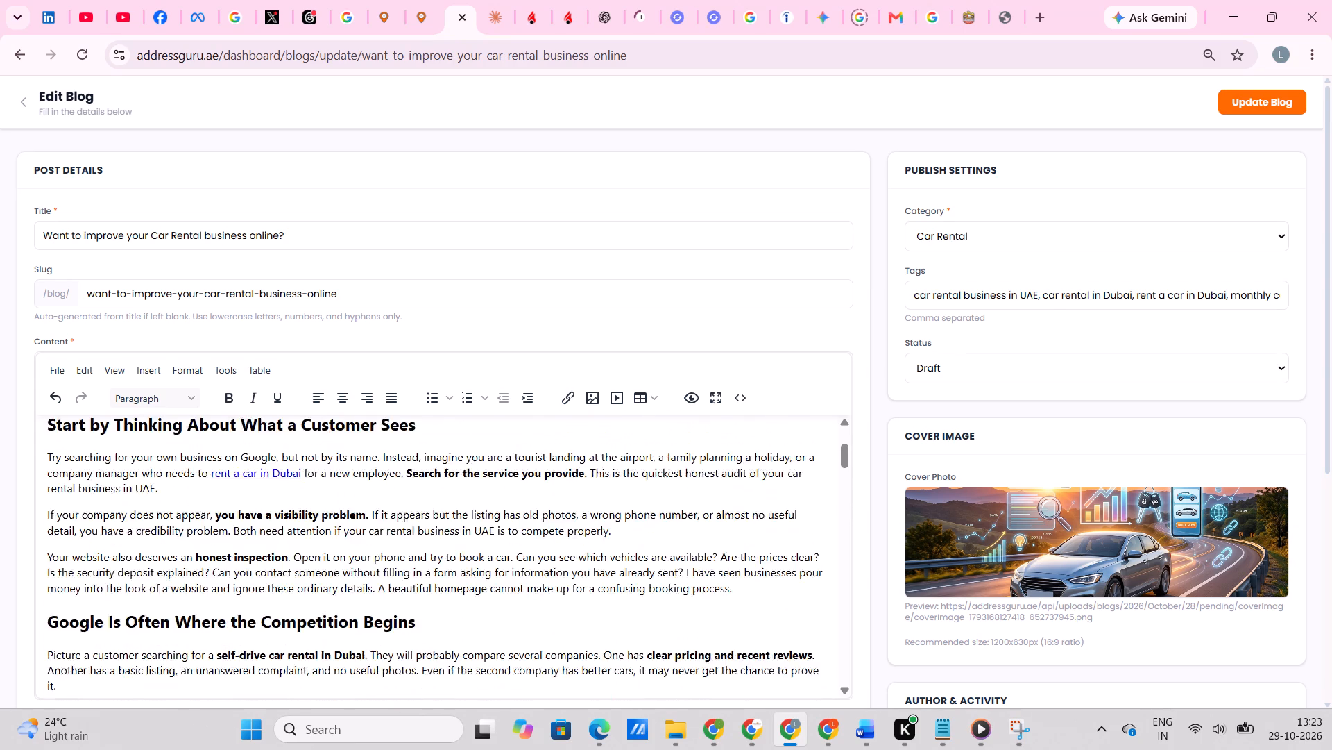
pyautogui.scroll(2, 489, 525)
pyautogui.scroll(-5, 489, 525)
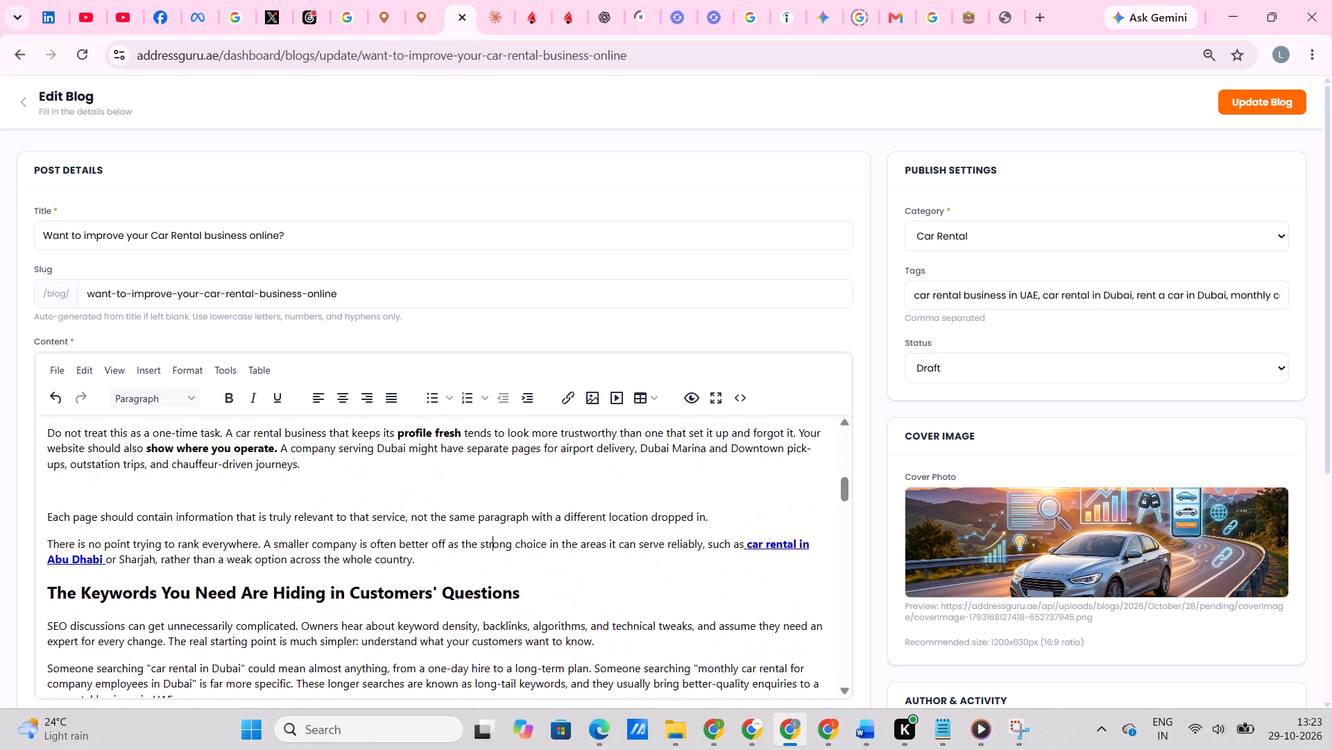
pyautogui.scroll(-2, 489, 525)
pyautogui.click(292, 526)
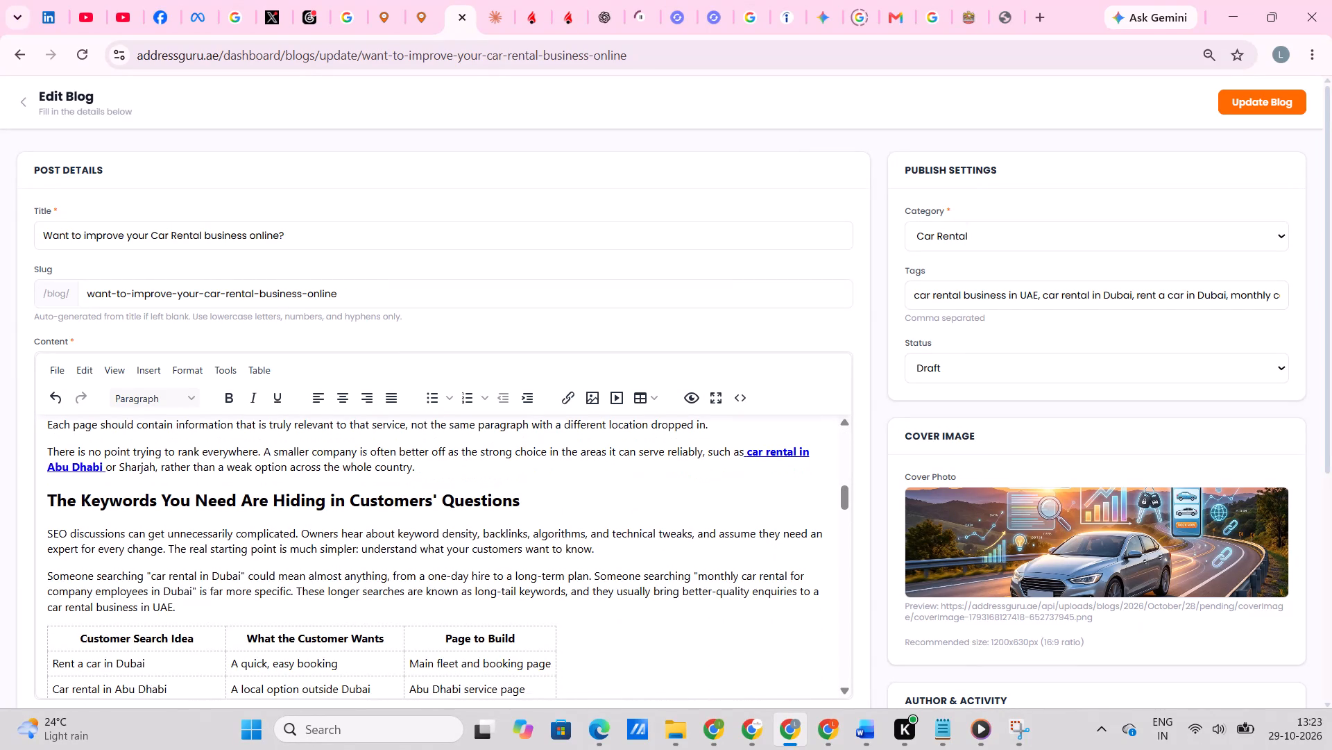
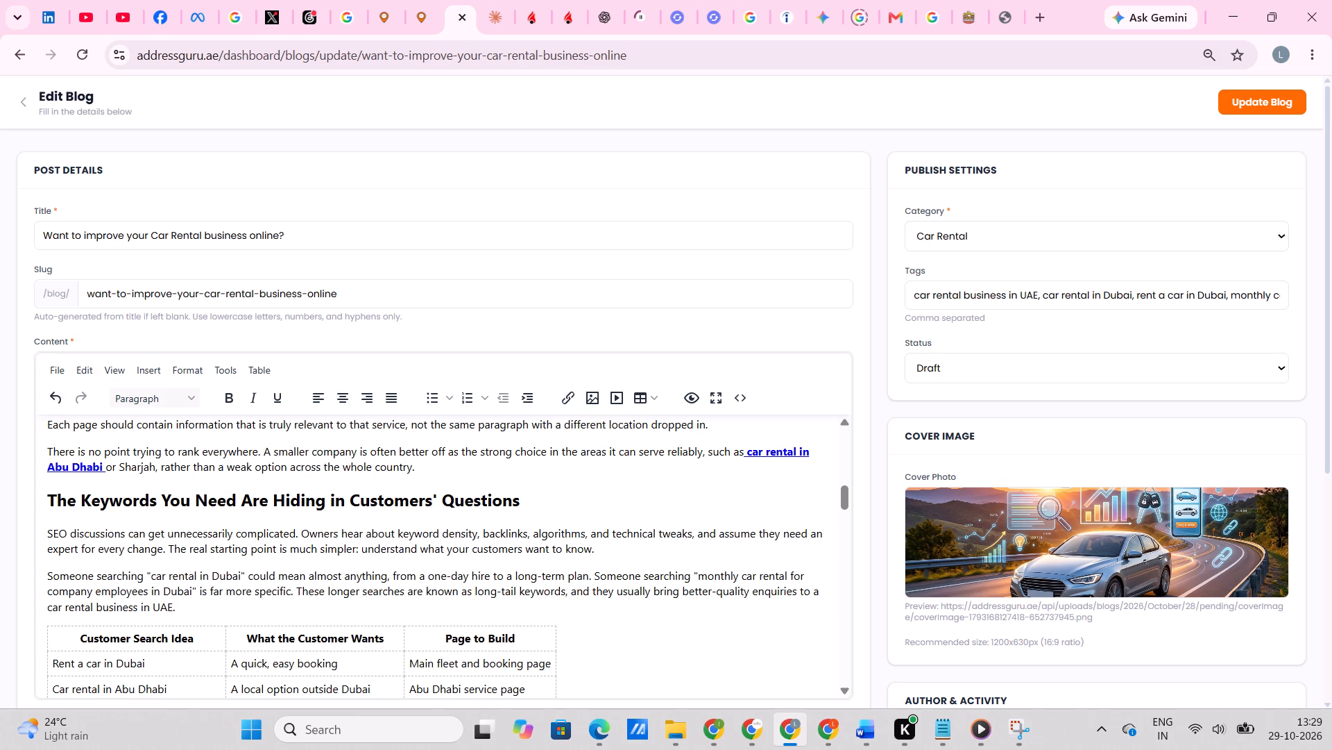
# Widen the Customer Search Idea table by moving its outer edge so the three columns extend to about three-quarters of the content width.
pyautogui.scroll(3, 348, 589)
pyautogui.scroll(5, 440, 577)
pyautogui.scroll(-4, 440, 577)
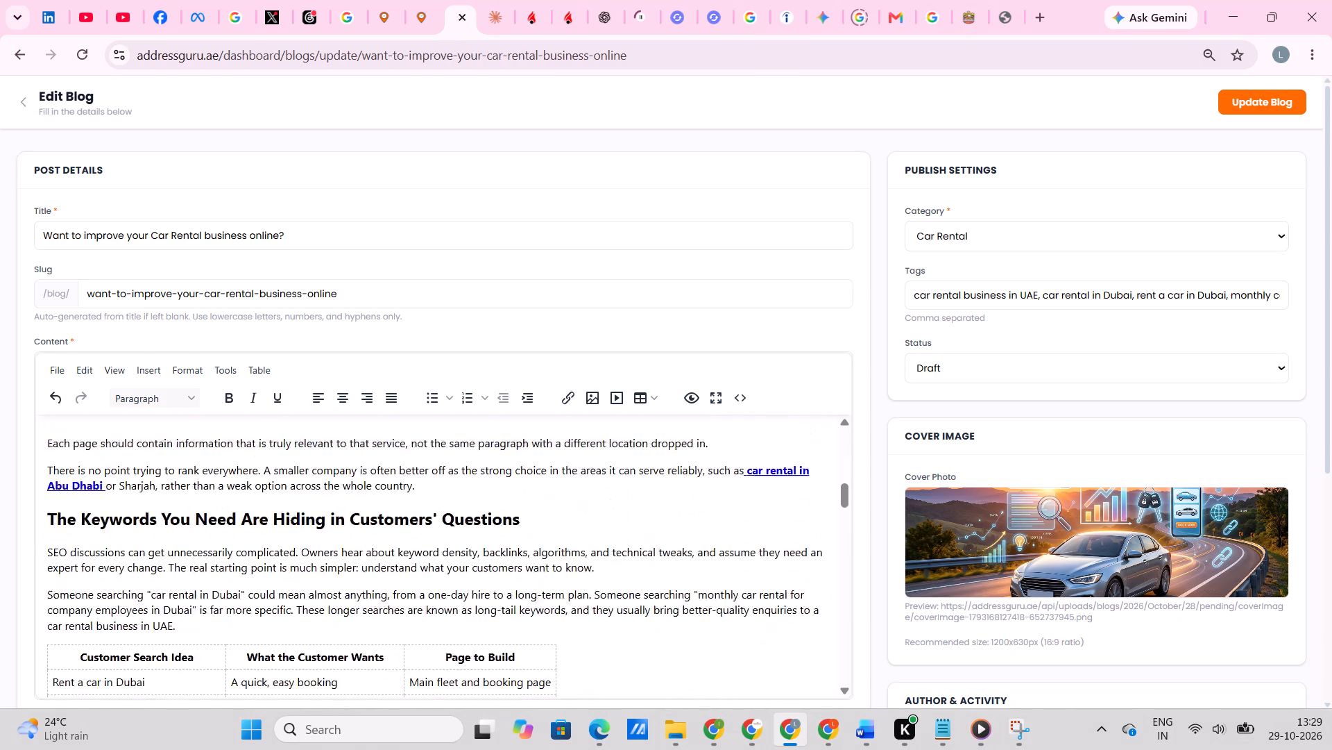
pyautogui.scroll(-2, 440, 575)
pyautogui.hscroll(-1, 440, 575)
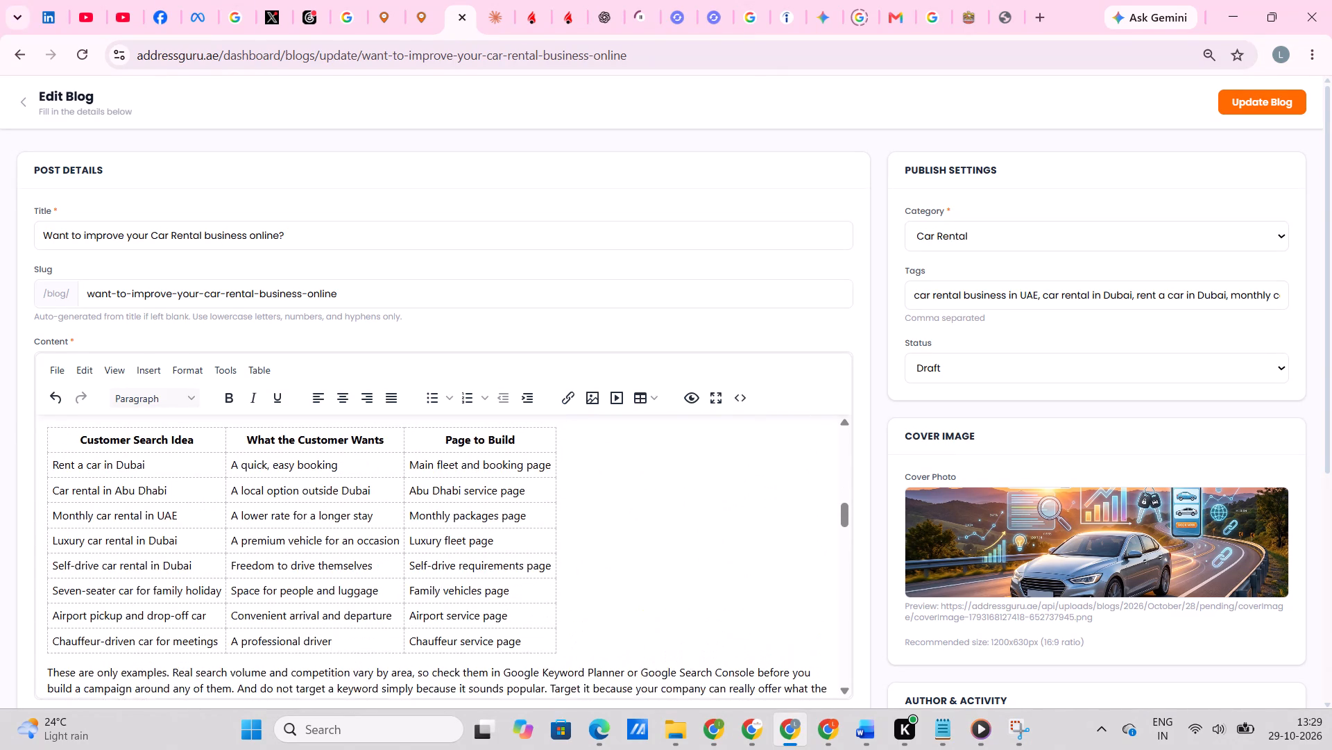
pyautogui.hscroll(-1, 440, 574)
pyautogui.moveTo(556, 556); pyautogui.dragTo(648, 554)
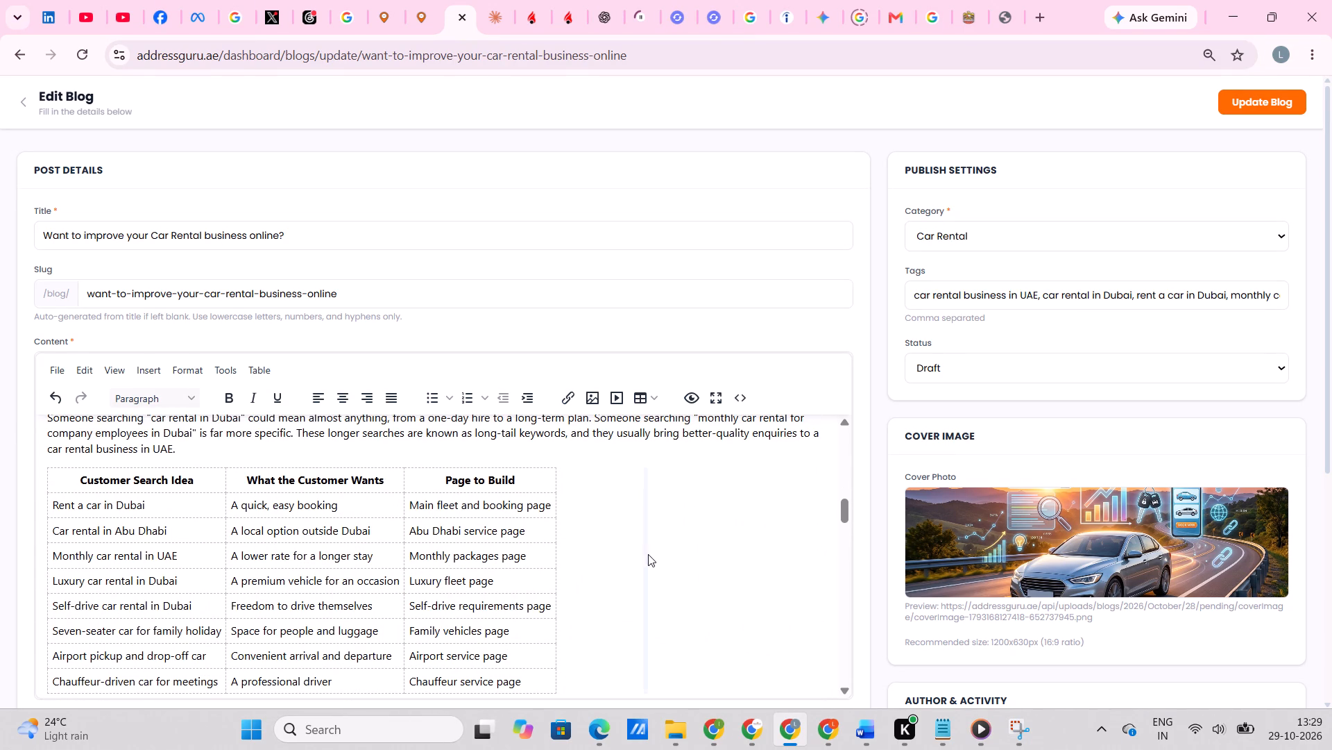
pyautogui.moveTo(648, 554); pyautogui.dragTo(683, 553)
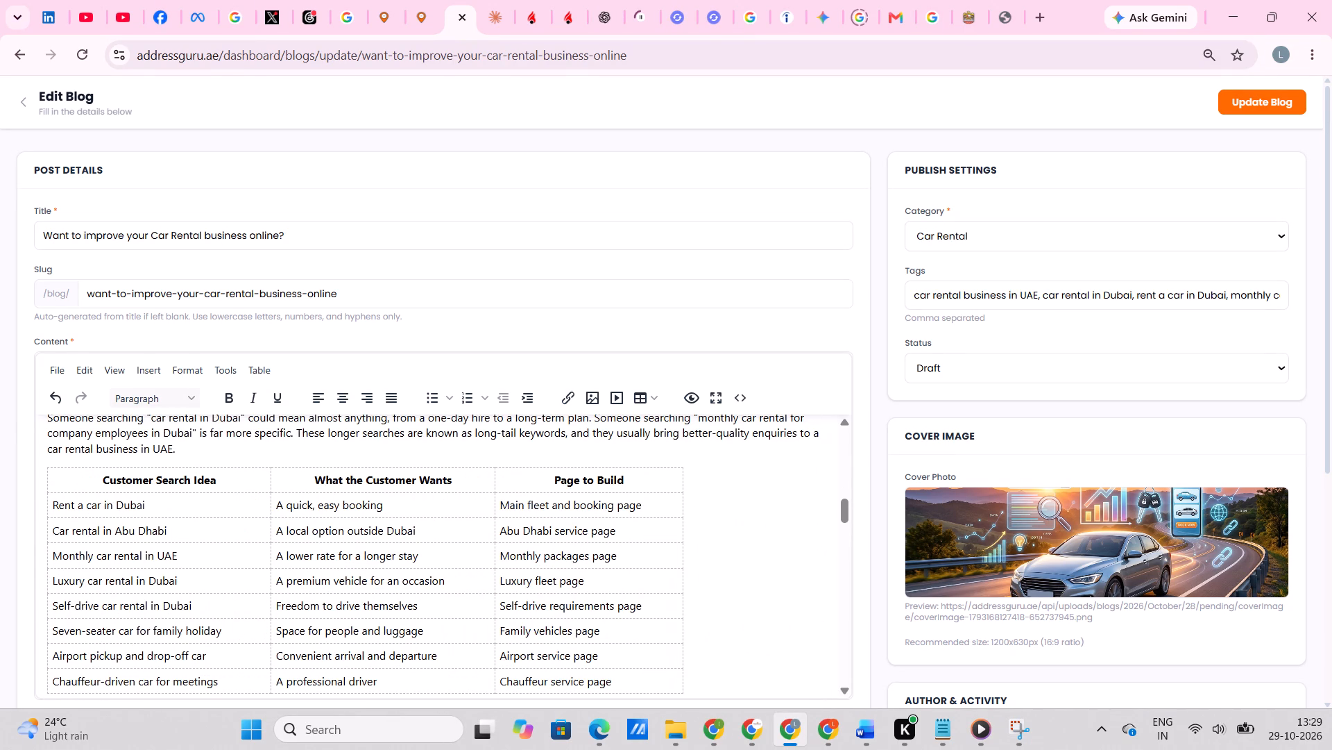
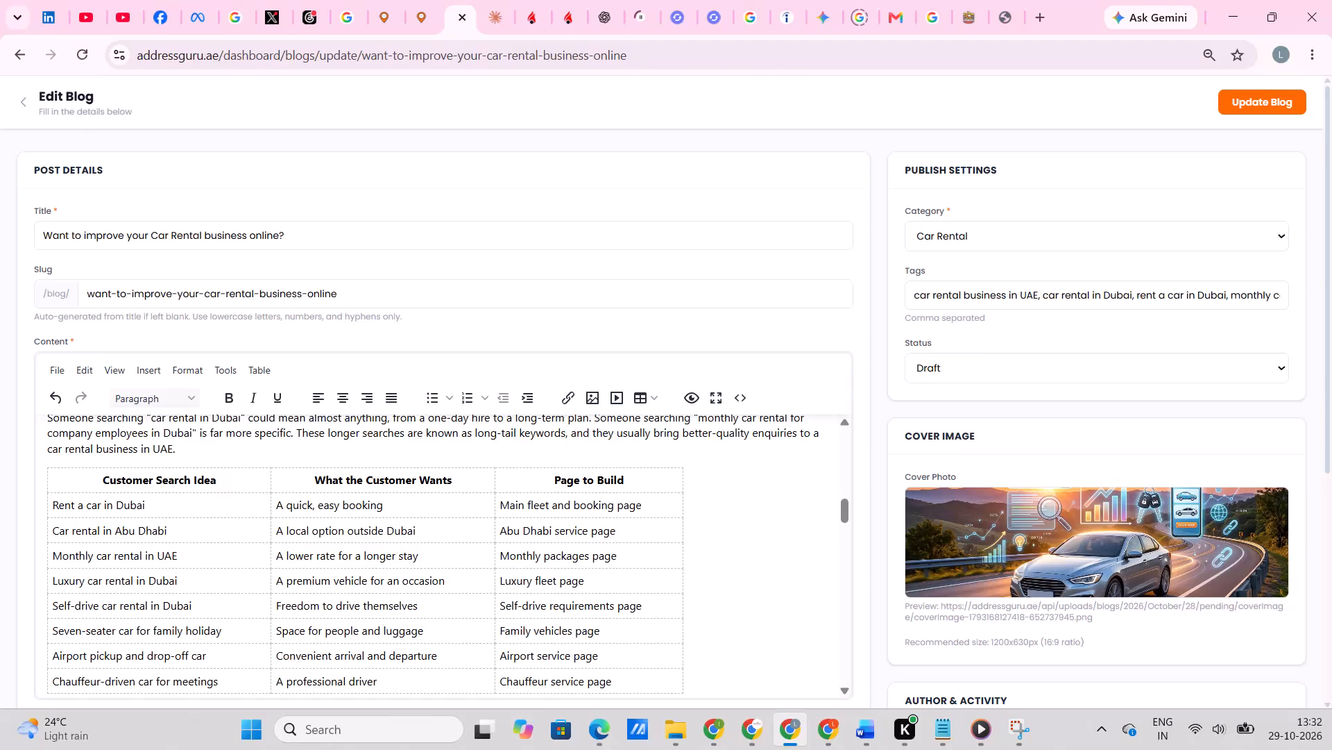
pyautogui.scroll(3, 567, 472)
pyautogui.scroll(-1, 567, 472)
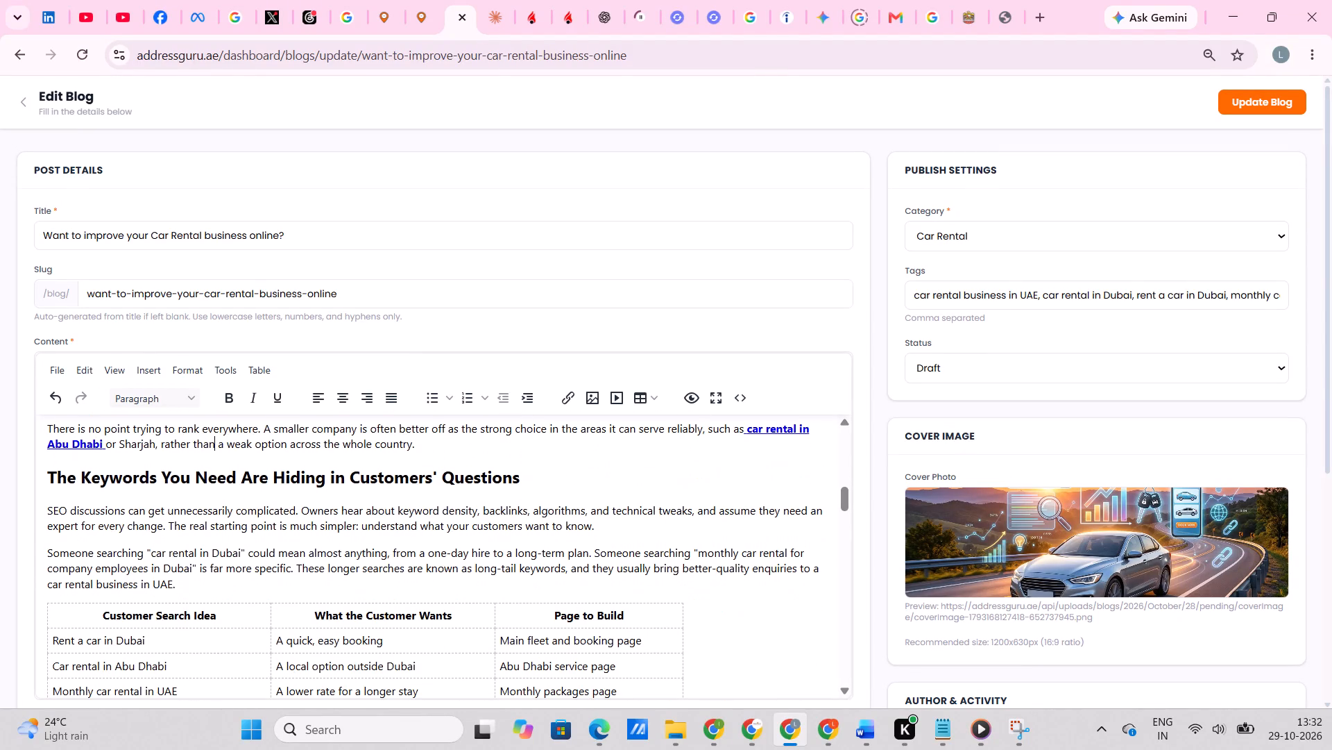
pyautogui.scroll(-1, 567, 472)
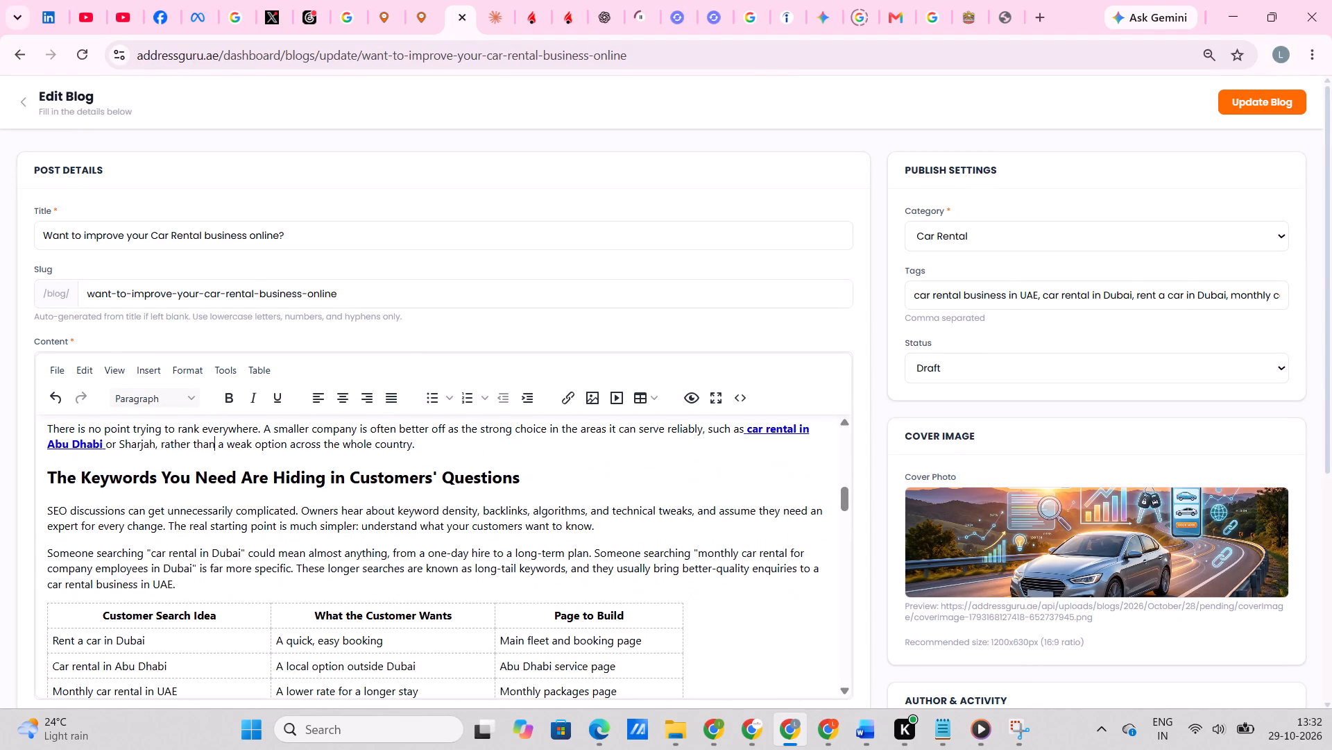
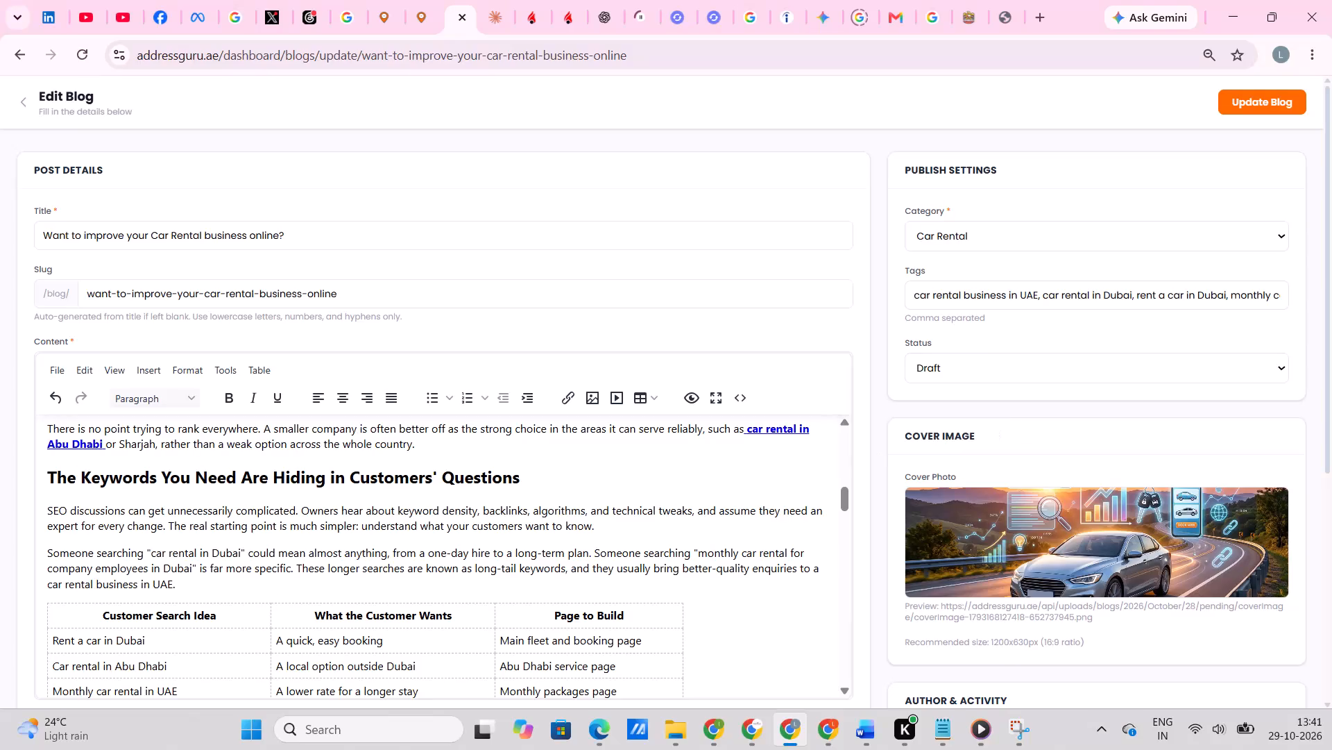
# Bold the phrase "understand what your customers want to know" in the paragraph below the heading about keywords hiding in customers' questions.
pyautogui.scroll(3, 358, 460)
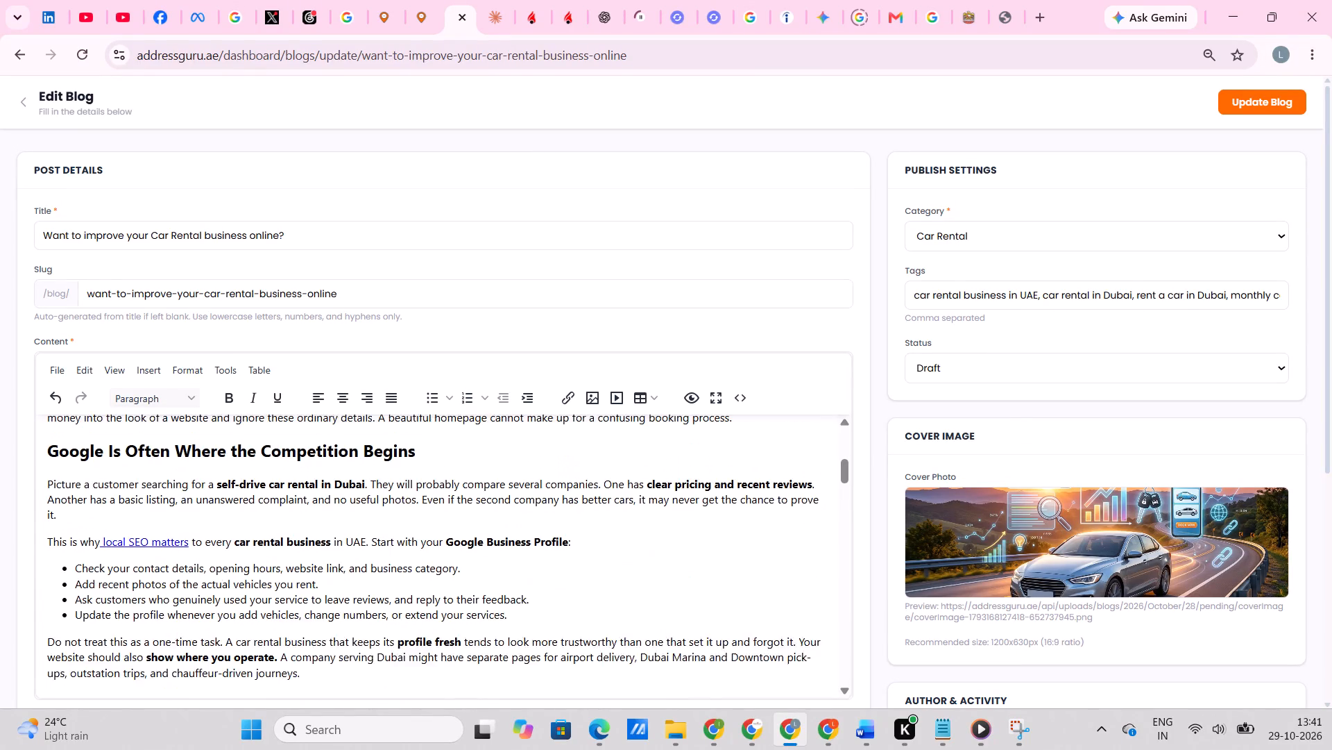
pyautogui.scroll(4, 368, 481)
pyautogui.scroll(-4, 386, 494)
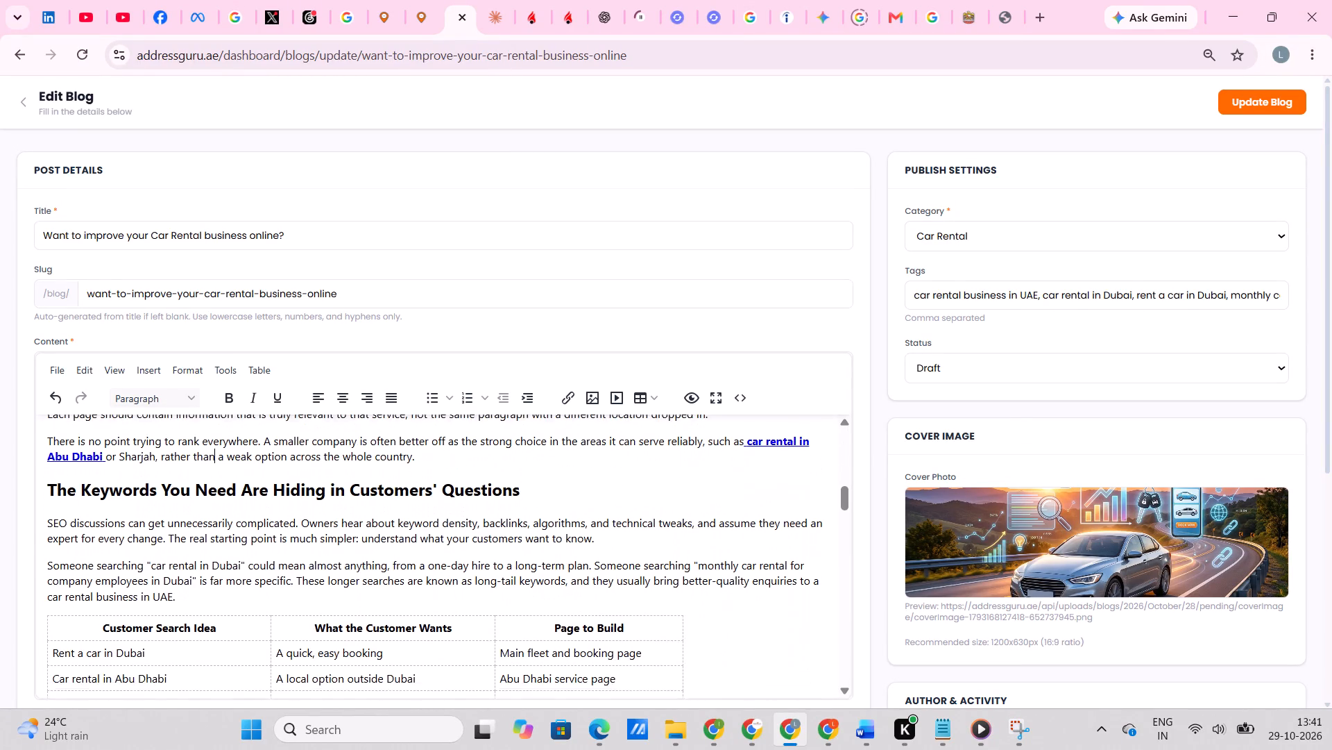
pyautogui.scroll(-3, 388, 497)
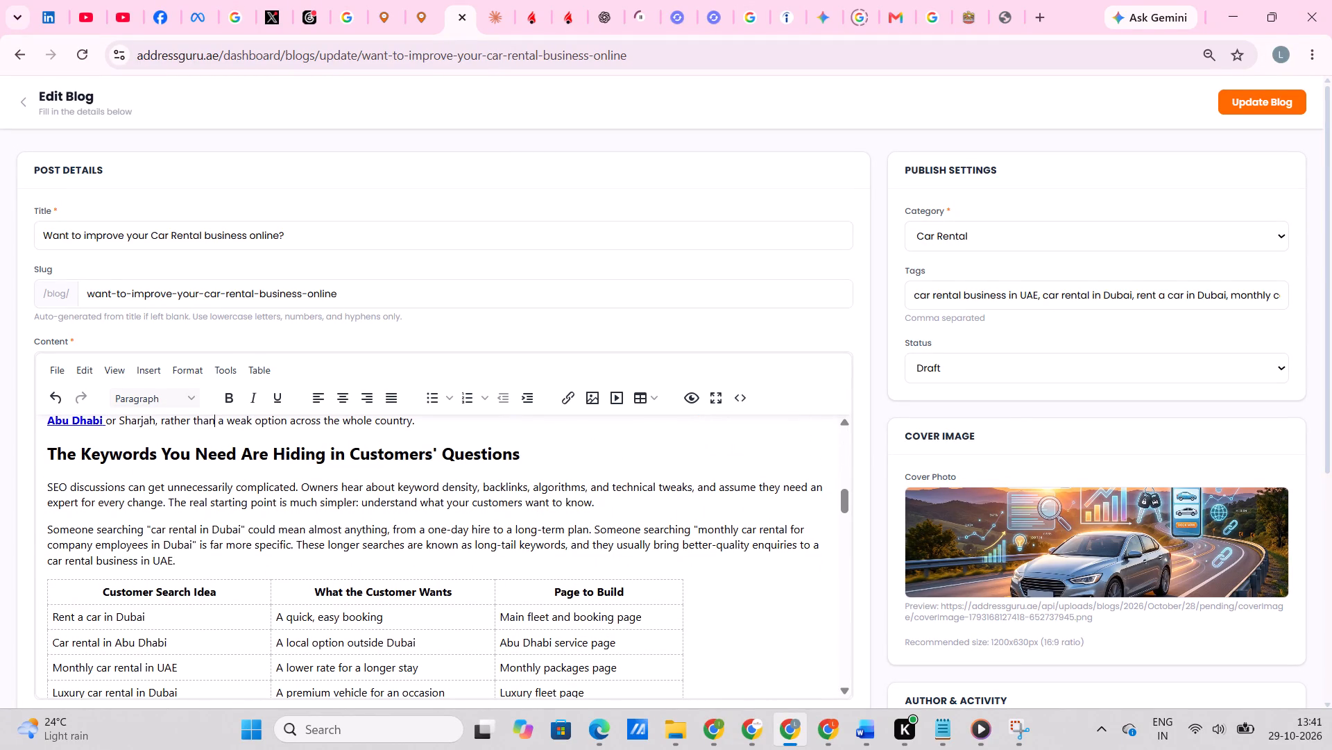
pyautogui.scroll(-2, 395, 497)
pyautogui.scroll(-1, 309, 493)
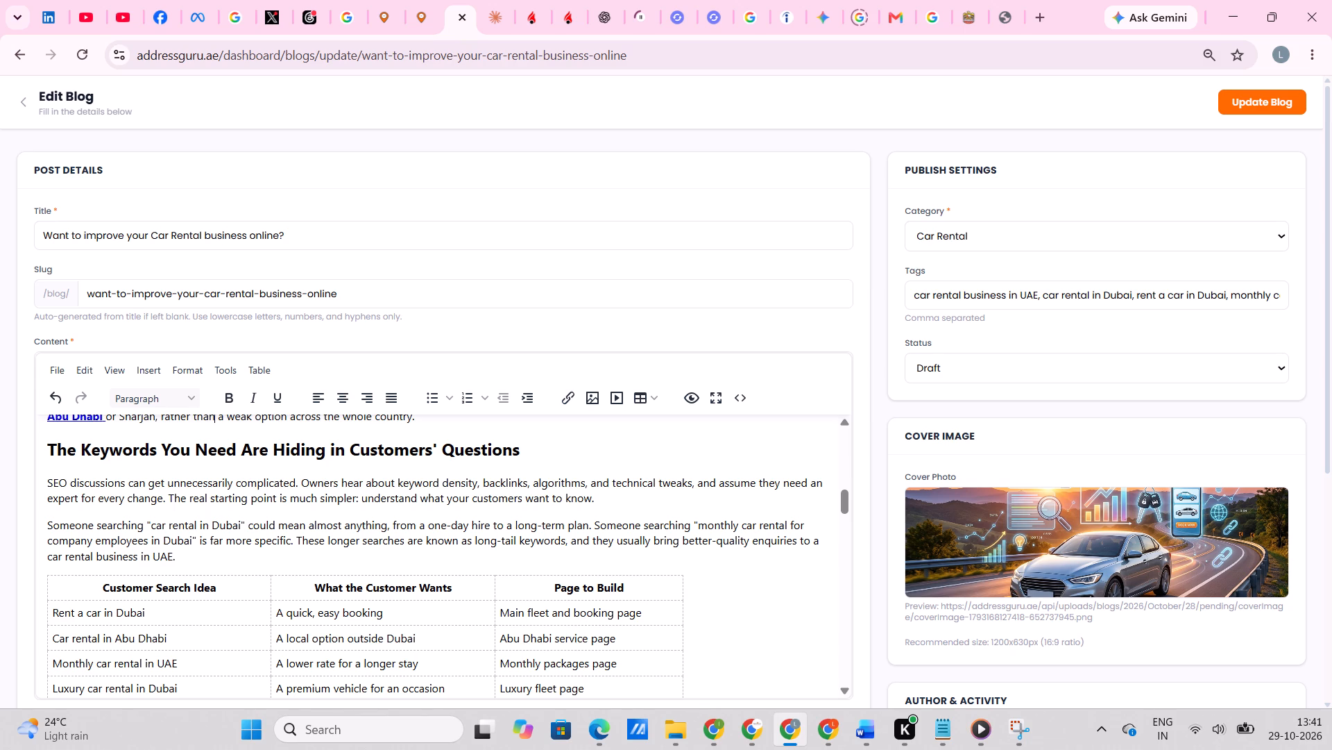
pyautogui.moveTo(361, 501); pyautogui.dragTo(388, 505)
pyautogui.moveTo(388, 505); pyautogui.dragTo(593, 501)
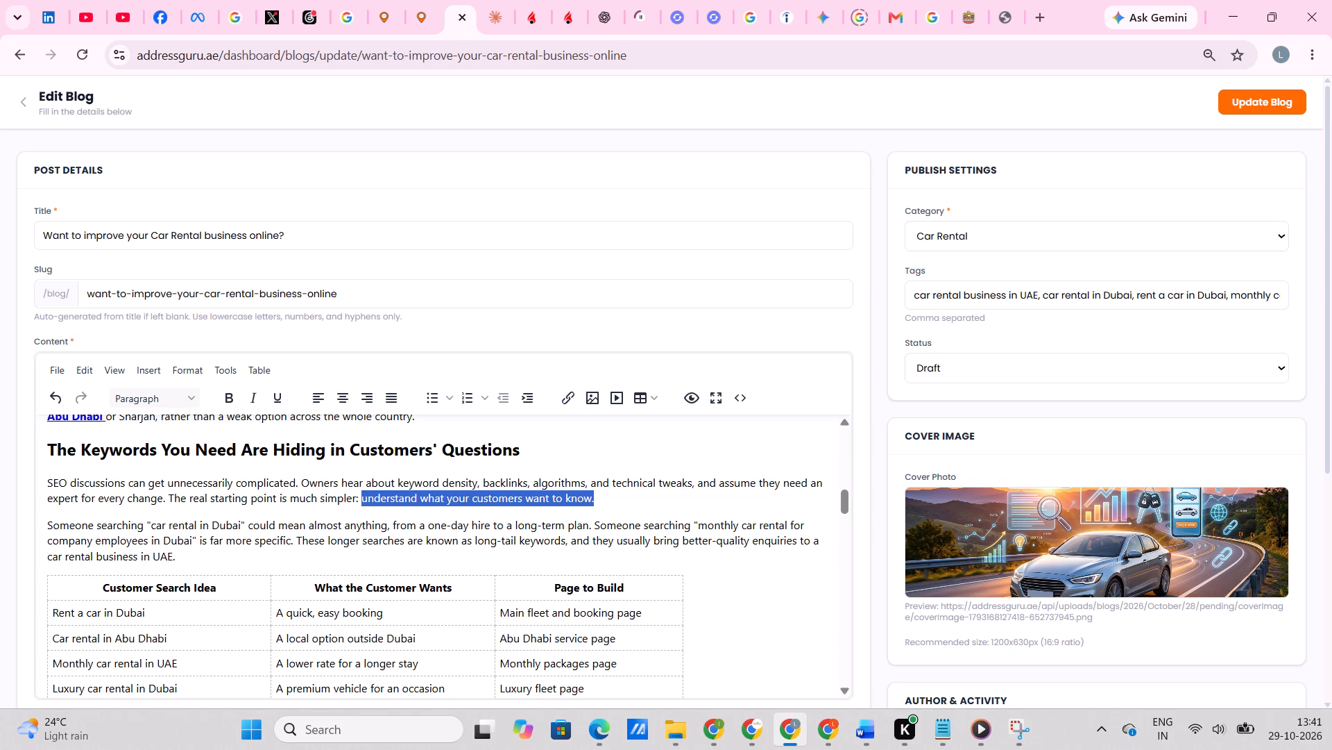
pyautogui.moveTo(593, 501); pyautogui.dragTo(590, 501)
pyautogui.hotkey('ctrl', 'b')
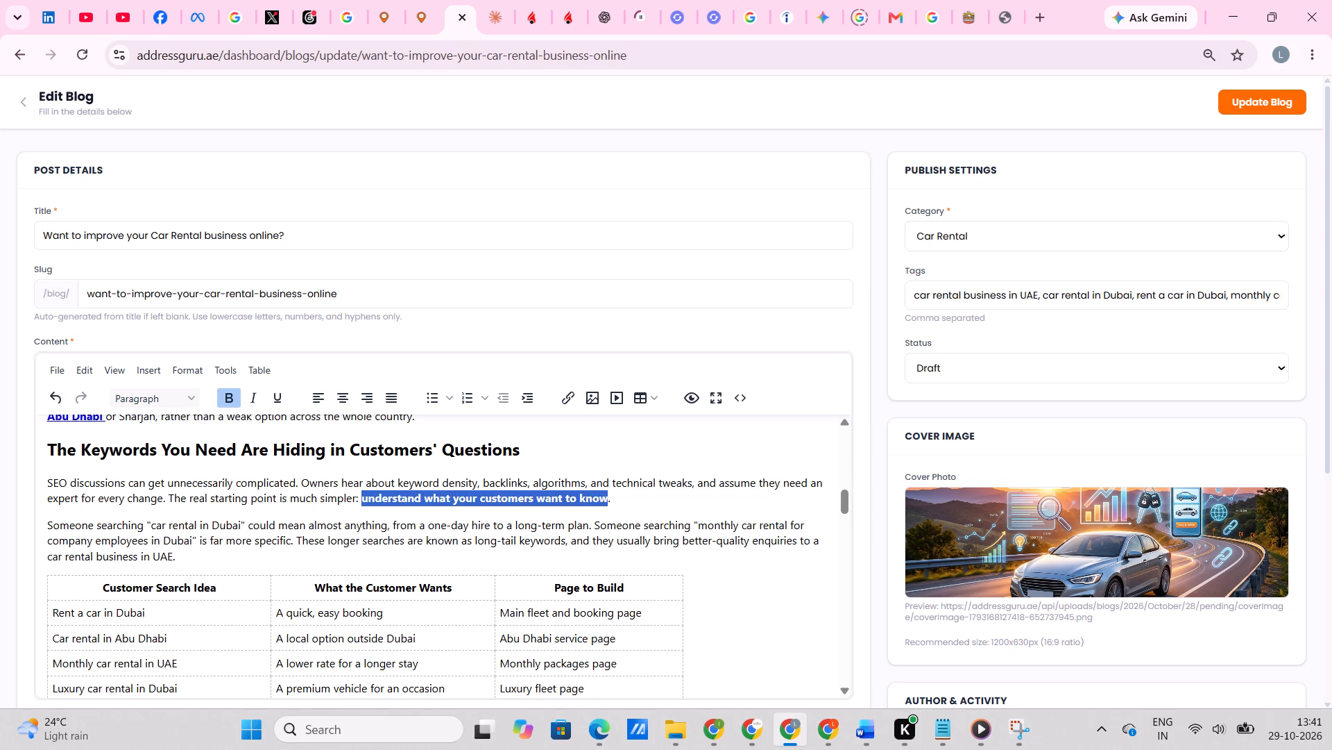
pyautogui.click(599, 528)
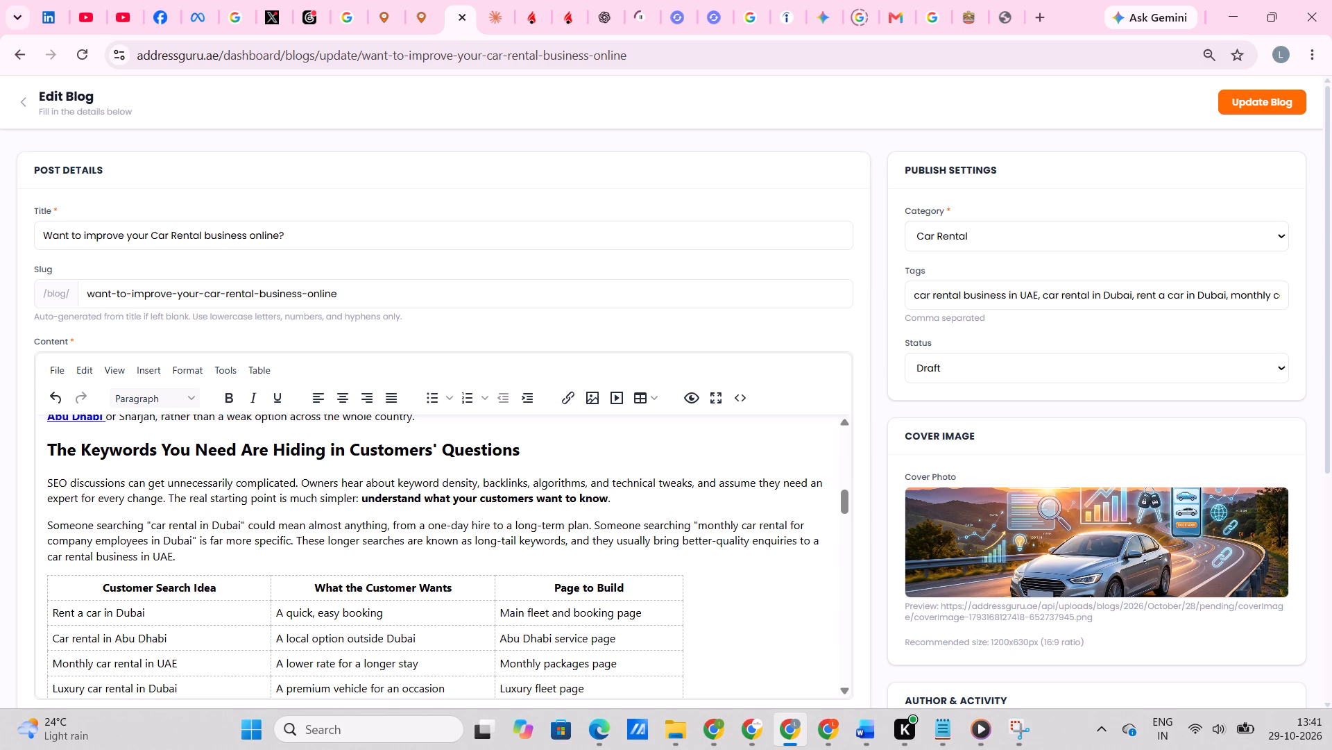
pyautogui.moveTo(144, 528); pyautogui.dragTo(0, 524)
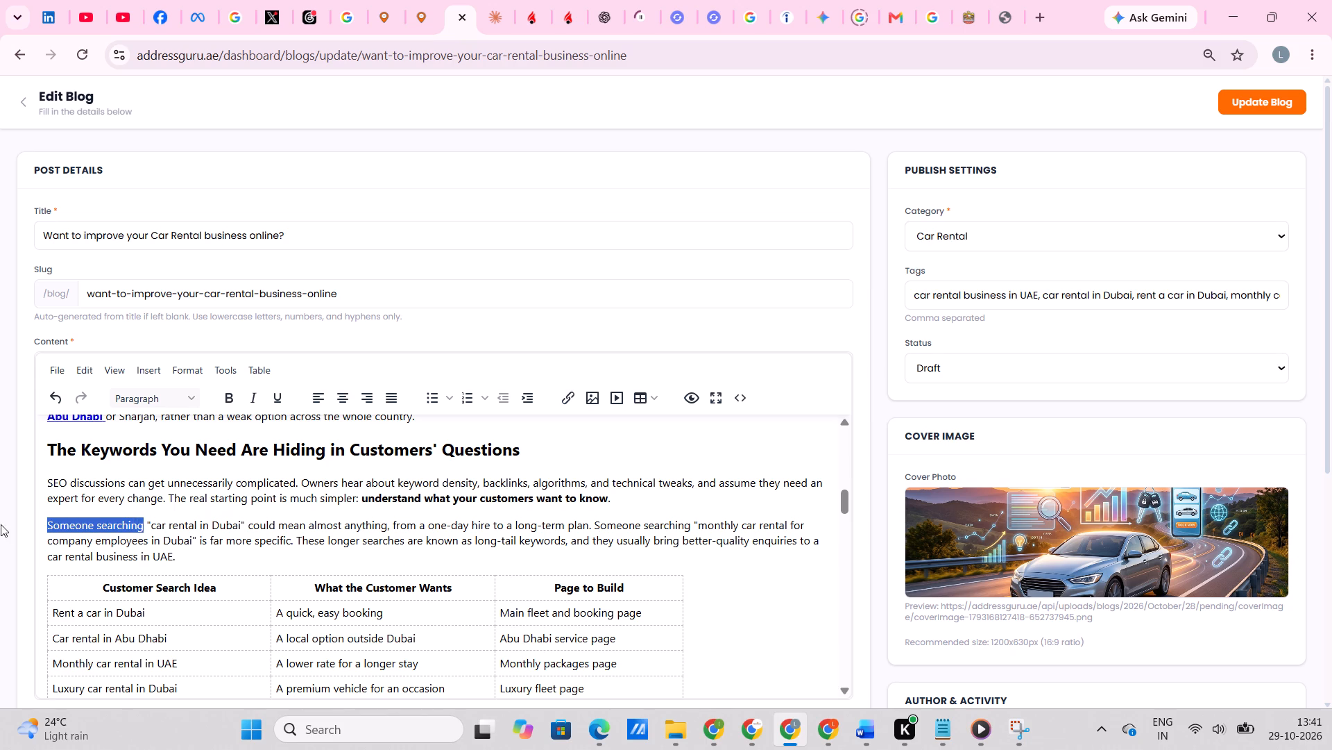
pyautogui.click(572, 535)
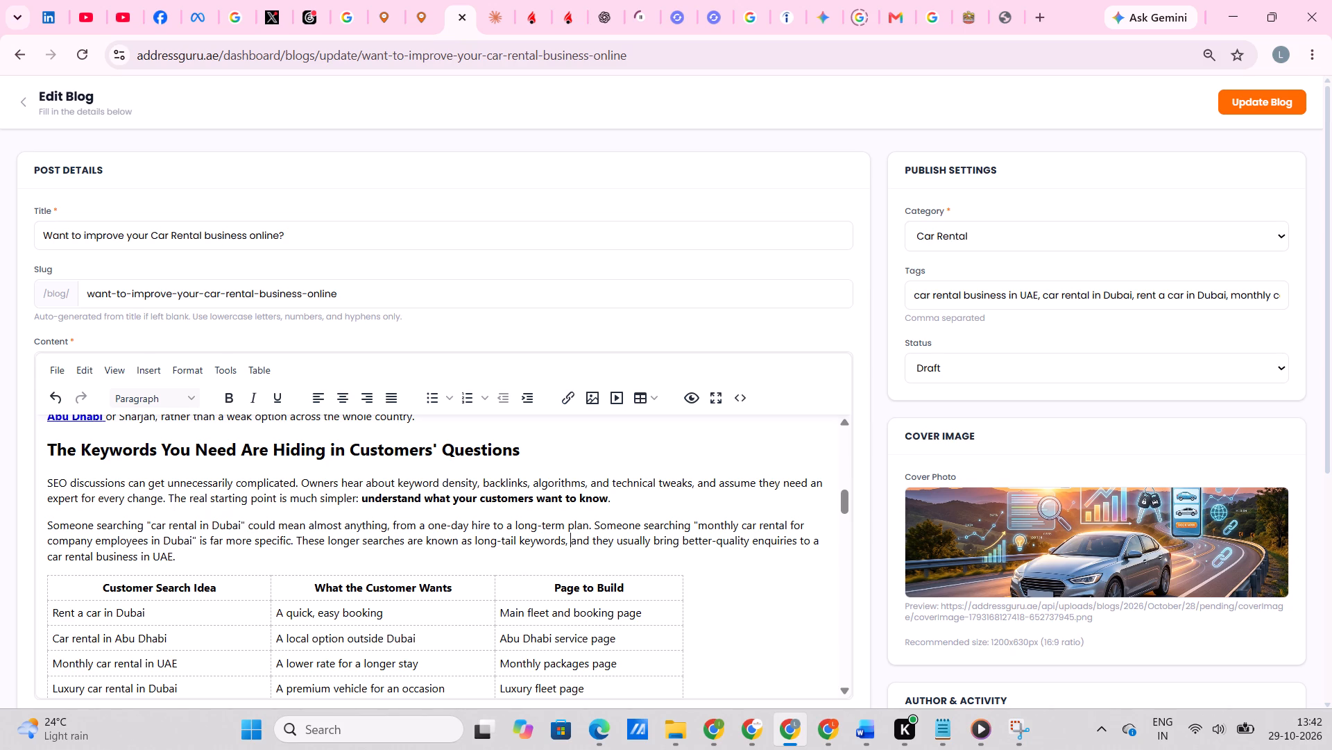
# Delete the paragraph beginning "If you specialise in monthly car rental in UAE packages" below the keywords table.
pyautogui.scroll(-2, 475, 540)
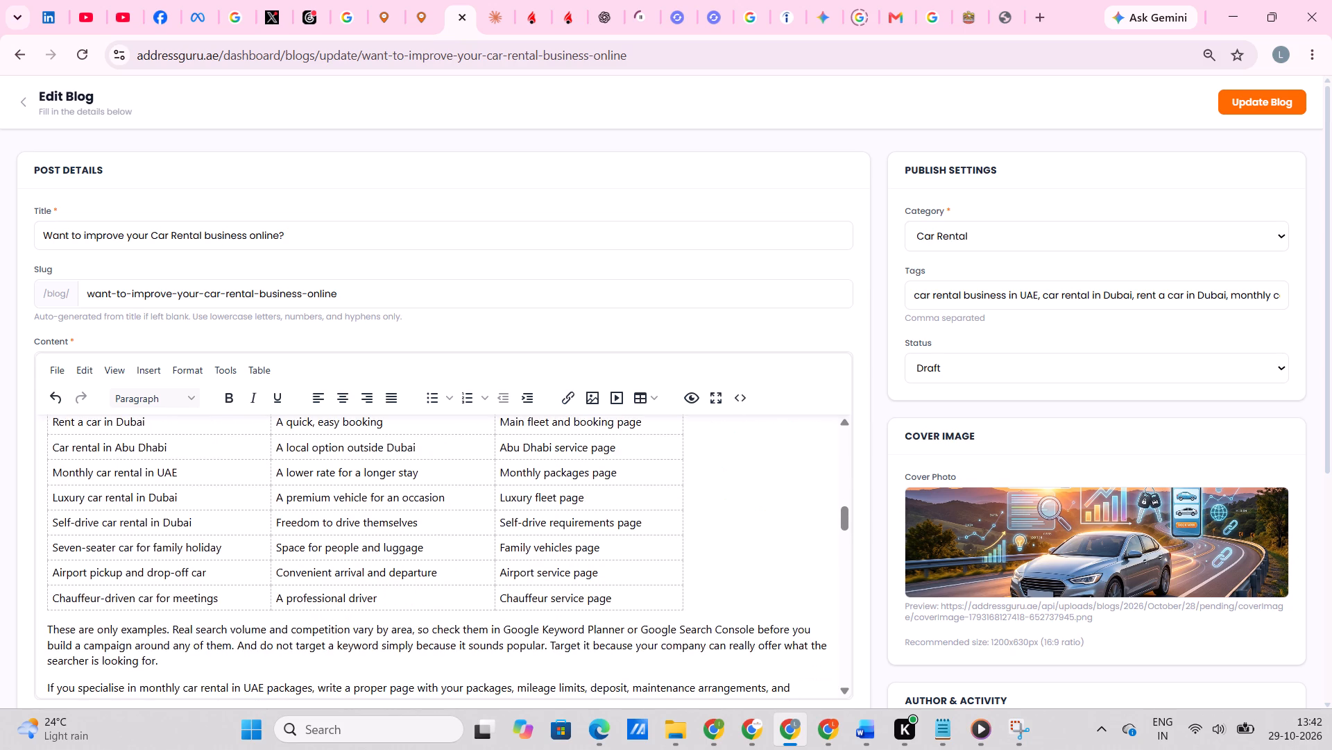
pyautogui.scroll(-2, 475, 540)
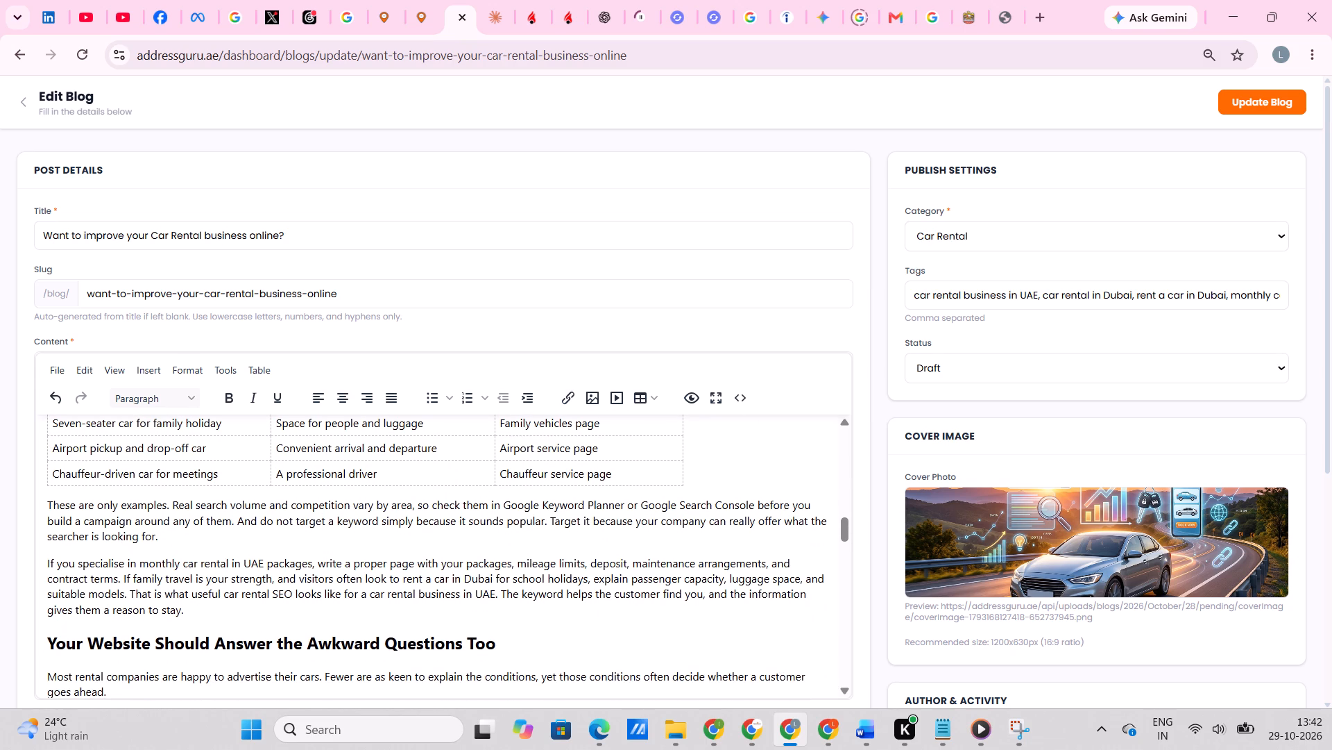
pyautogui.tripleClick(391, 603)
pyautogui.doubleClick(391, 603)
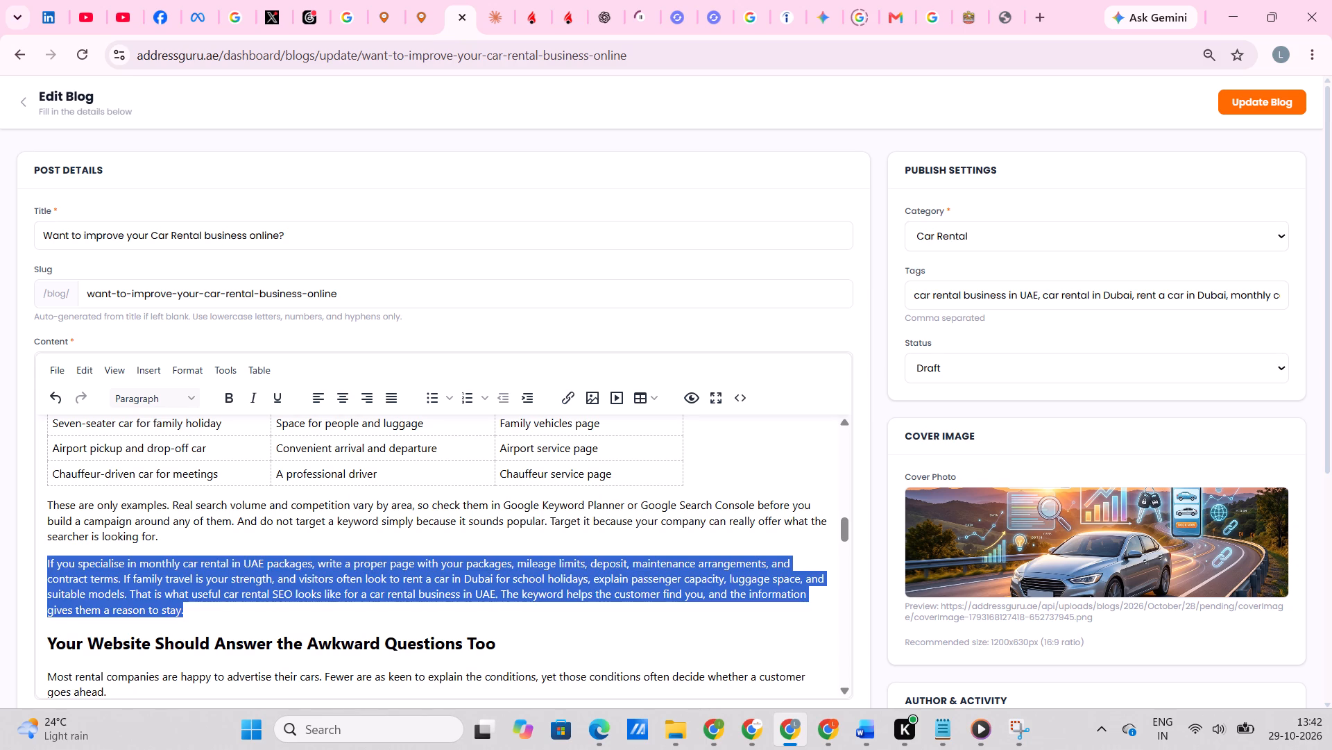
pyautogui.press('BackSpace')
pyautogui.press('BackSpace')
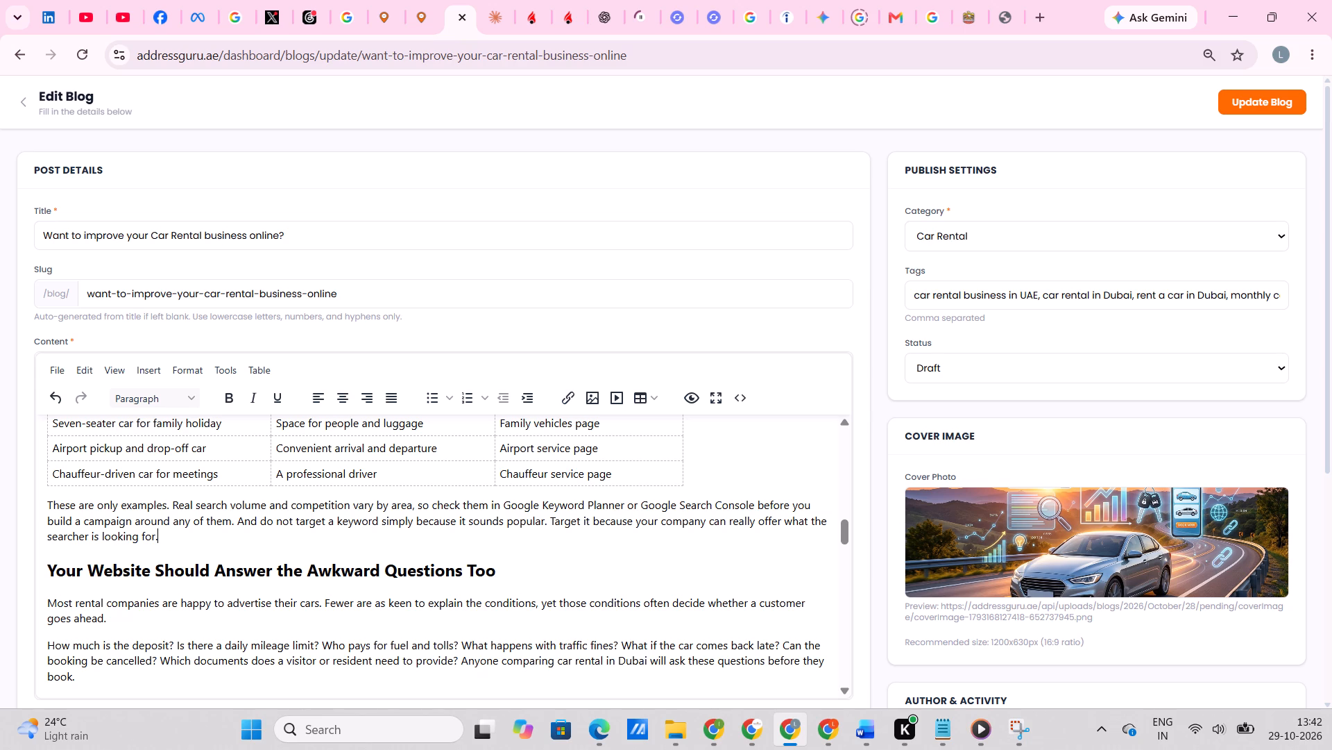
# Bold the phrase "search volume and competition vary by area" in the paragraph directly below the keywords table.
pyautogui.moveTo(412, 506); pyautogui.dragTo(228, 508)
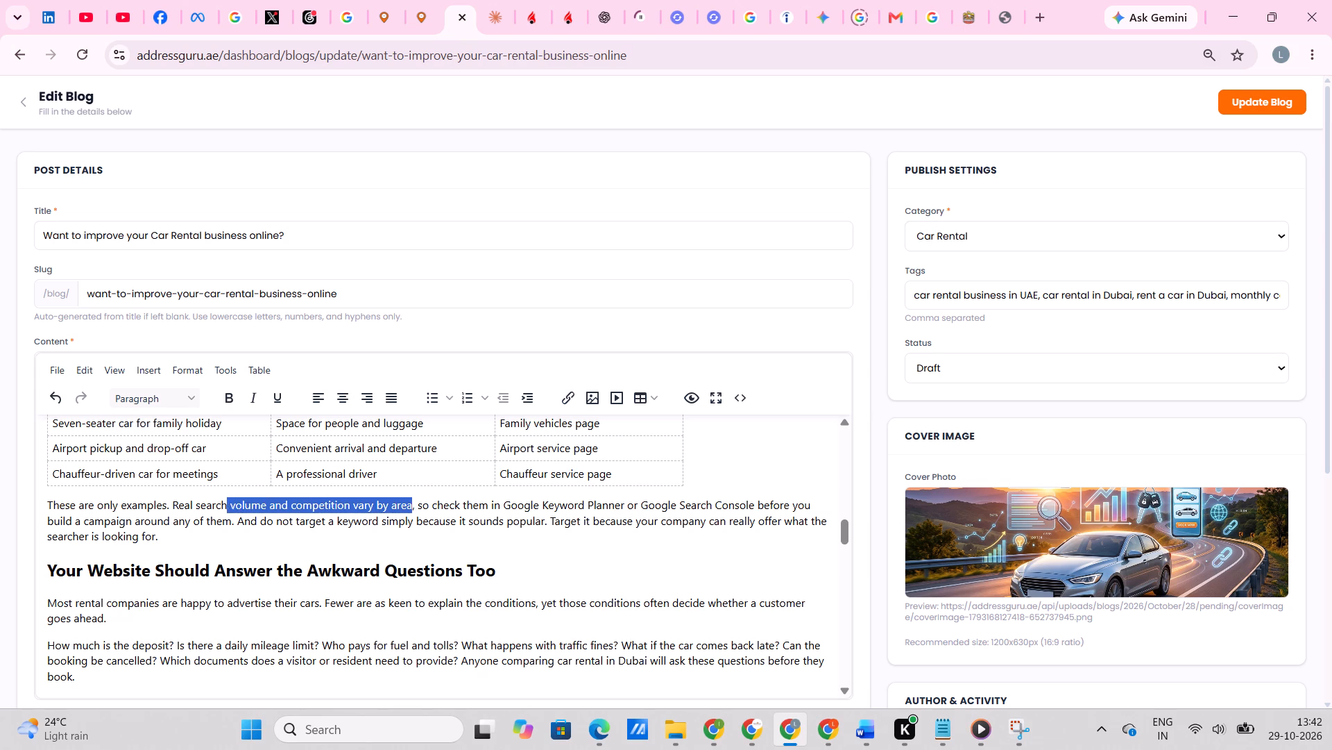
pyautogui.moveTo(228, 508); pyautogui.dragTo(196, 510)
pyautogui.hotkey('ctrl', 'b')
pyautogui.click(432, 511)
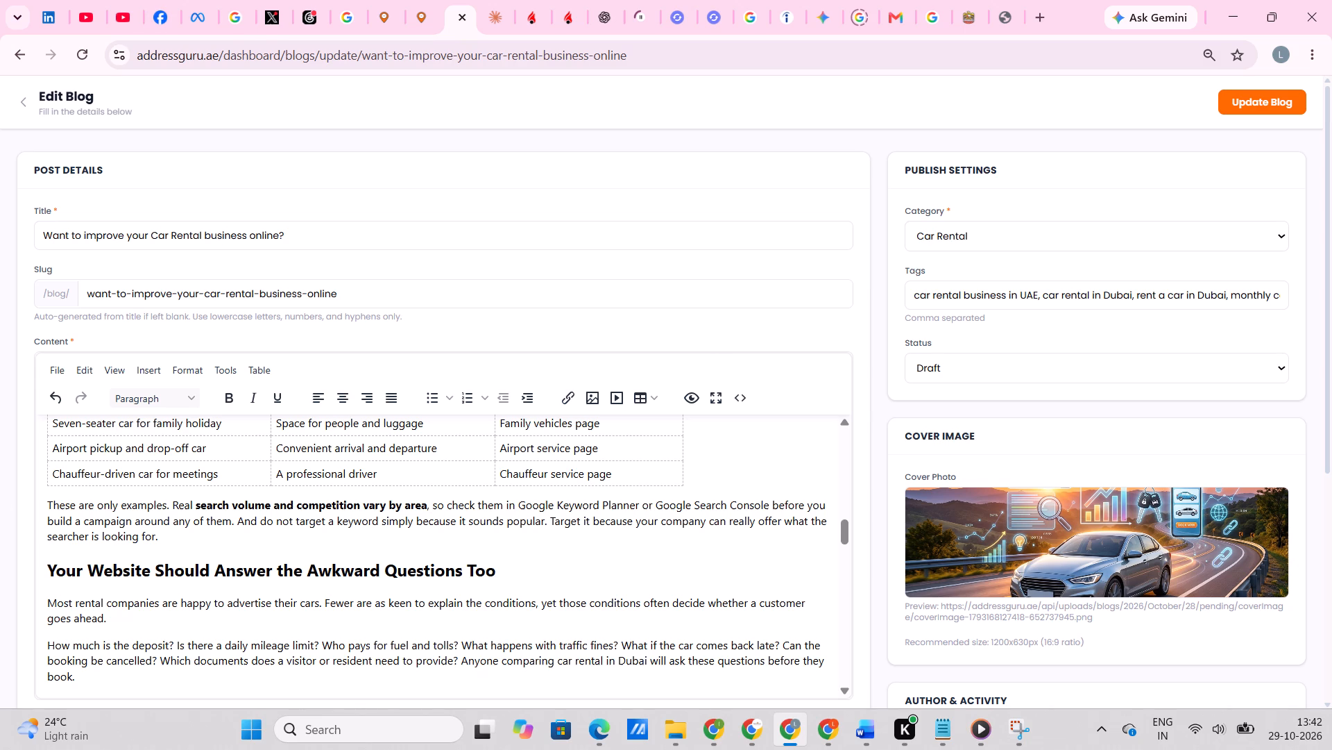
# Search the web for the draft's phrase "Google Keyword Planner" and start the tool from its Google Ads page.
pyautogui.moveTo(520, 506); pyautogui.dragTo(624, 499)
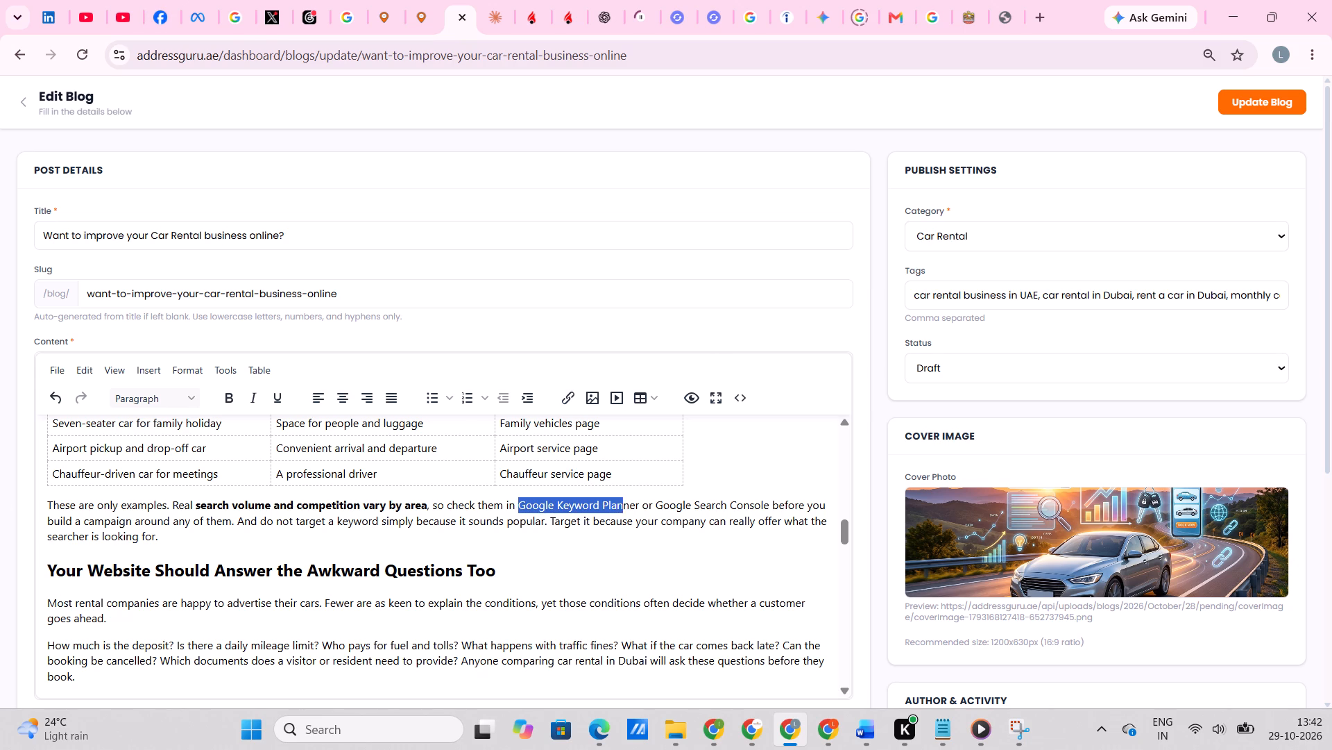
pyautogui.moveTo(624, 499); pyautogui.dragTo(642, 498)
pyautogui.hotkey('ctrl', 'c')
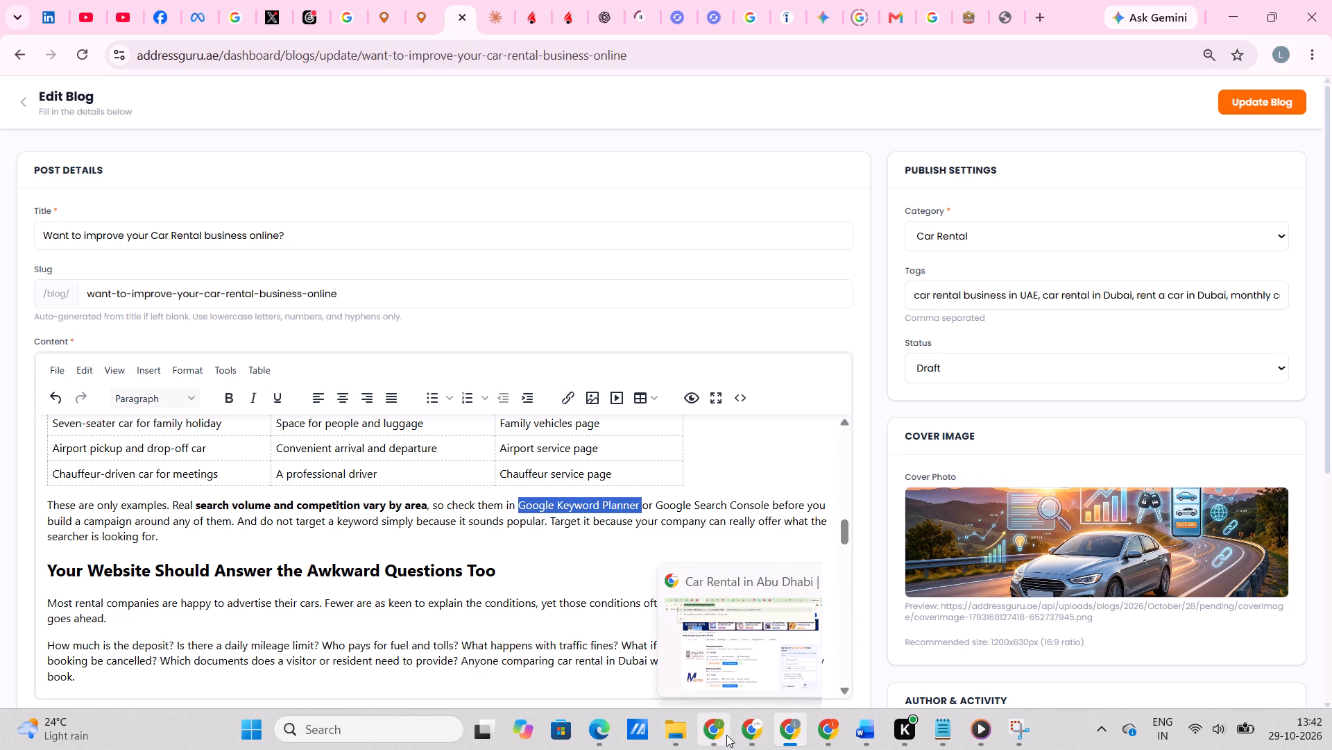
pyautogui.click(1016, 0)
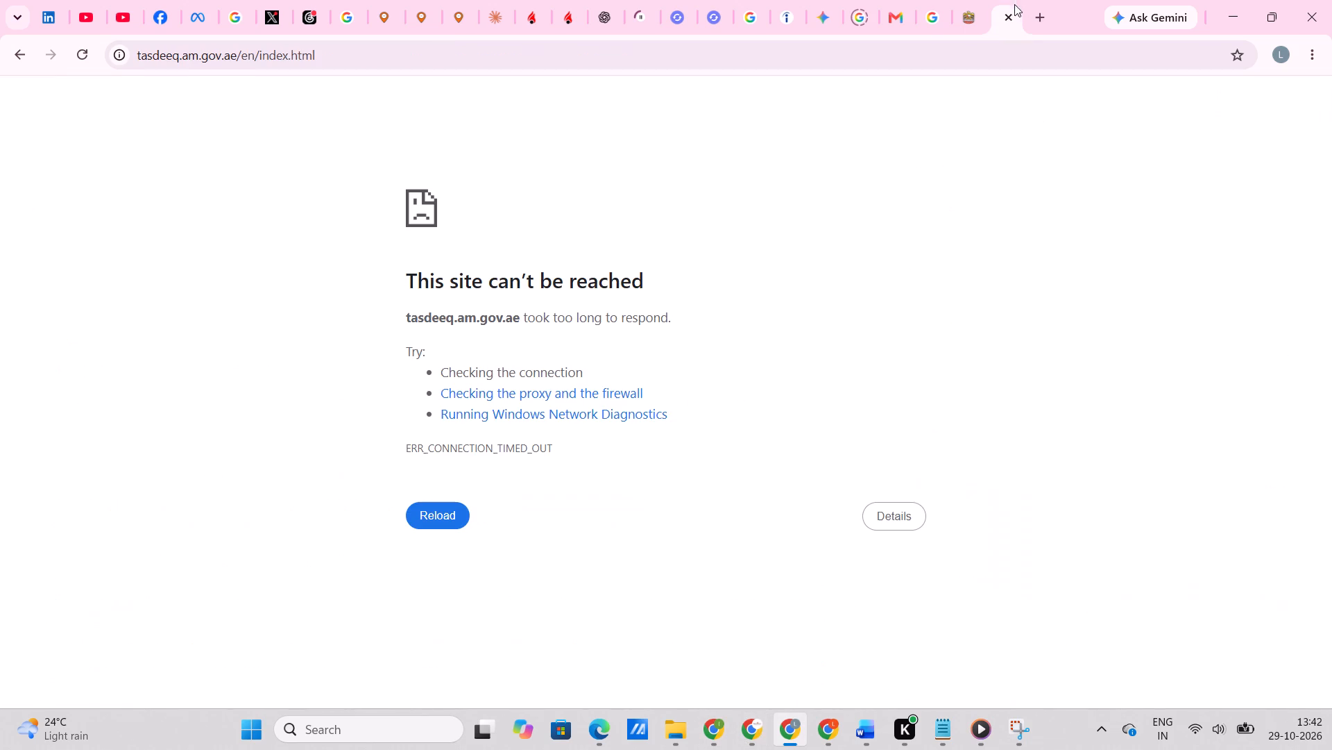
pyautogui.click(660, 85)
pyautogui.click(649, 50)
pyautogui.hotkey('ctrl', 'v')
pyautogui.press('Return')
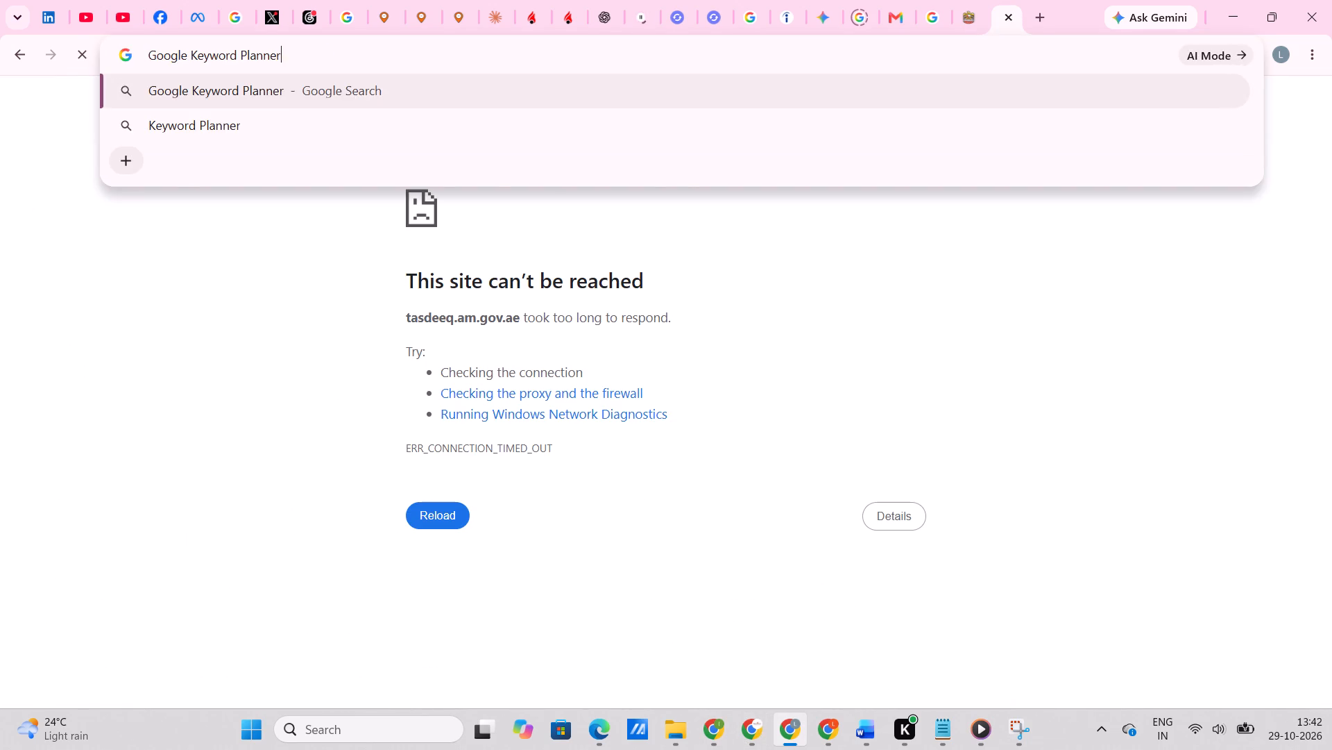
pyautogui.click(452, 286)
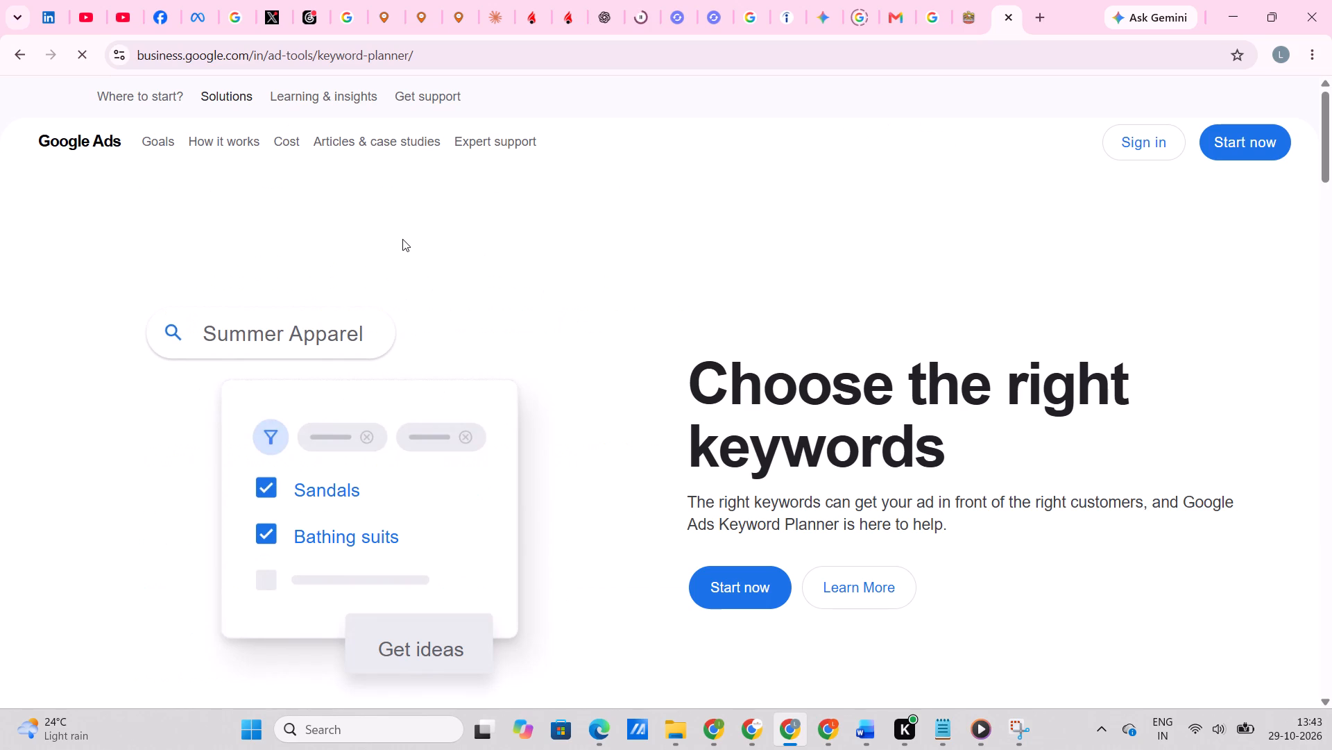
pyautogui.click(724, 597)
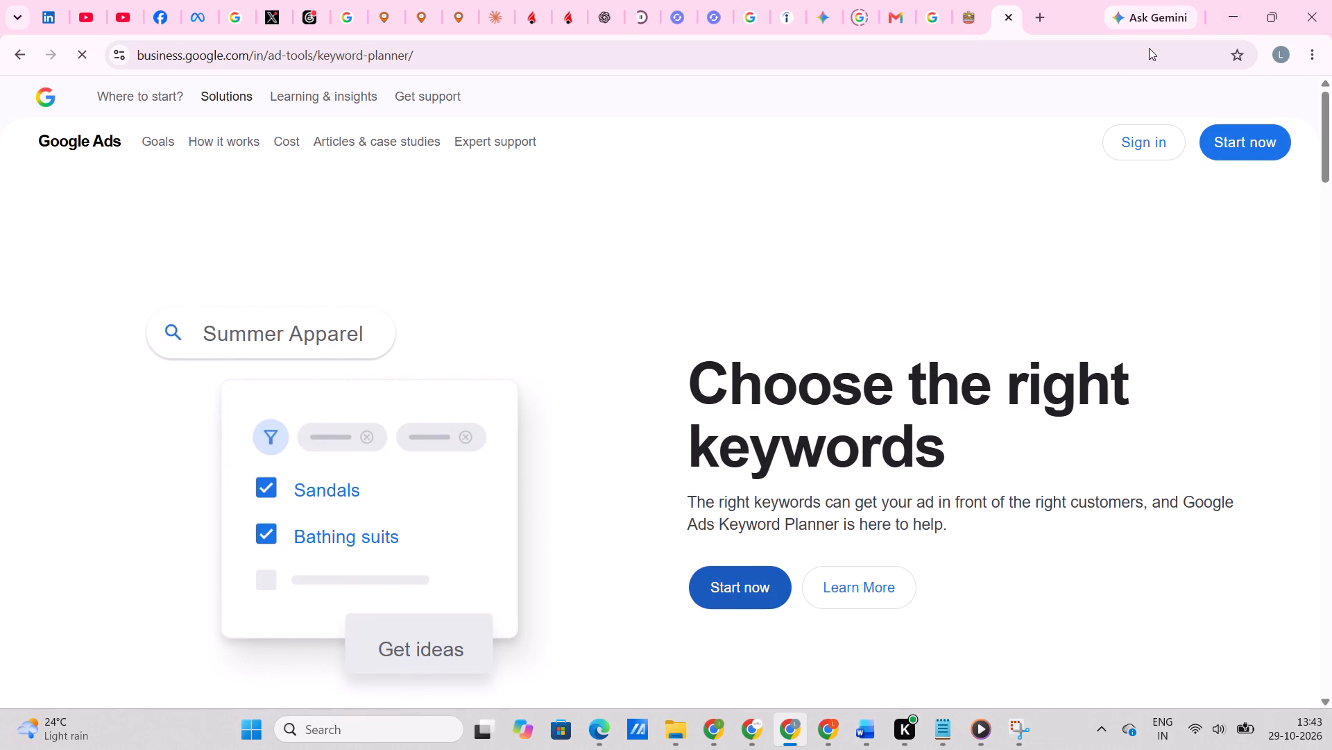
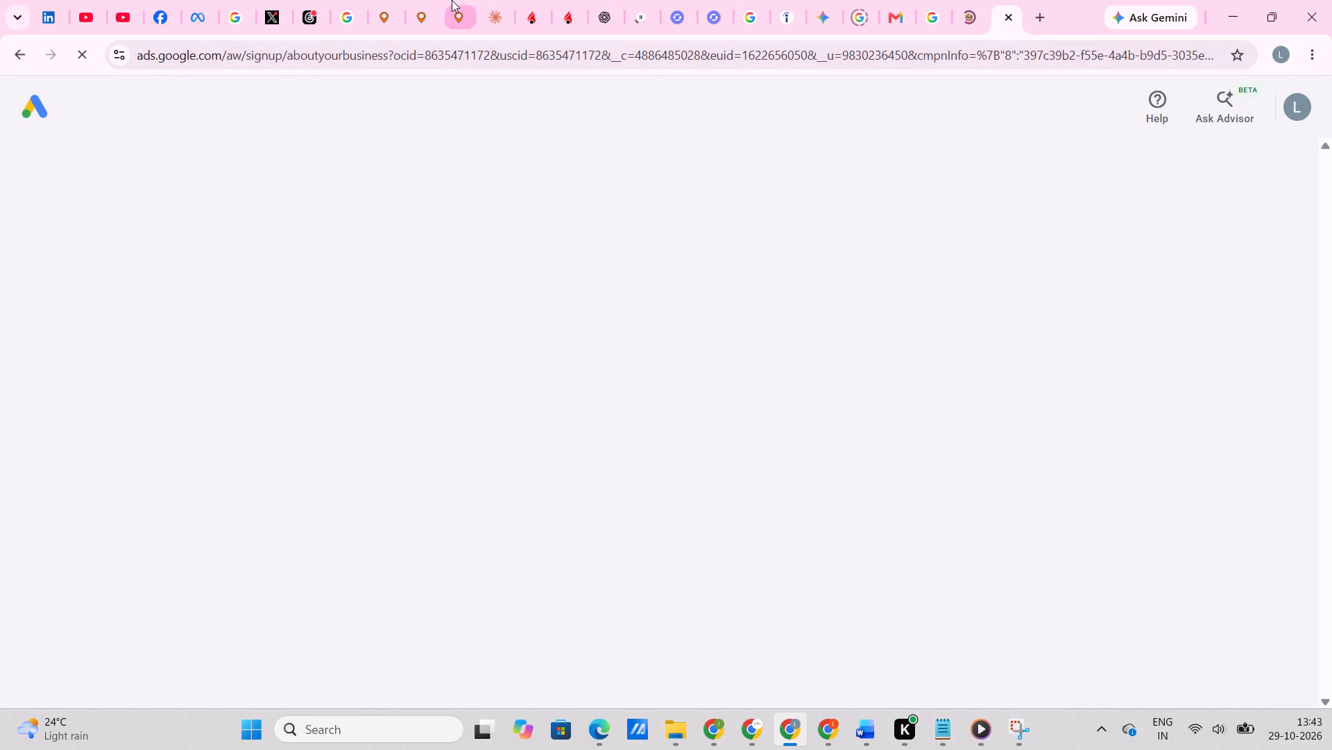
# Return to the blog draft and place the cursor in the blank line above the paragraph beginning "Each page should contain".
pyautogui.click(452, 0)
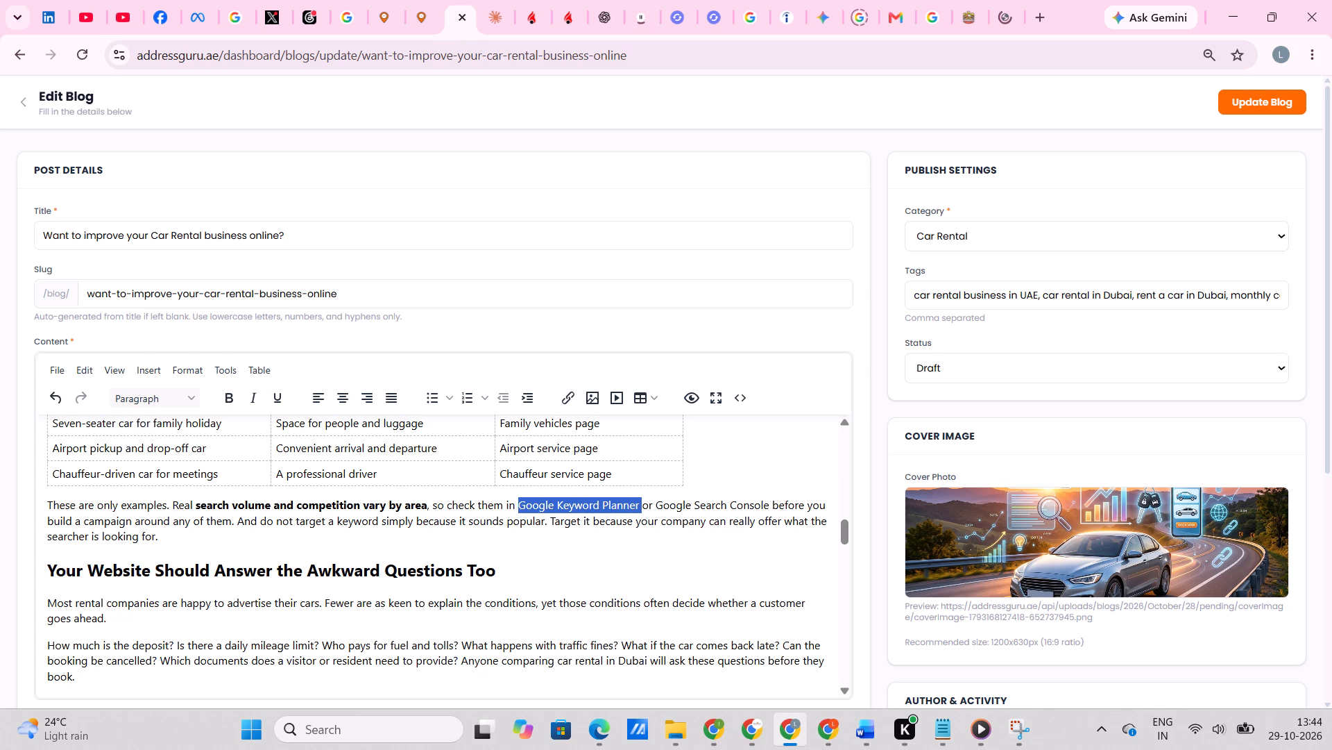
pyautogui.rightClick(466, 601)
pyautogui.scroll(5, 466, 601)
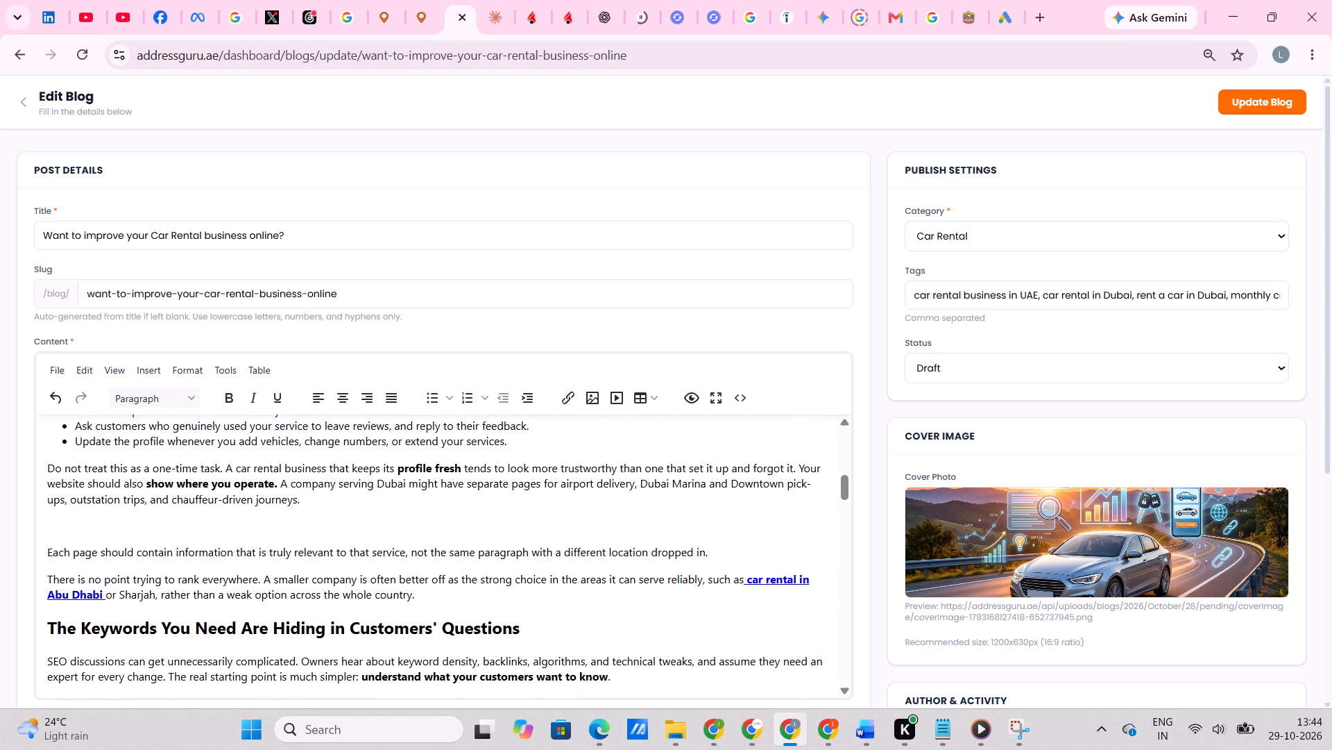
pyautogui.scroll(-1, 466, 601)
pyautogui.scroll(1, 466, 601)
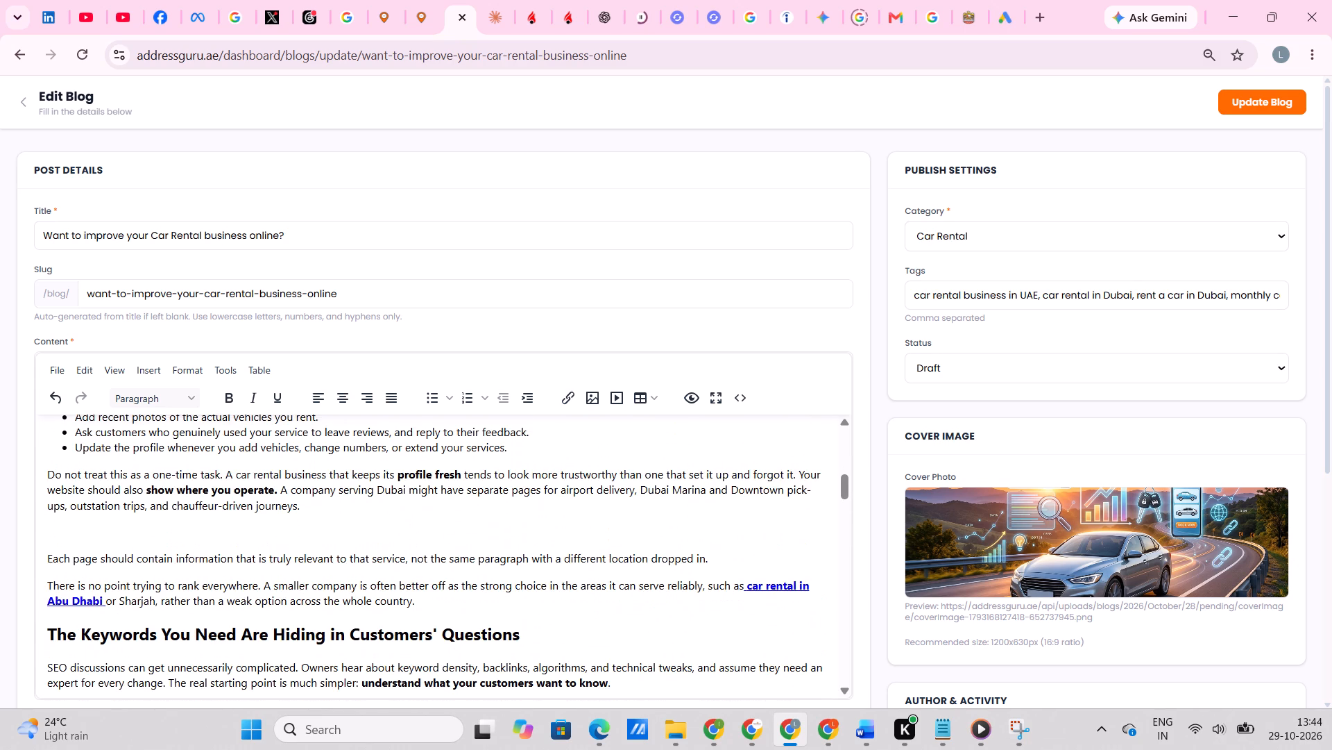
pyautogui.click(399, 535)
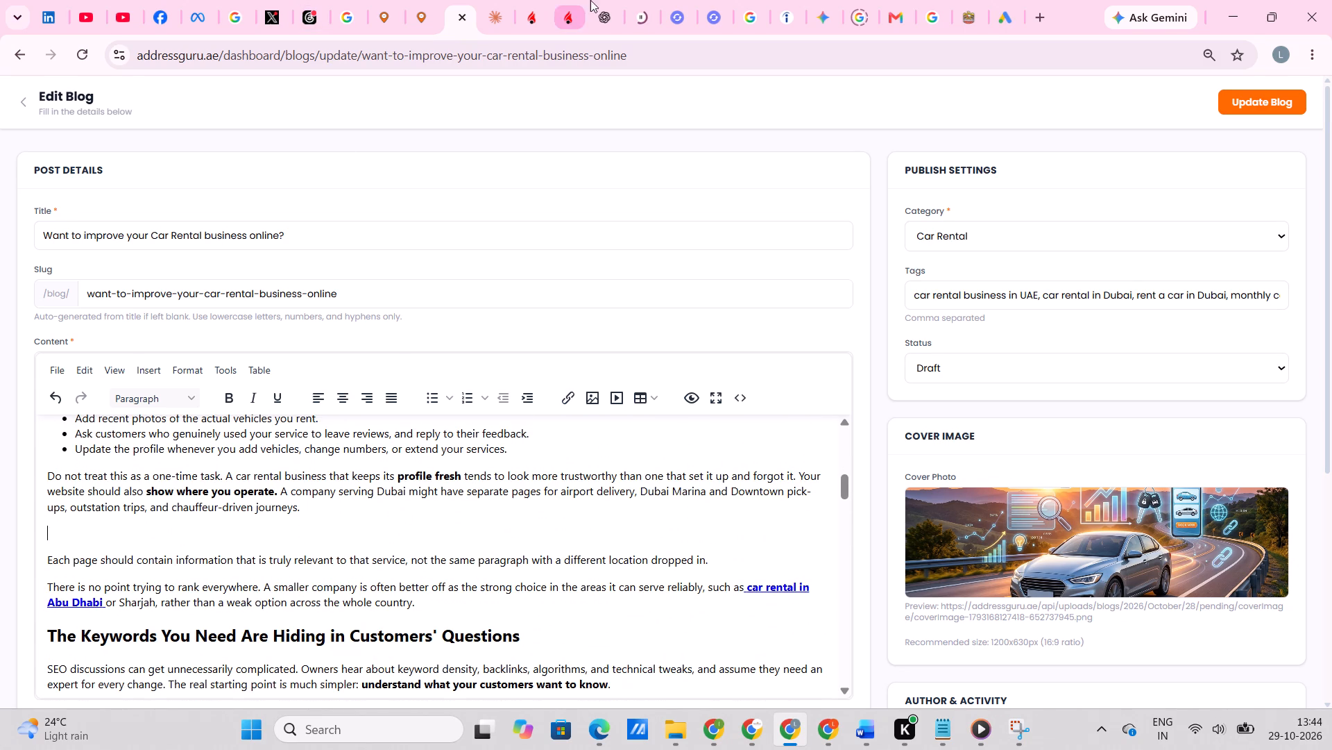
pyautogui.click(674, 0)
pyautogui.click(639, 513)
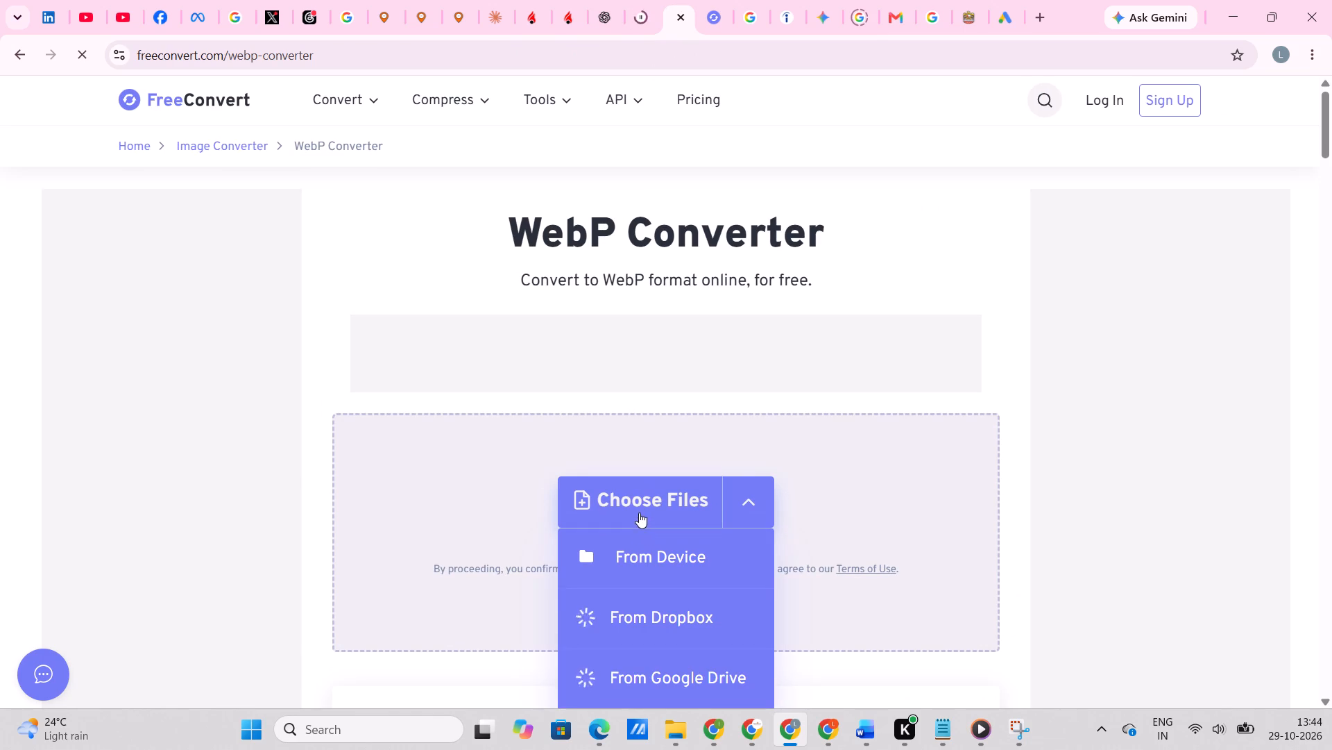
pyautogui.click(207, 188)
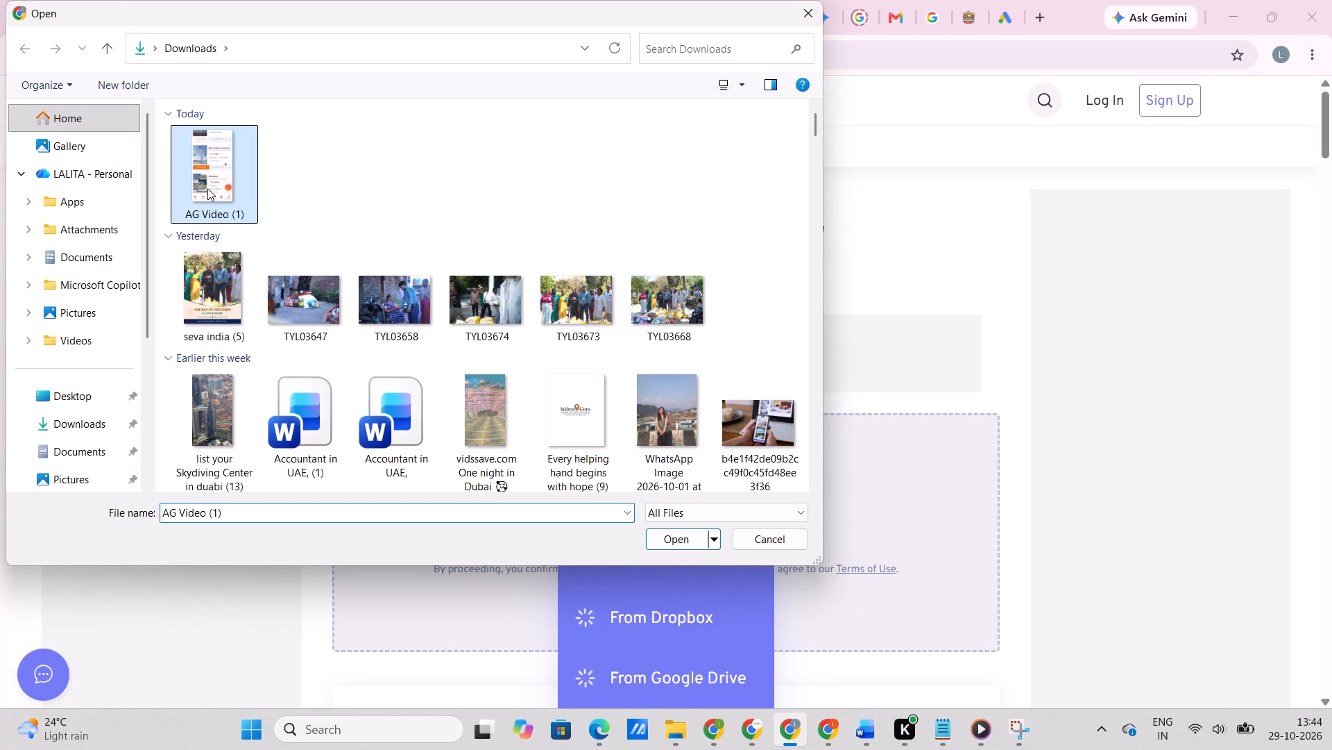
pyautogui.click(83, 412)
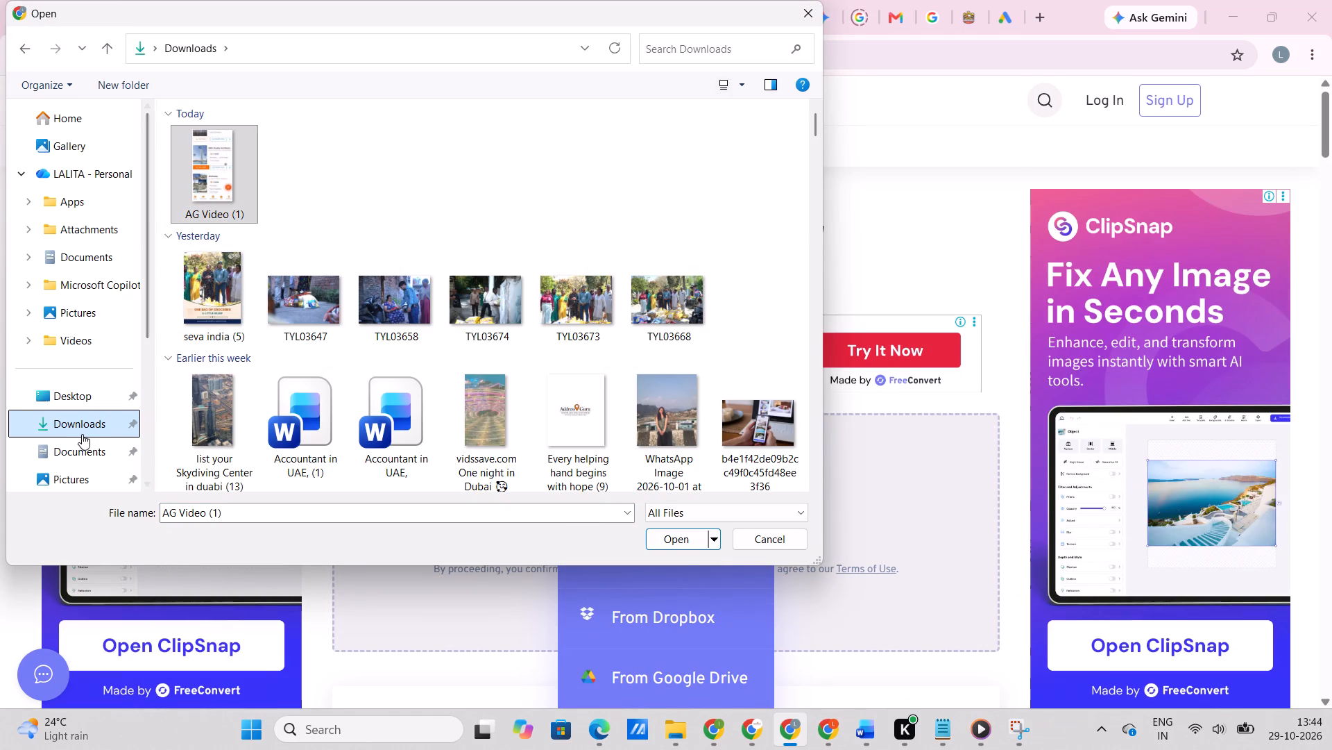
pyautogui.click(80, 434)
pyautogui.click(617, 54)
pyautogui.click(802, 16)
# Switch to the Pinterest window and save the "Build a Car Selling Website or App" pin's picture to Downloads as a JPEG.
pyautogui.click(715, 722)
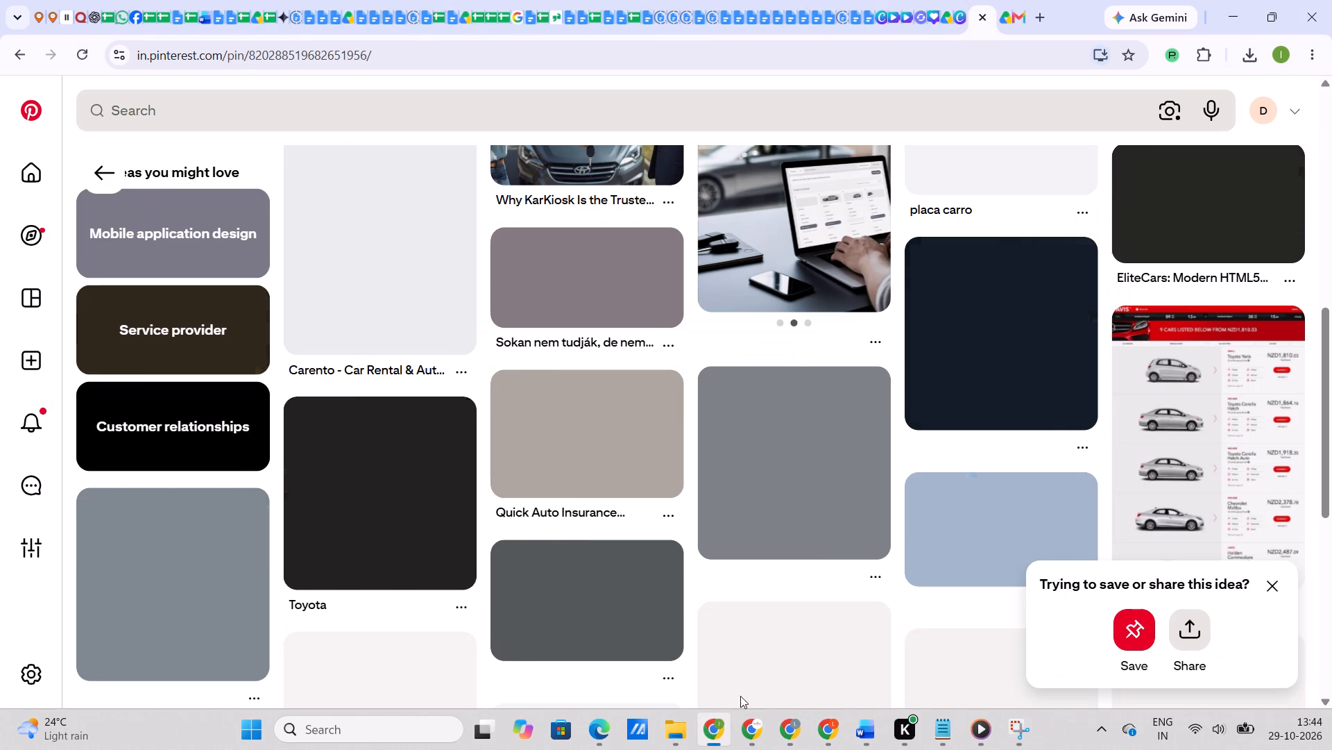
pyautogui.scroll(9, 783, 333)
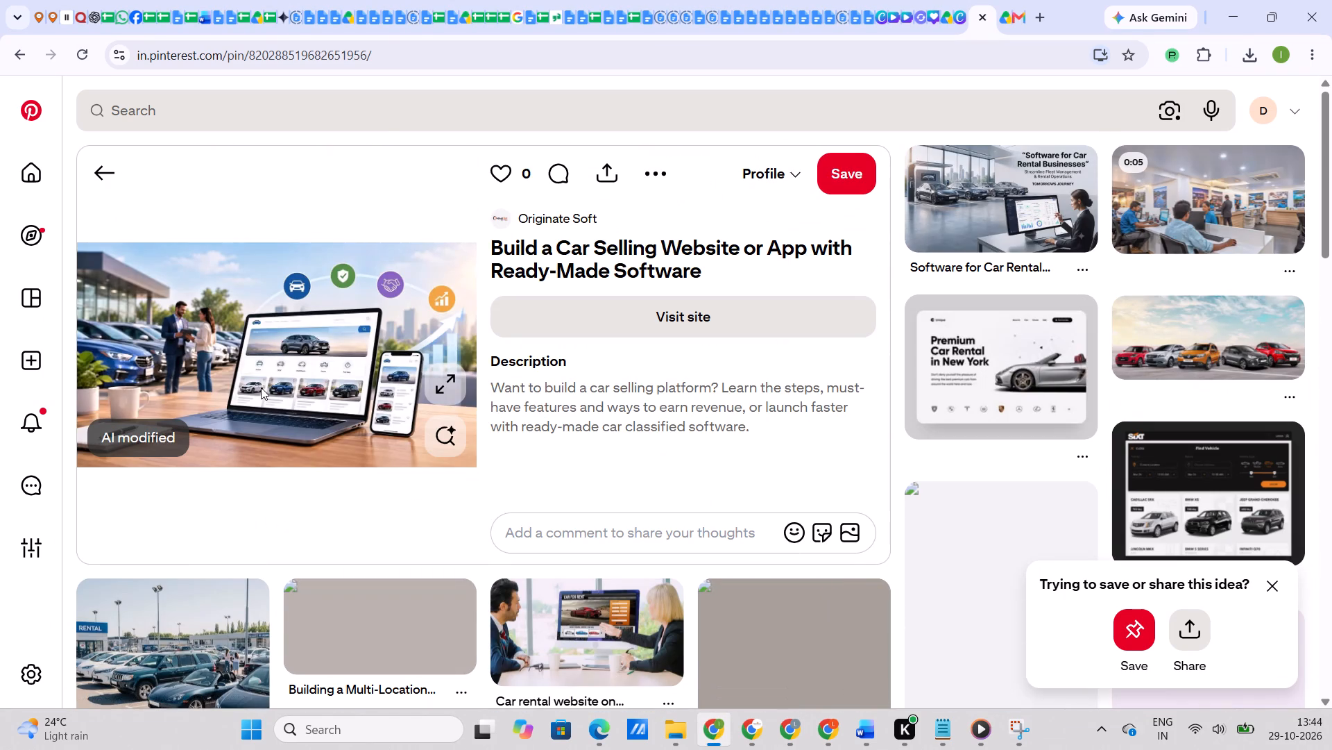
pyautogui.rightClick(261, 387)
pyautogui.rightClick(261, 387)
pyautogui.click(348, 439)
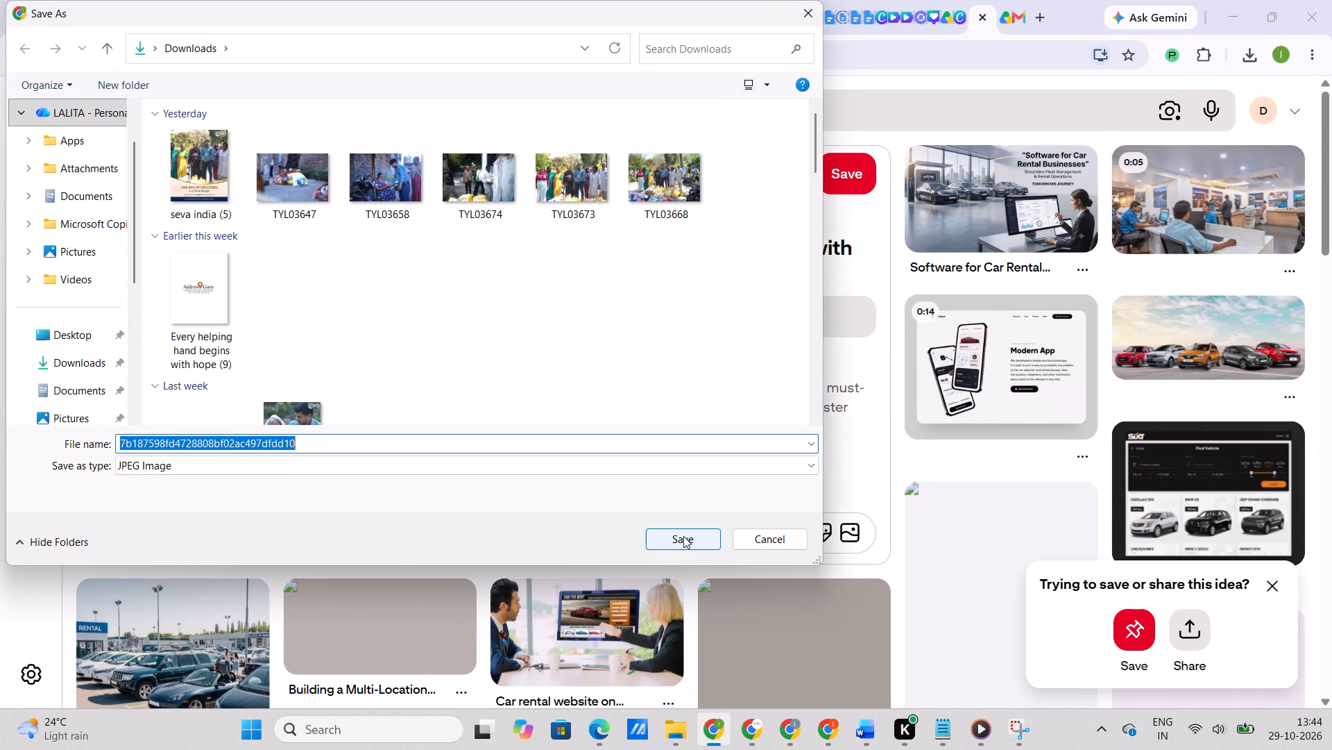
pyautogui.click(683, 536)
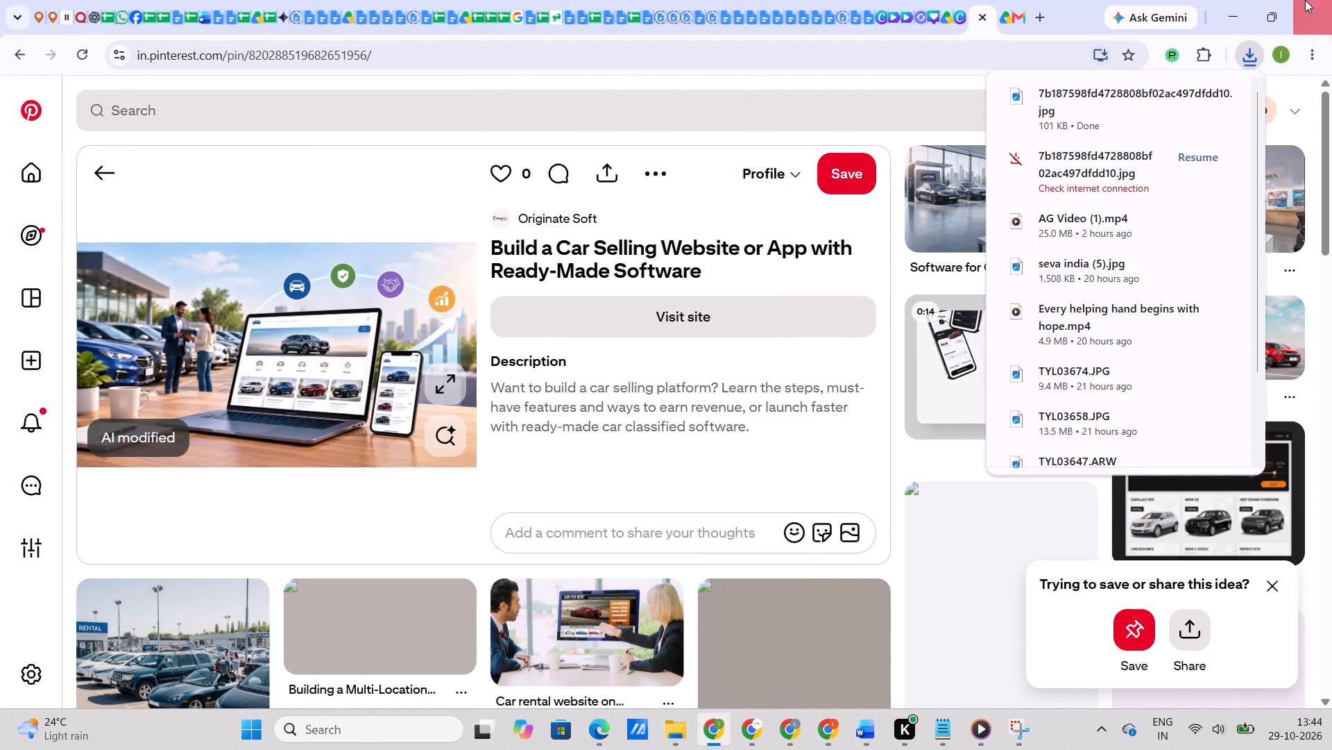
pyautogui.click(1216, 0)
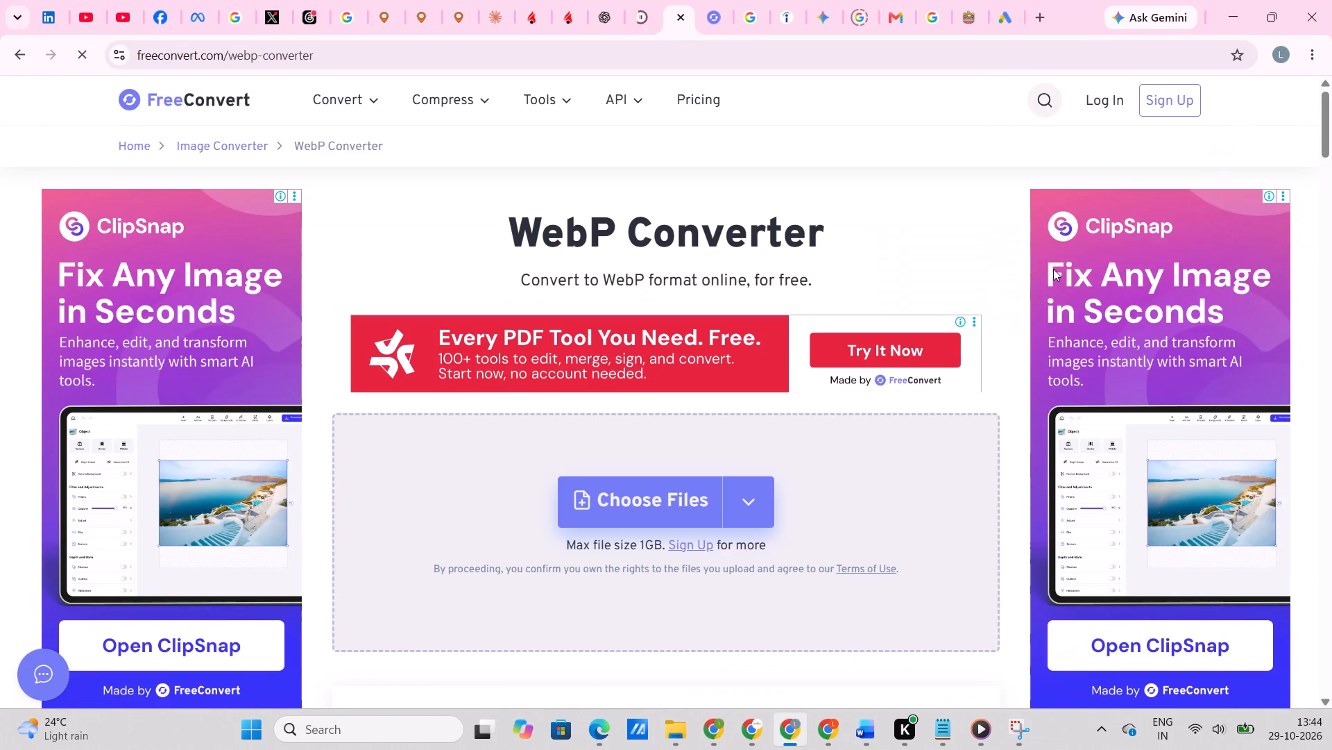
# Upload the saved JPEG picture to FreeConvert's WebP converter and convert it to WebP.
pyautogui.click(658, 493)
pyautogui.click(218, 182)
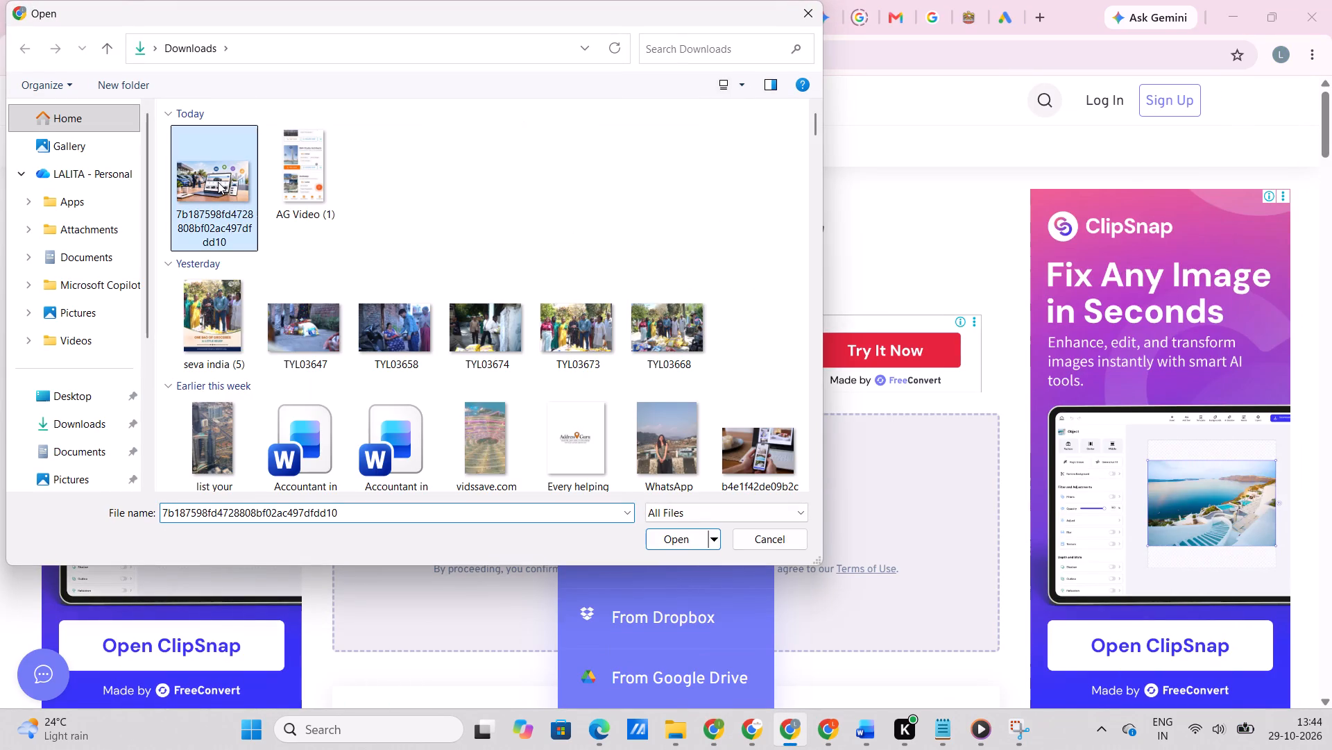
pyautogui.click(683, 547)
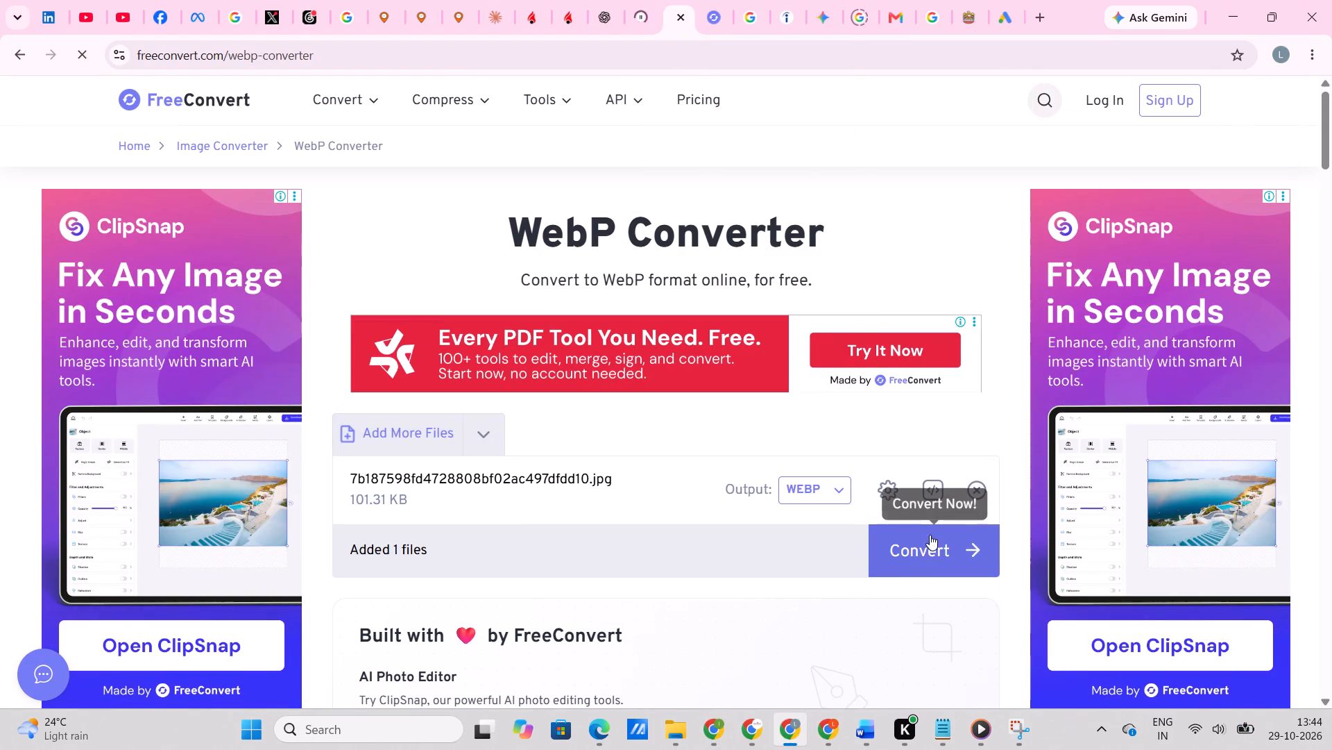
pyautogui.click(929, 547)
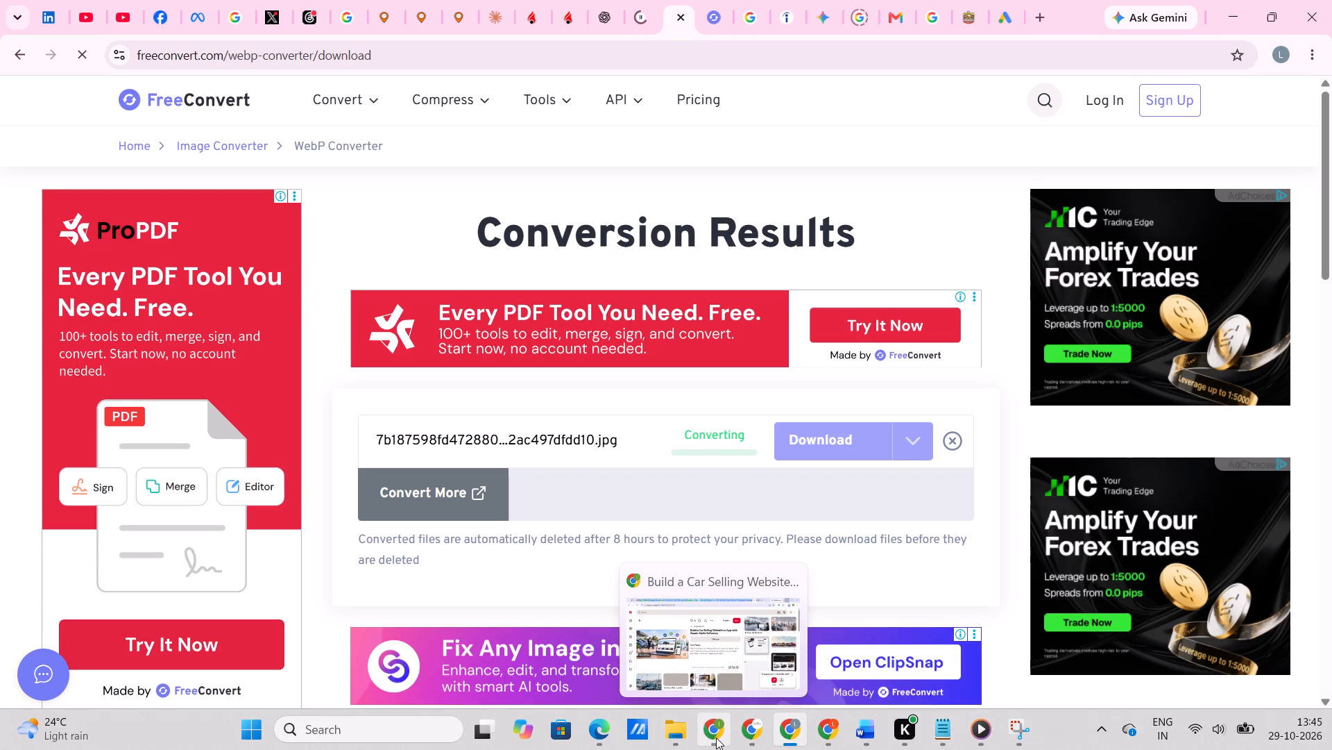
# Delete the original JPEG picture of the car-selling website from the Downloads folder in File Explorer.
pyautogui.click(679, 743)
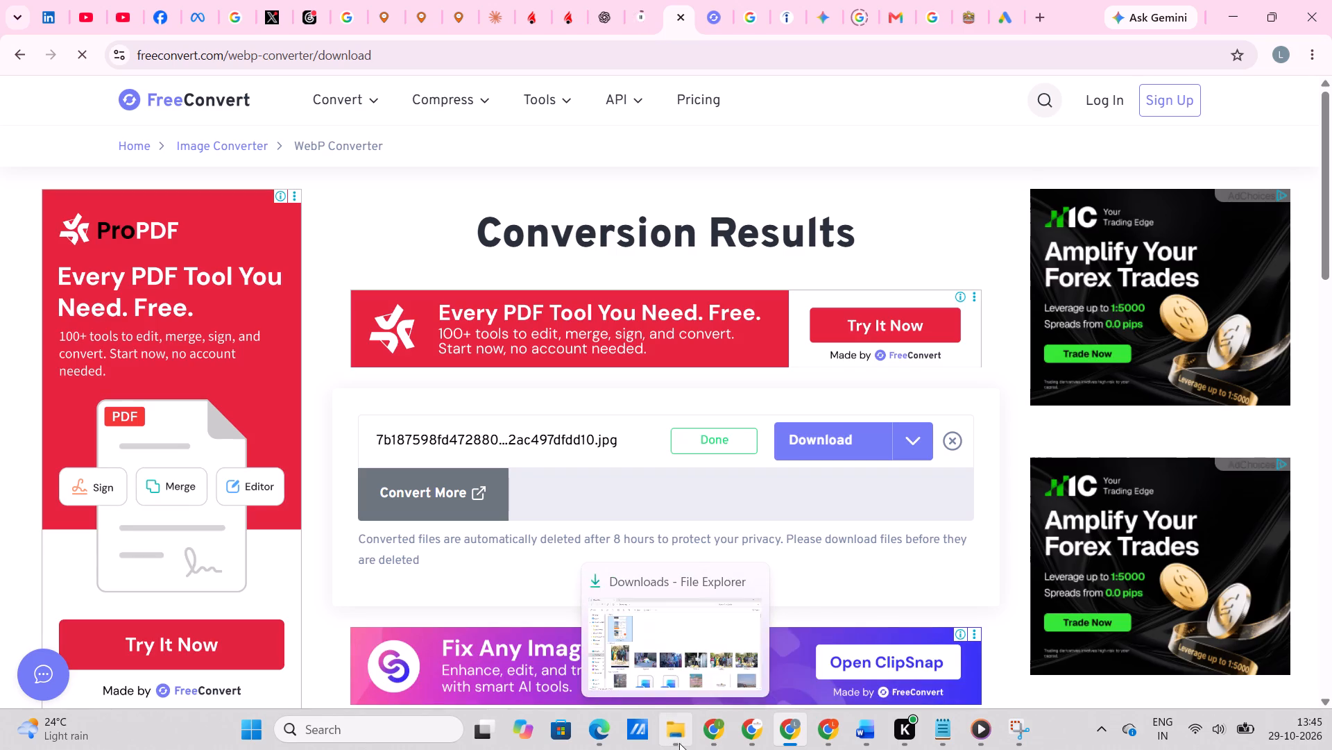
pyautogui.click(510, 256)
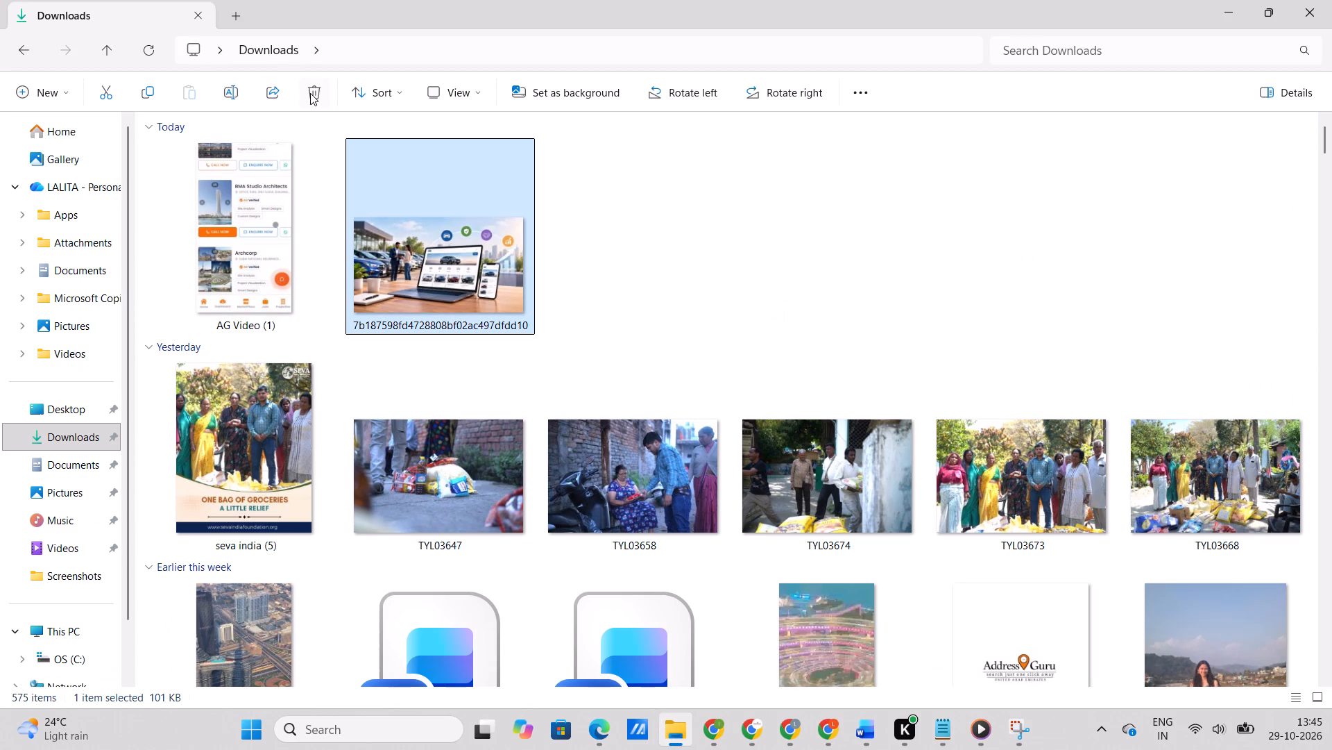
pyautogui.click(310, 93)
pyautogui.click(1331, 0)
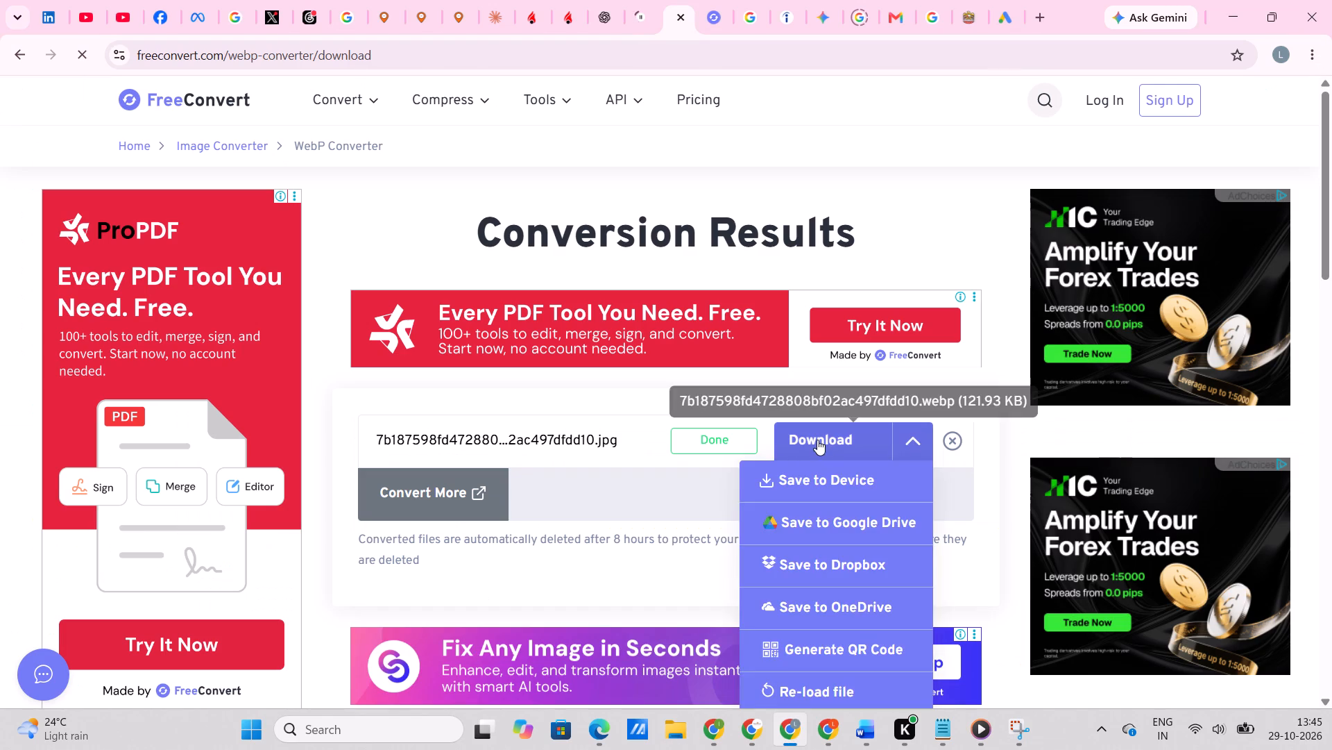
# Download the converted WebP picture from FreeConvert and return to the blog draft.
pyautogui.click(817, 440)
pyautogui.click(466, 0)
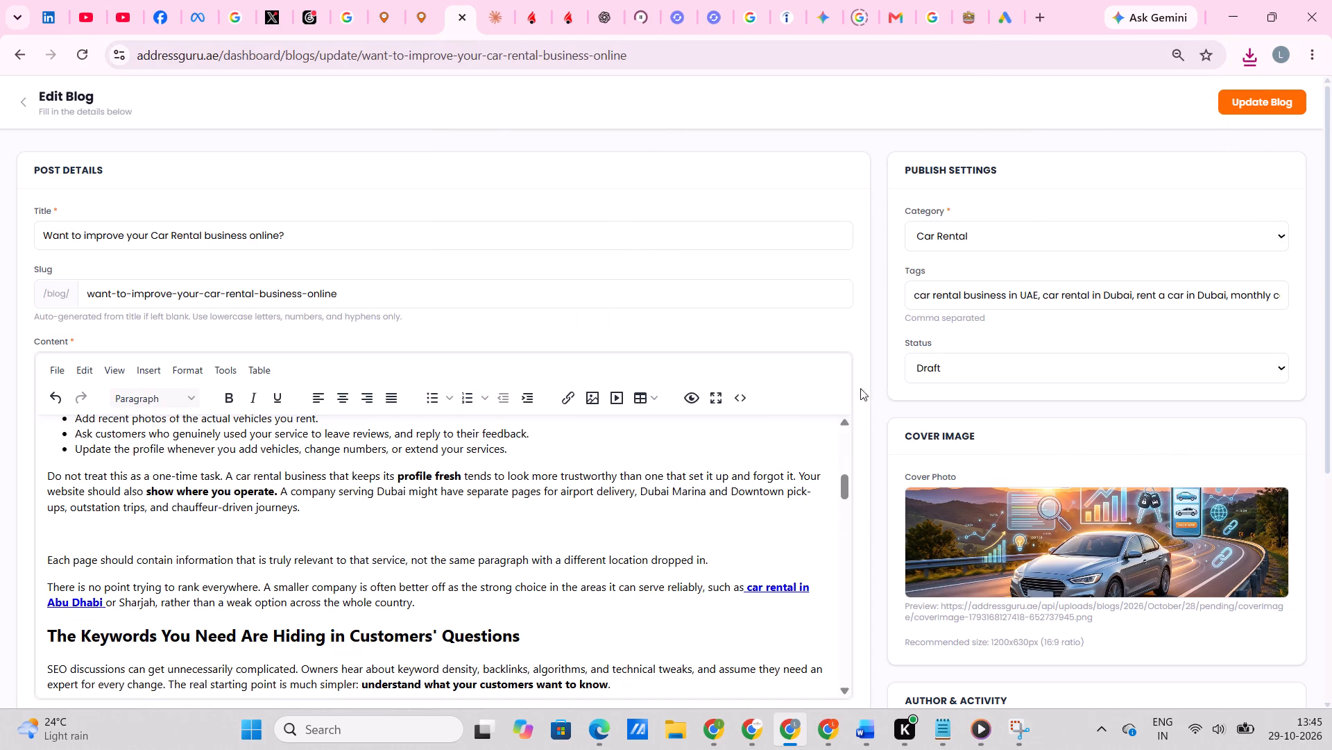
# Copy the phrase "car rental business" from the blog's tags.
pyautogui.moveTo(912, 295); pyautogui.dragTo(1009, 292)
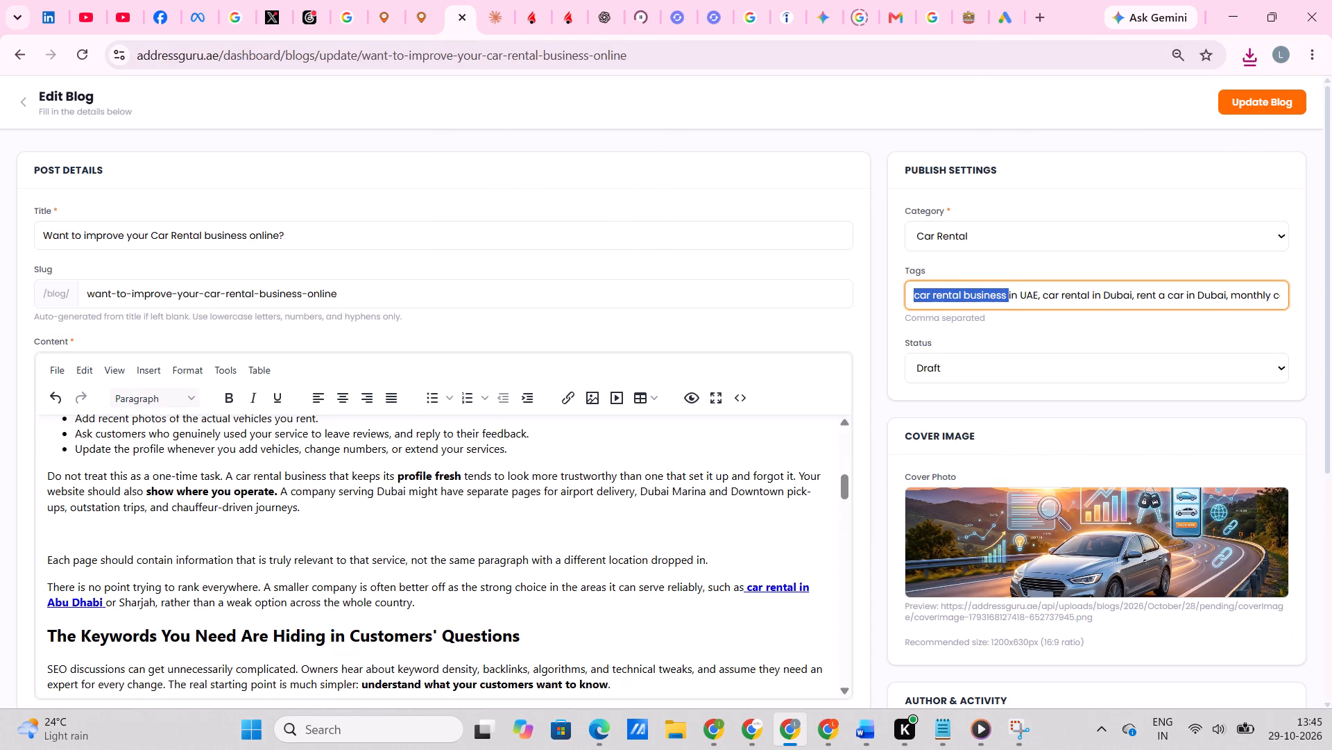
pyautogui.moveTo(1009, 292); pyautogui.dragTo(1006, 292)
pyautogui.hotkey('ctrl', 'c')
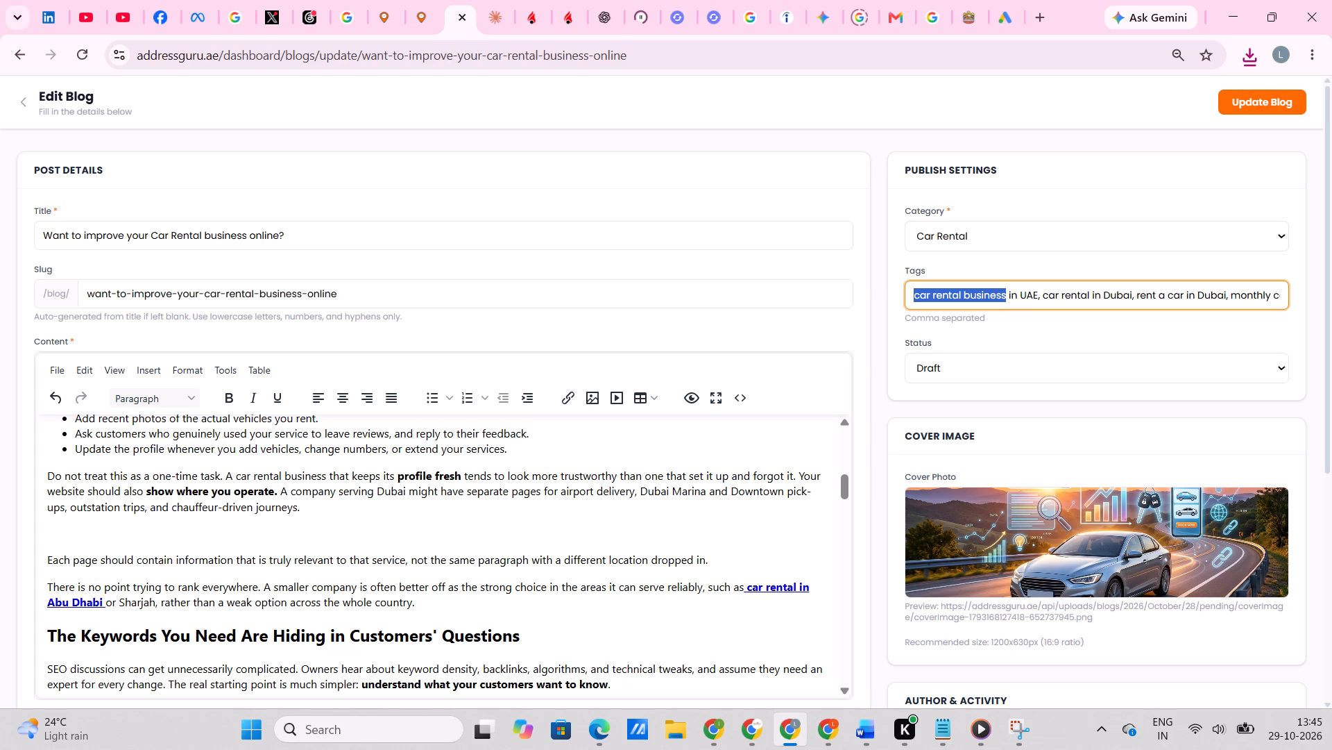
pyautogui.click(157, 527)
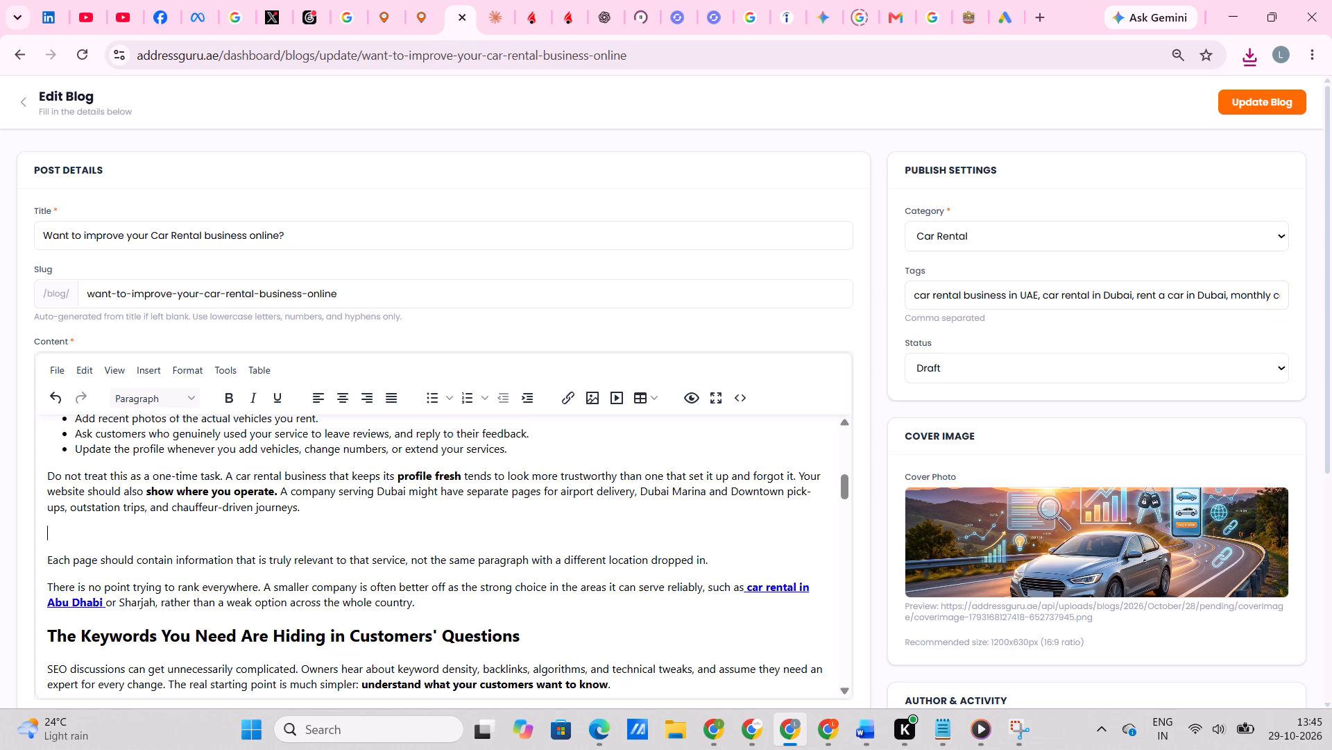
# Copy only the phrase "car rental" from the start of the blog's tags.
pyautogui.moveTo(960, 297); pyautogui.dragTo(921, 304)
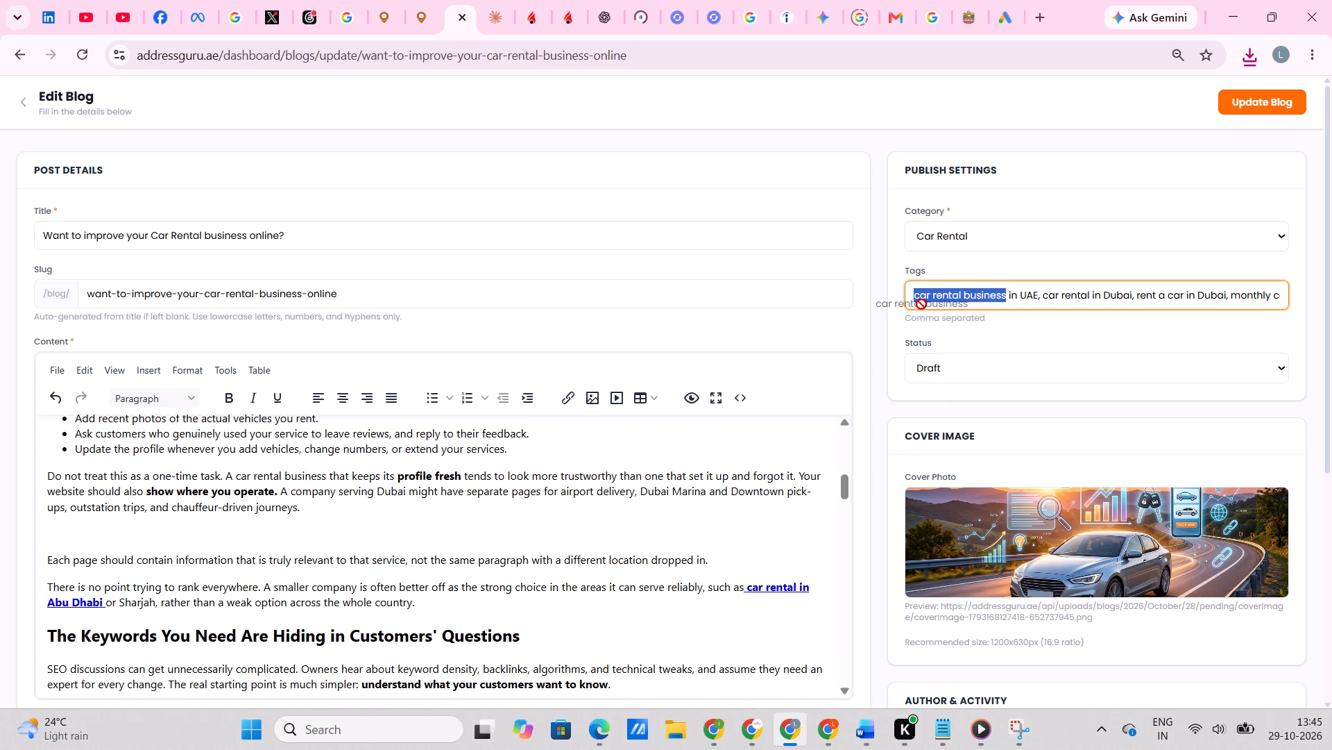
pyautogui.moveTo(921, 304); pyautogui.dragTo(940, 305)
pyautogui.moveTo(941, 305); pyautogui.dragTo(948, 304)
pyautogui.click(969, 299)
pyautogui.moveTo(960, 291); pyautogui.dragTo(910, 306)
pyautogui.hotkey('ctrl', 'c')
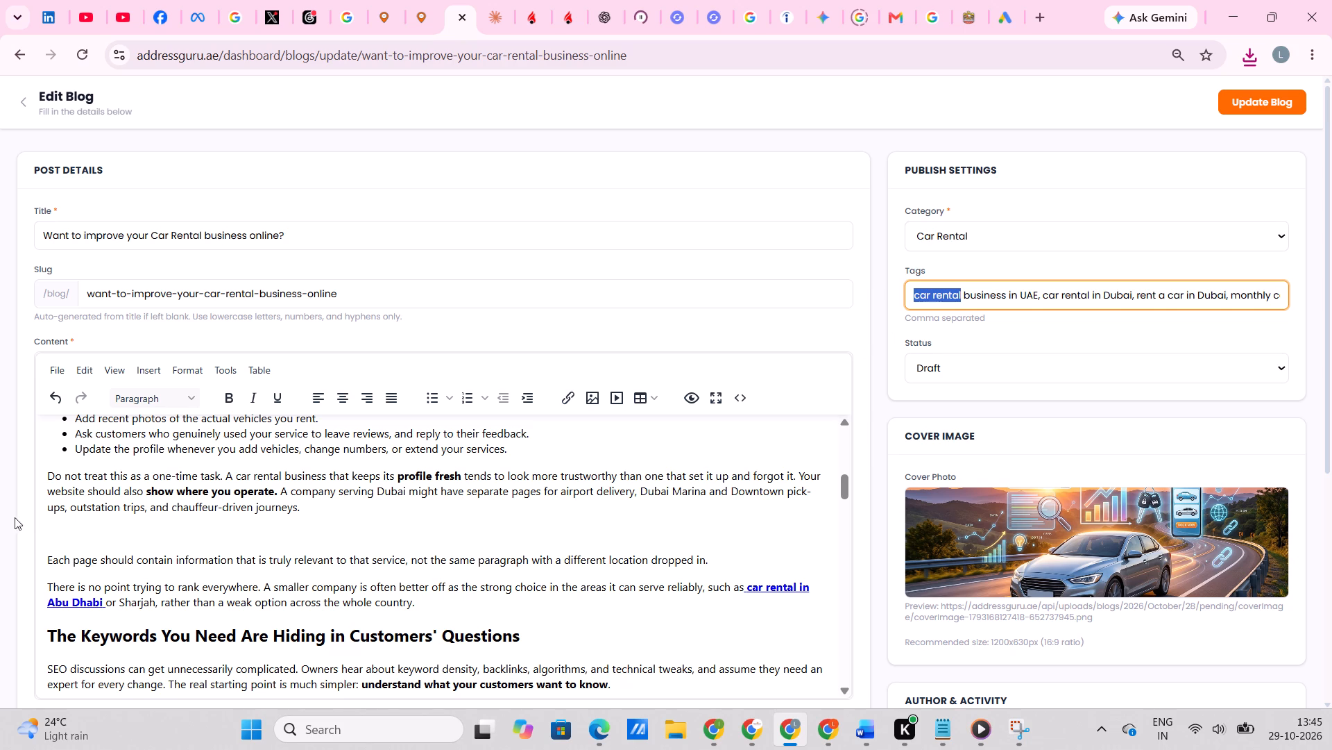
# Load the converted WebP picture from Downloads as a new image in the blank line above "Each page should contain".
pyautogui.click(44, 522)
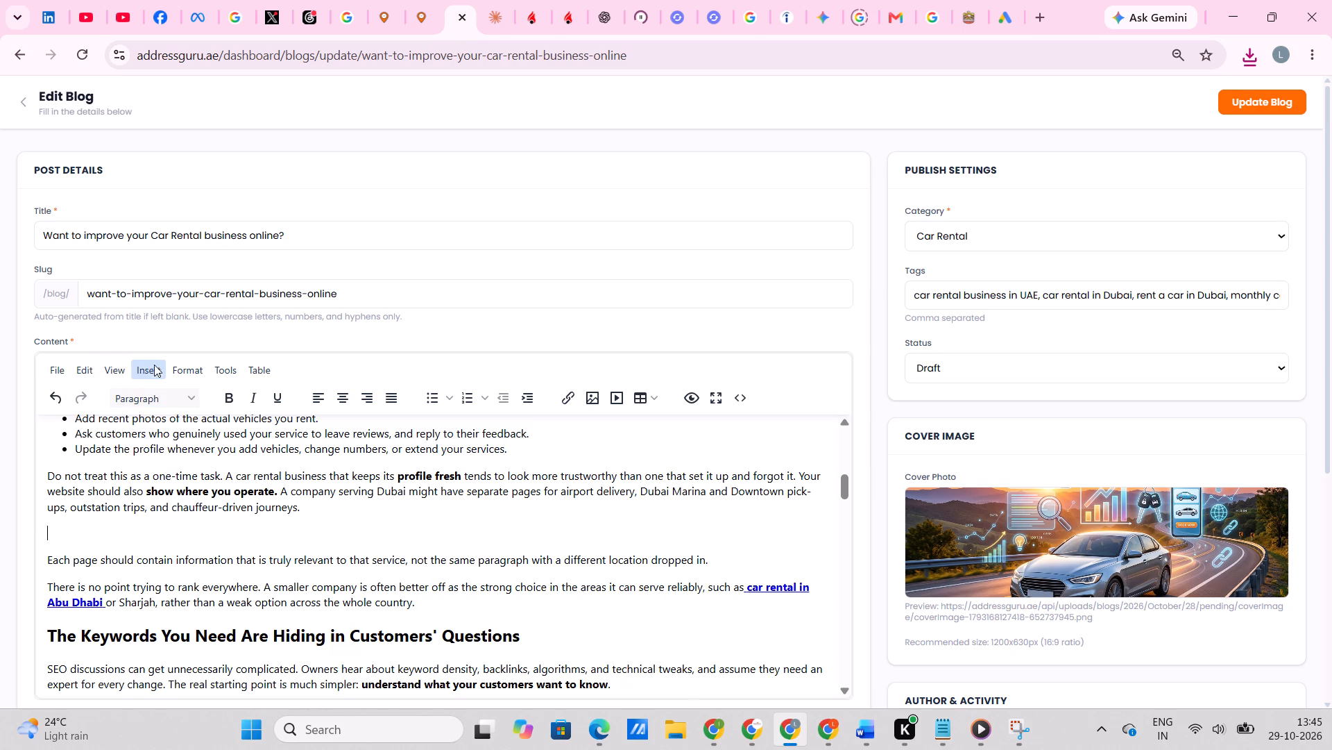
pyautogui.click(162, 365)
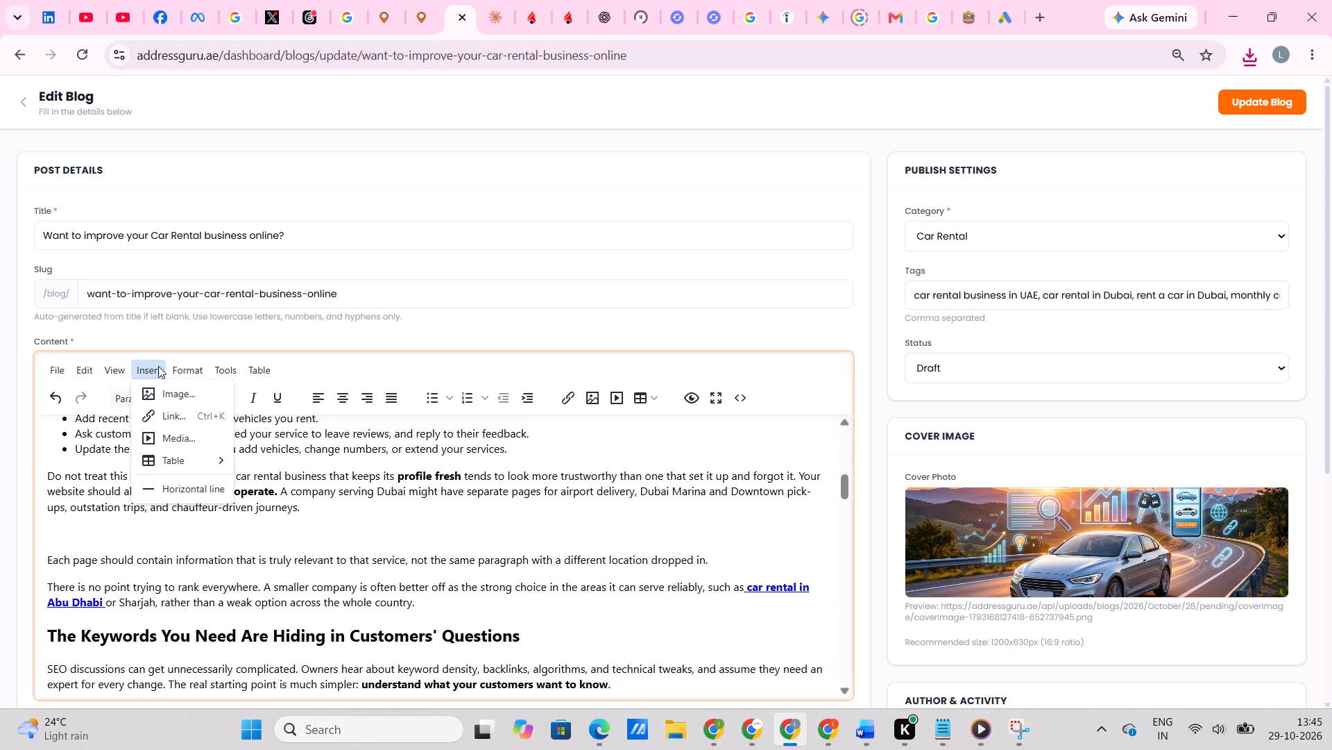
pyautogui.click(161, 397)
pyautogui.click(822, 350)
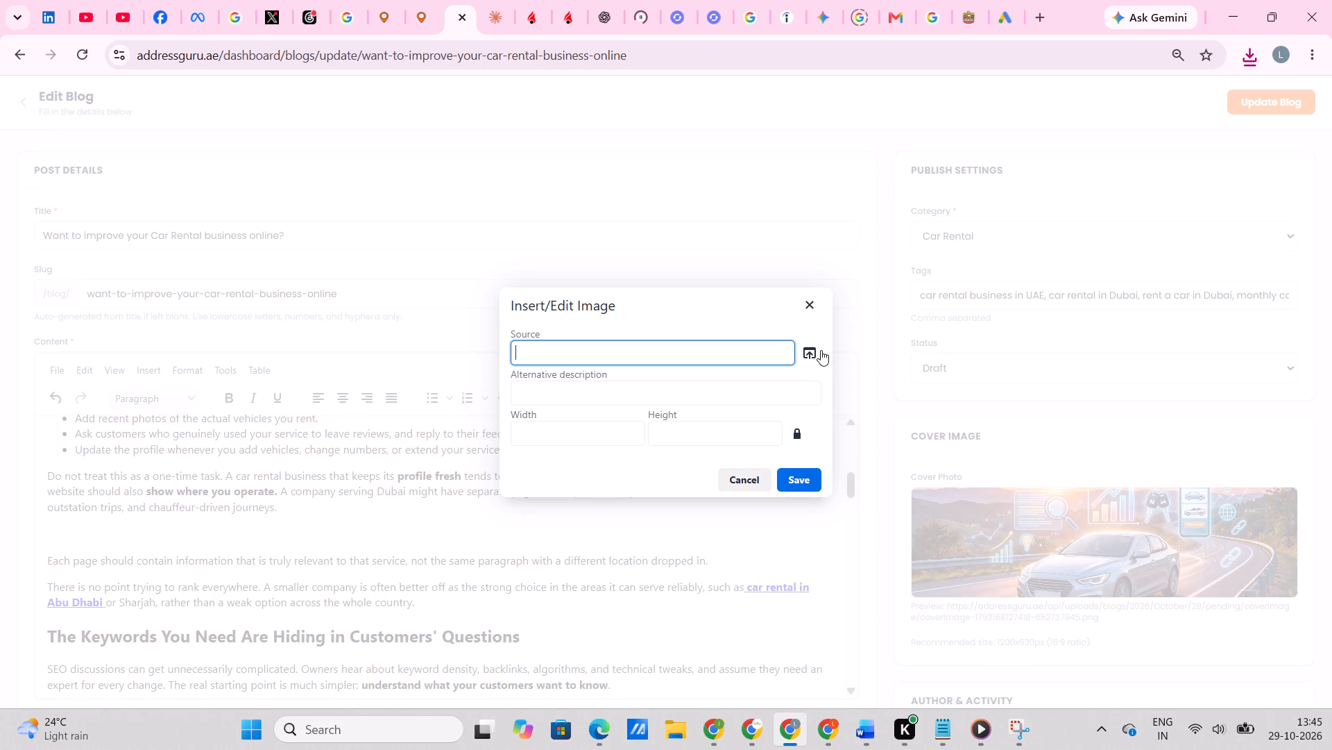
pyautogui.click(819, 350)
pyautogui.click(175, 201)
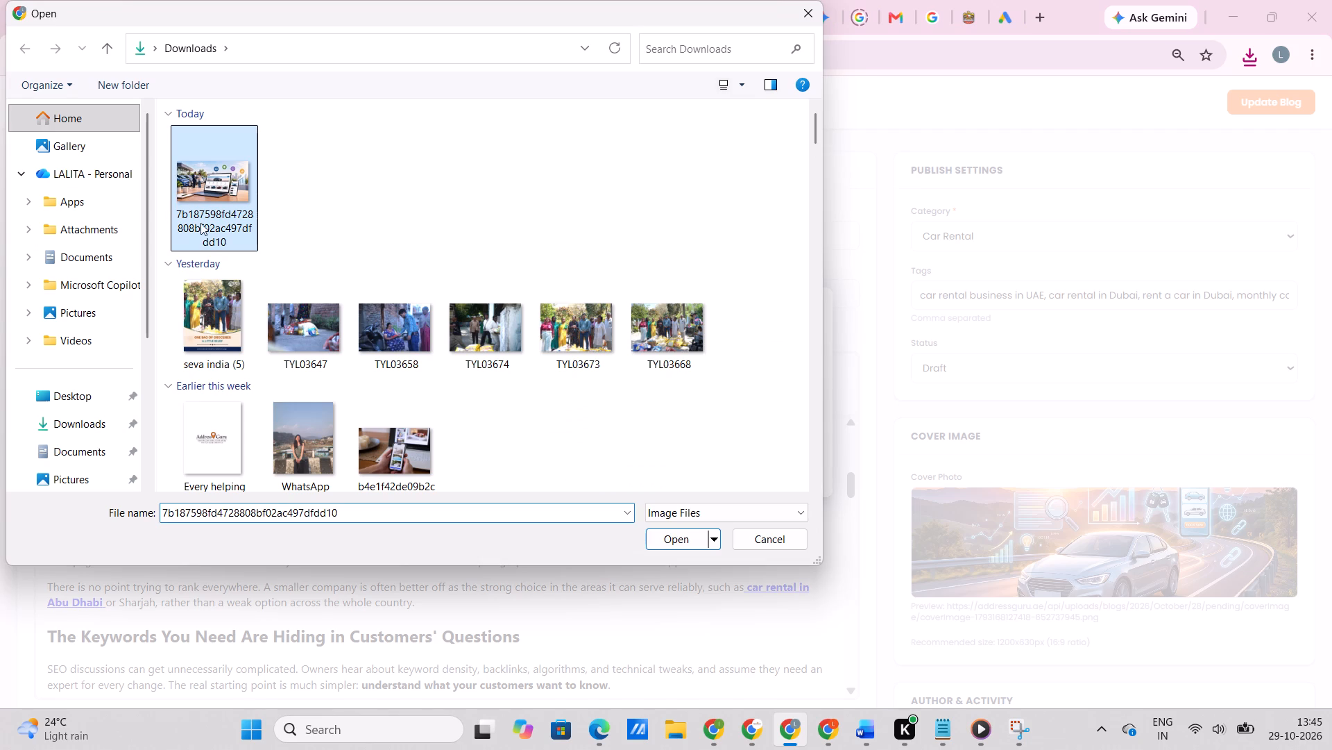
pyautogui.click(695, 555)
pyautogui.click(670, 535)
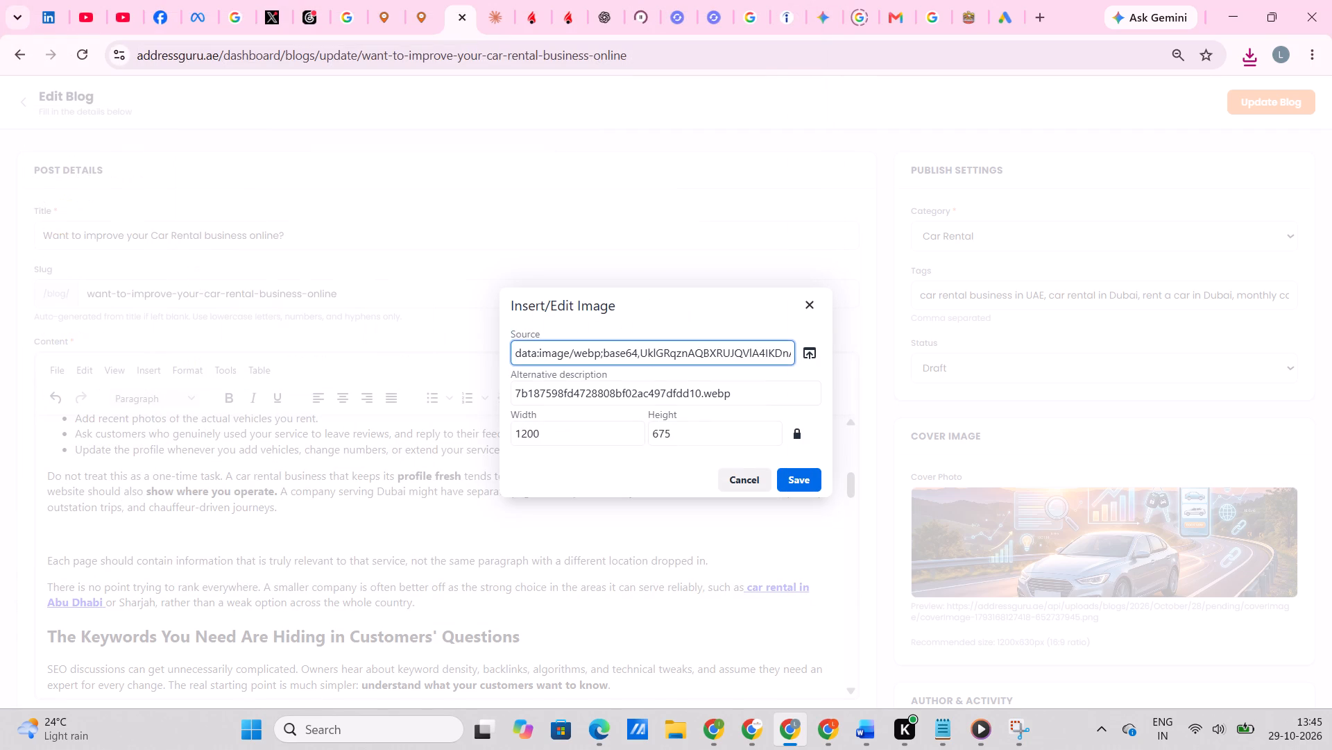
# Set the image's alternative description to "car rental" and its width to 800 with proportions locked, and insert it into the draft.
pyautogui.click(640, 388)
pyautogui.hotkey('ctrl', 'a')
pyautogui.hotkey('ctrl', 'v')
pyautogui.click(601, 427)
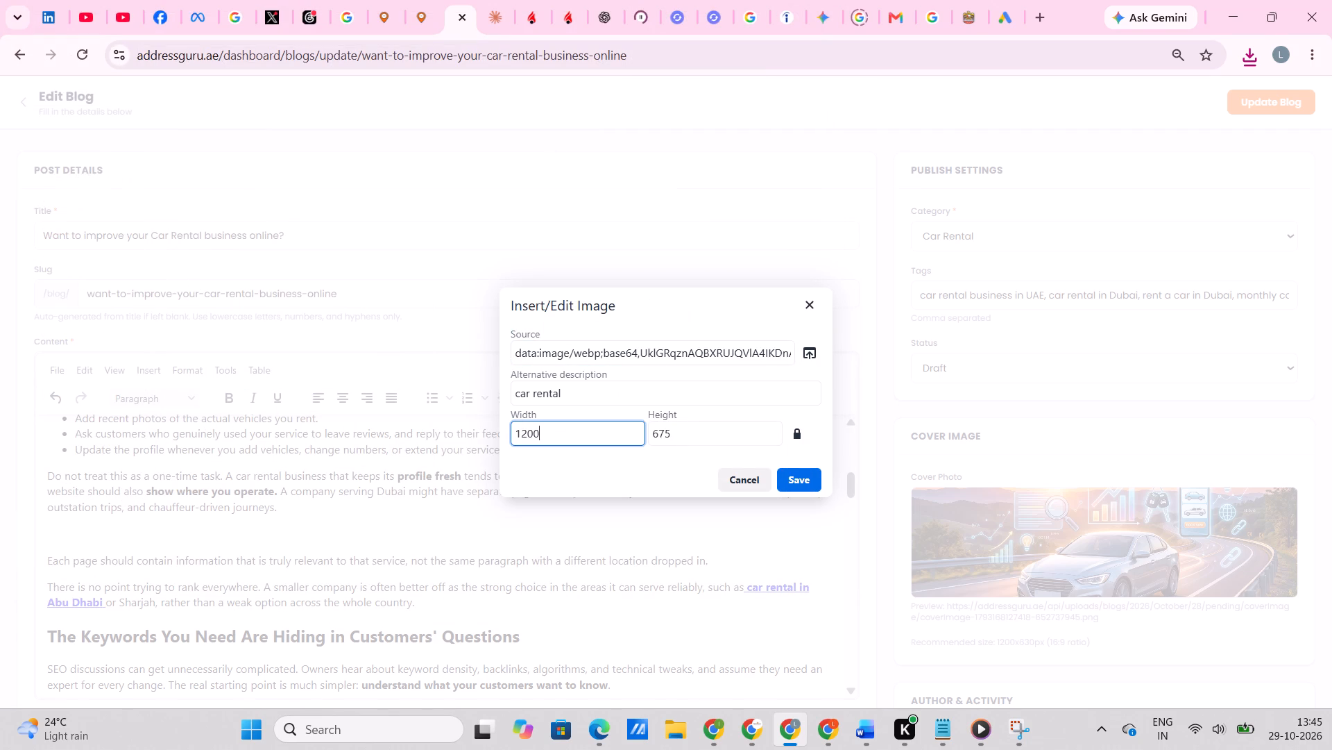
pyautogui.hotkey('ctrl', 'a')
pyautogui.write('800')
pyautogui.click(807, 479)
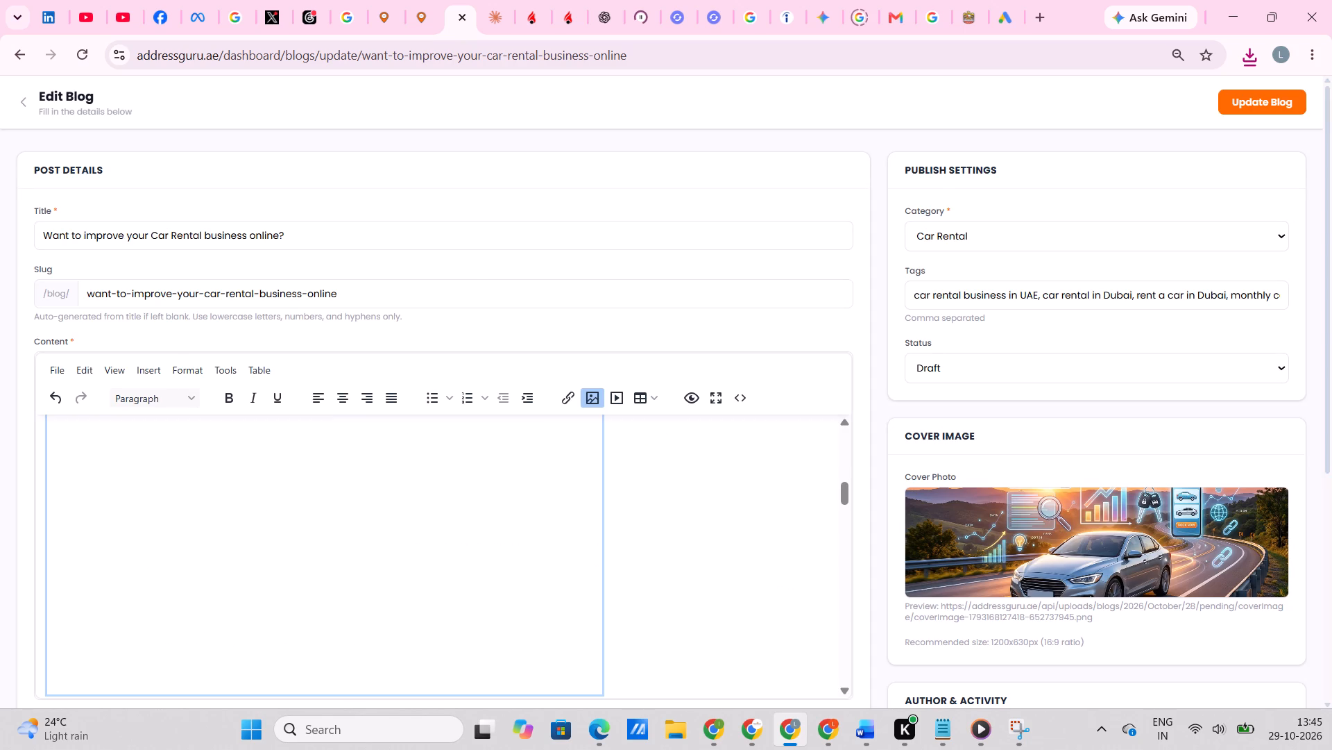
pyautogui.scroll(-2, 584, 508)
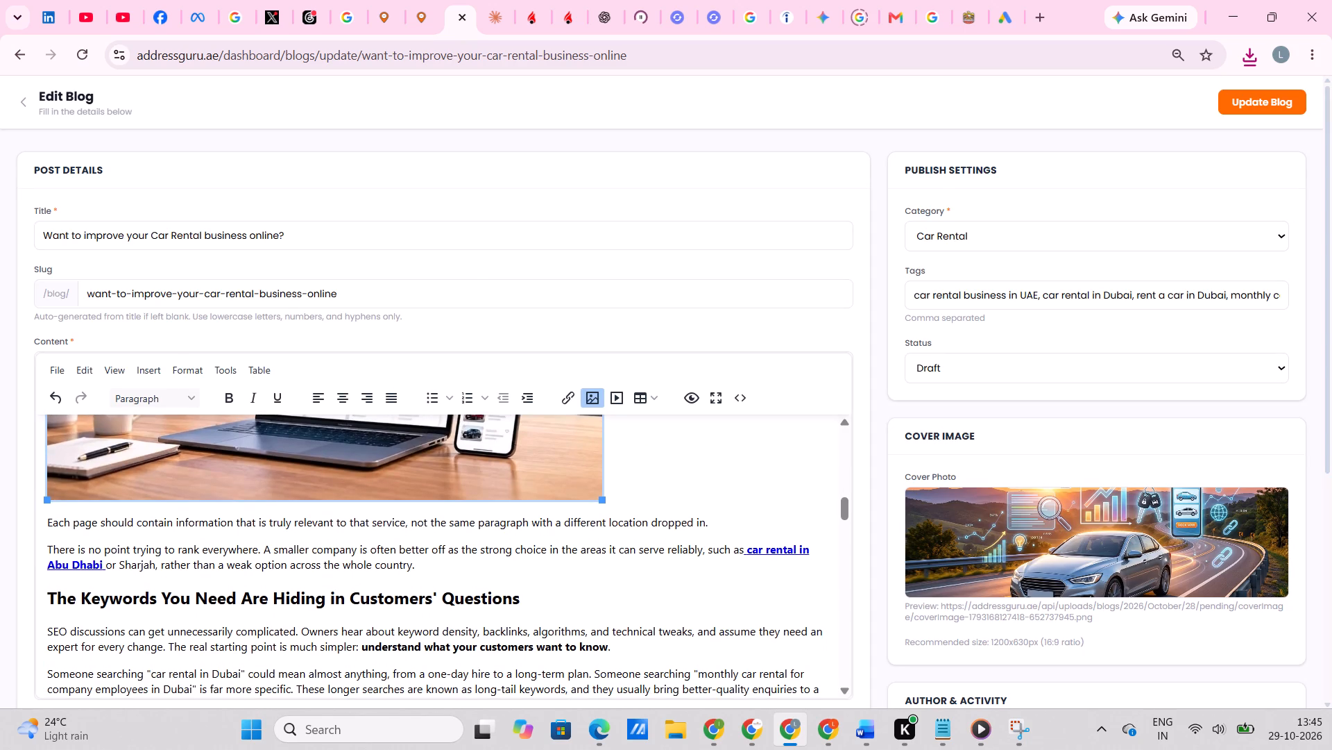
# Enlarge the newly inserted laptop-and-cars image in the draft to about 900 × 507.
pyautogui.moveTo(602, 496); pyautogui.dragTo(701, 519)
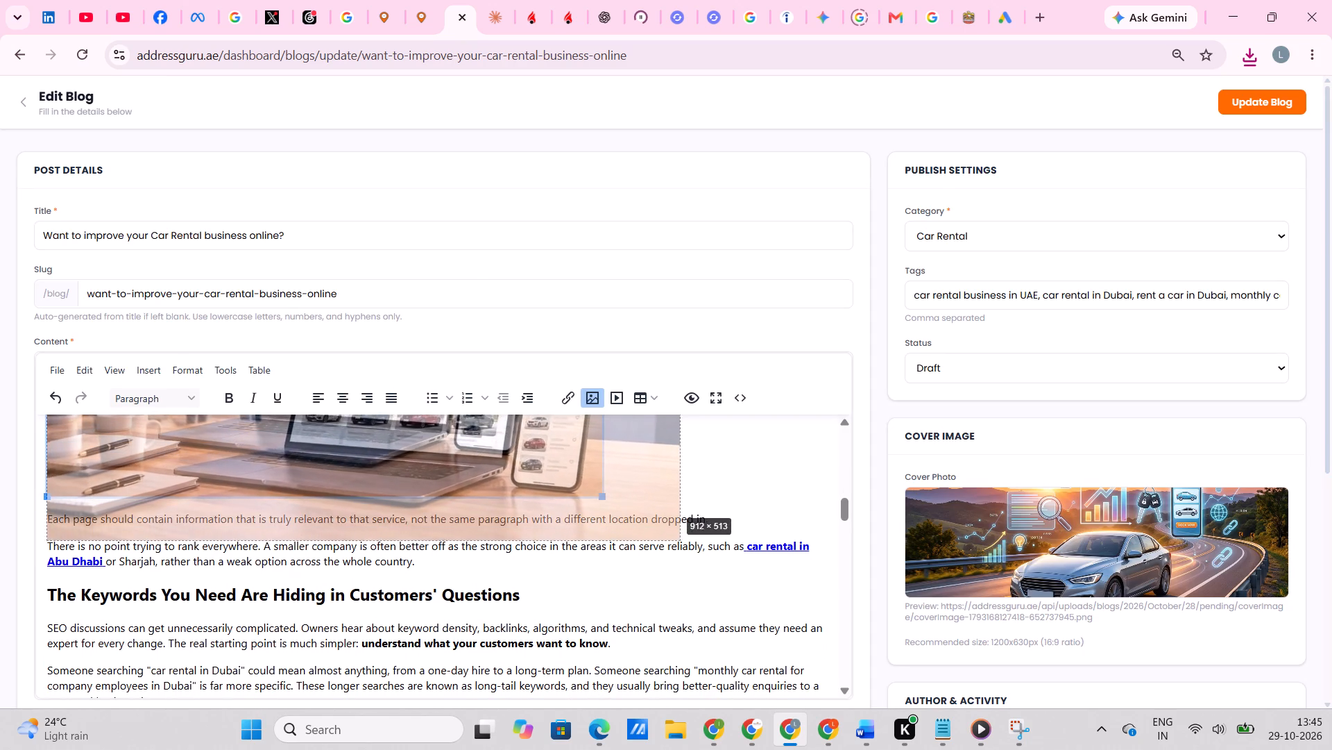
pyautogui.moveTo(701, 519); pyautogui.dragTo(695, 505)
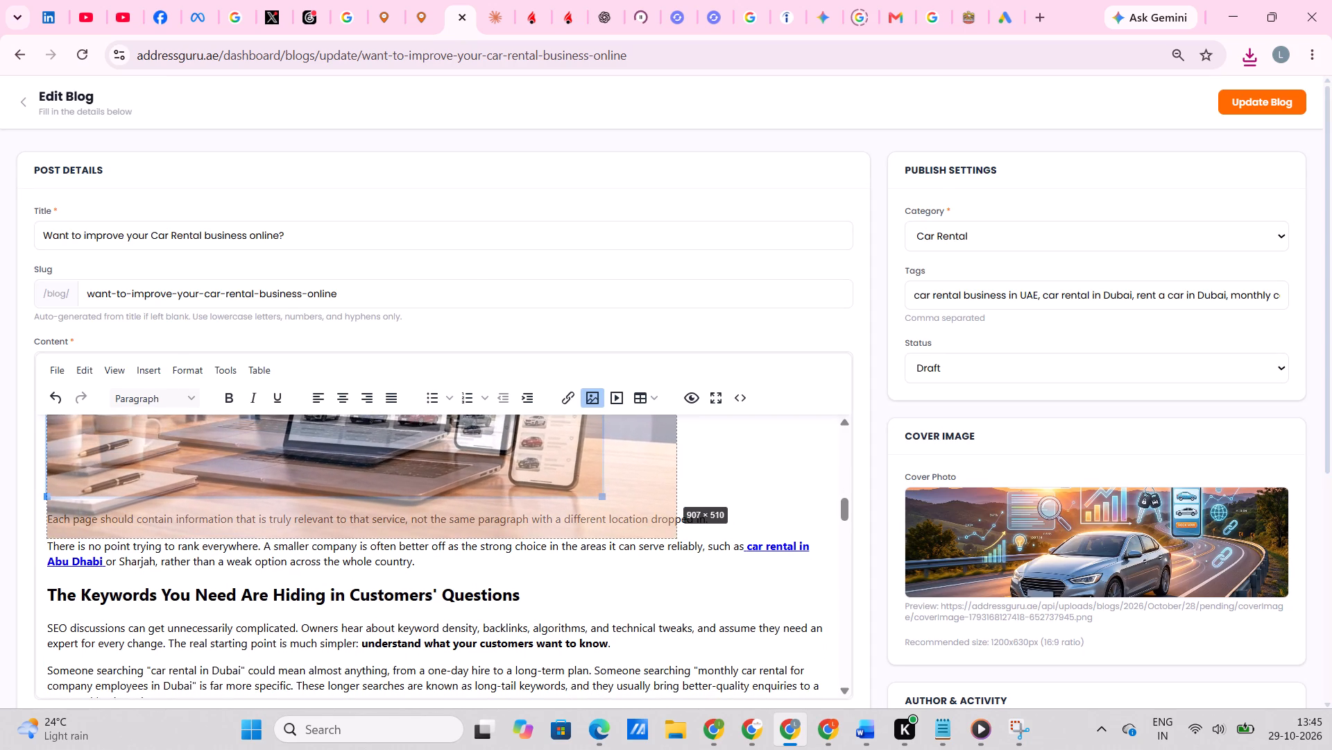
pyautogui.moveTo(695, 505); pyautogui.dragTo(690, 501)
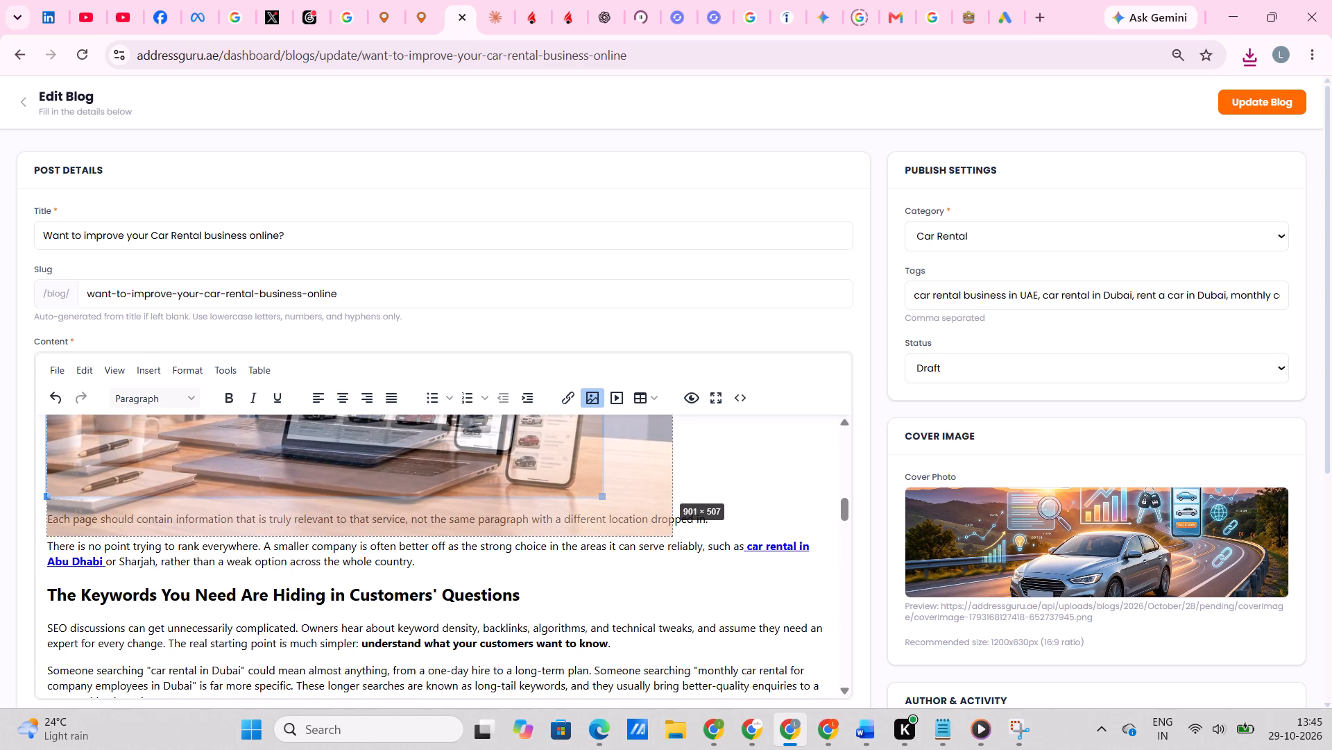
pyautogui.moveTo(690, 501); pyautogui.dragTo(689, 500)
# Review the draft from its opening paragraphs through the inserted image and keywords table to the closing sections.
pyautogui.scroll(-3, 663, 535)
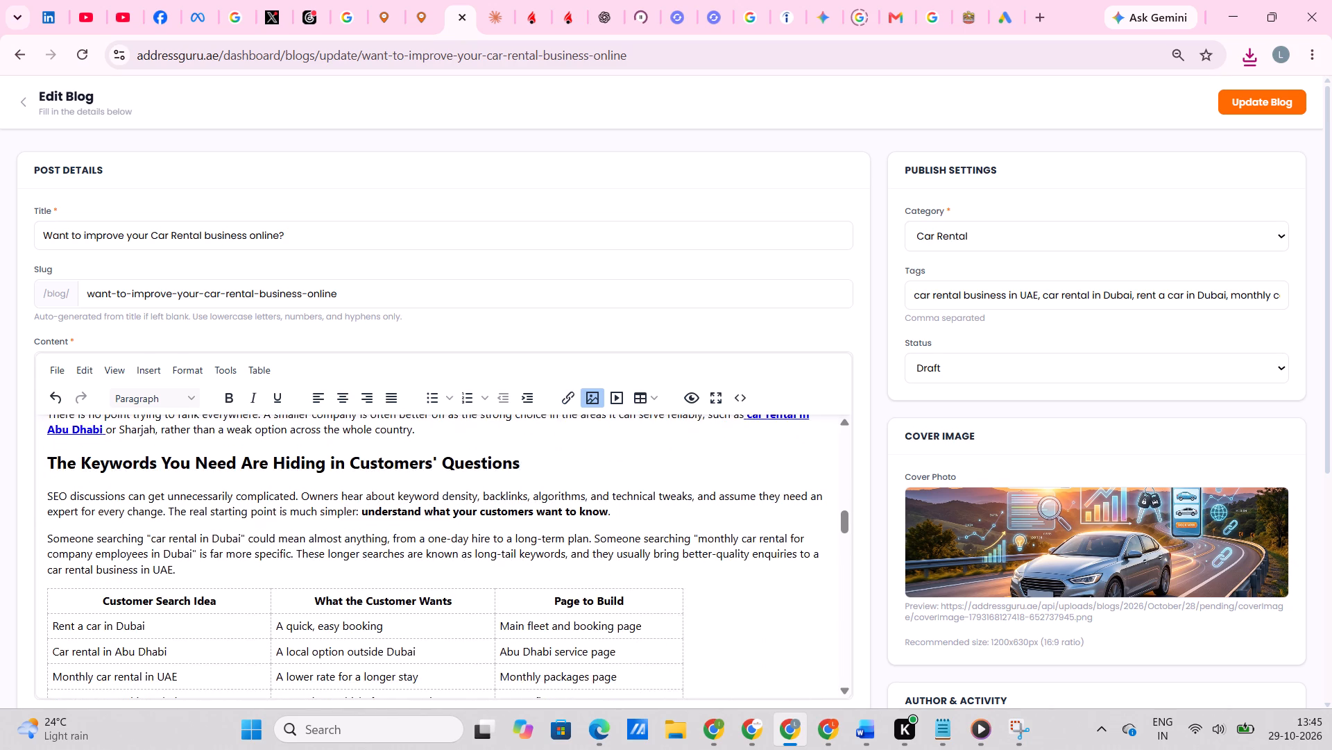
pyautogui.scroll(6, 662, 537)
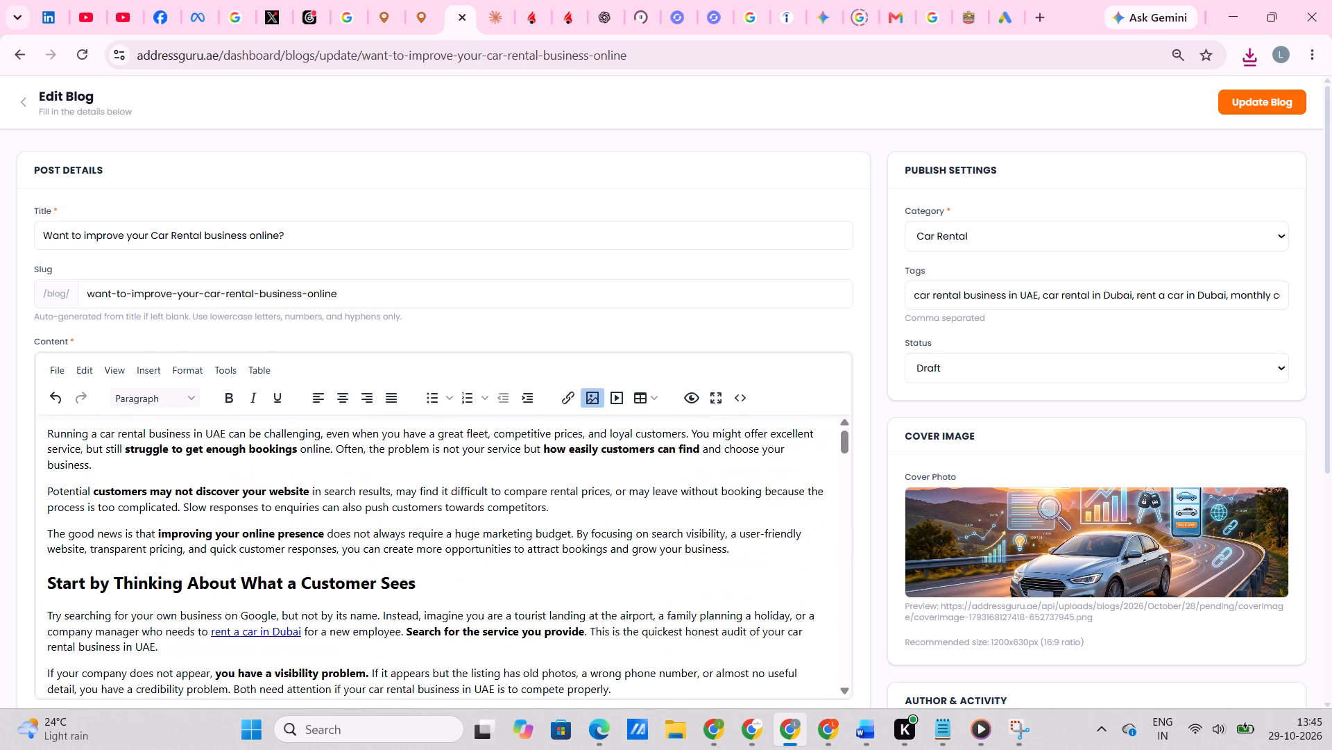
pyautogui.scroll(-3, 660, 544)
pyautogui.scroll(-4, 613, 584)
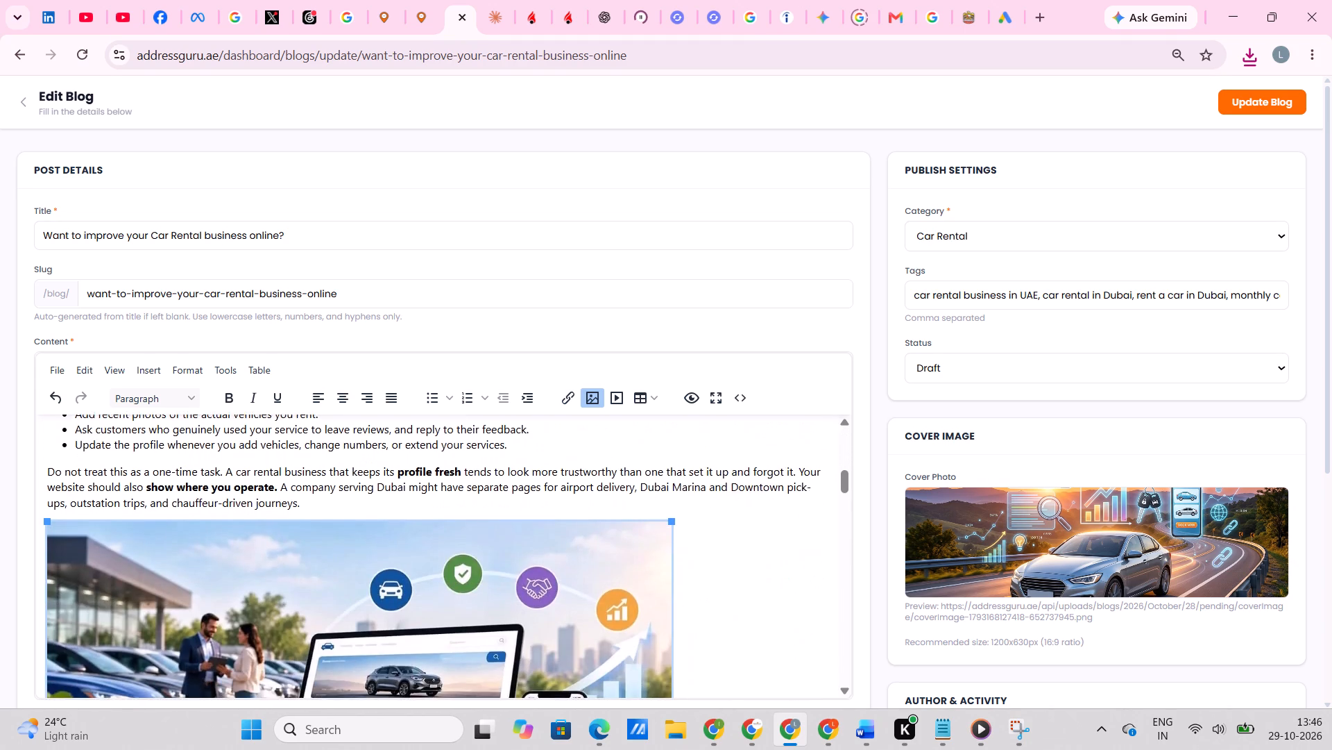
pyautogui.scroll(-6, 613, 584)
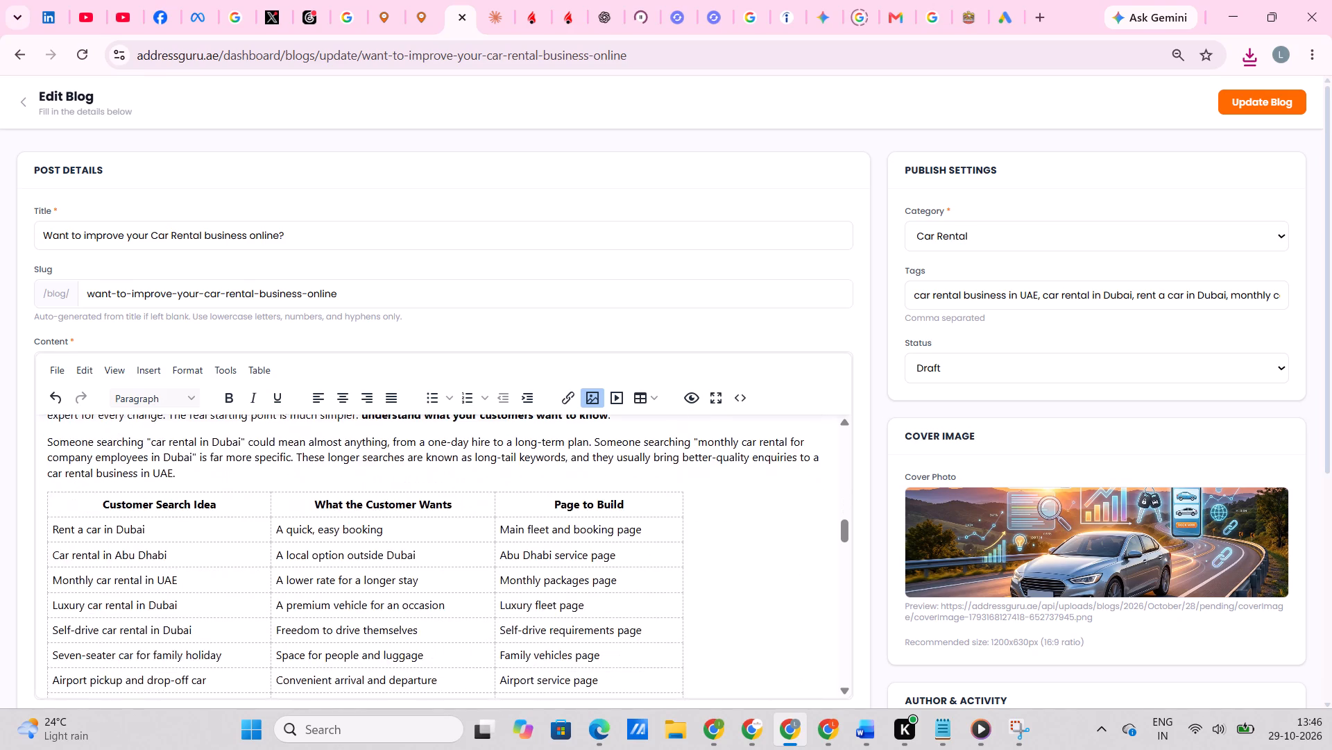
pyautogui.scroll(-2, 613, 584)
pyautogui.scroll(-1, 518, 594)
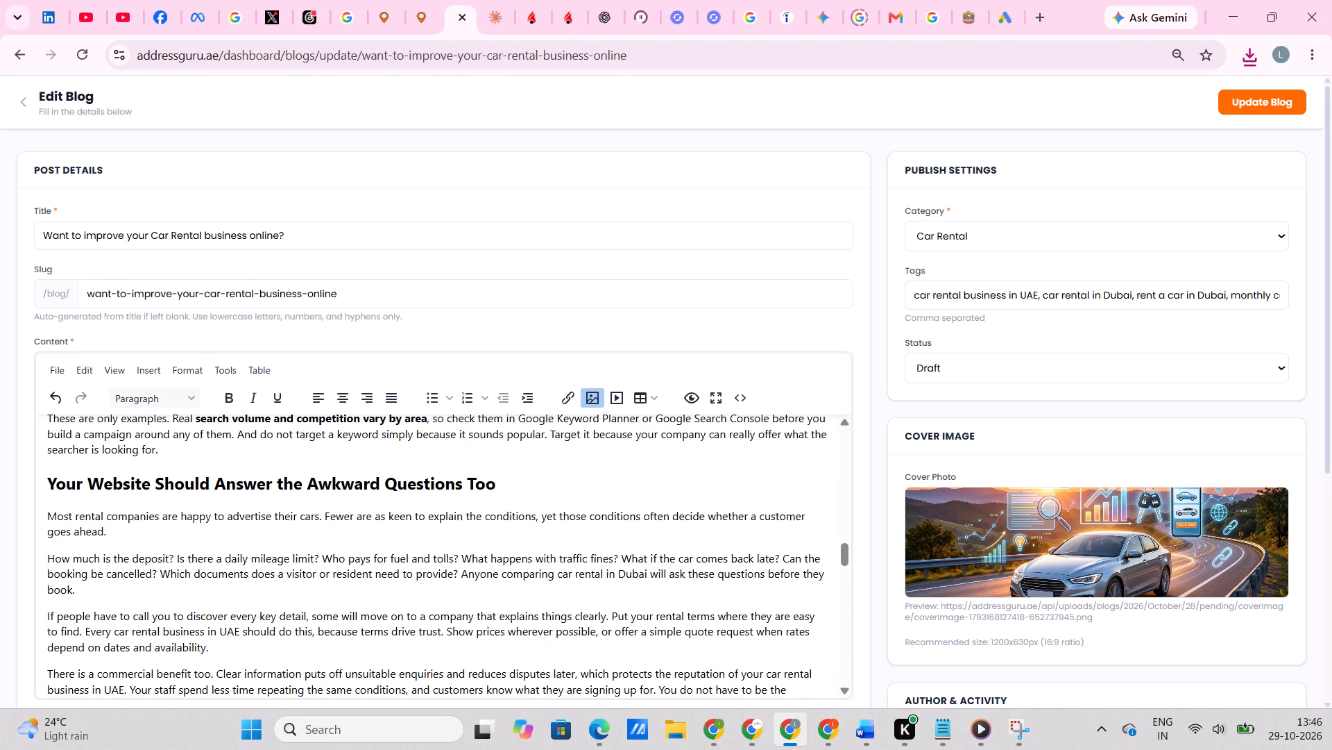
pyautogui.scroll(-1, 191, 515)
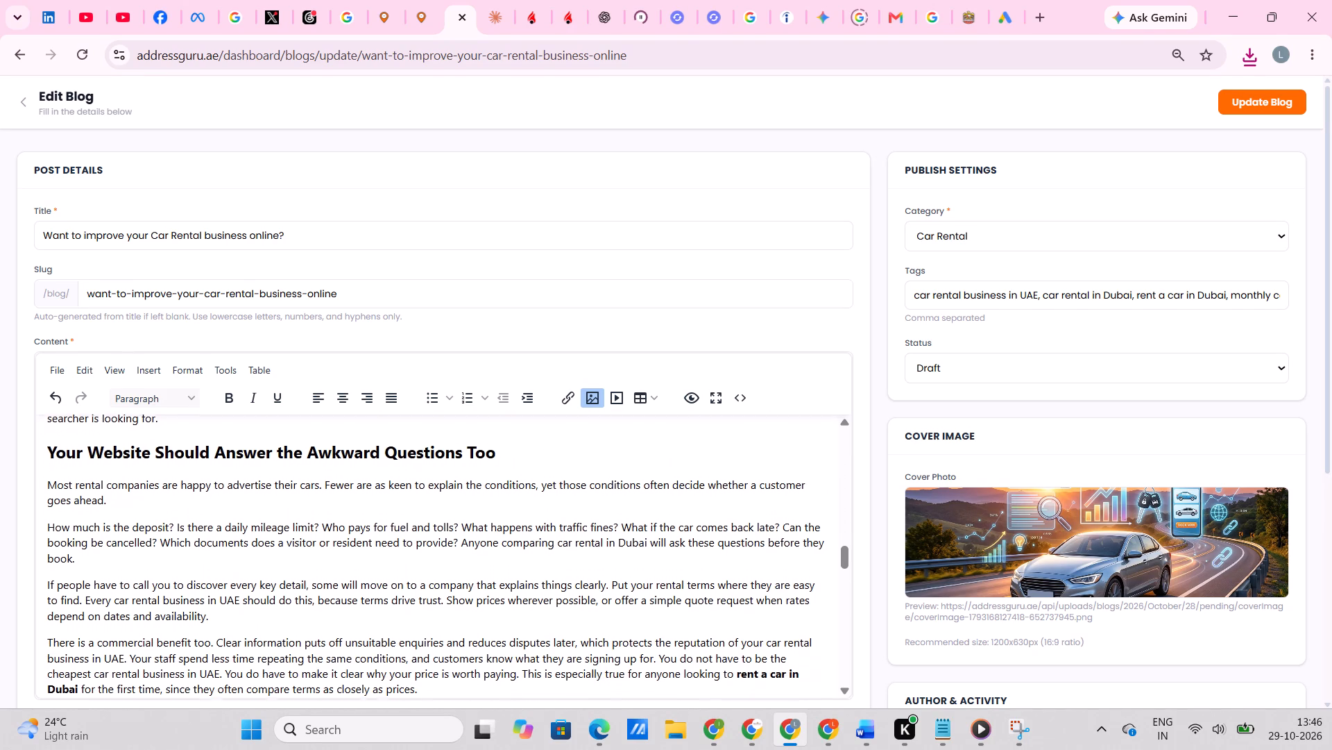
pyautogui.scroll(-6, 214, 507)
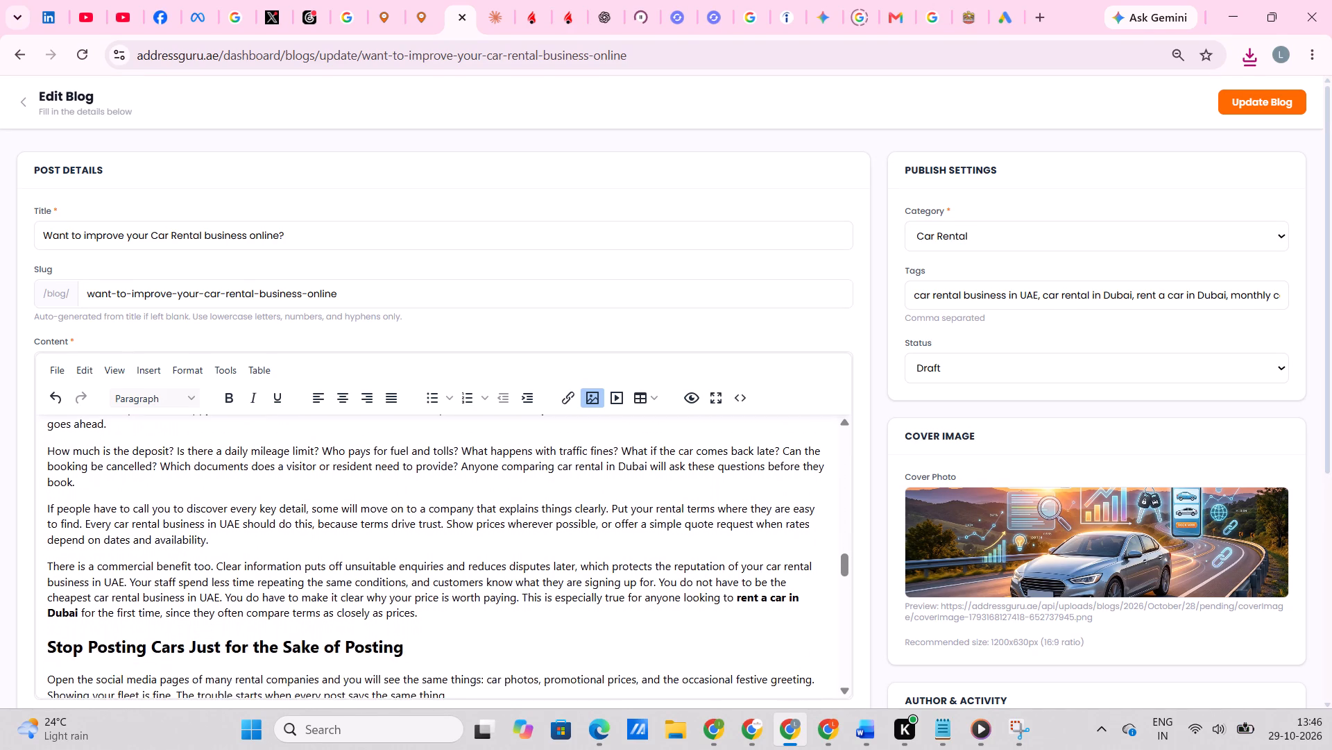
pyautogui.scroll(-7, 214, 507)
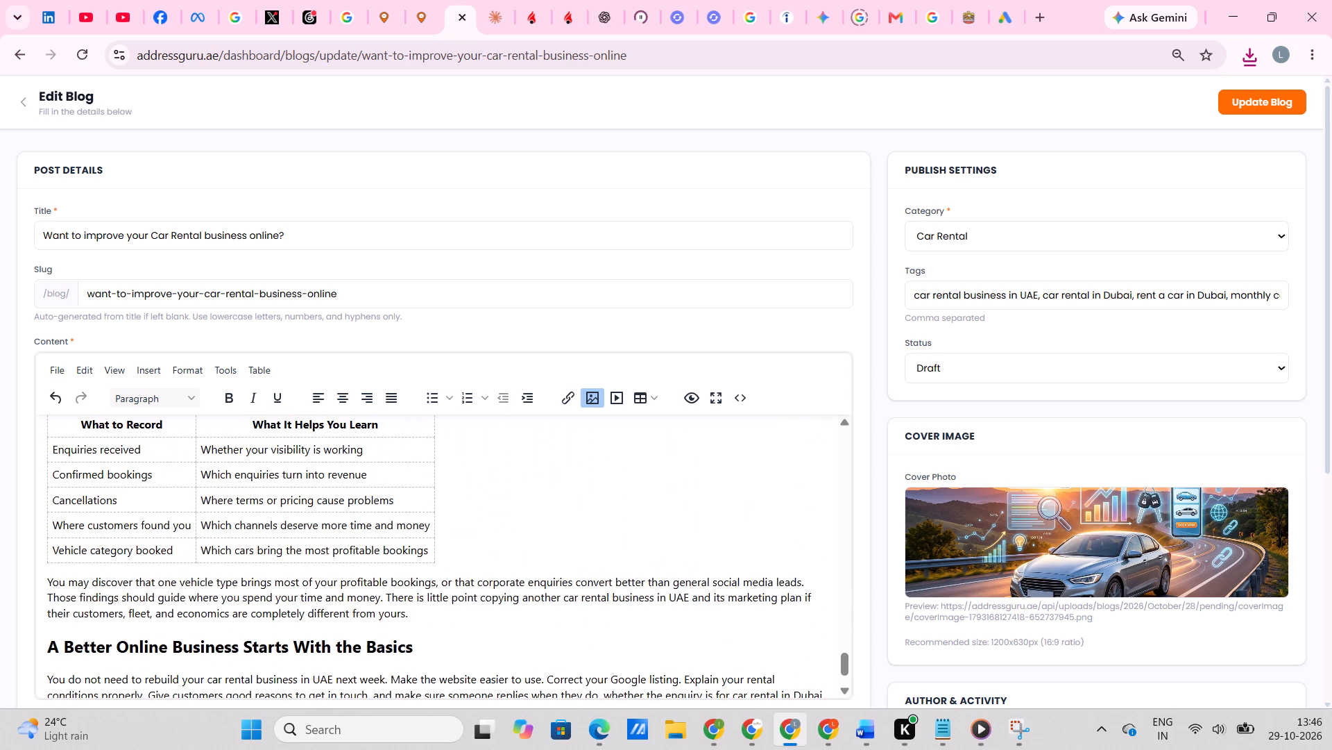
pyautogui.scroll(8, 214, 507)
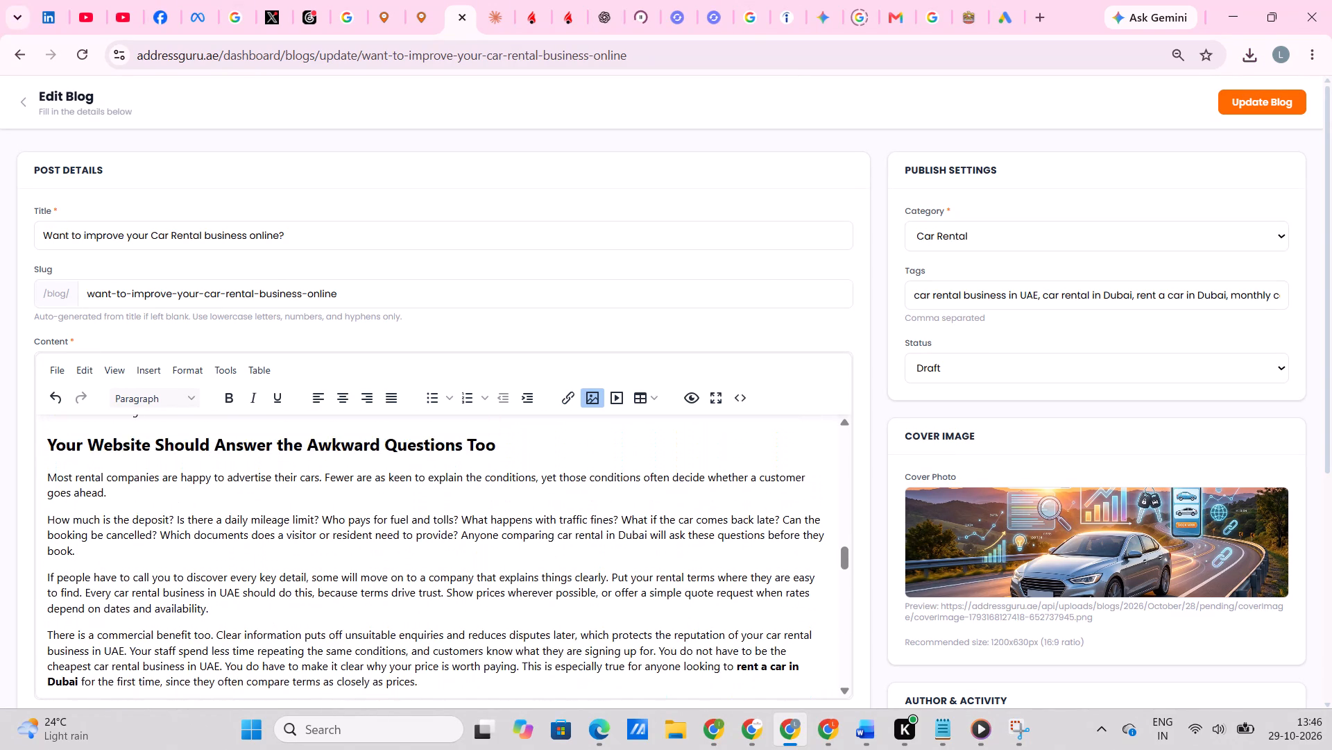
pyautogui.scroll(2, 217, 513)
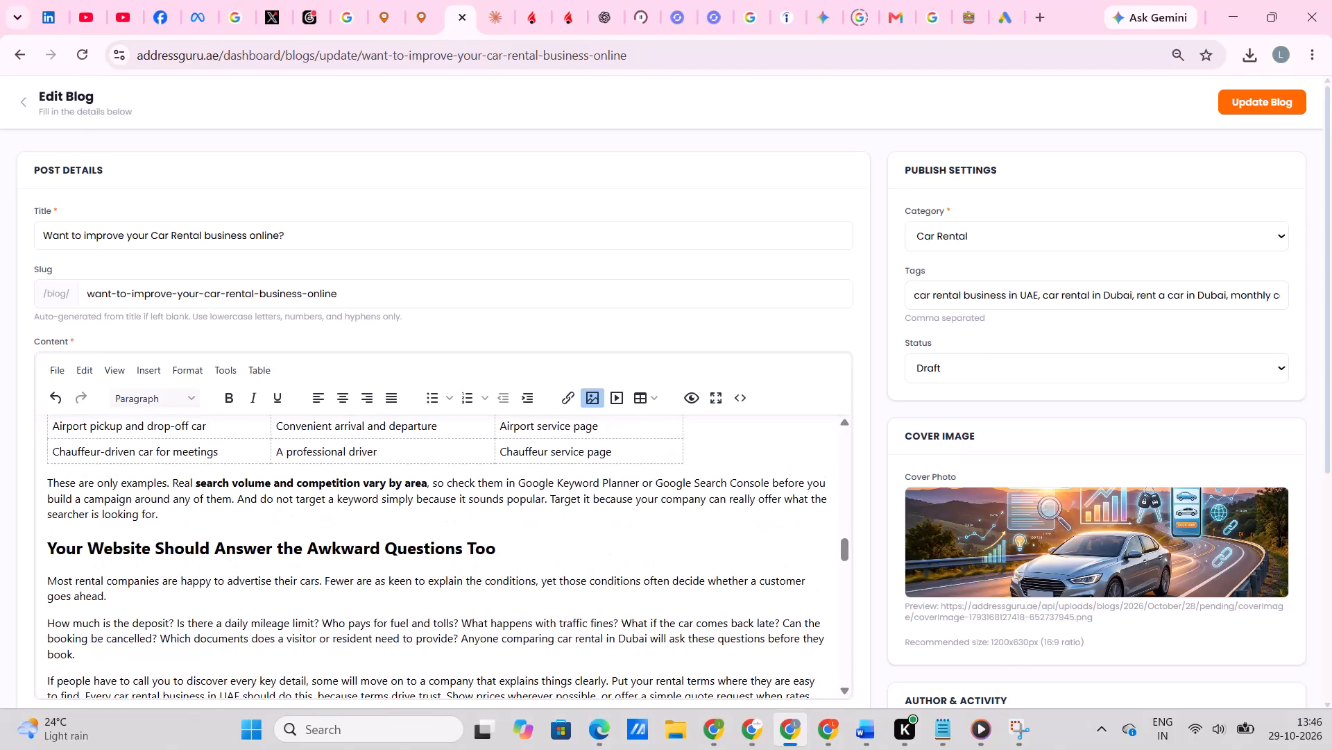
# Bold the phrase "keen to explain" in the first paragraph under "Your Website Should Answer the Awkward Questions Too".
pyautogui.scroll(-2, 234, 523)
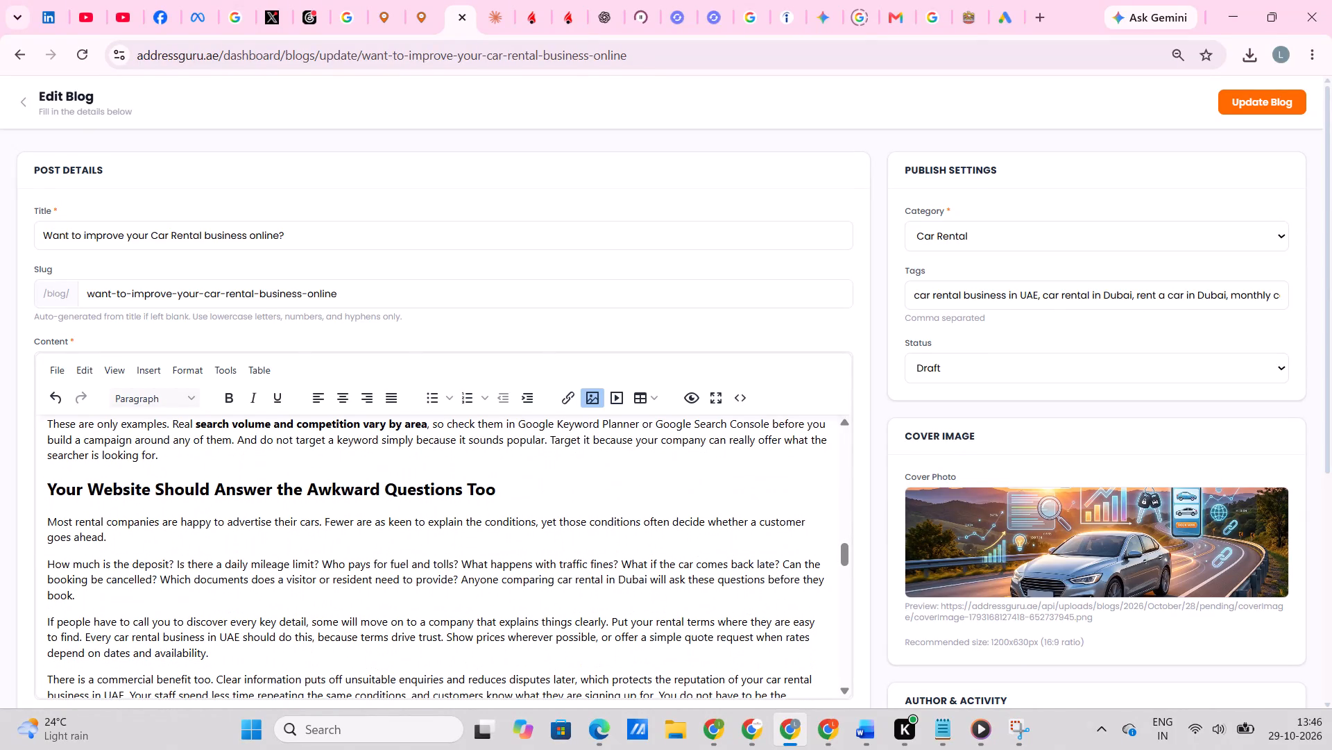
pyautogui.scroll(-1, 161, 537)
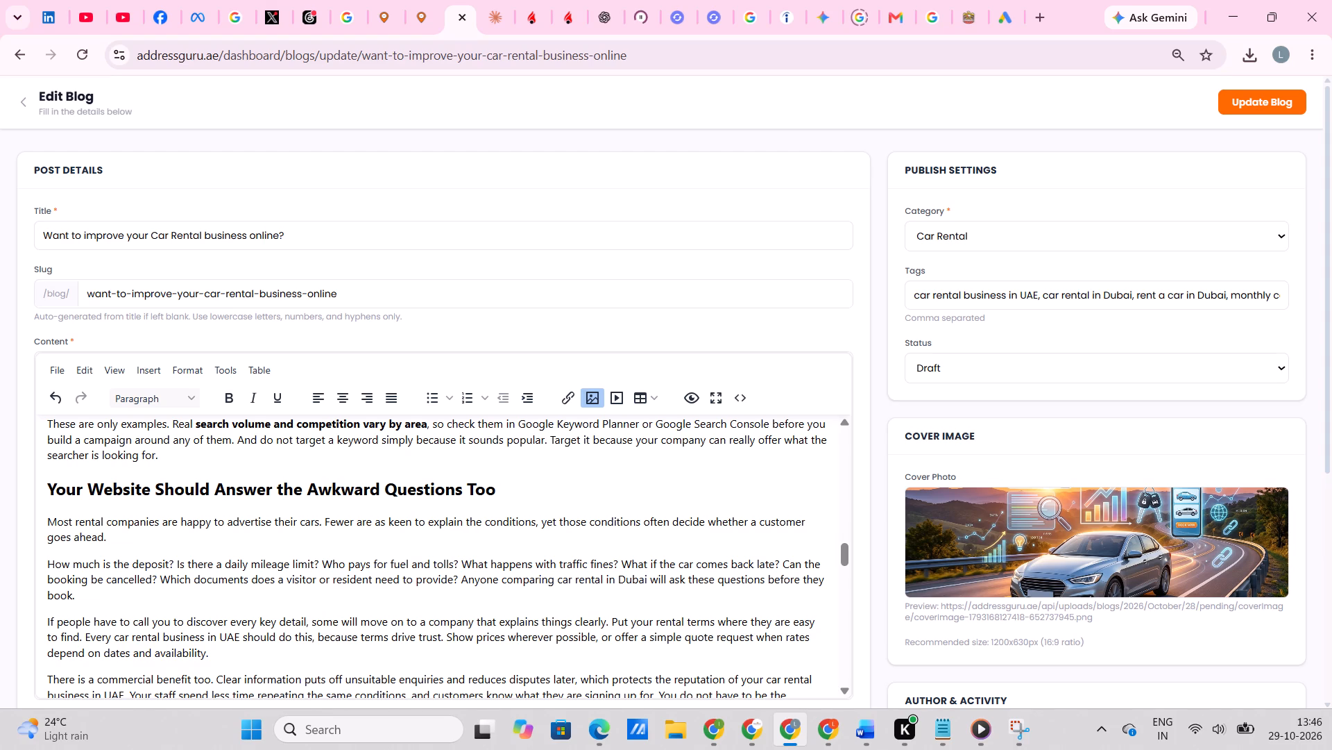
pyautogui.scroll(-1, 161, 537)
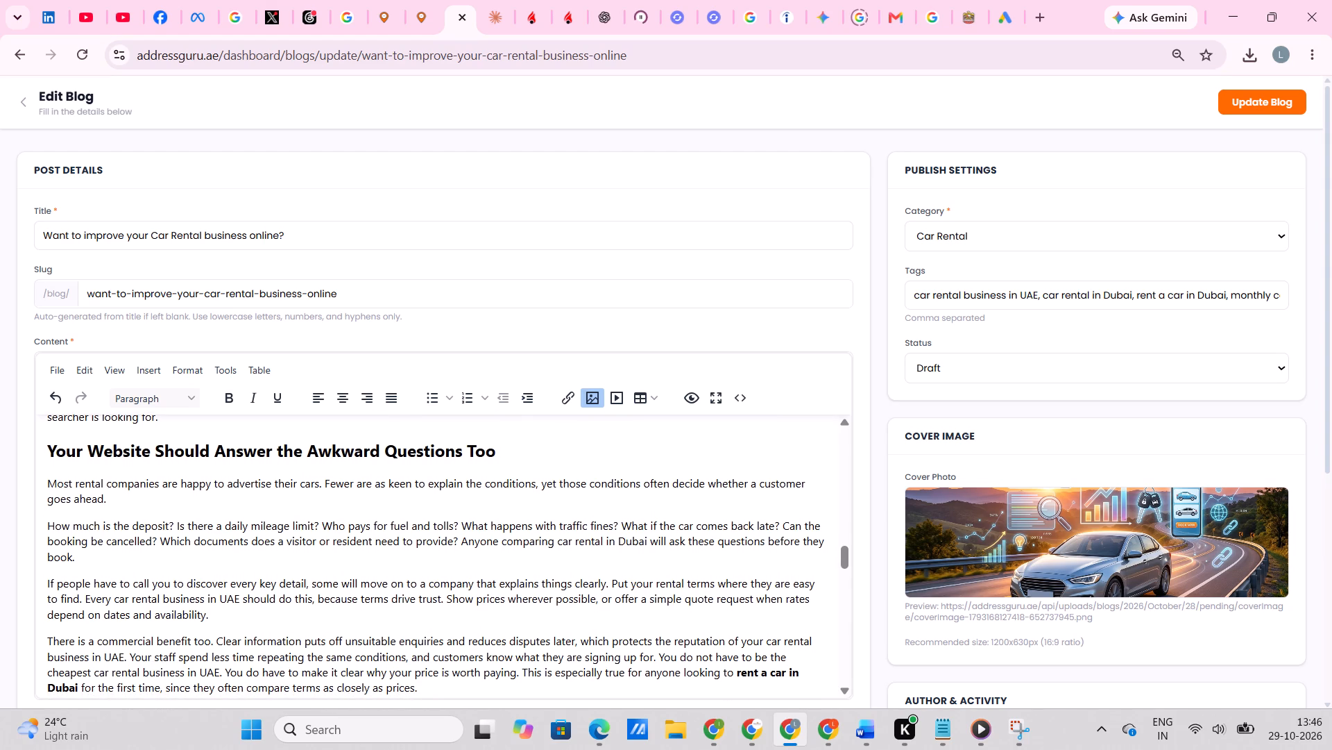
pyautogui.scroll(-1, 330, 503)
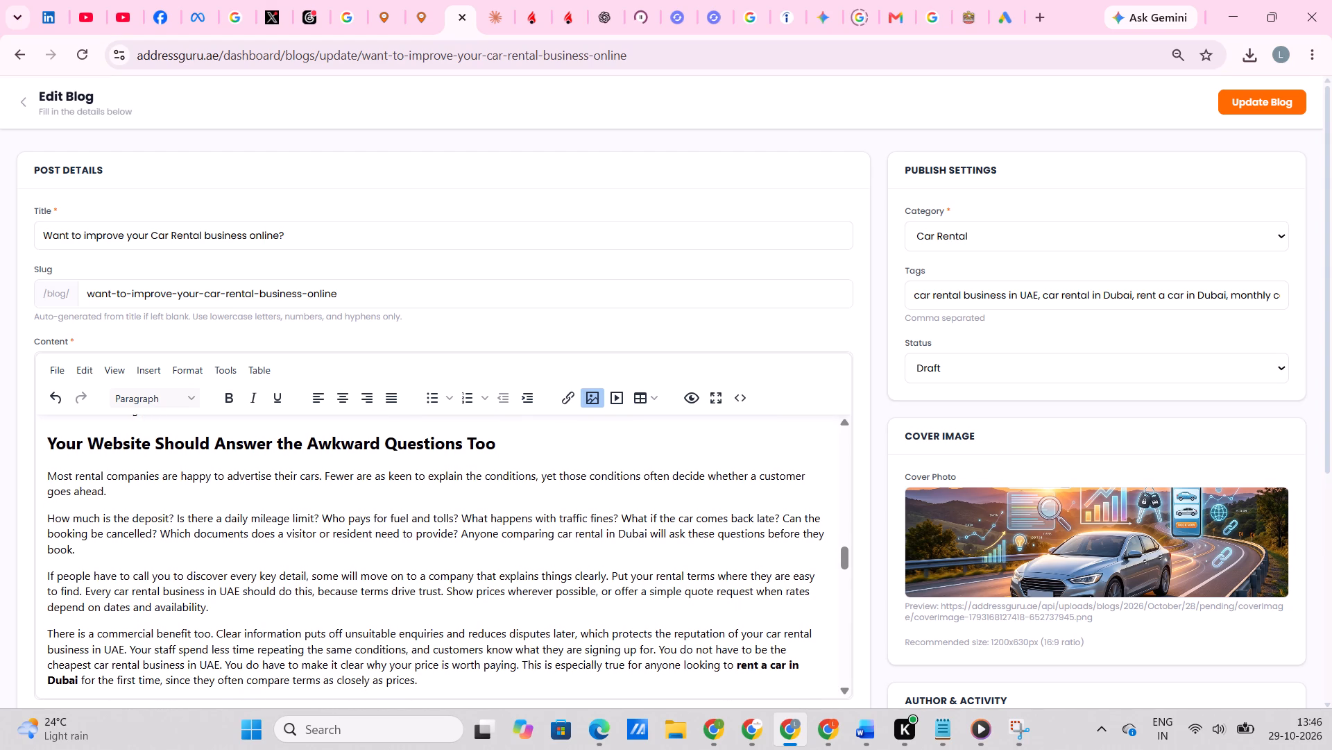
pyautogui.scroll(-1, 467, 478)
pyautogui.moveTo(386, 478); pyautogui.dragTo(472, 477)
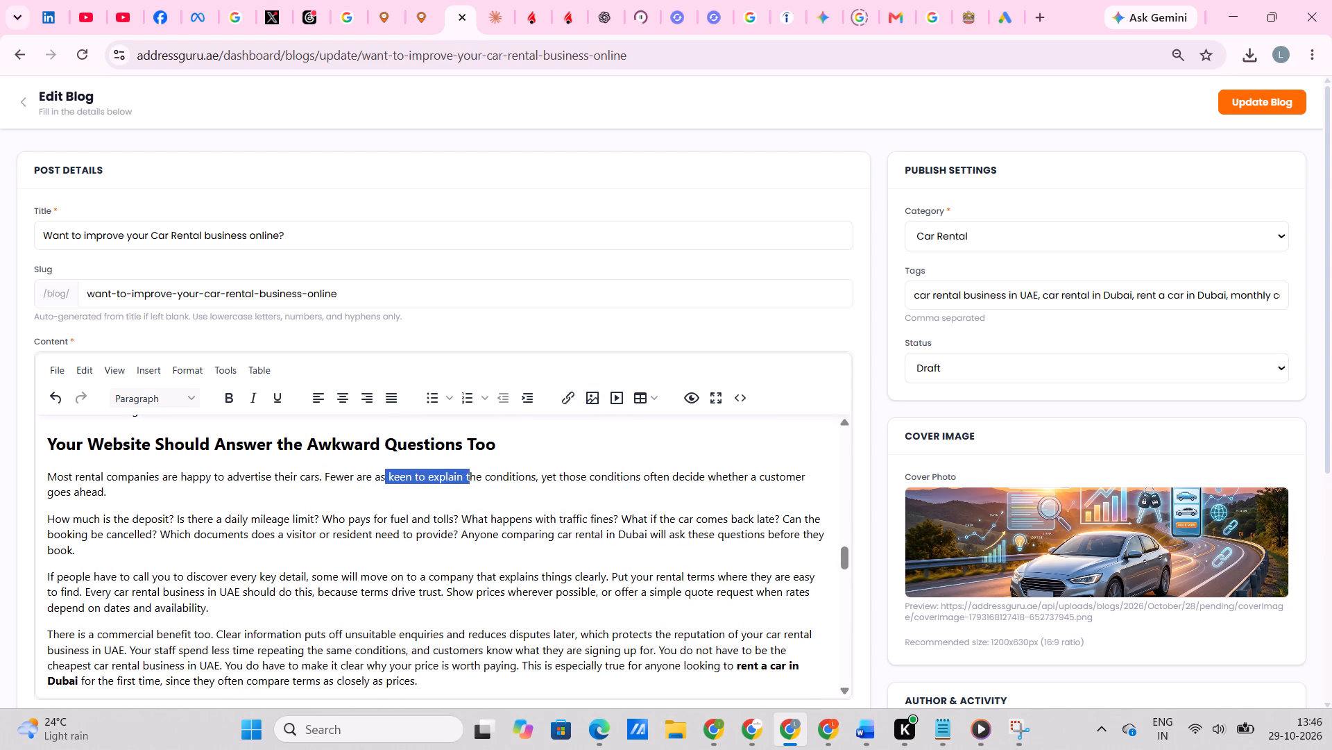
pyautogui.moveTo(472, 477); pyautogui.dragTo(502, 477)
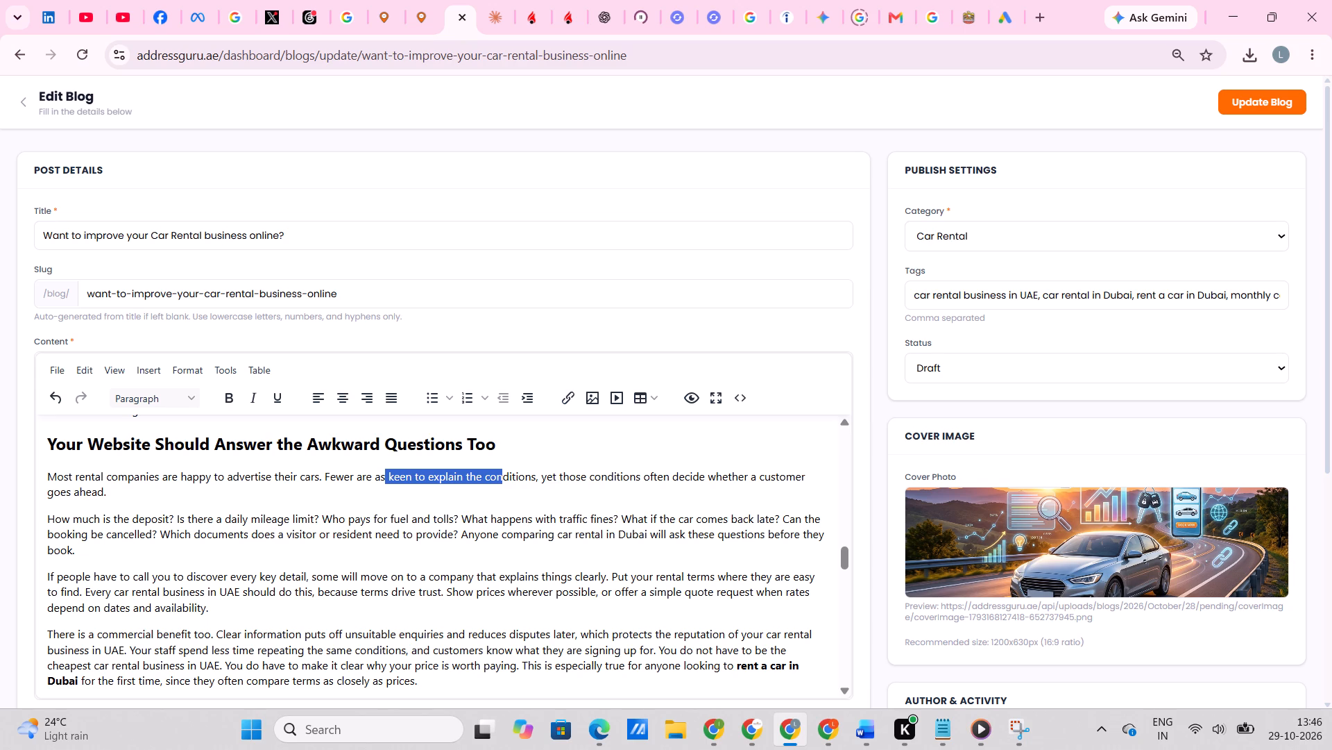
pyautogui.doubleClick(347, 495)
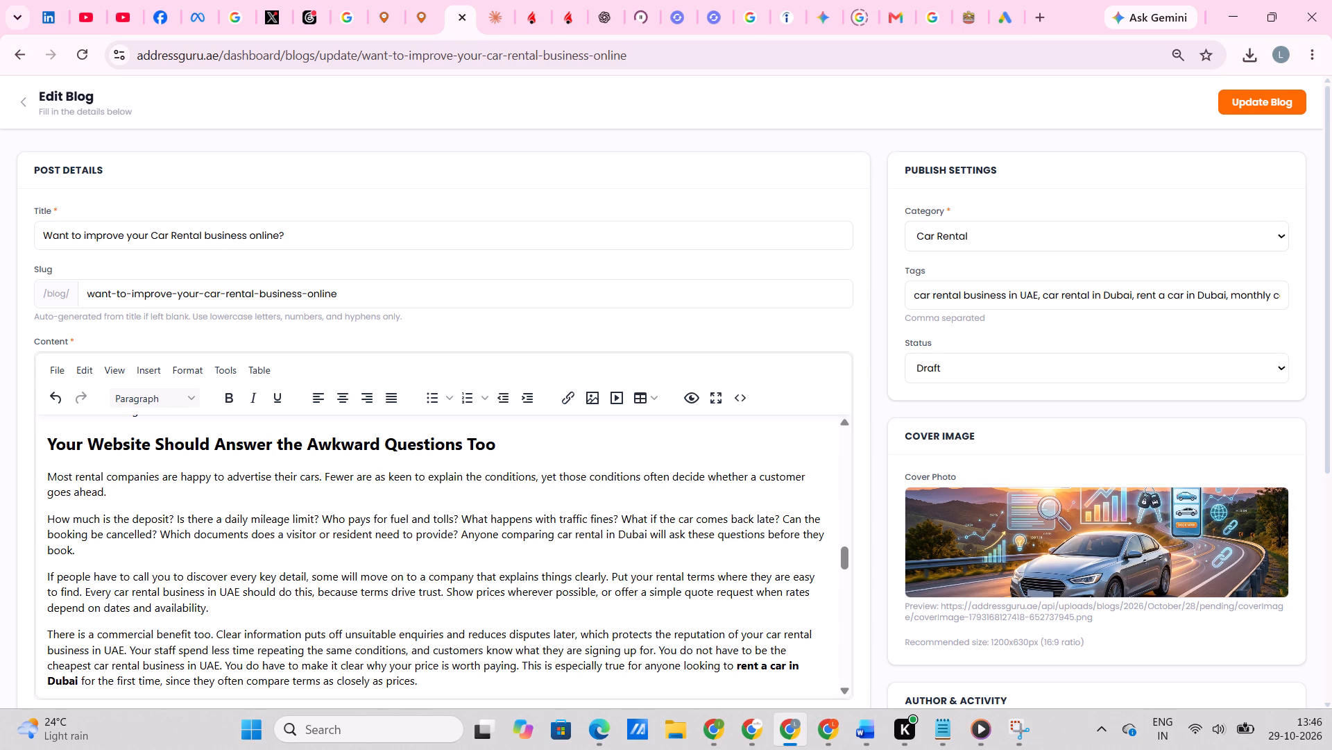
pyautogui.moveTo(388, 478); pyautogui.dragTo(518, 484)
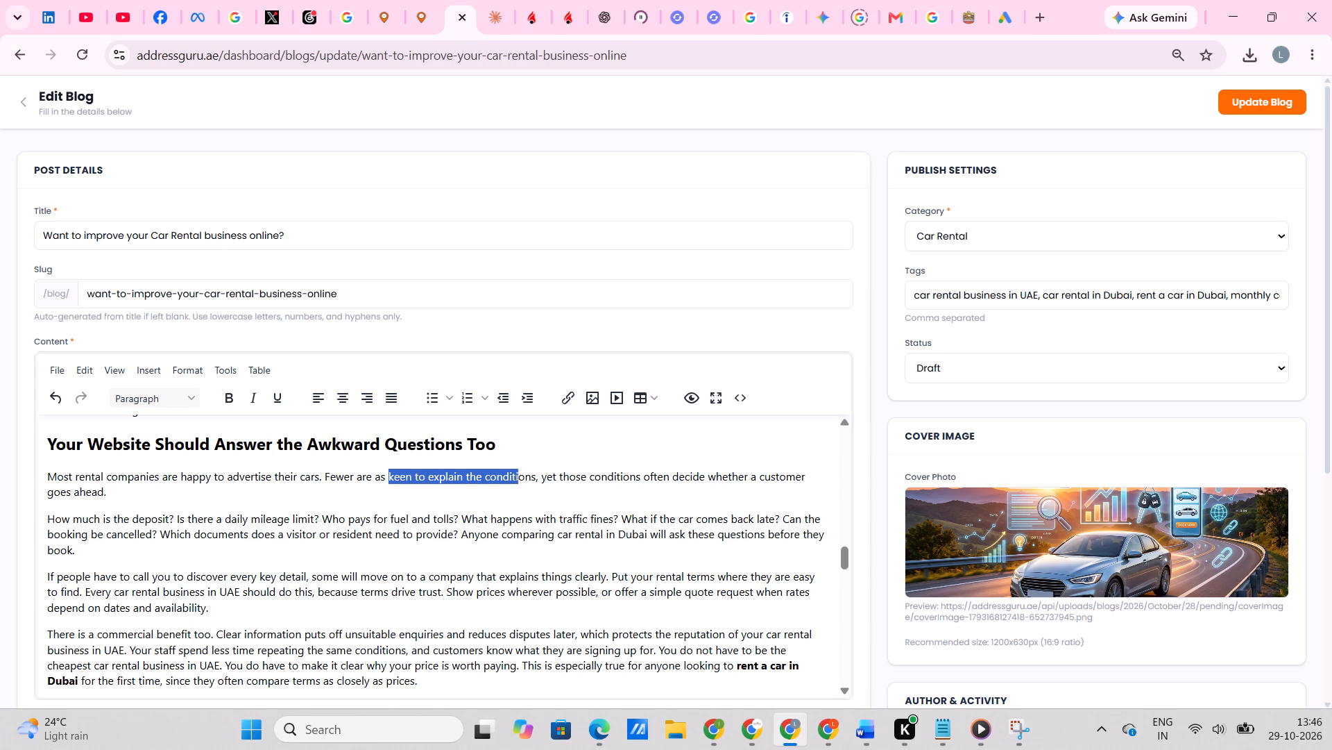
pyautogui.moveTo(518, 484); pyautogui.dragTo(466, 476)
pyautogui.hotkey('ctrl', 'b')
pyautogui.click(475, 521)
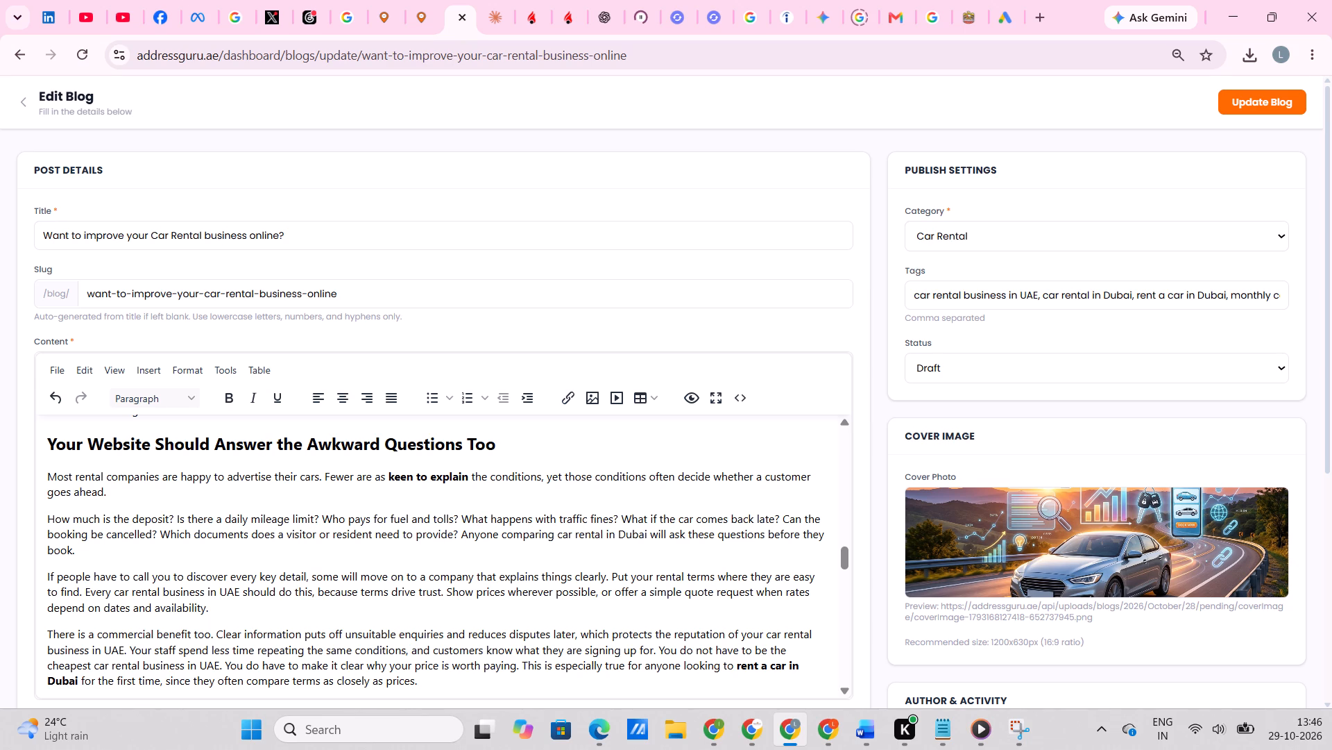
# Bold the phrase "discover every key detail" in the paragraph starting "If people have to call you".
pyautogui.moveTo(187, 572); pyautogui.dragTo(307, 572)
pyautogui.hotkey('ctrl', 'b')
pyautogui.click(383, 592)
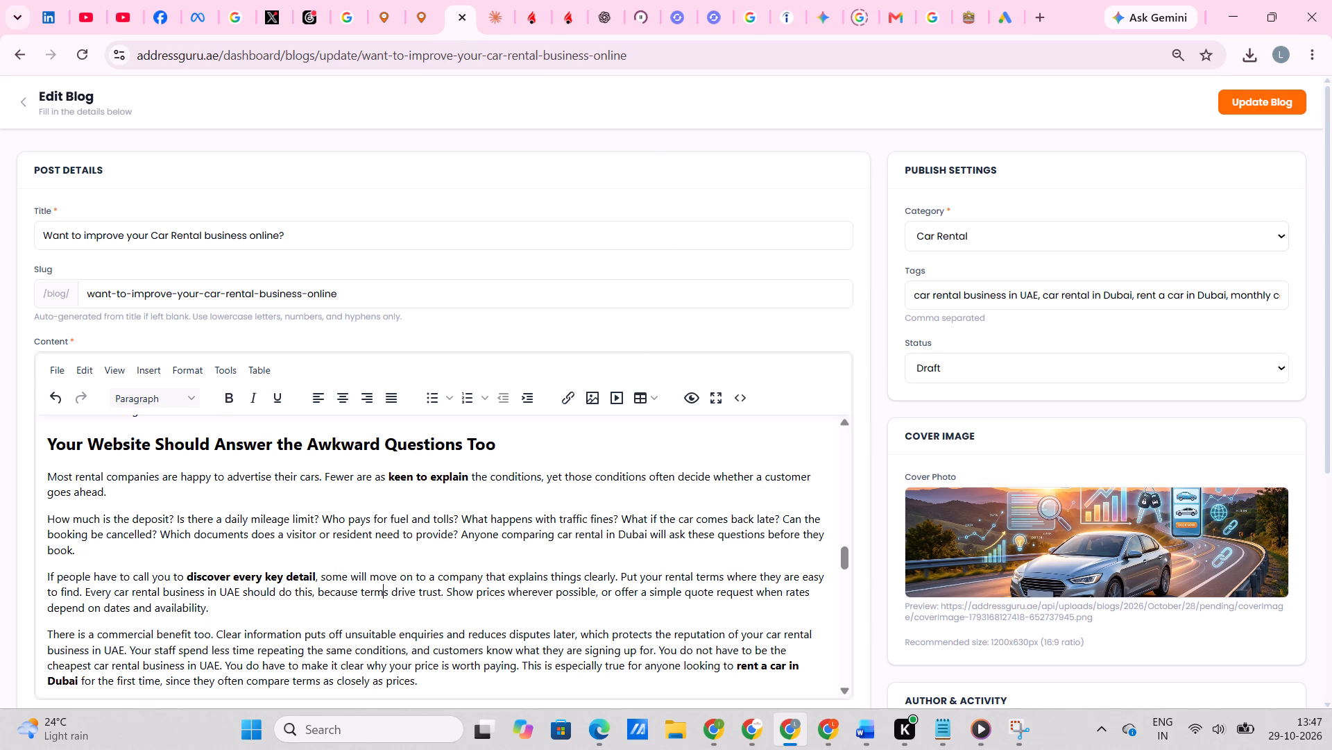
# Delete the whole paragraph starting "There is a commercial benefit too" above the heading "Stop Posting Cars Just for the Sake of Posting".
pyautogui.scroll(-1, 617, 574)
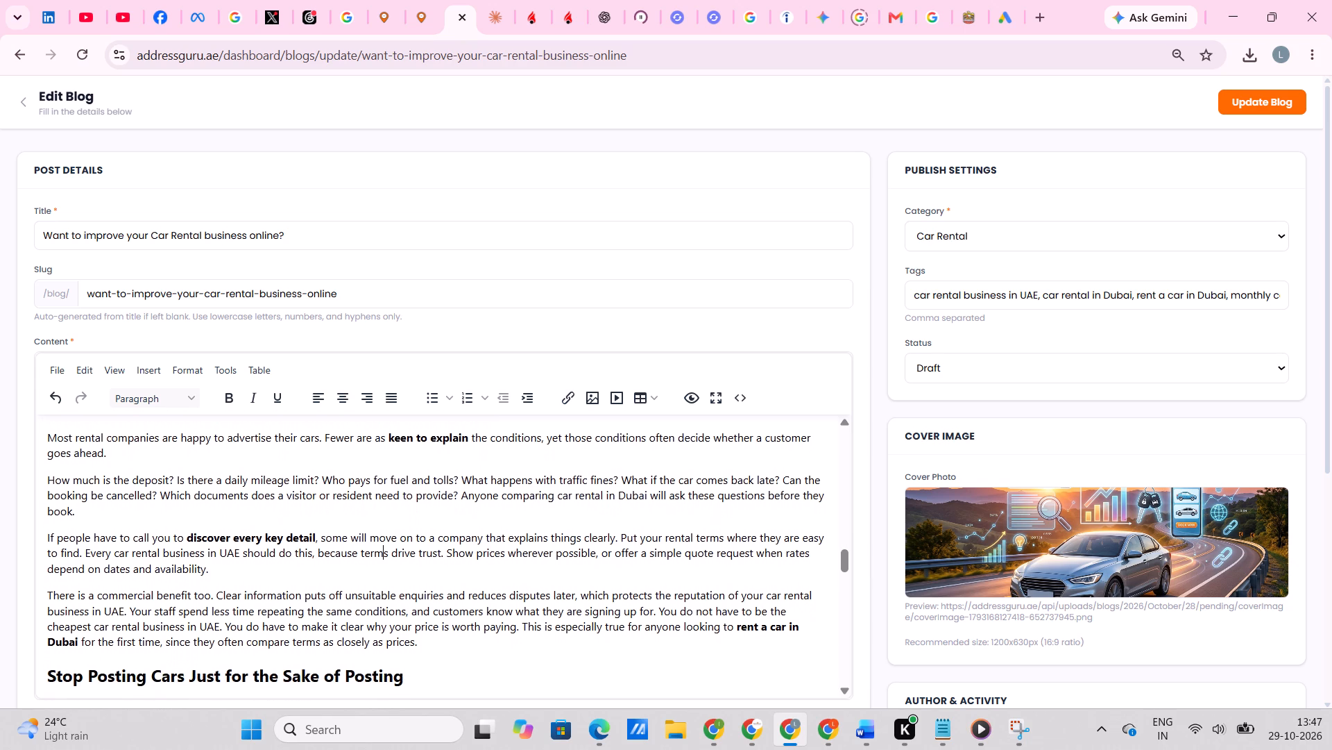
pyautogui.scroll(-1, 626, 574)
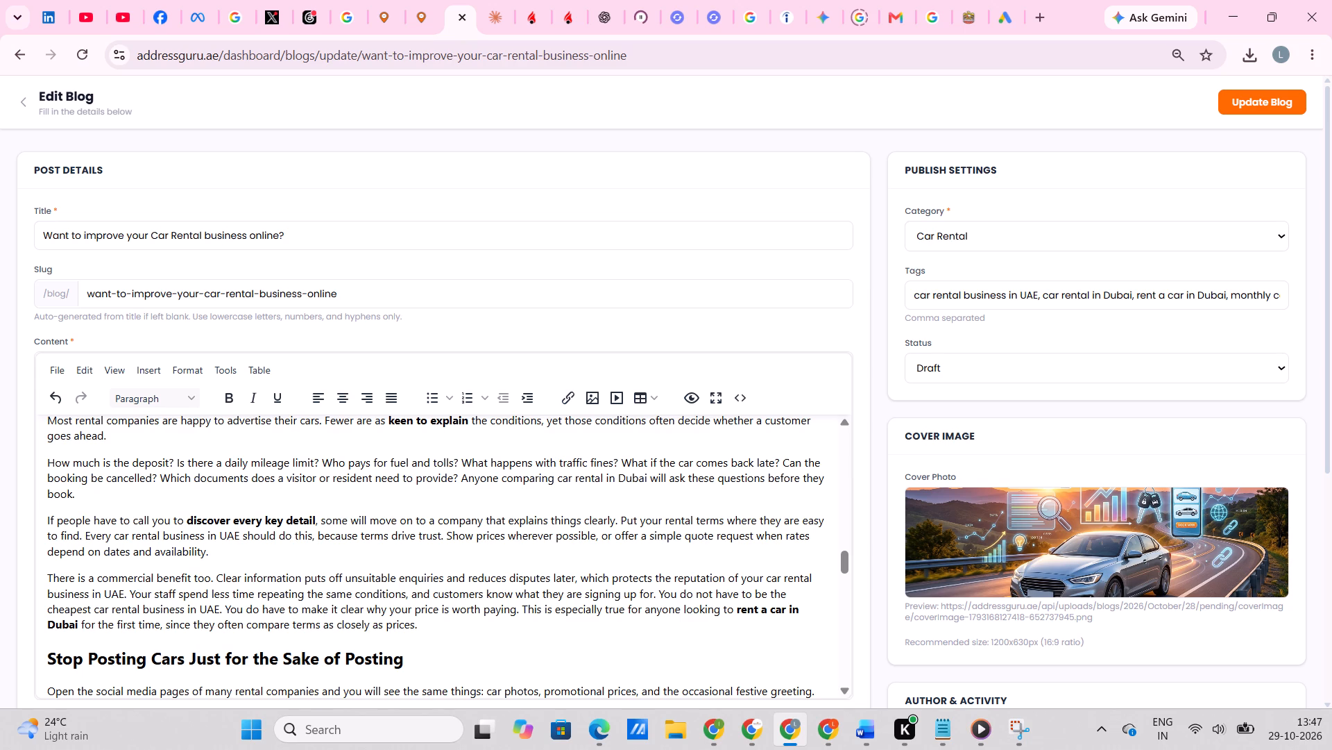
pyautogui.tripleClick(372, 615)
pyautogui.tripleClick(371, 615)
pyautogui.doubleClick(370, 615)
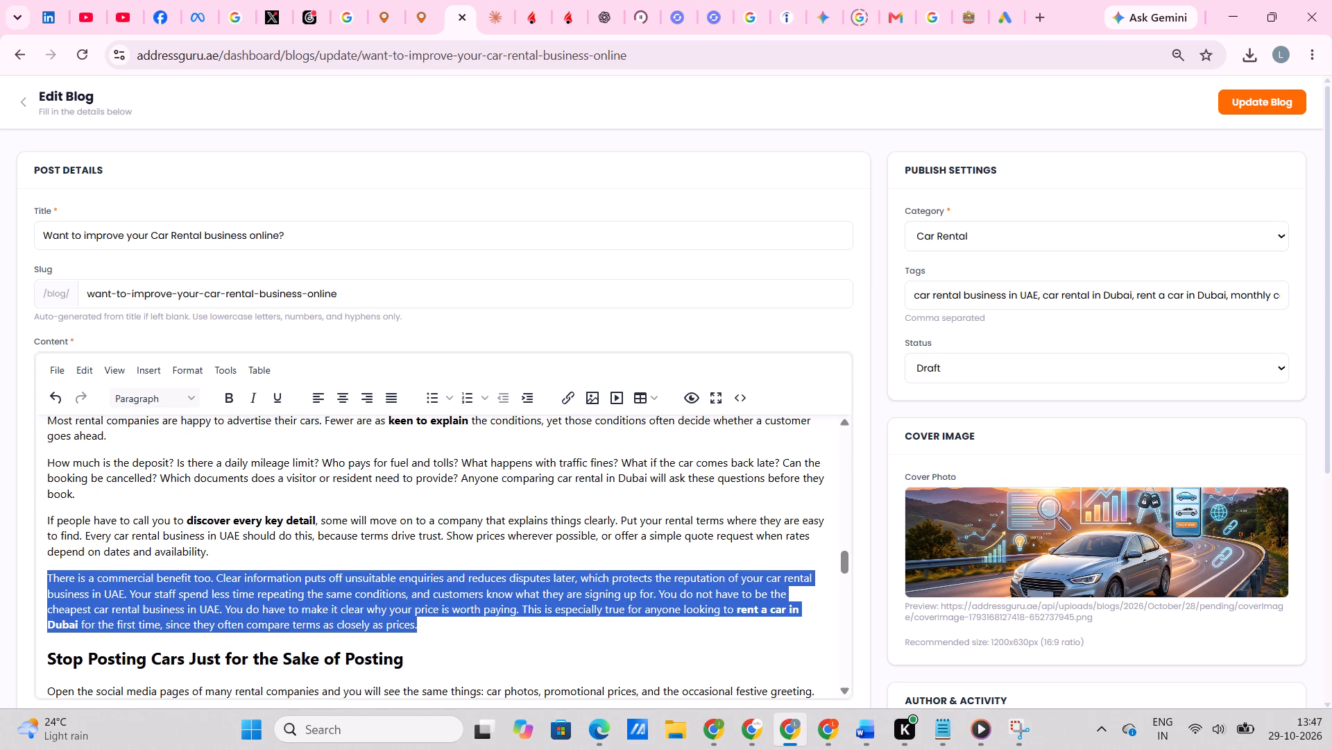
pyautogui.press('BackSpace')
pyautogui.press('BackSpace')
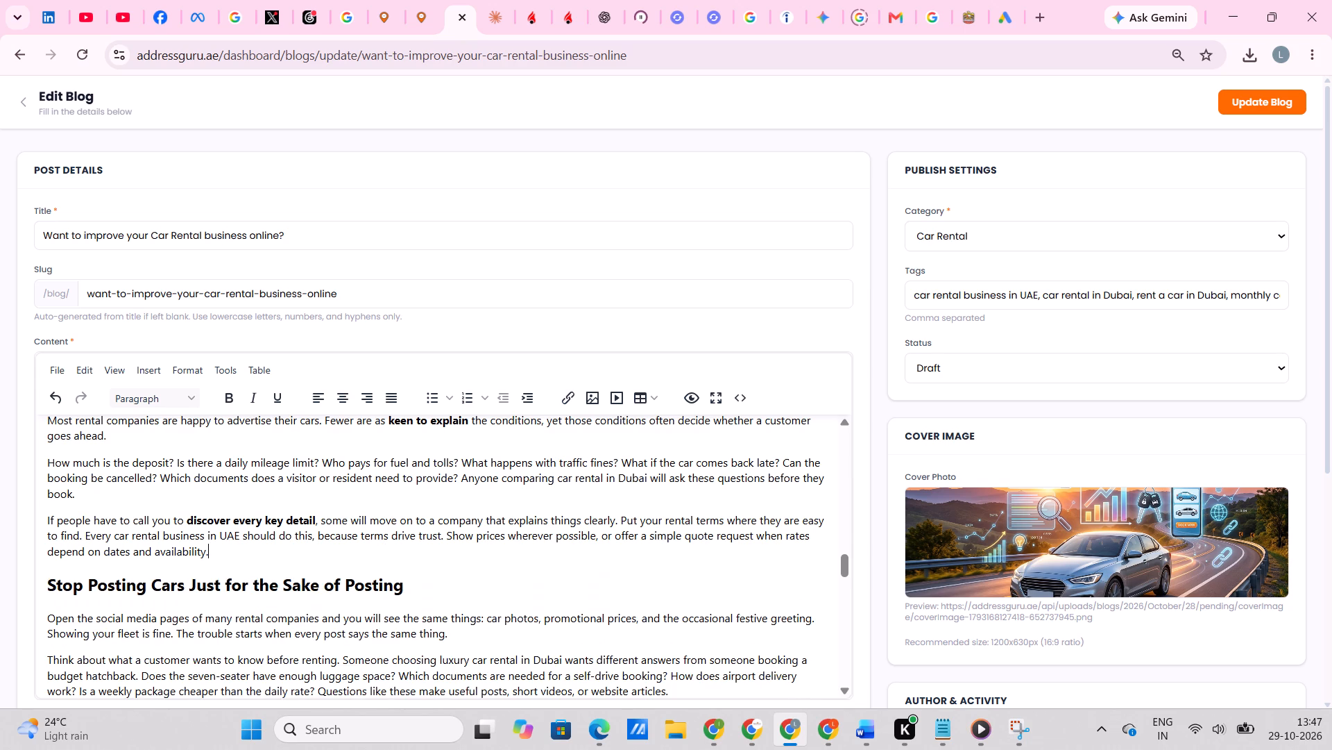
# Copy the words "Stop Posting Cars" from the heading "Stop Posting Cars Just for the Sake of Posting".
pyautogui.scroll(1, 377, 612)
pyautogui.scroll(-2, 377, 612)
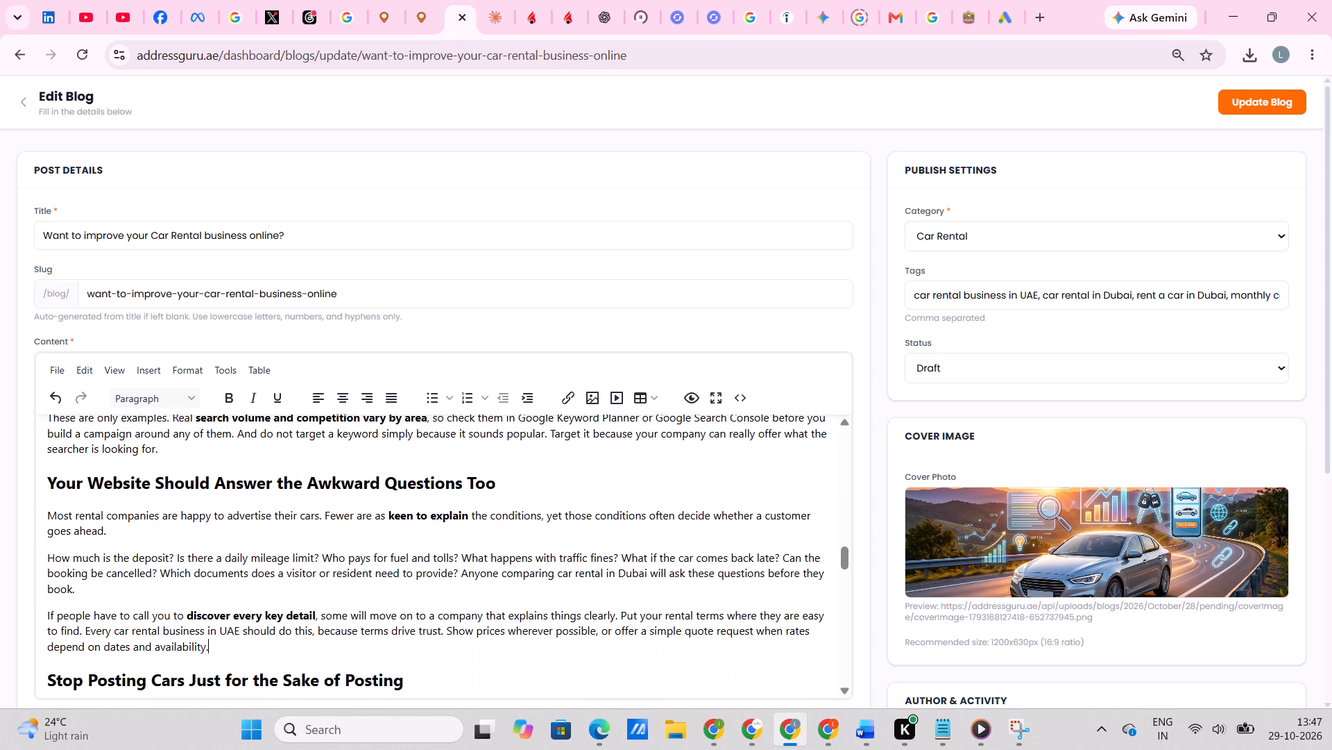
pyautogui.scroll(-2, 377, 612)
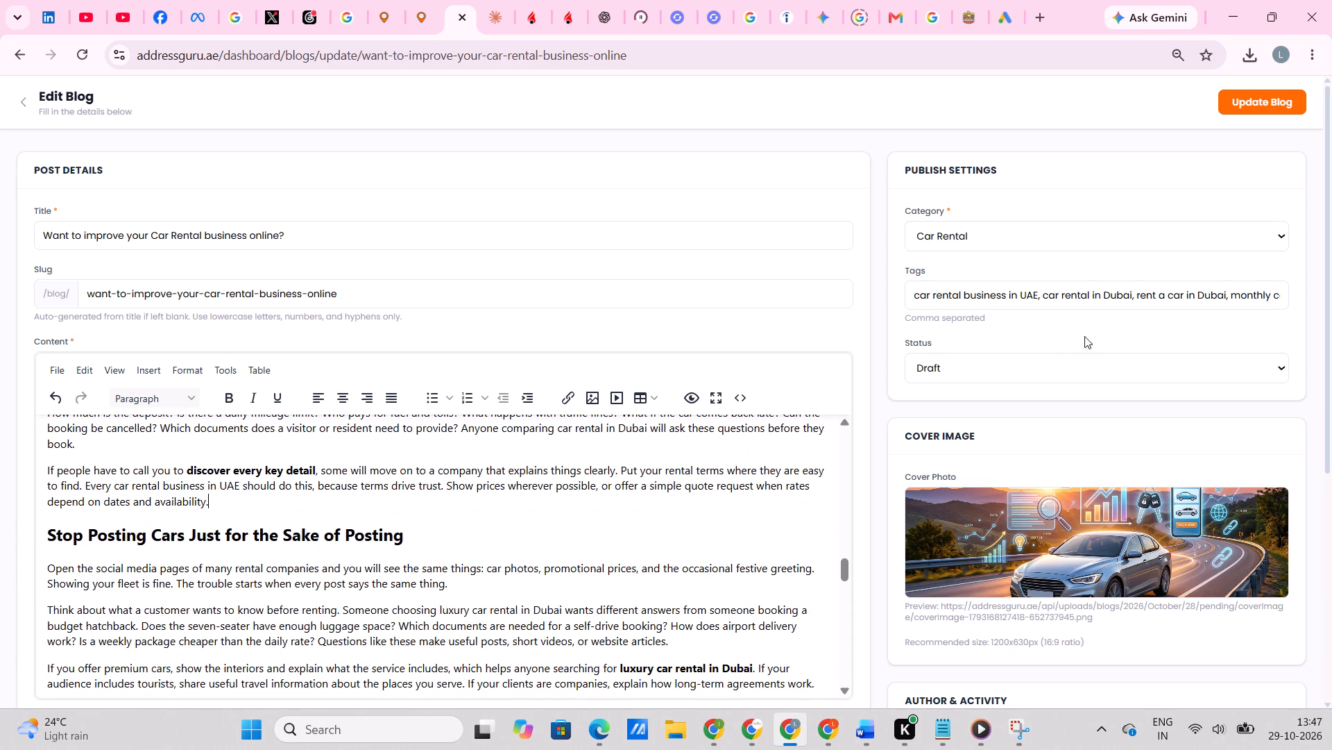
pyautogui.scroll(-1, 418, 495)
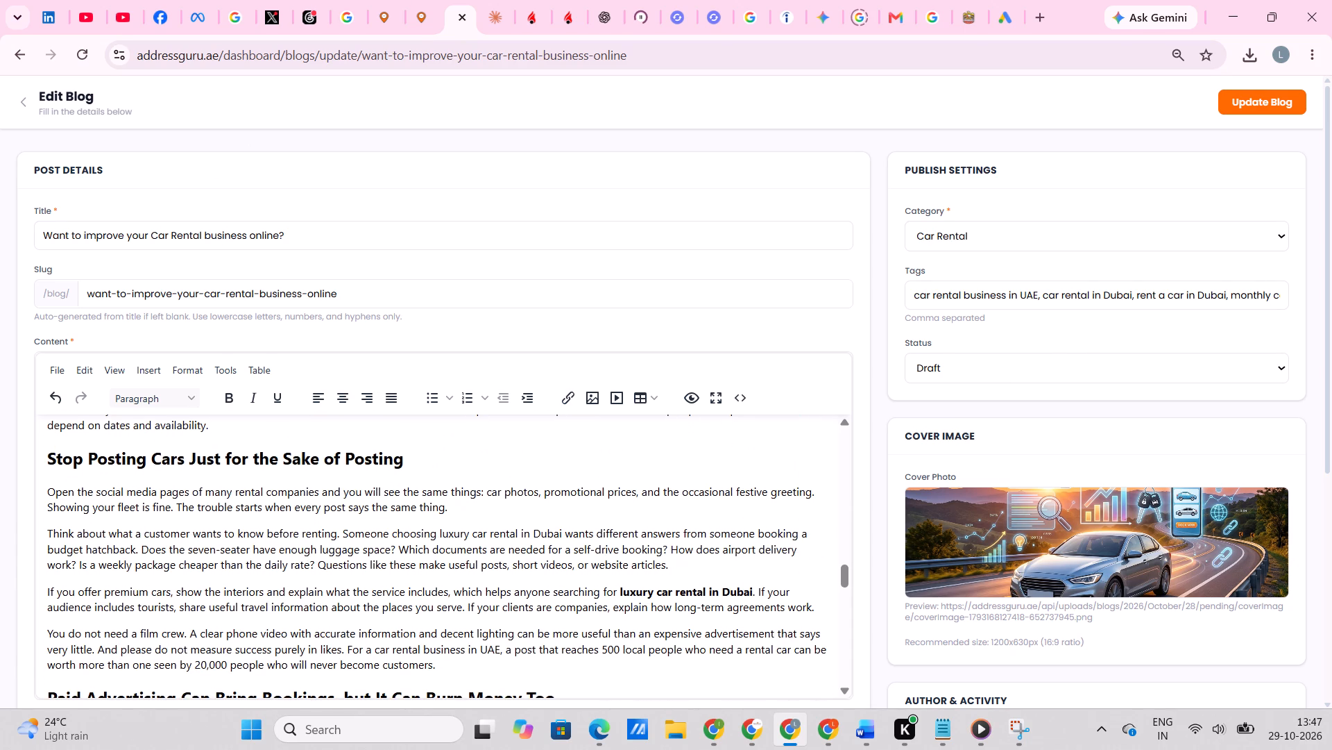
pyautogui.moveTo(186, 460); pyautogui.dragTo(42, 467)
pyautogui.hotkey('ctrl', 'c')
pyautogui.keyDown('ctrl'); pyautogui.click(42, 467); pyautogui.keyUp('ctrl')
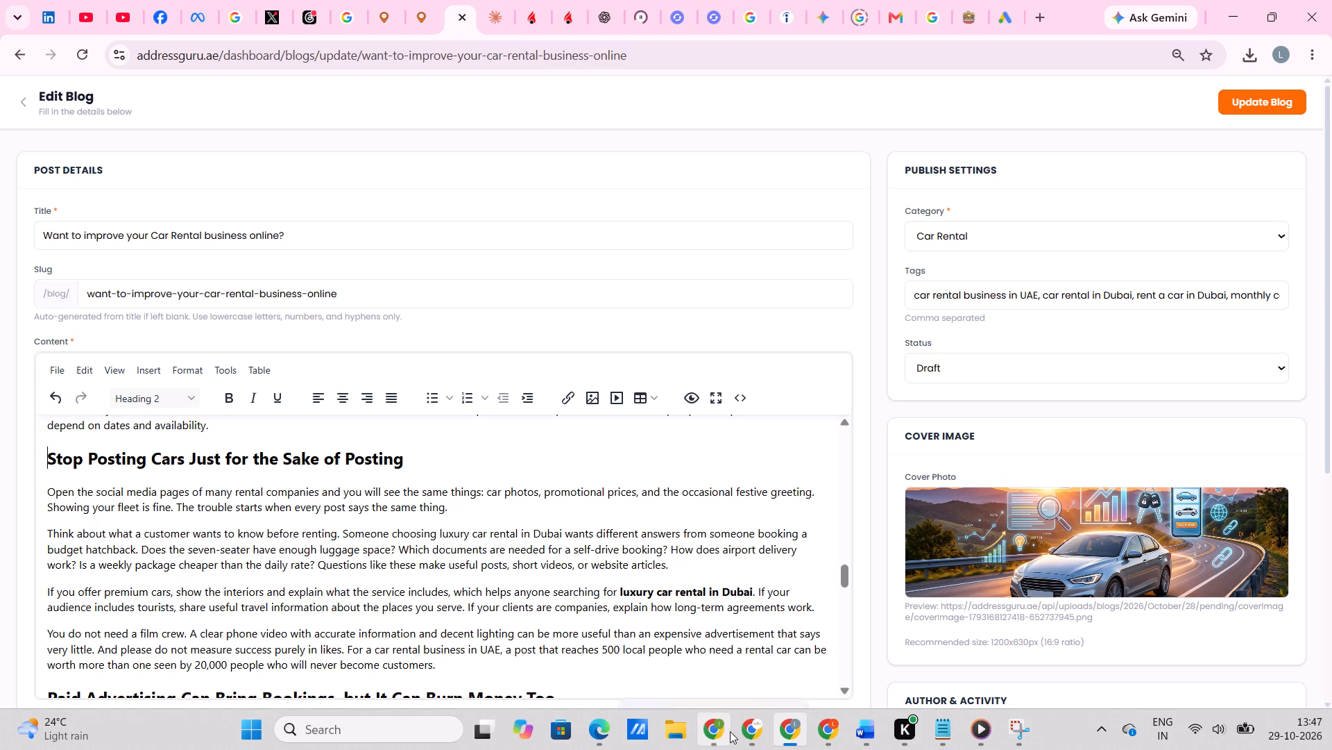
# Switch to the Pinterest window, leave the opened pin and search for the copied phrase "Stop Posting Cars".
pyautogui.click(724, 732)
pyautogui.click(98, 164)
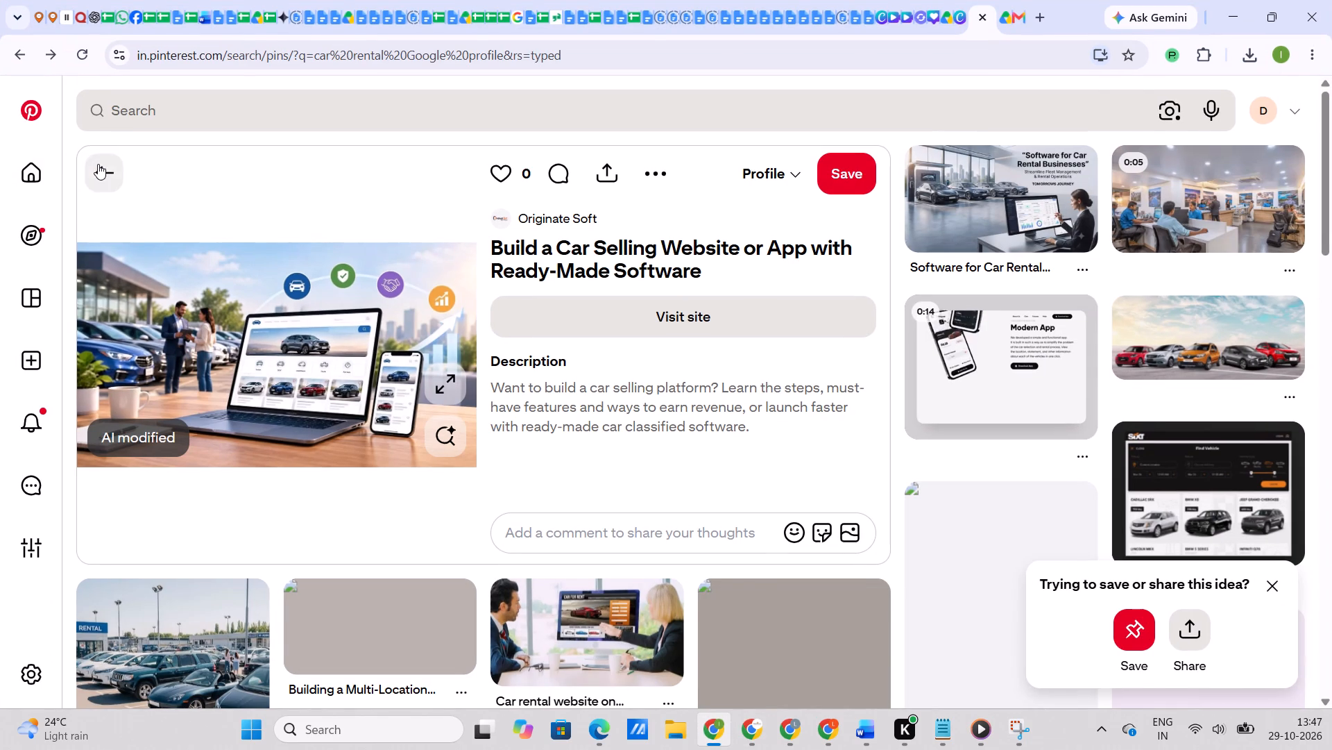
pyautogui.click(219, 108)
pyautogui.hotkey('ctrl', 'a')
pyautogui.hotkey('ctrl', 'v')
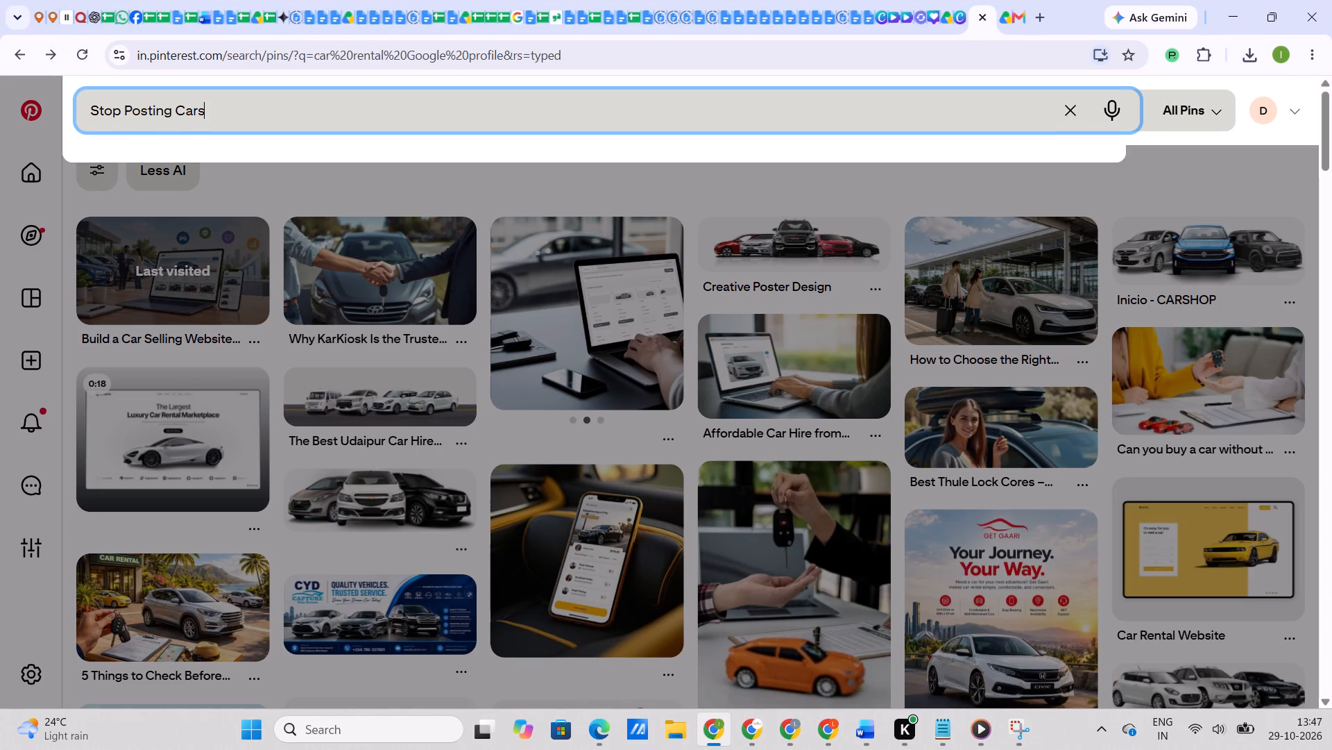
pyautogui.press('Return')
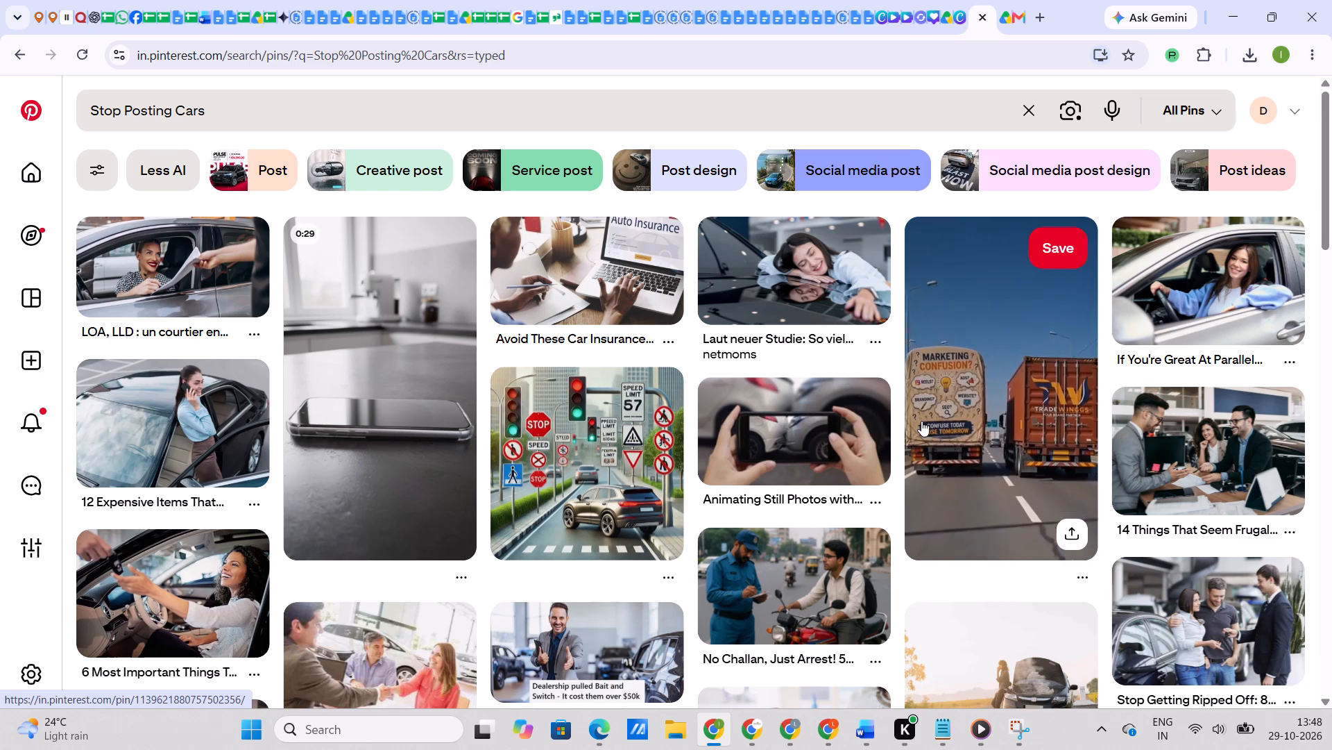
# Look through the Pinterest results for "Stop Posting Cars" for an image that suits the blog section.
pyautogui.scroll(-1, 921, 421)
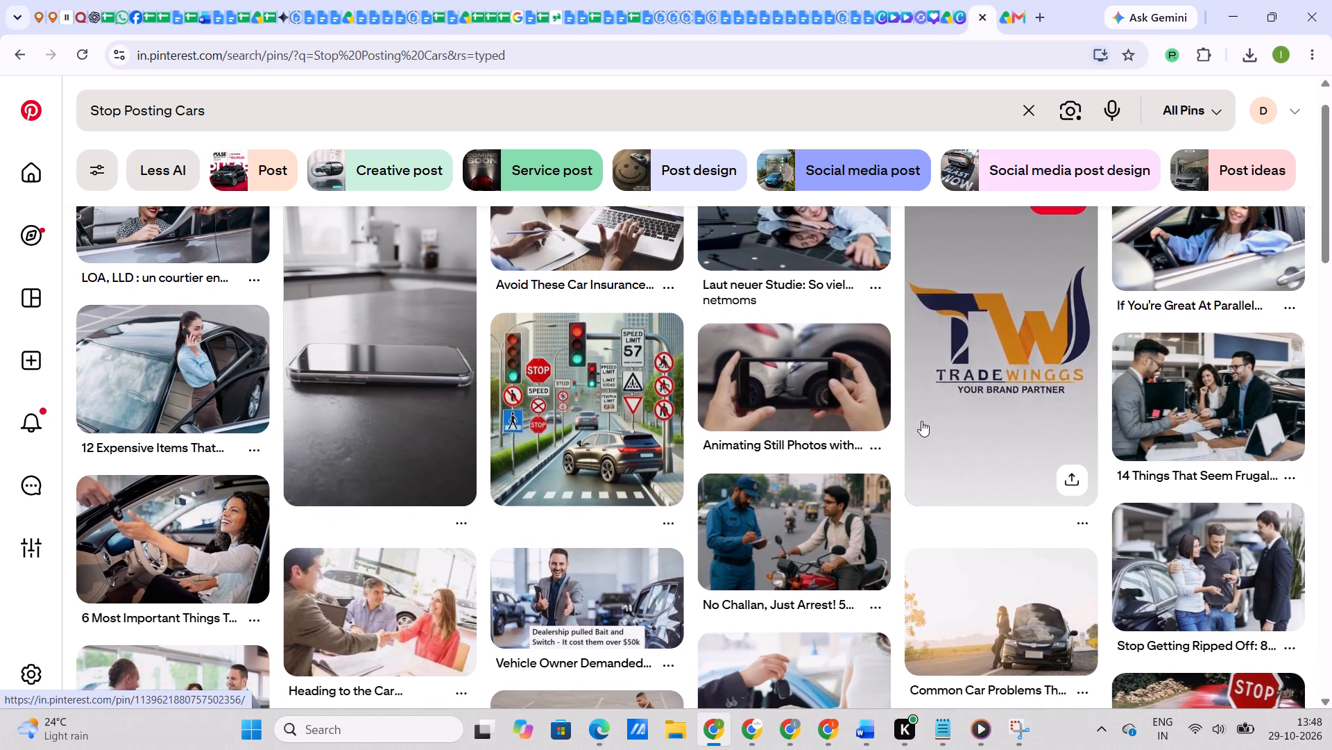
pyautogui.scroll(-1, 921, 421)
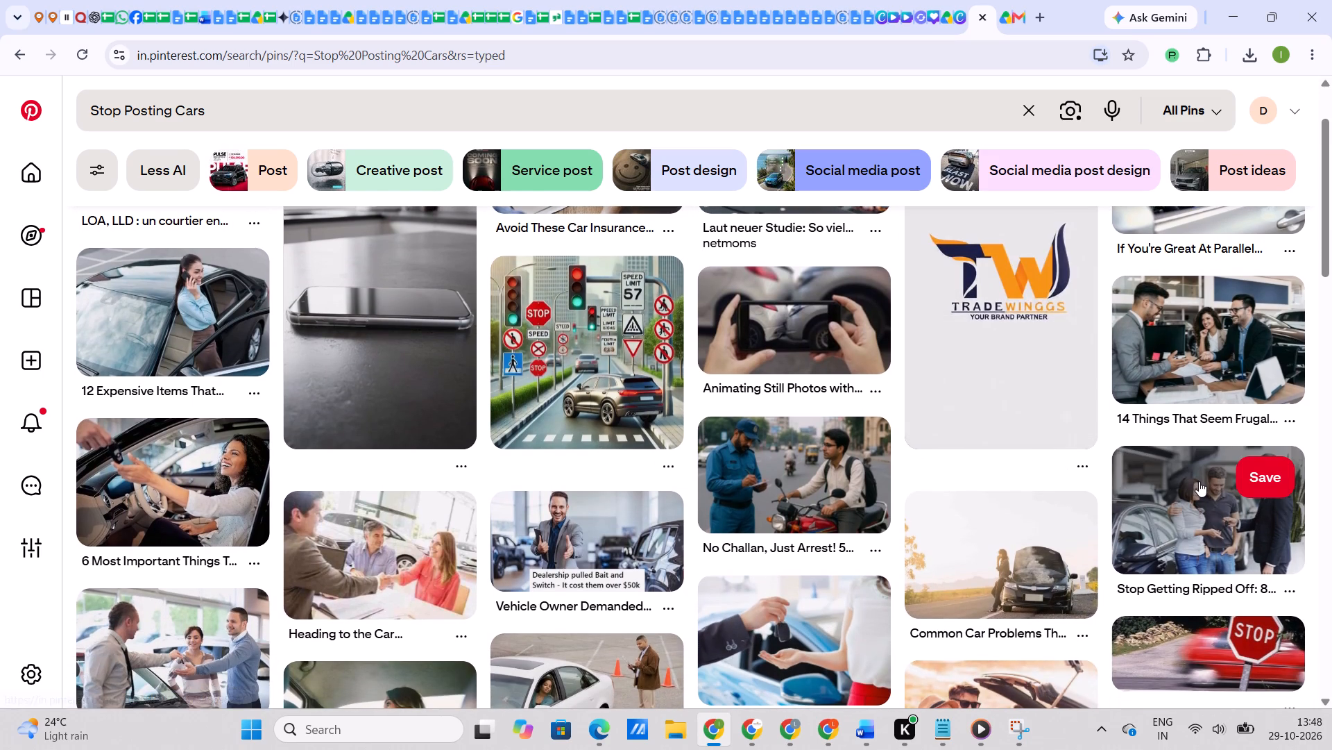
pyautogui.scroll(-6, 1199, 481)
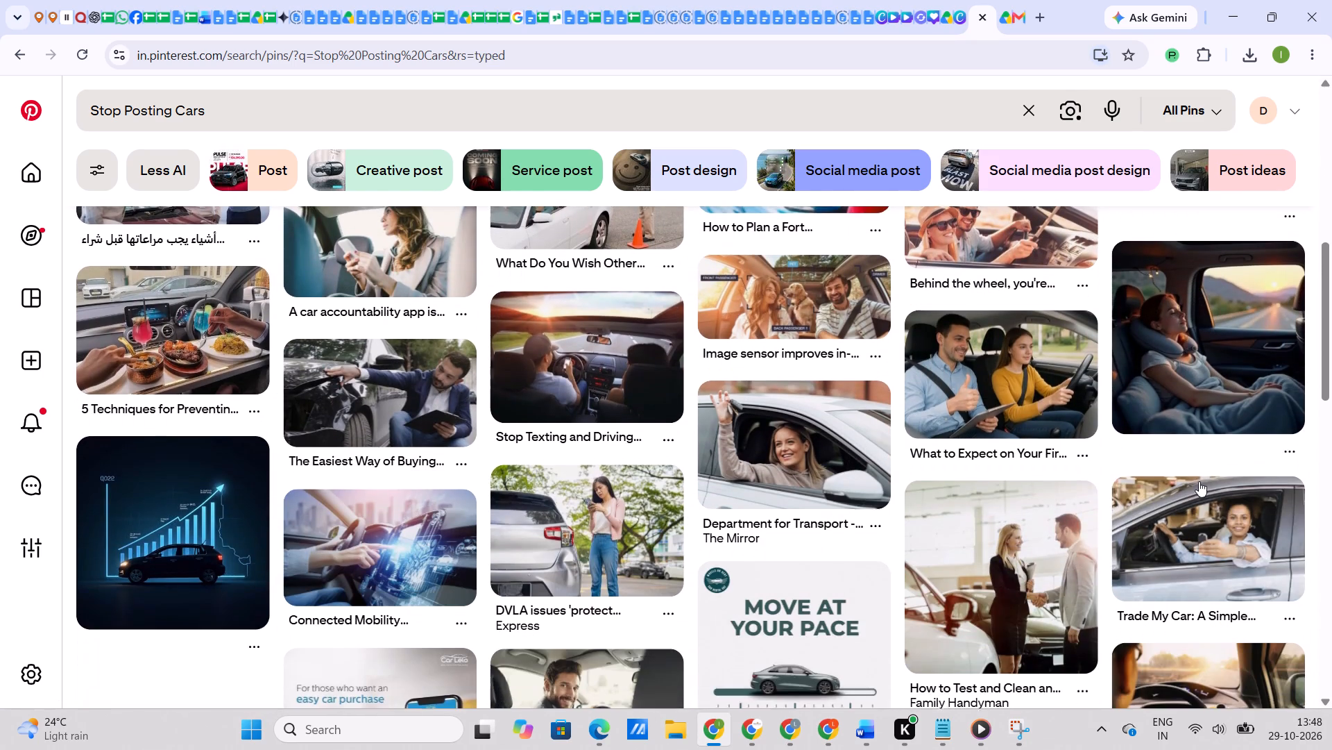
pyautogui.scroll(-4, 1199, 481)
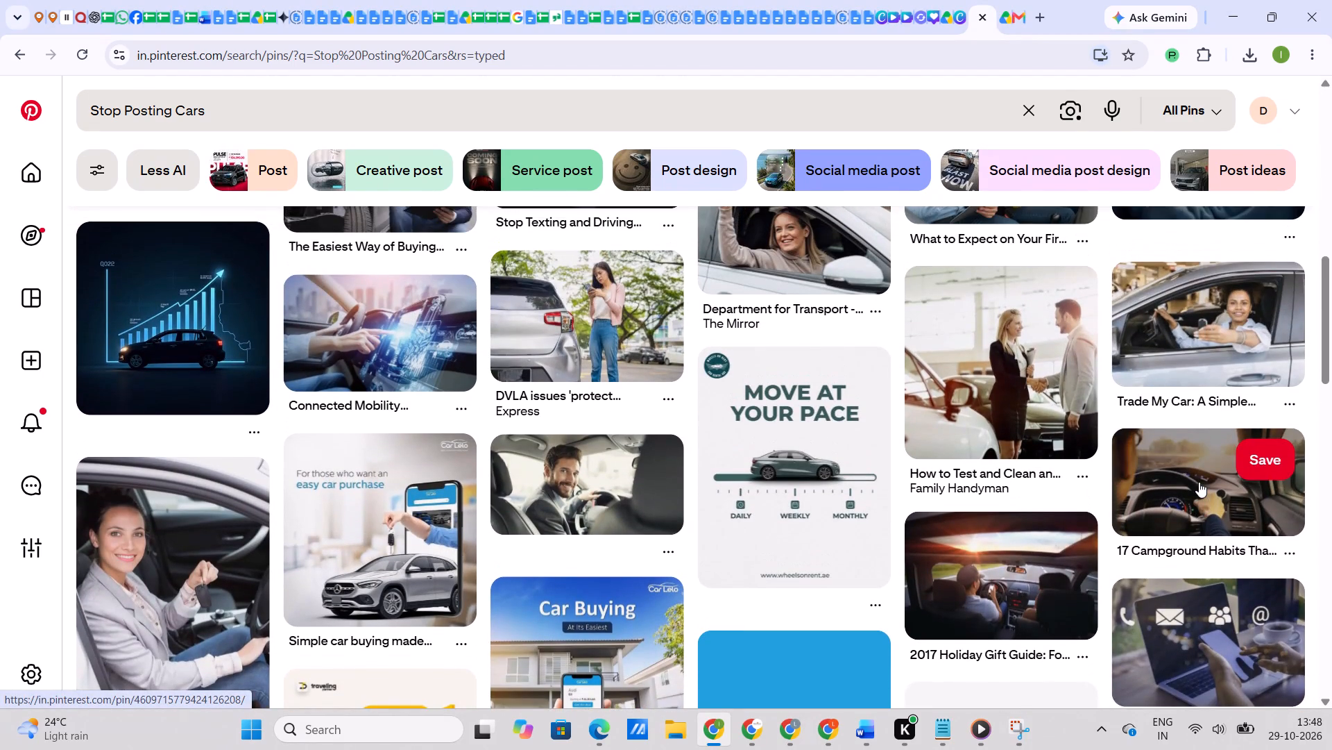
pyautogui.scroll(-3, 1199, 482)
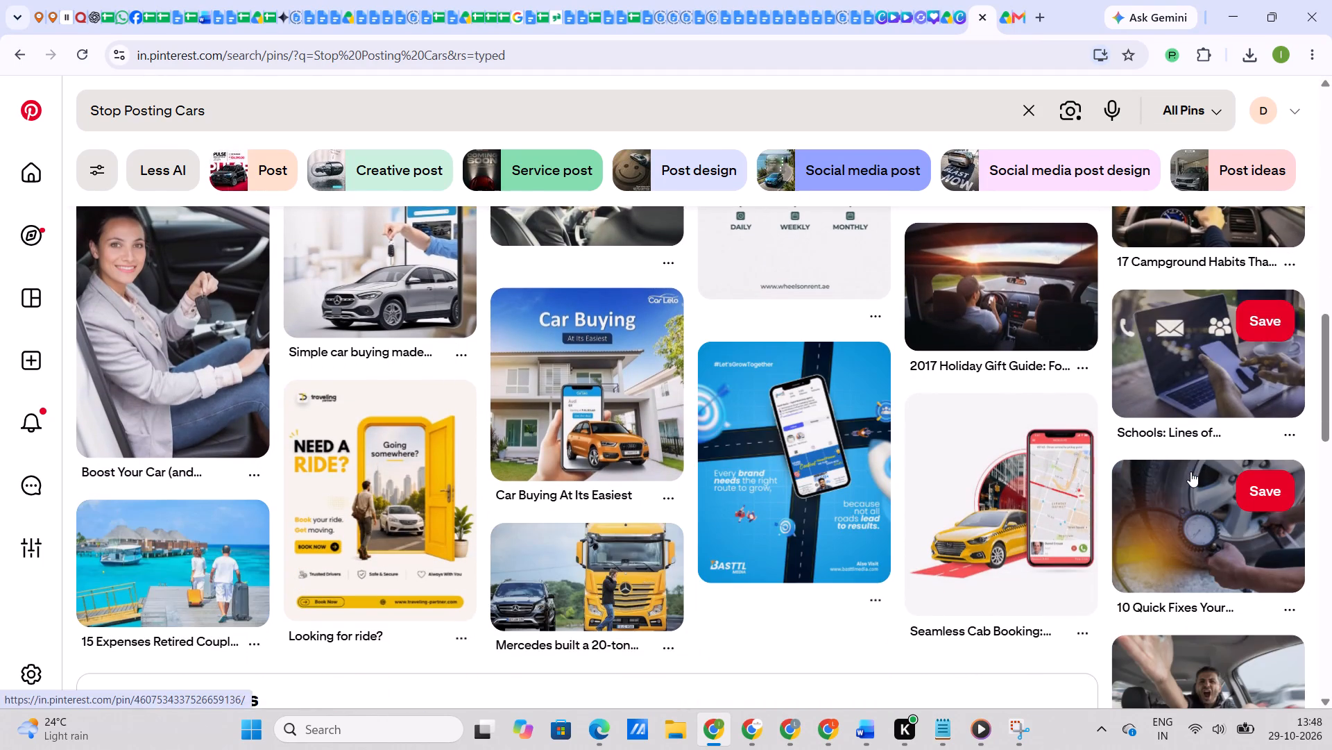
pyautogui.scroll(-2, 1190, 472)
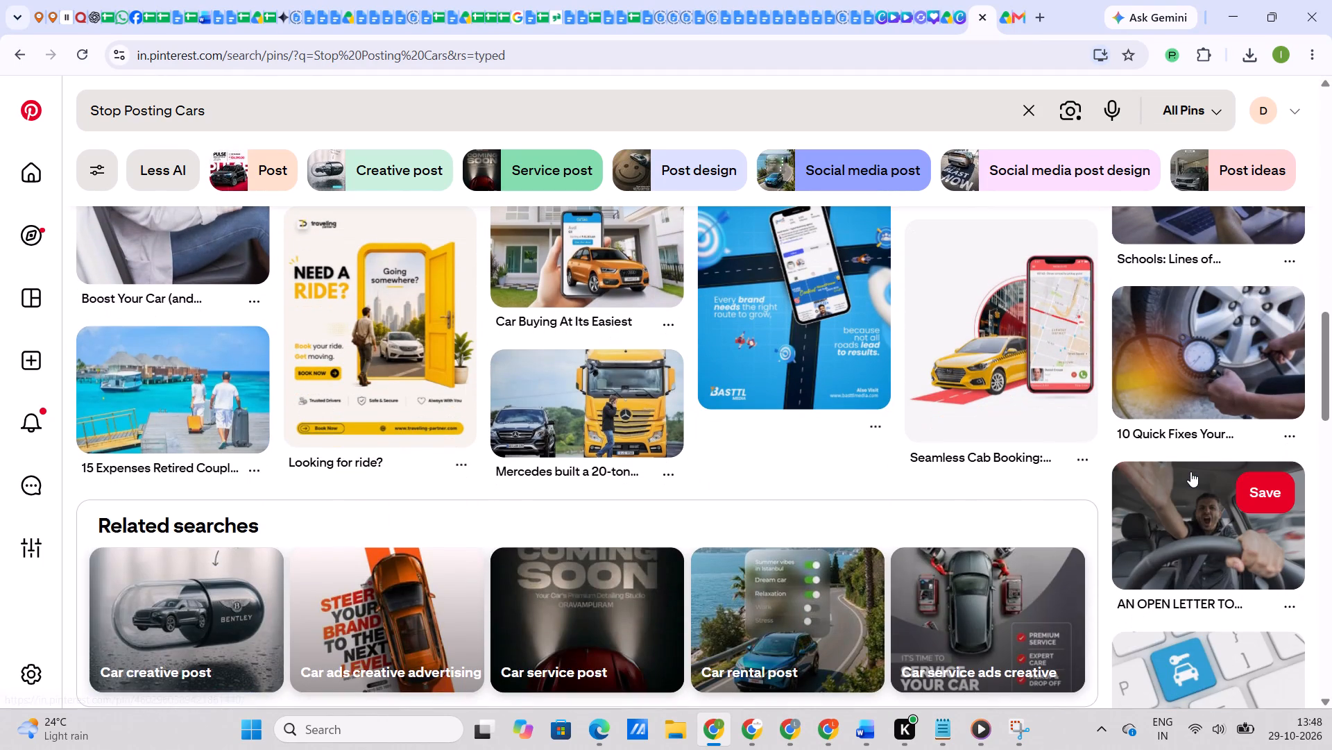
pyautogui.scroll(-2, 1190, 472)
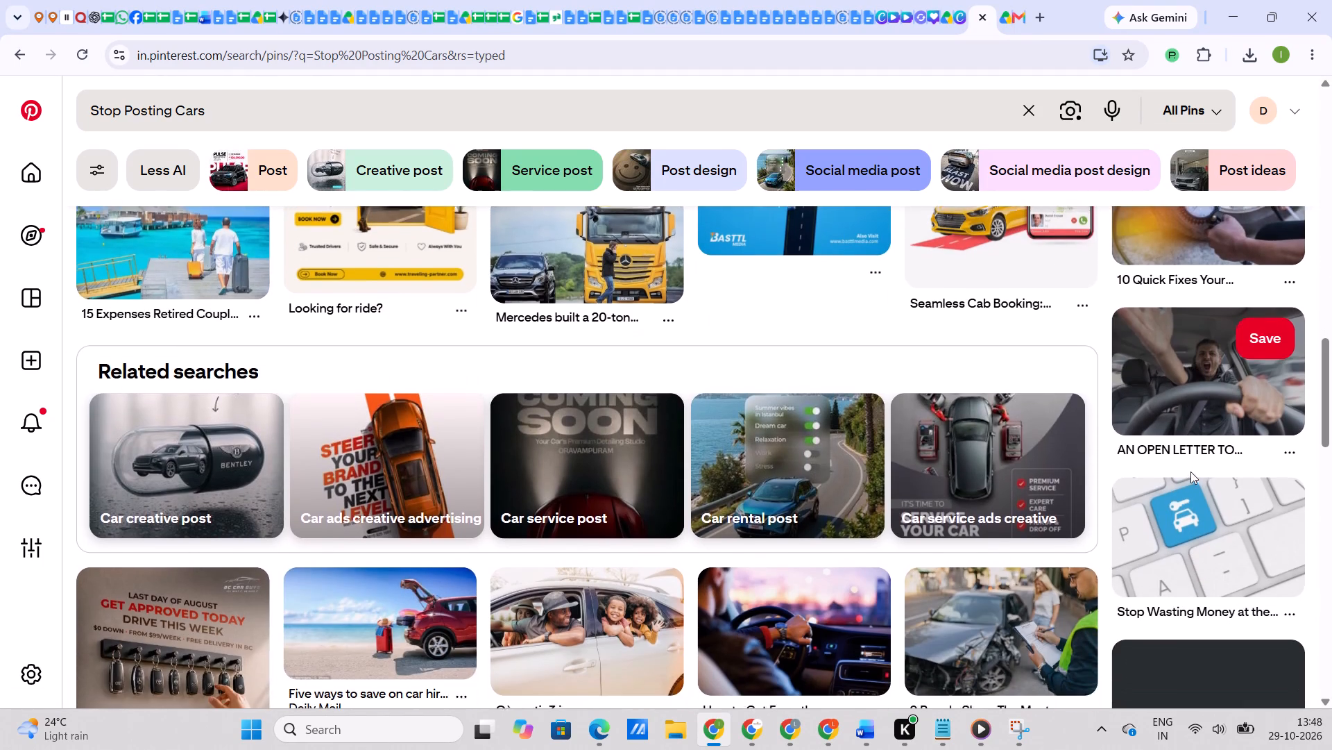
pyautogui.scroll(-3, 1190, 472)
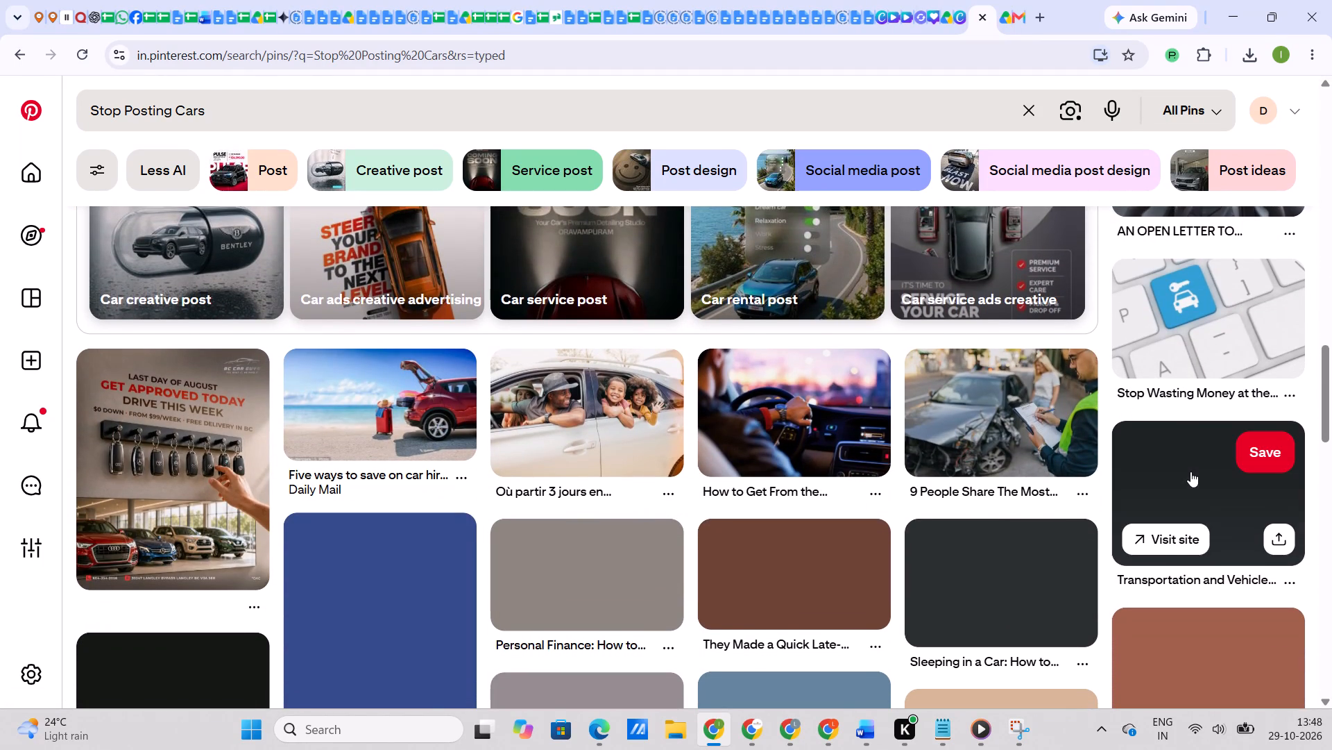
pyautogui.scroll(-1, 1190, 472)
# Switch to the blog's browser window and run a Google image search for "Stop Posting Cars" in the Google Ads tab.
pyautogui.doubleClick(779, 735)
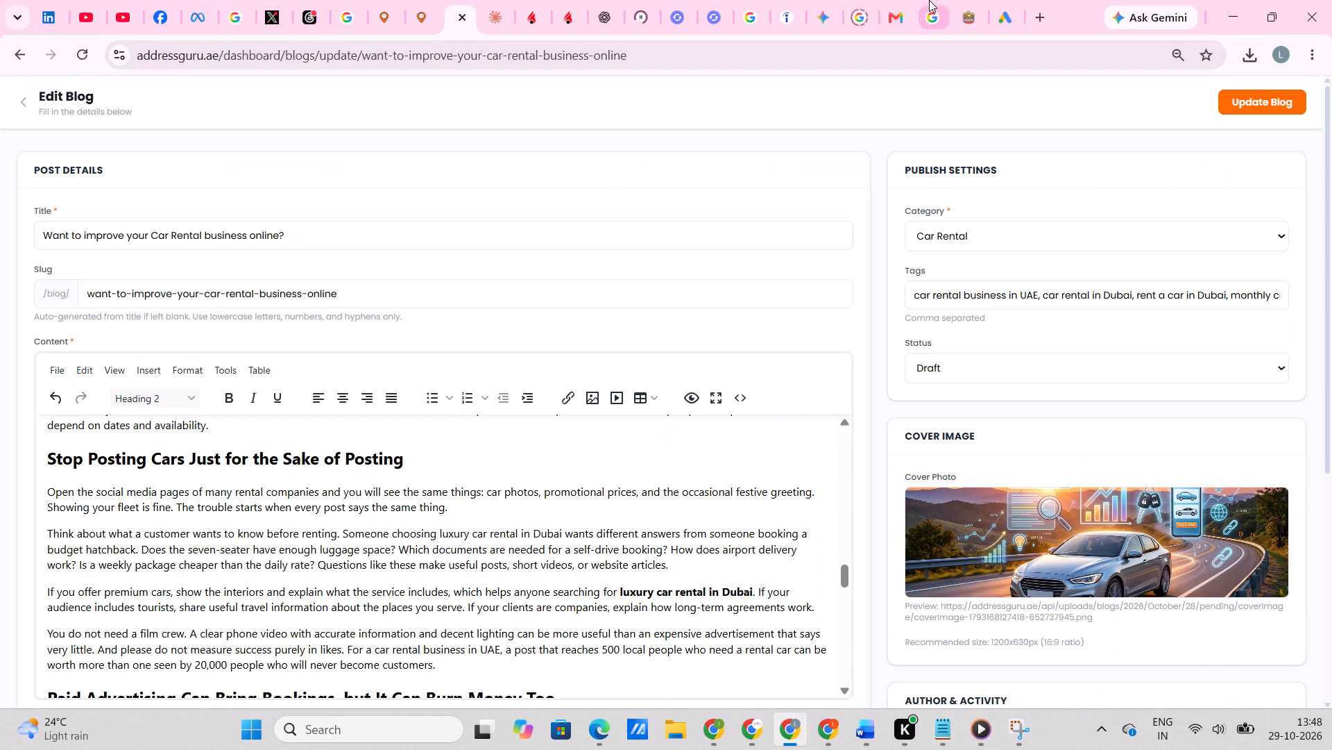
pyautogui.click(1008, 0)
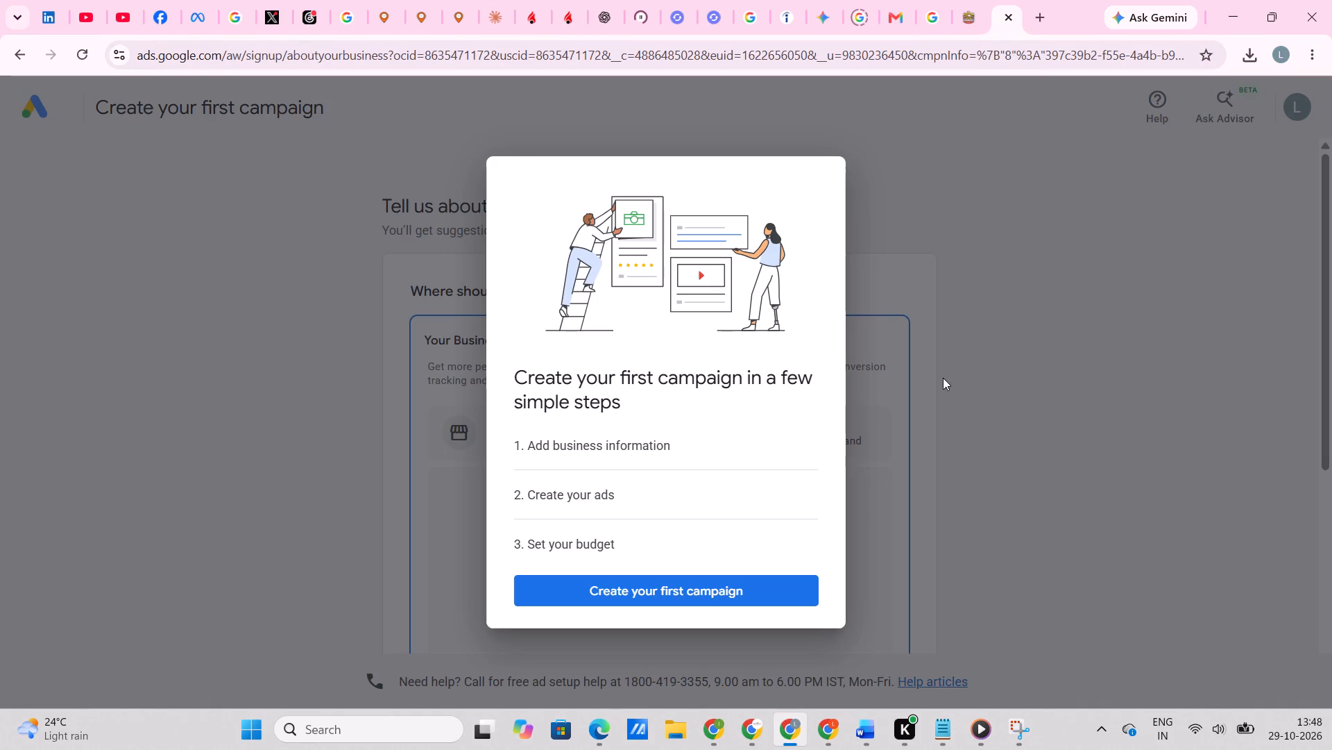
pyautogui.click(940, 383)
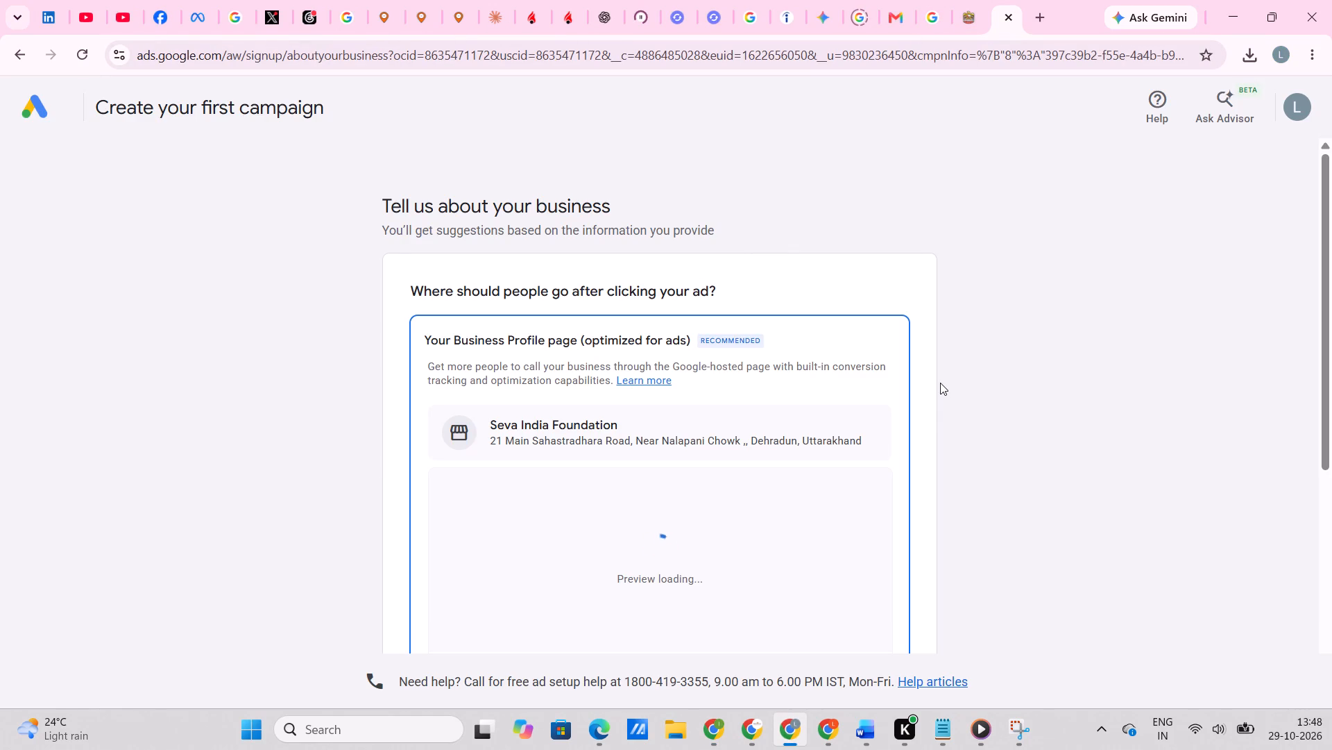
pyautogui.scroll(2, 940, 383)
pyautogui.click(311, 58)
pyautogui.hotkey('ctrl', 'v')
pyautogui.press('Return')
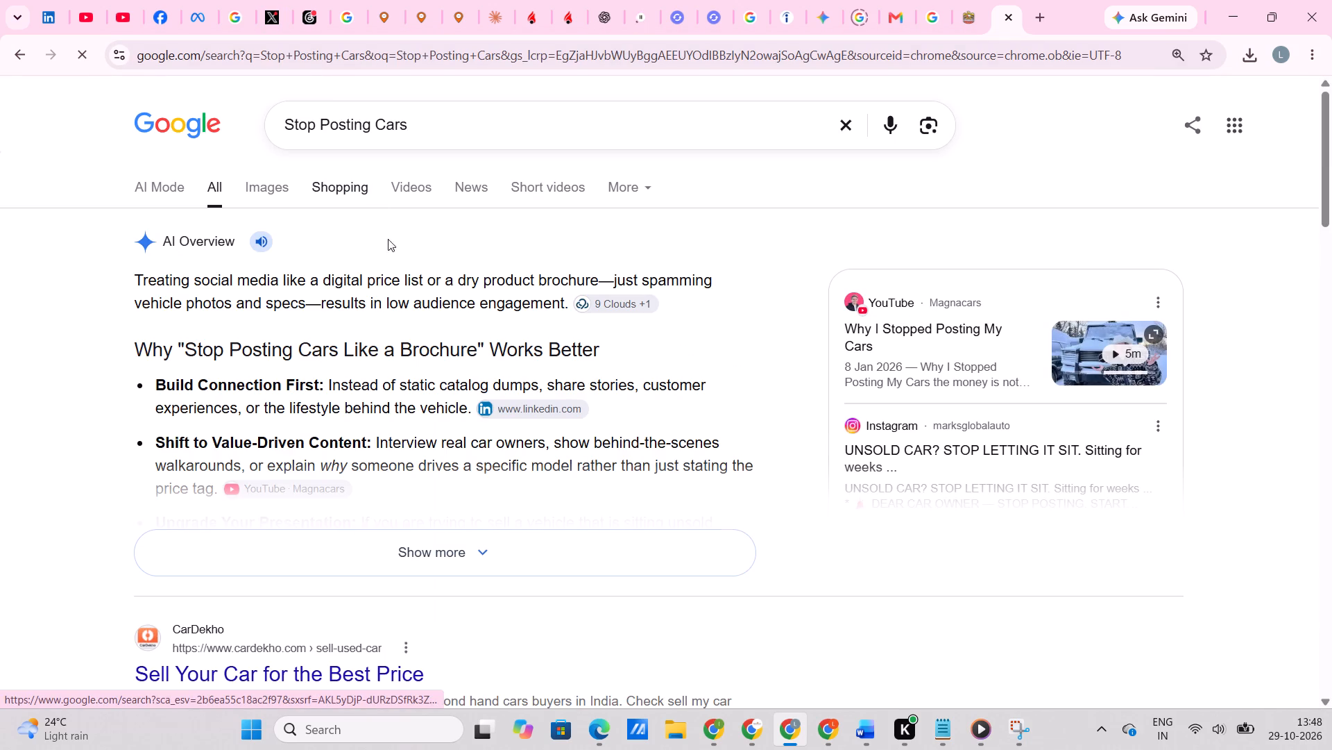
pyautogui.click(288, 187)
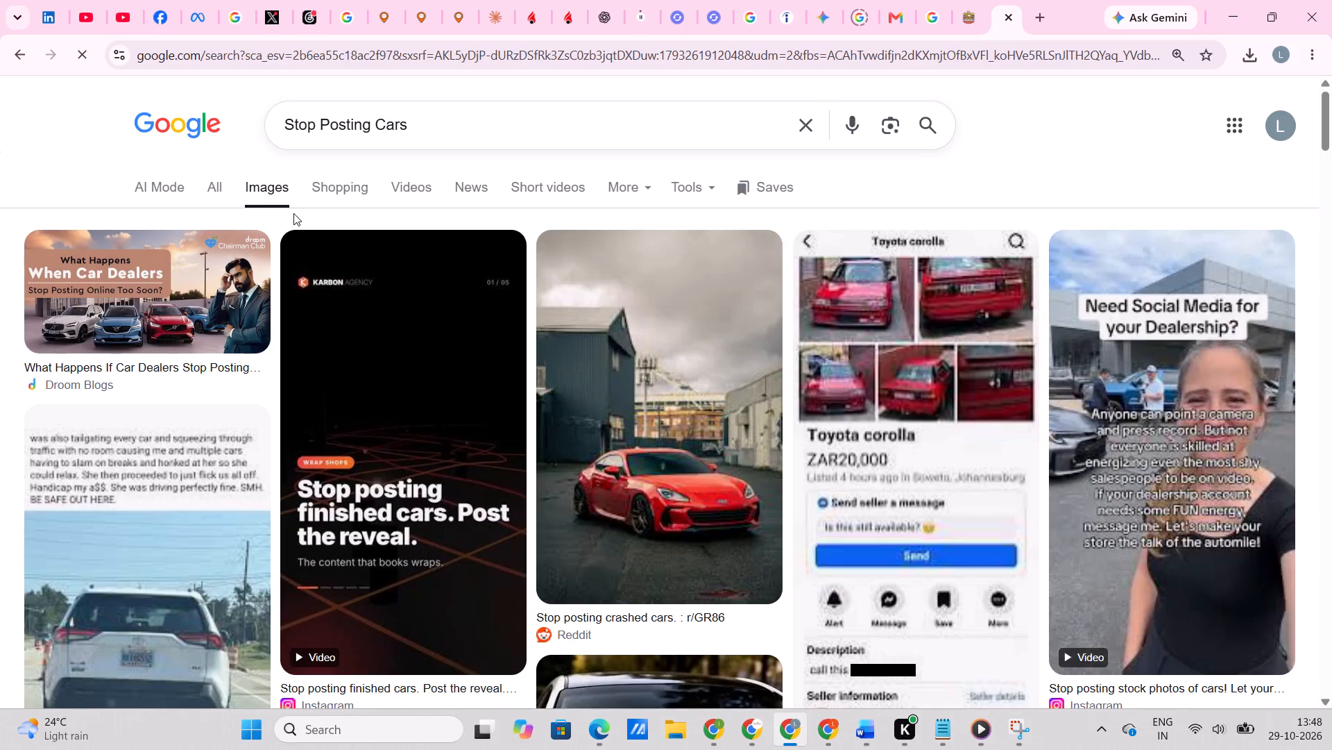
# Look through the Google image results for "Stop Posting Cars" for a picture that suits the blog section.
pyautogui.scroll(-1, 910, 249)
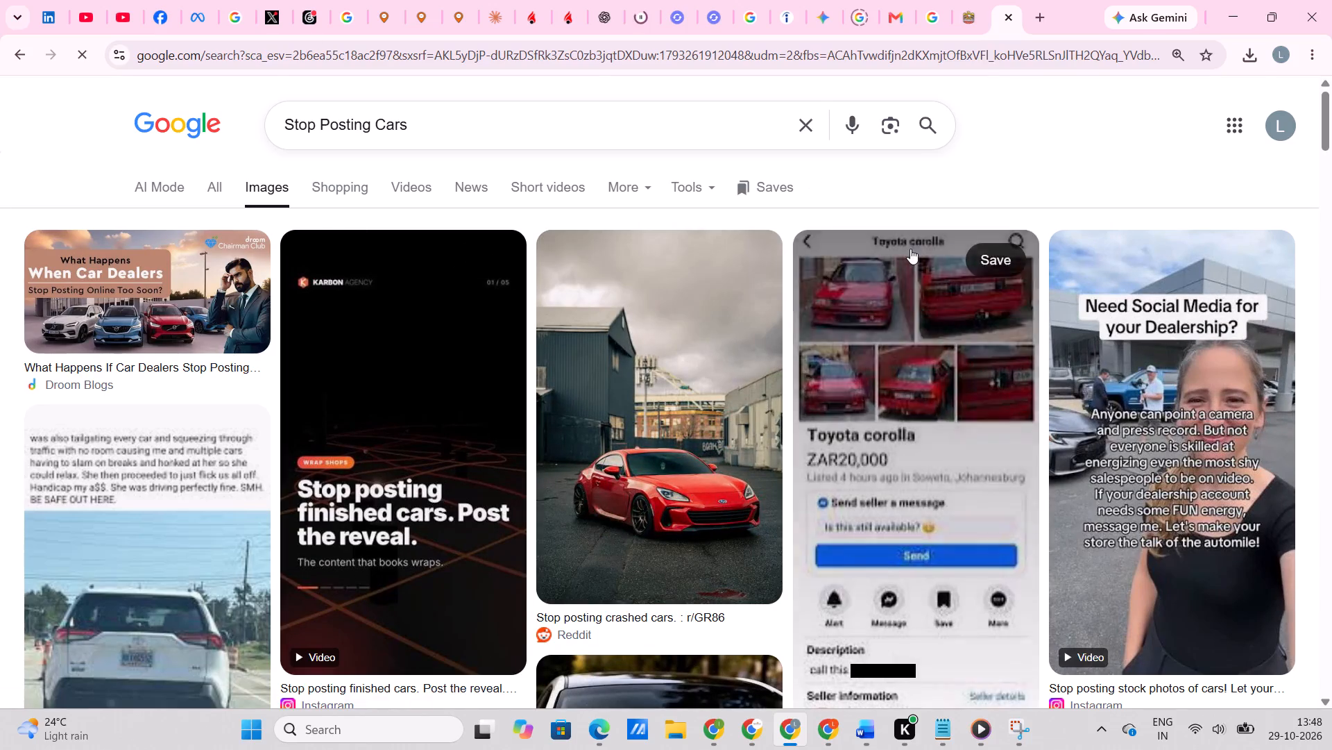
pyautogui.scroll(-7, 910, 249)
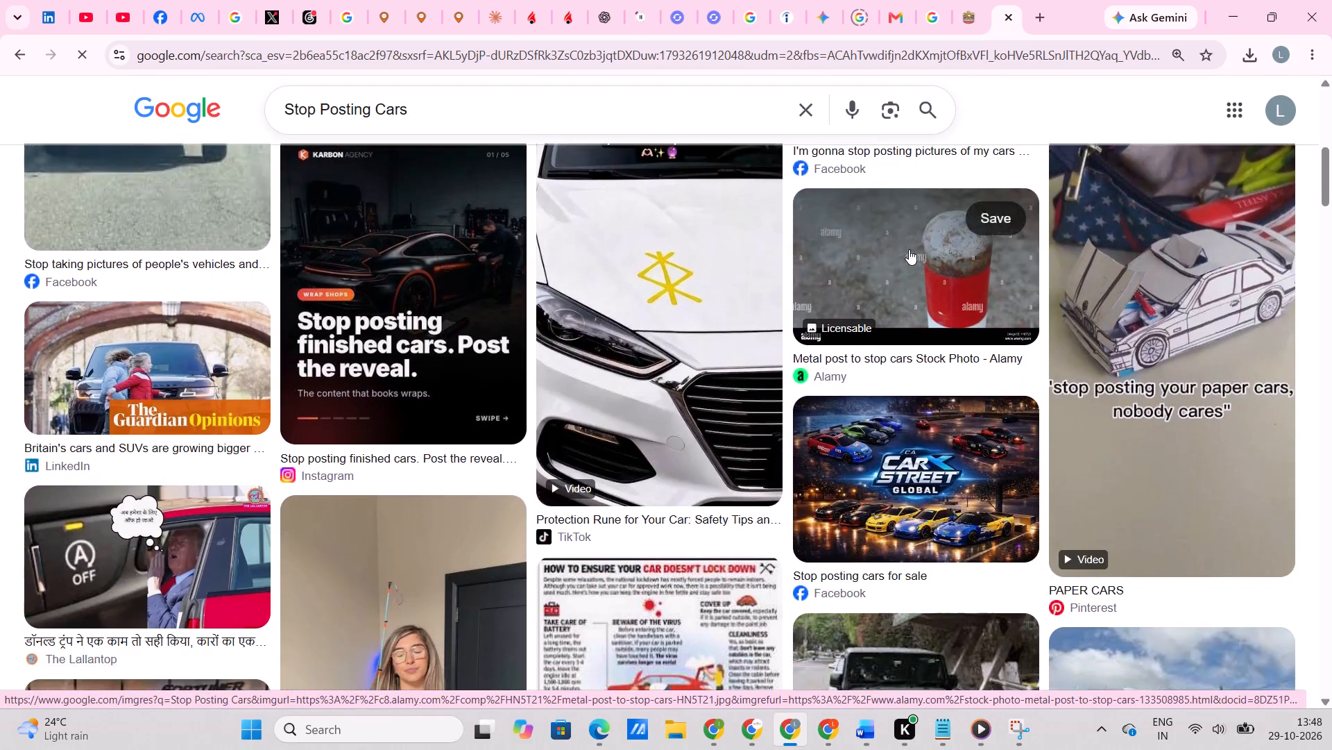
pyautogui.scroll(-8, 909, 249)
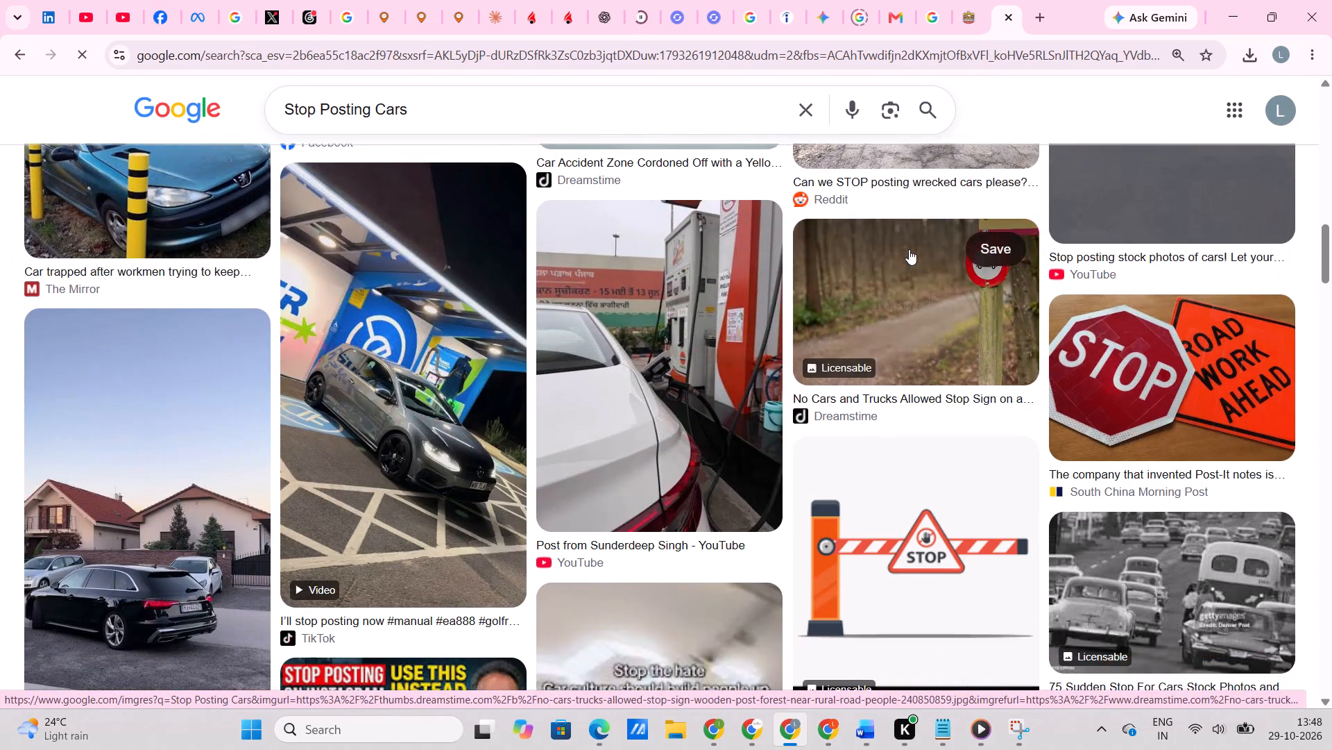
pyautogui.scroll(-4, 909, 249)
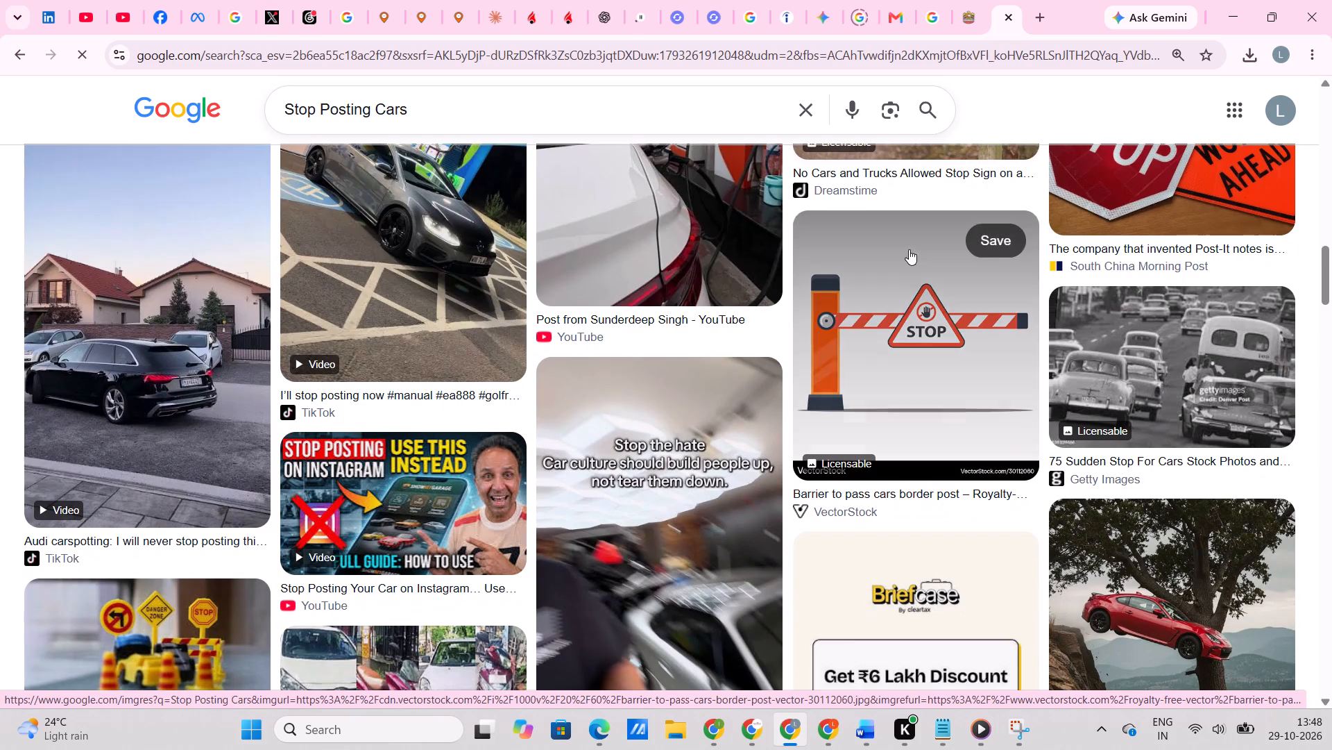
pyautogui.scroll(-8, 909, 249)
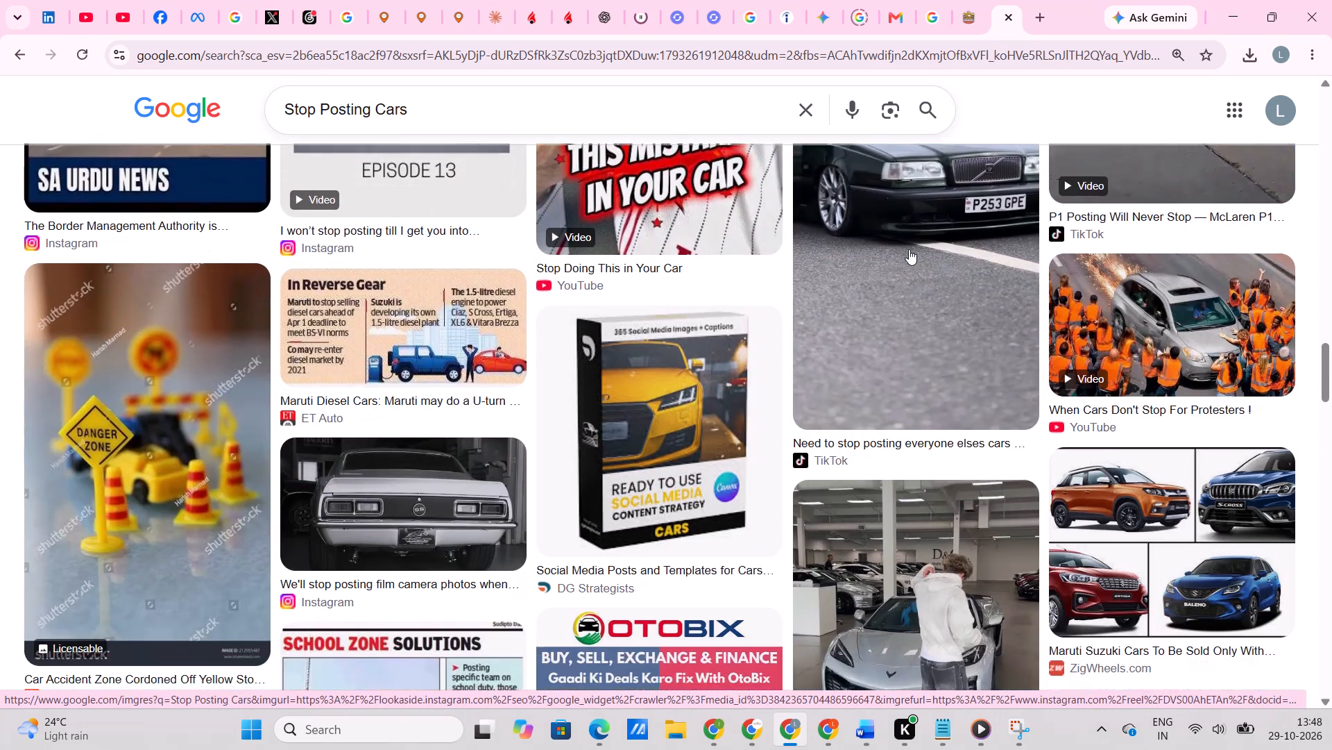
pyautogui.scroll(-8, 909, 249)
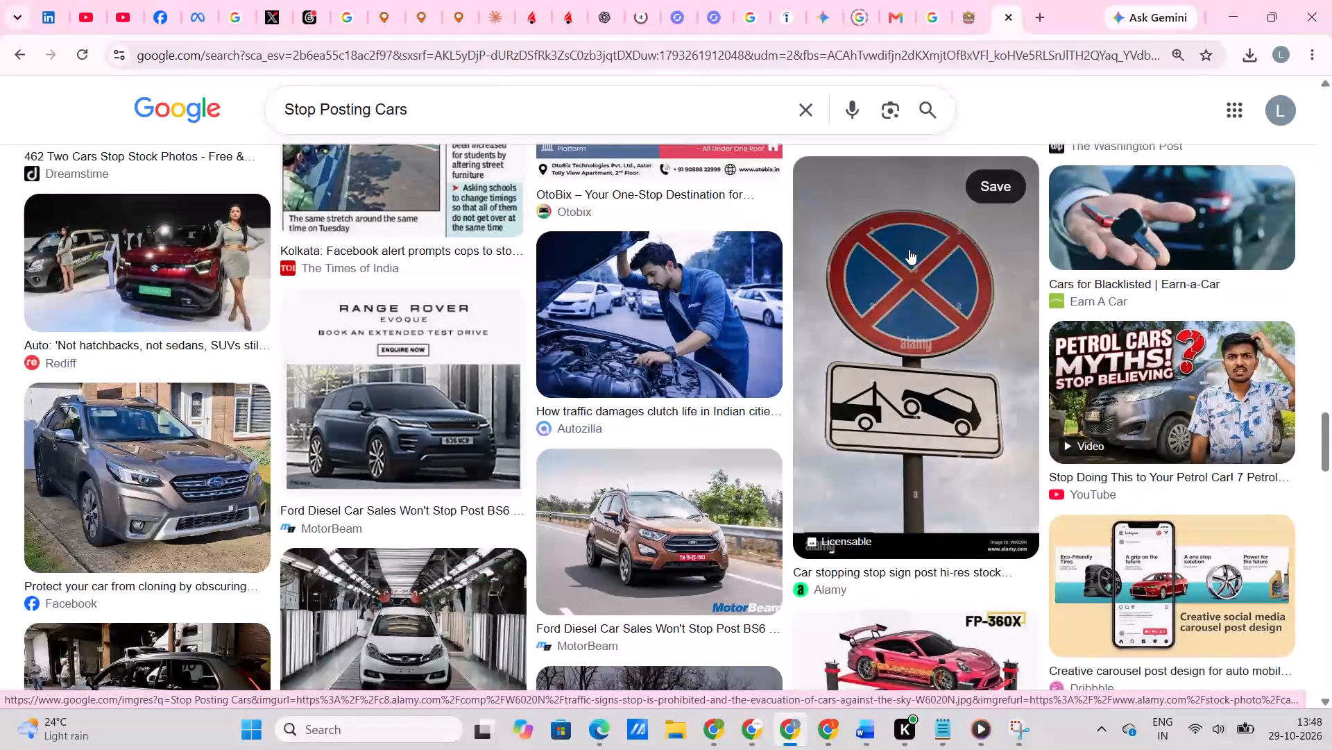
pyautogui.scroll(-5, 909, 249)
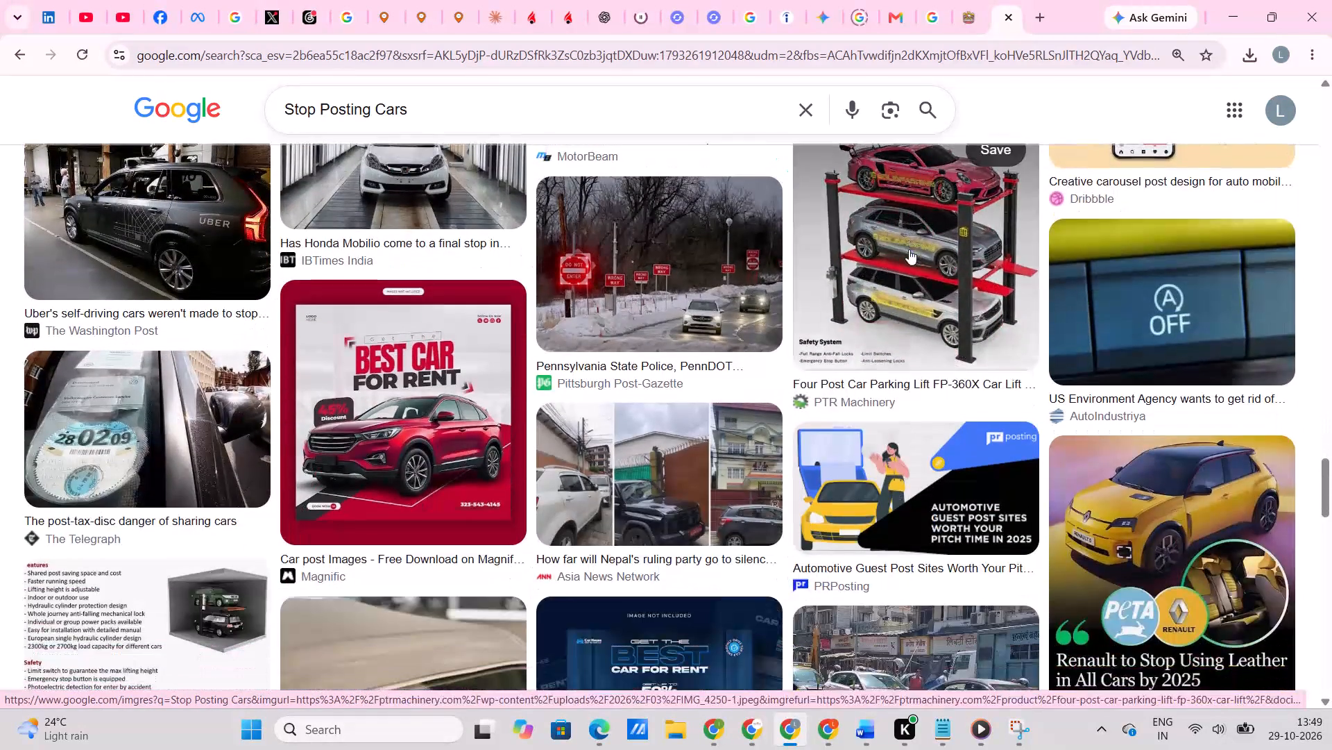
pyautogui.scroll(-9, 909, 249)
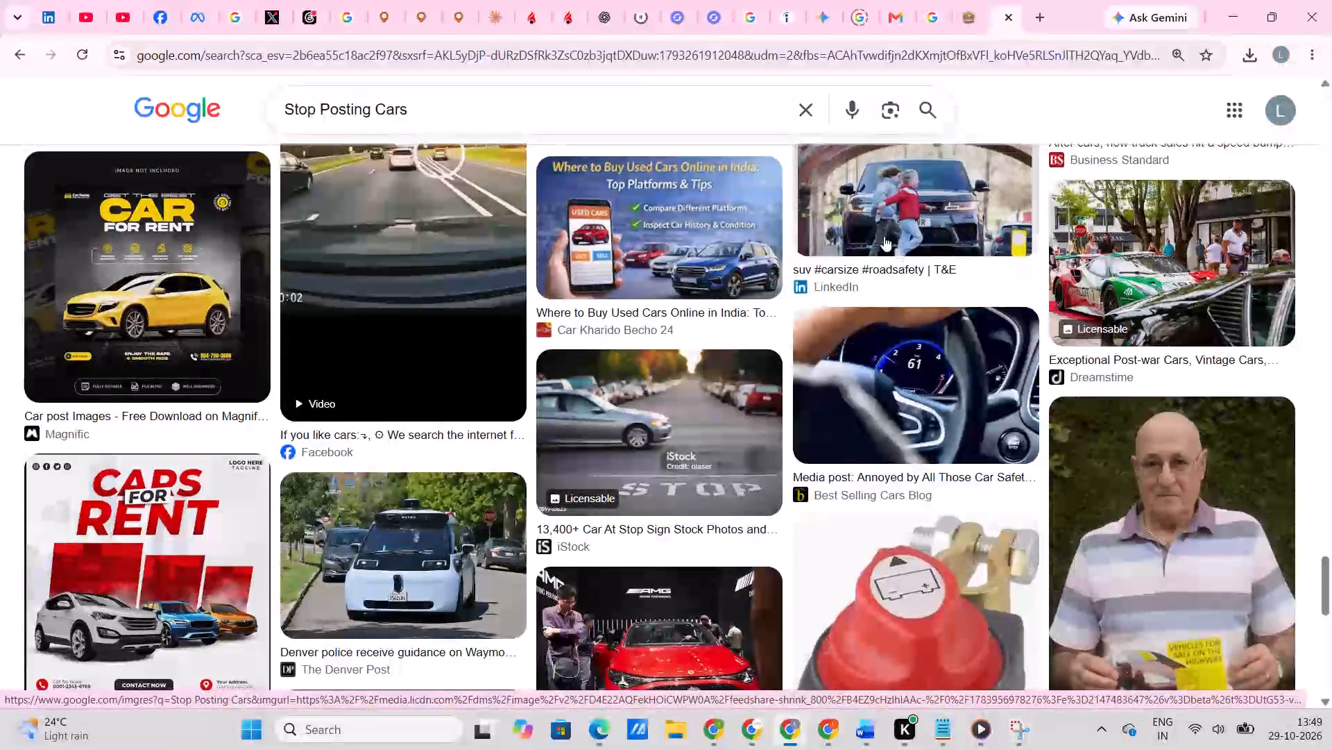
# Return to the blog editor and copy "Answer the Awkward Questions" from the heading "Your Website Should Answer the Awkward Questions Too".
pyautogui.click(451, 0)
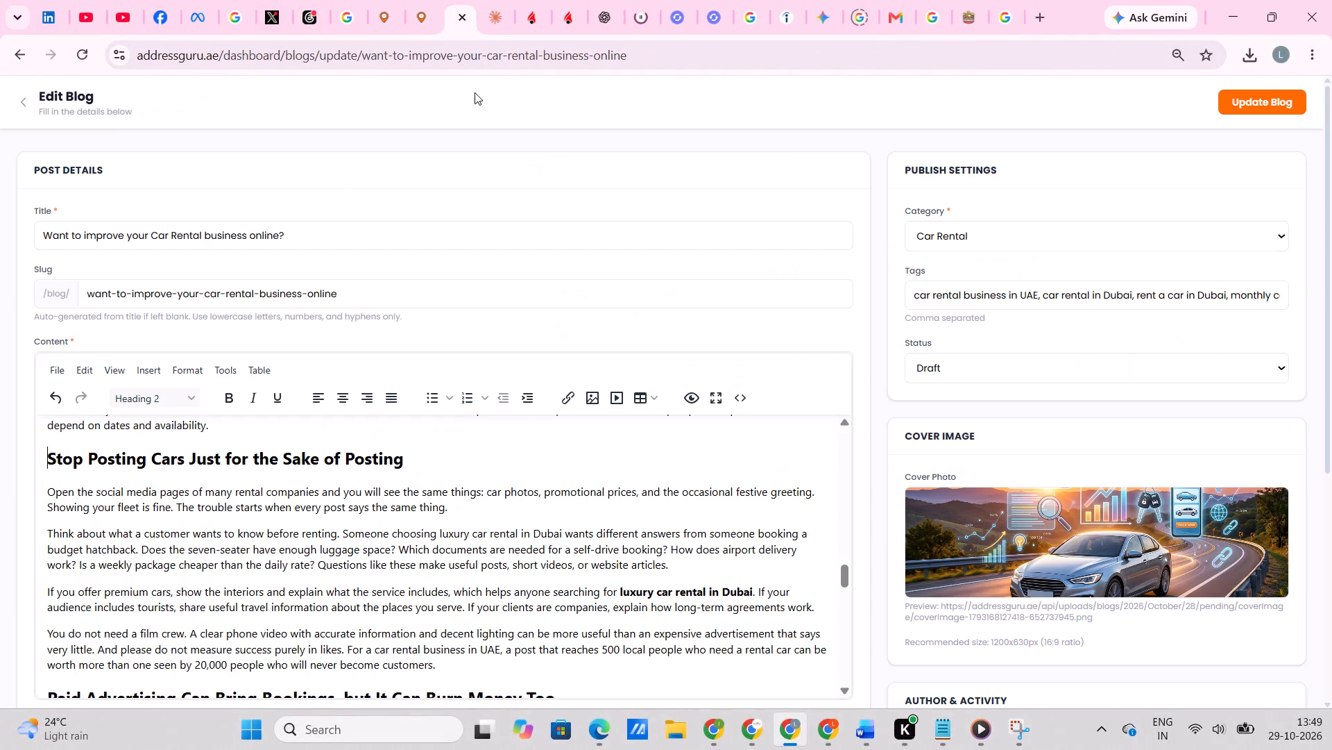
pyautogui.scroll(6, 358, 512)
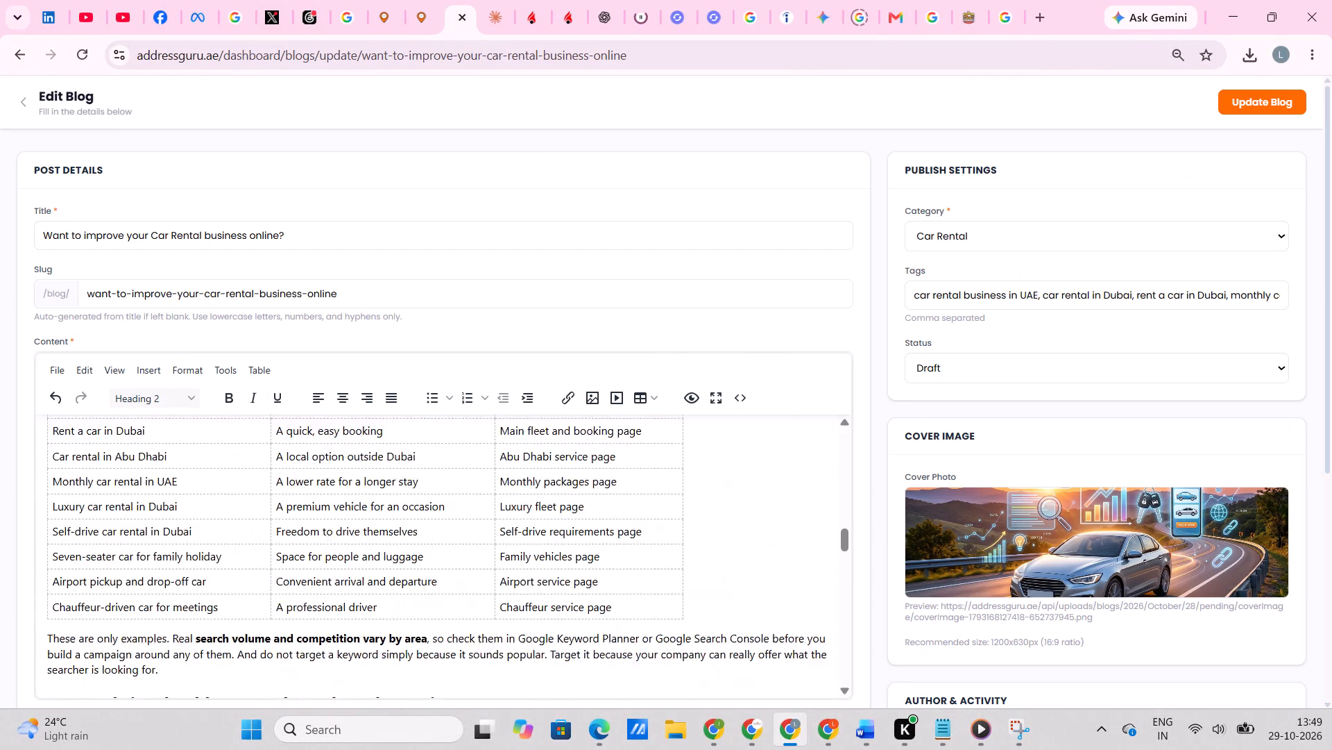
pyautogui.hscroll(-1, 357, 512)
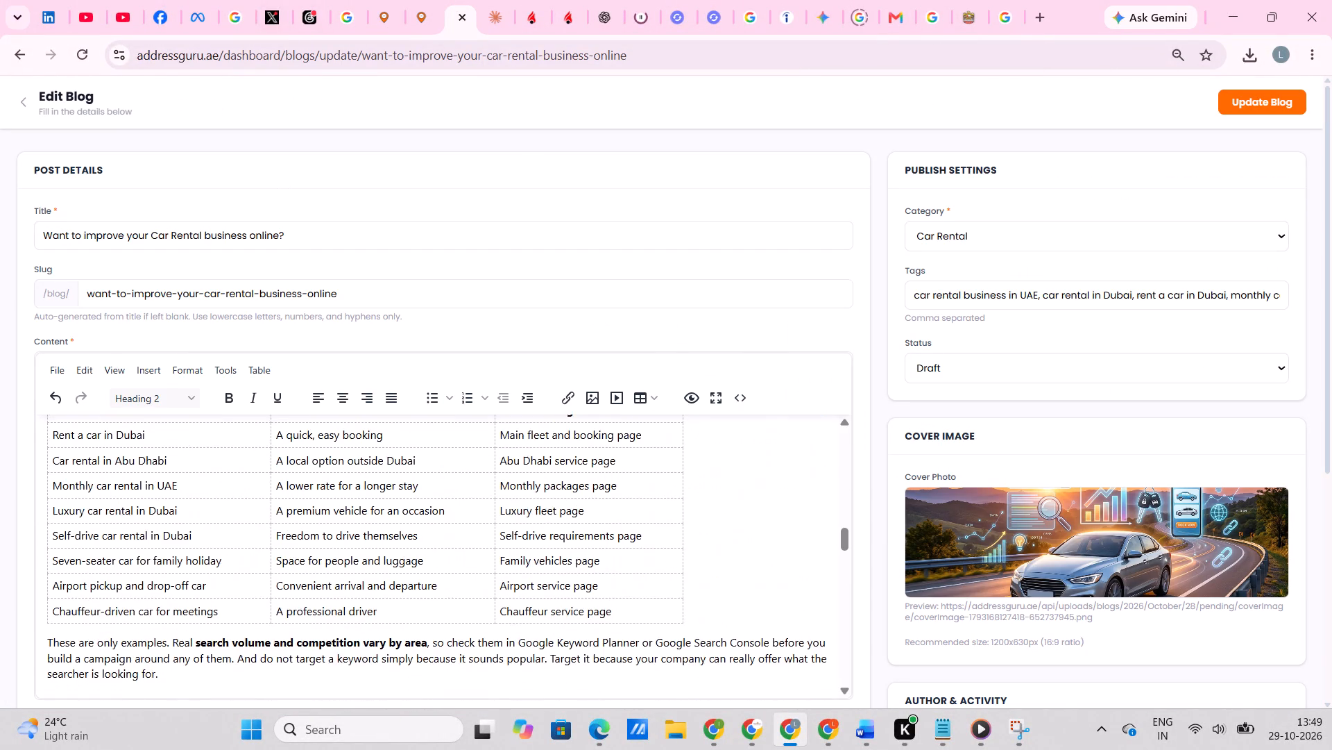
pyautogui.scroll(-3, 357, 512)
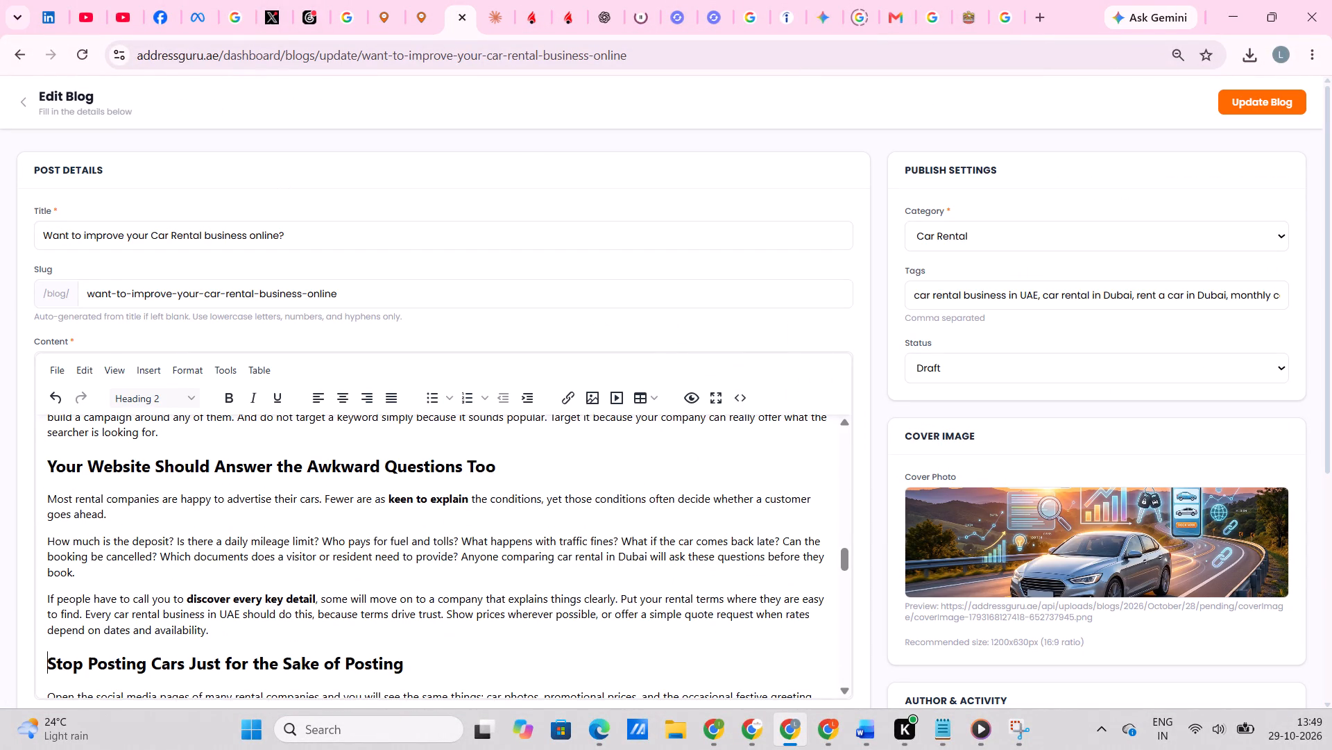
pyautogui.moveTo(216, 466); pyautogui.dragTo(468, 472)
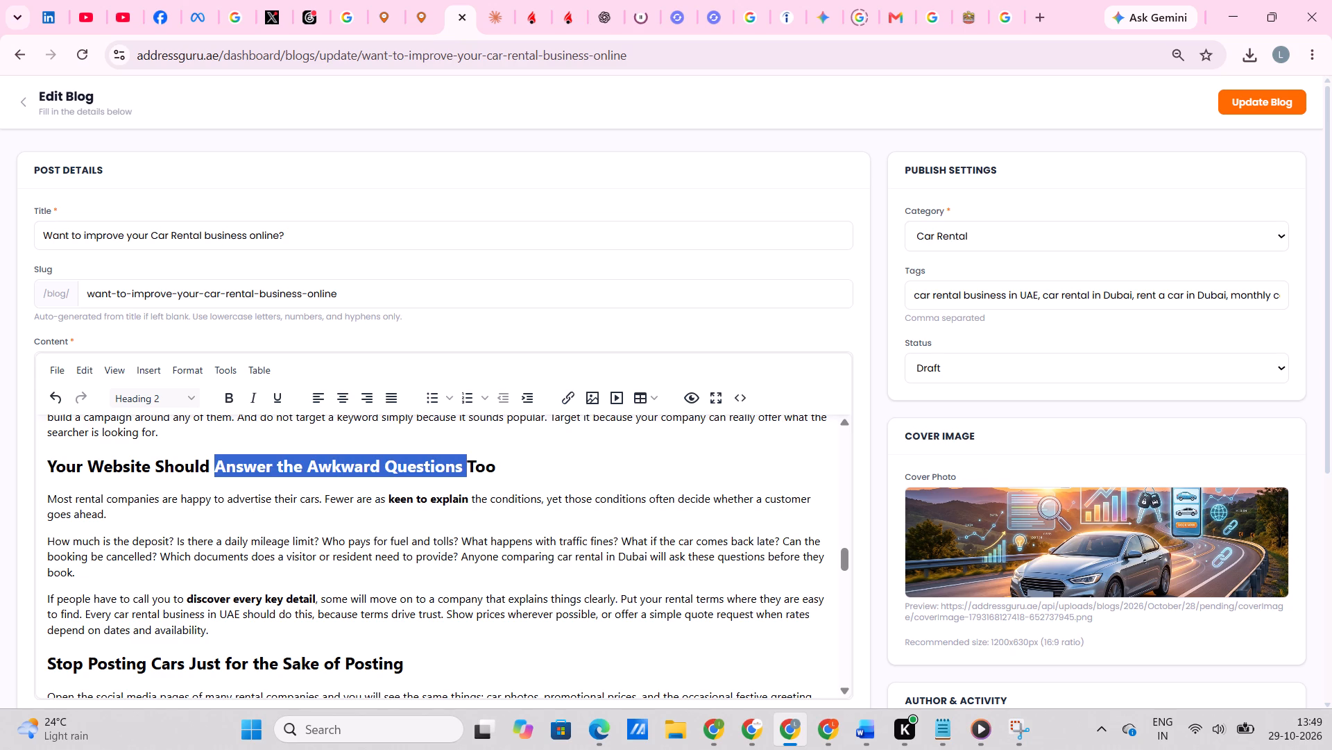
pyautogui.moveTo(468, 472); pyautogui.dragTo(463, 471)
pyautogui.hotkey('ctrl', 'c')
pyautogui.keyDown('ctrl'); pyautogui.click(463, 471); pyautogui.keyUp('ctrl')
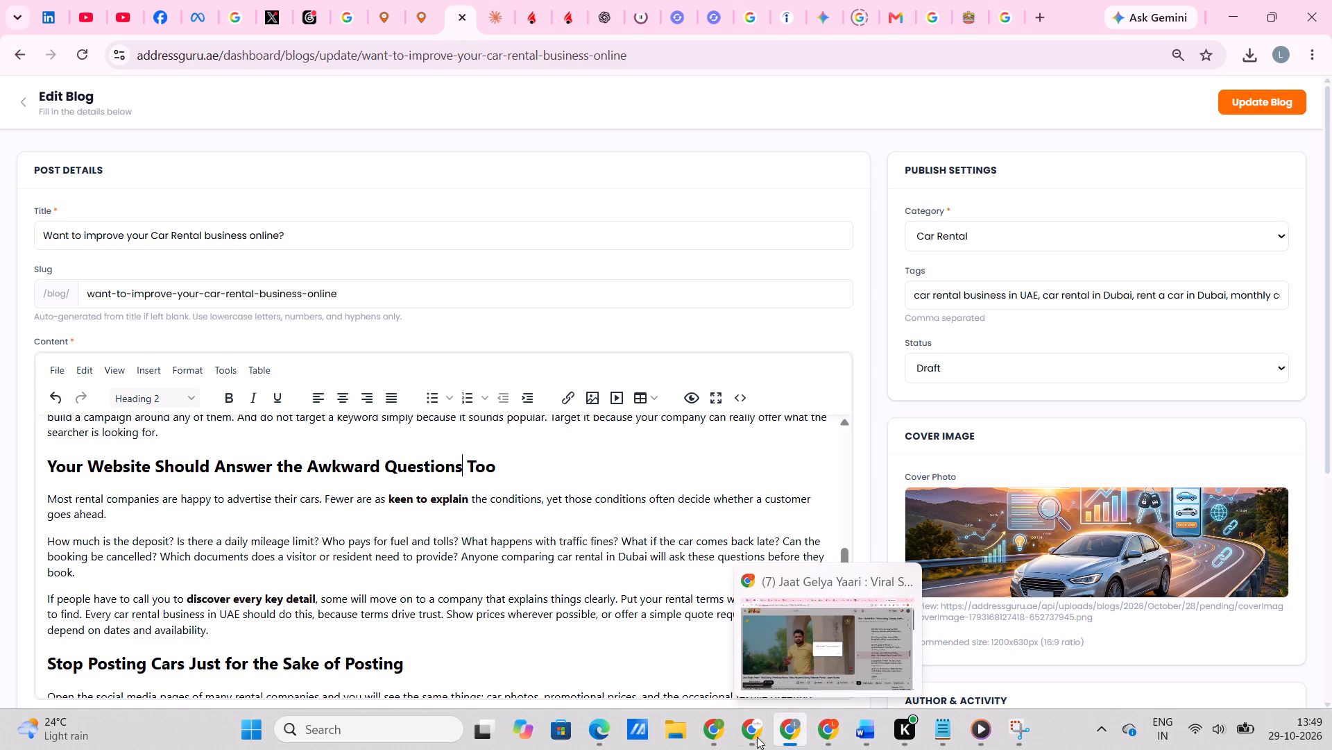
# Switch to the Pinterest window, search for "Answer the Awkward Questions" and browse the results for a suitable image.
pyautogui.click(717, 733)
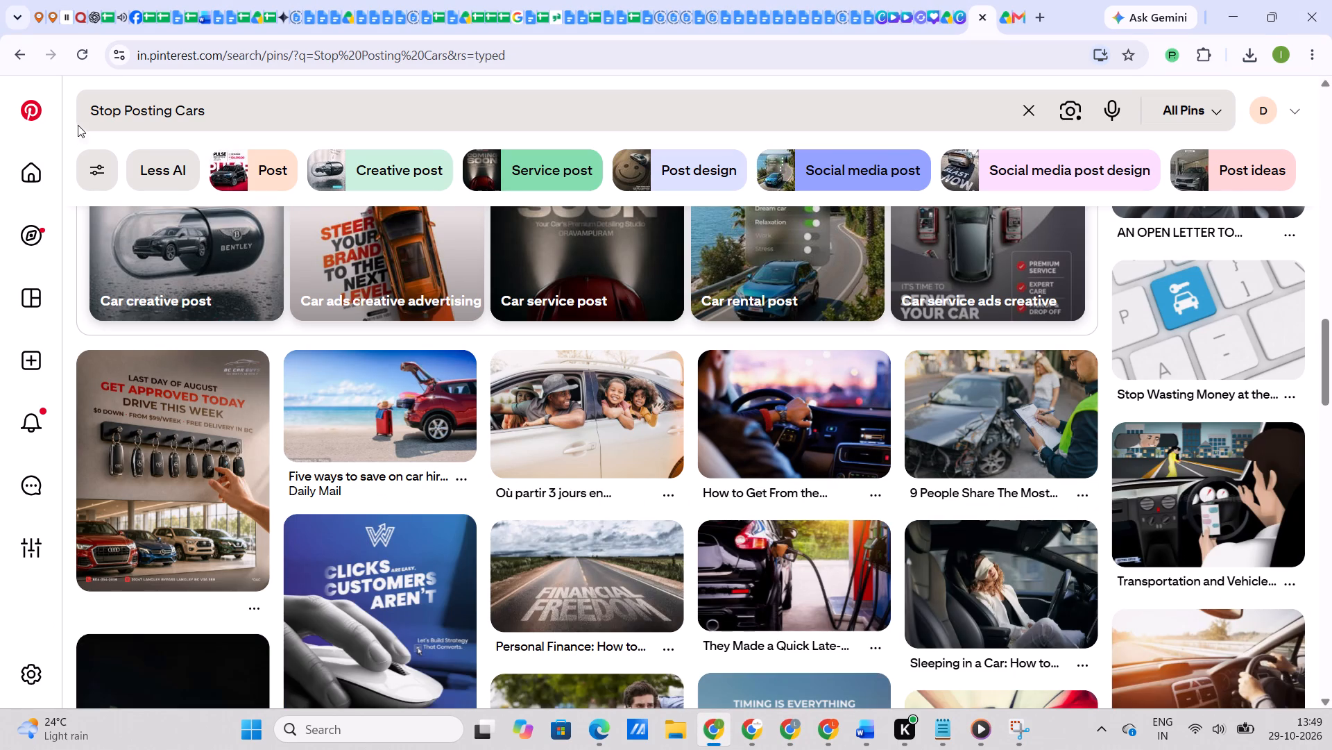
pyautogui.click(242, 116)
pyautogui.hotkey('ctrl', 'a')
pyautogui.hotkey('ctrl', 'v')
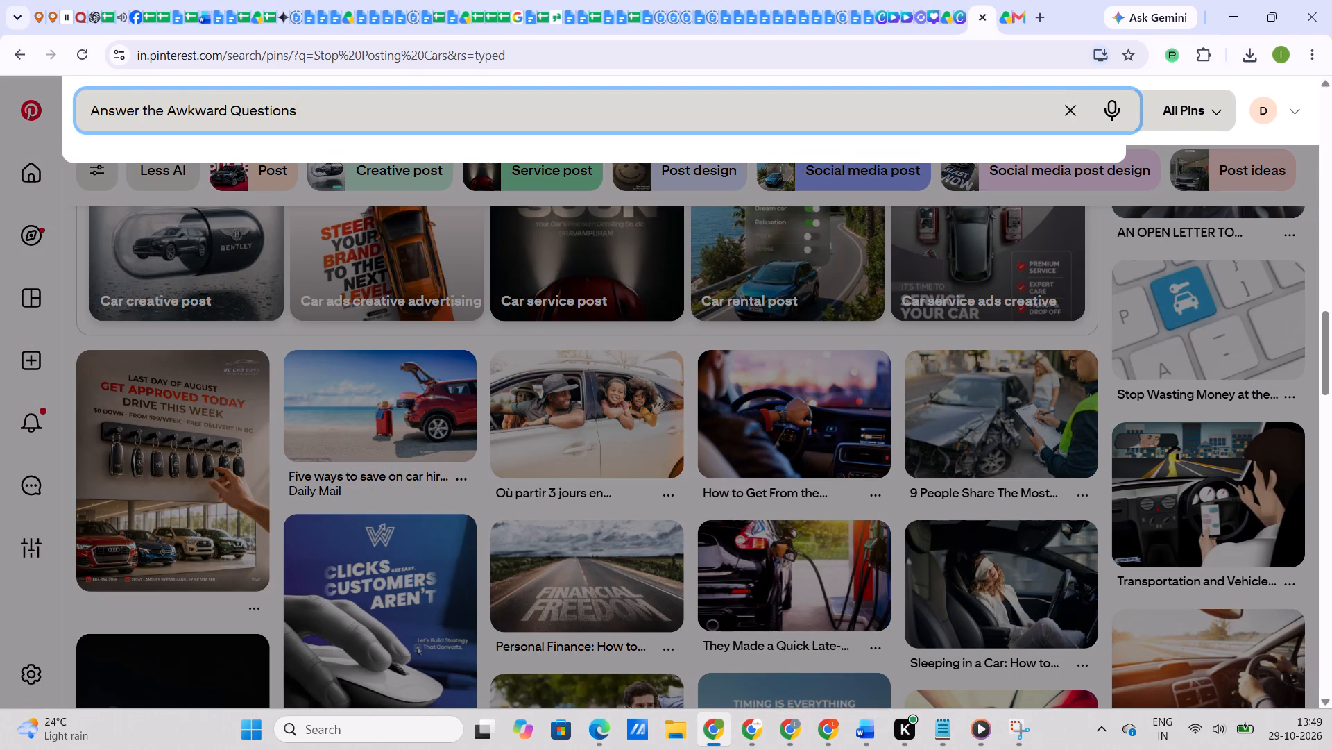
pyautogui.hotkey('ctrl', 'Return')
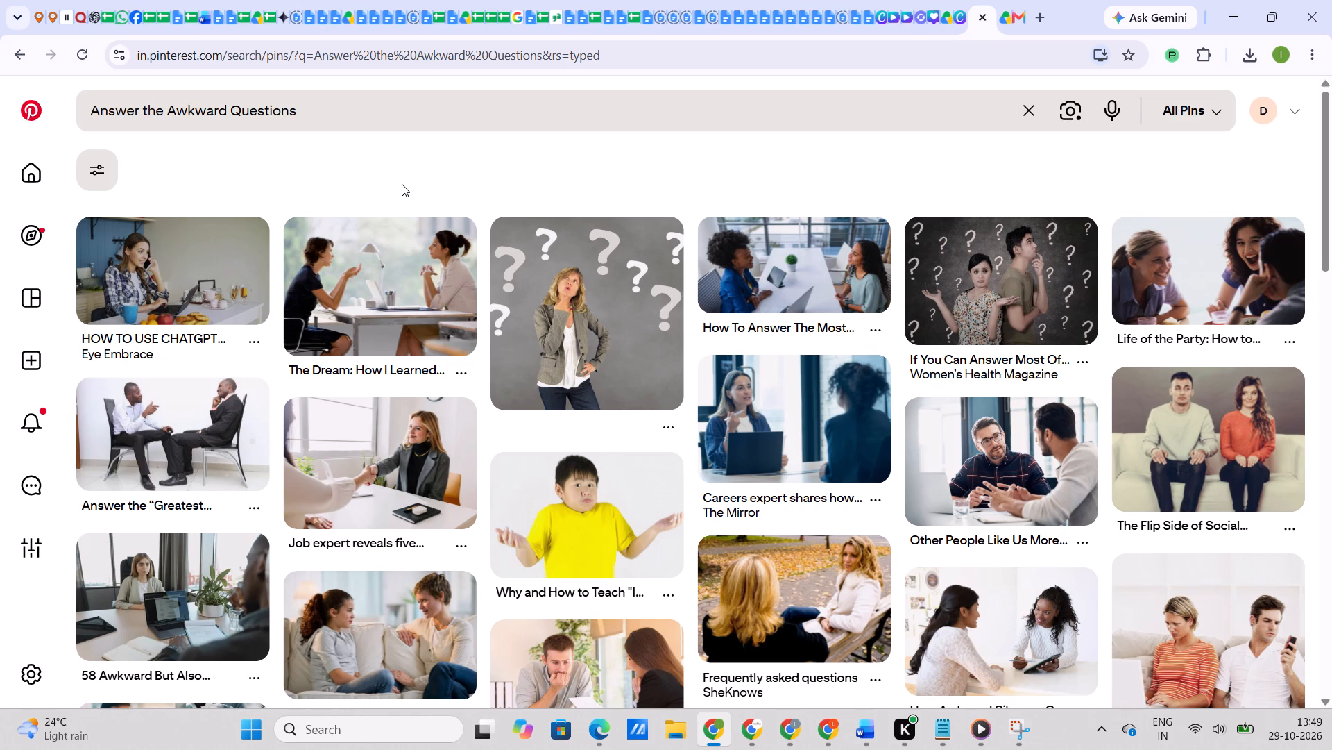
pyautogui.scroll(-4, 1098, 324)
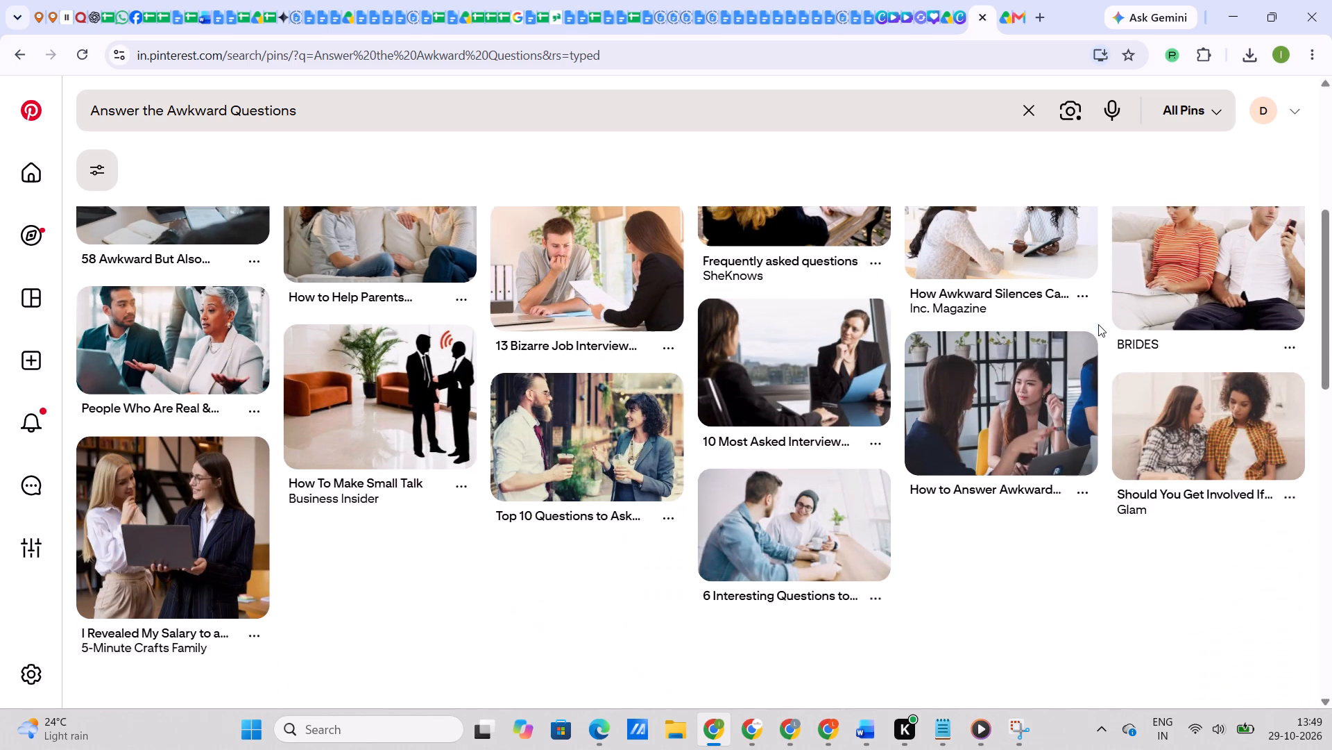
pyautogui.scroll(-6, 1098, 324)
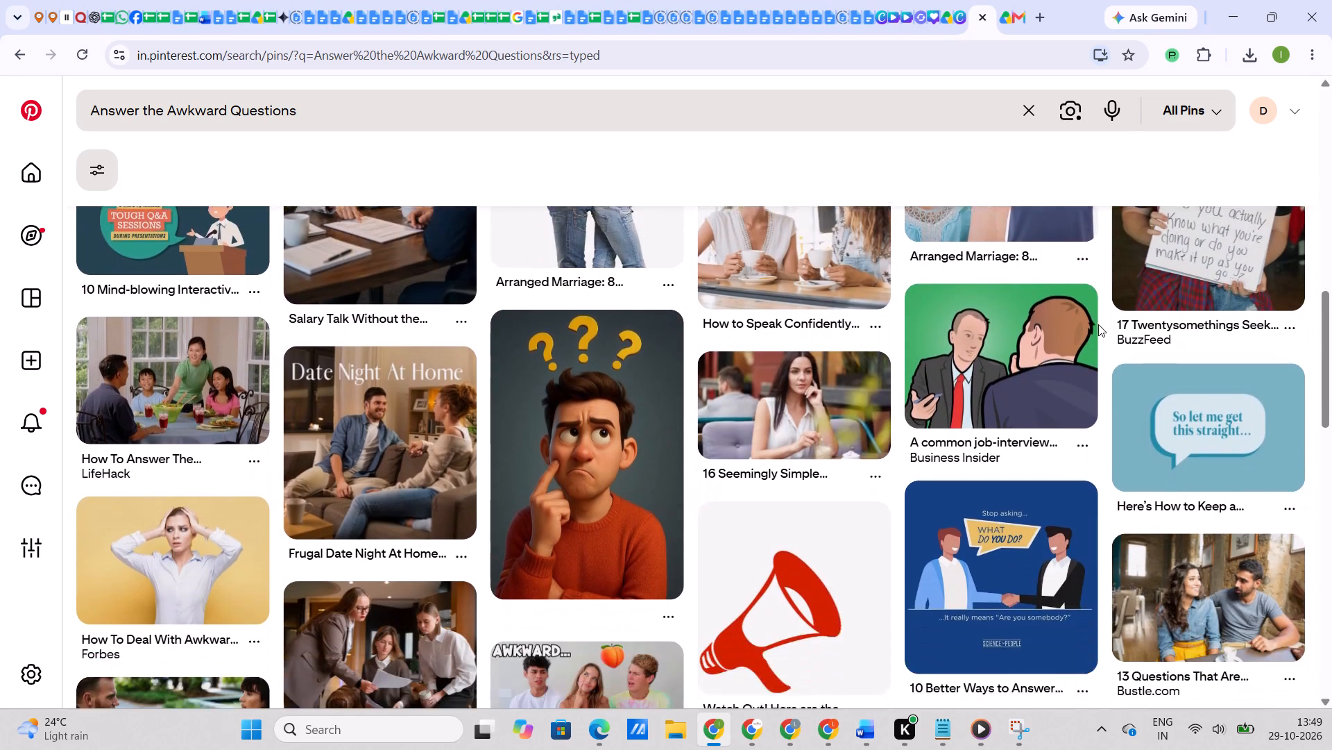
pyautogui.scroll(-3, 1098, 324)
pyautogui.scroll(-4, 1027, 324)
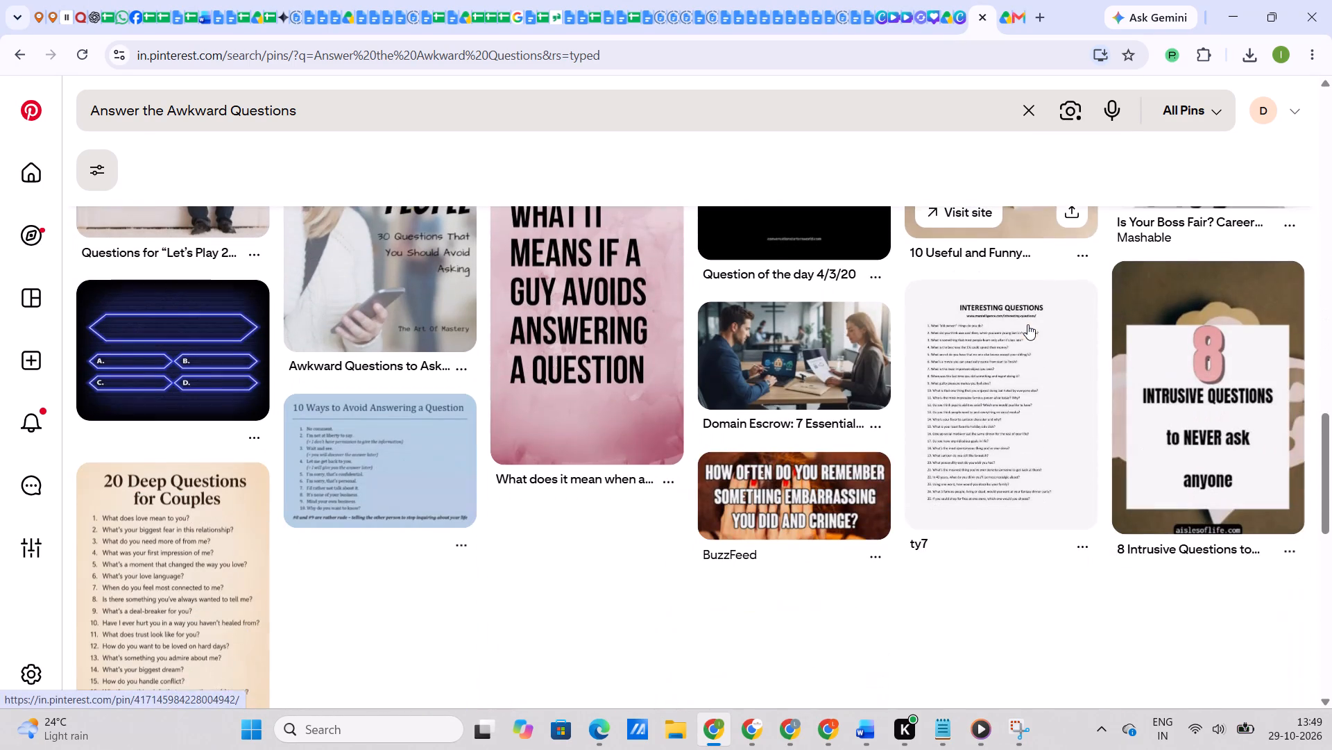
pyautogui.scroll(-1, 1027, 324)
# Refine the Pinterest search to "Answer the Questions" and open the Homebuilding & Renovating pin of a woman typing on a laptop.
pyautogui.doubleClick(206, 108)
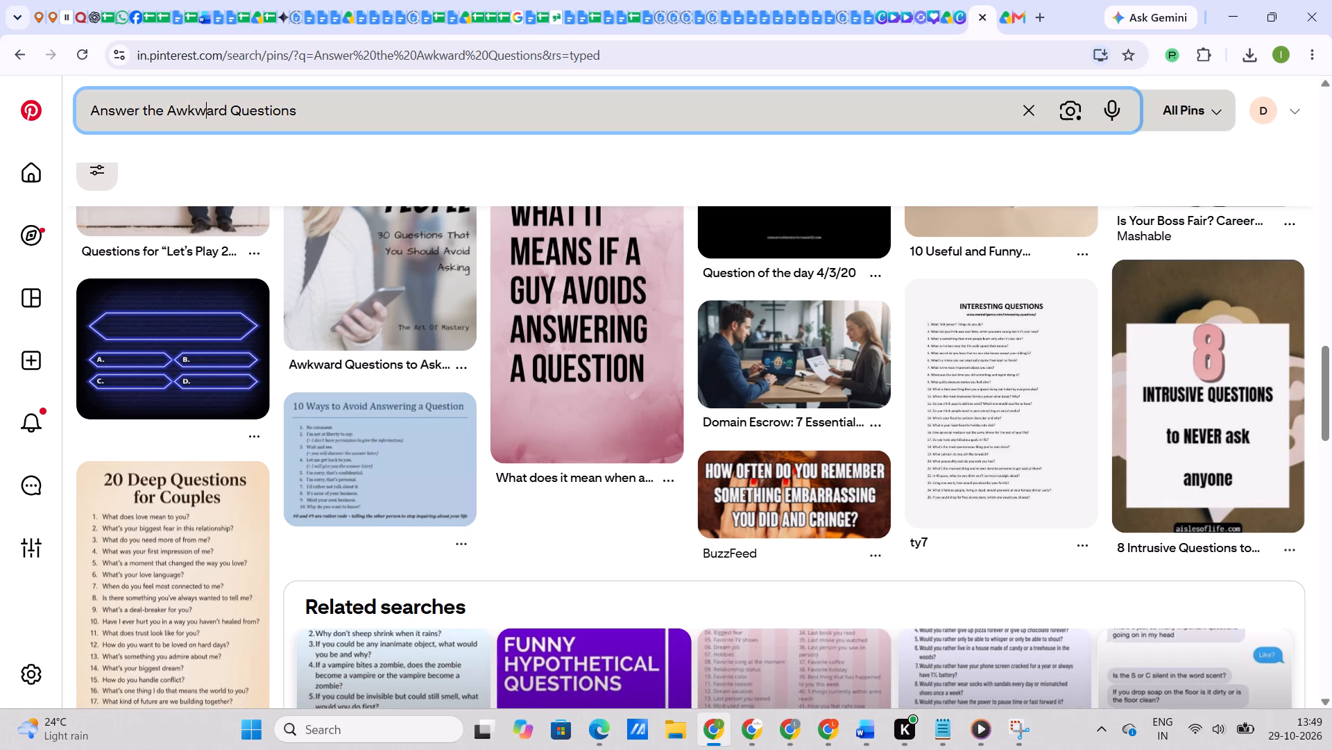
pyautogui.press('BackSpace')
pyautogui.press('Return')
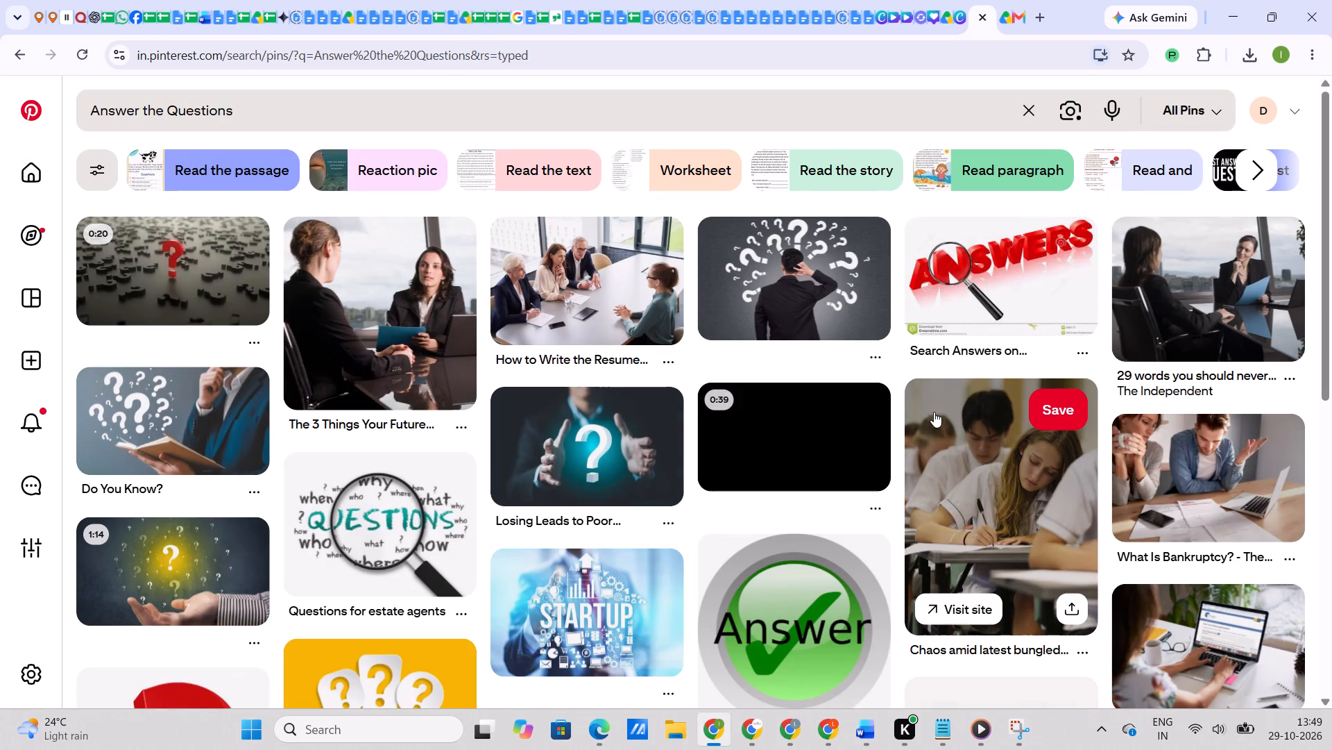
pyautogui.click(1213, 631)
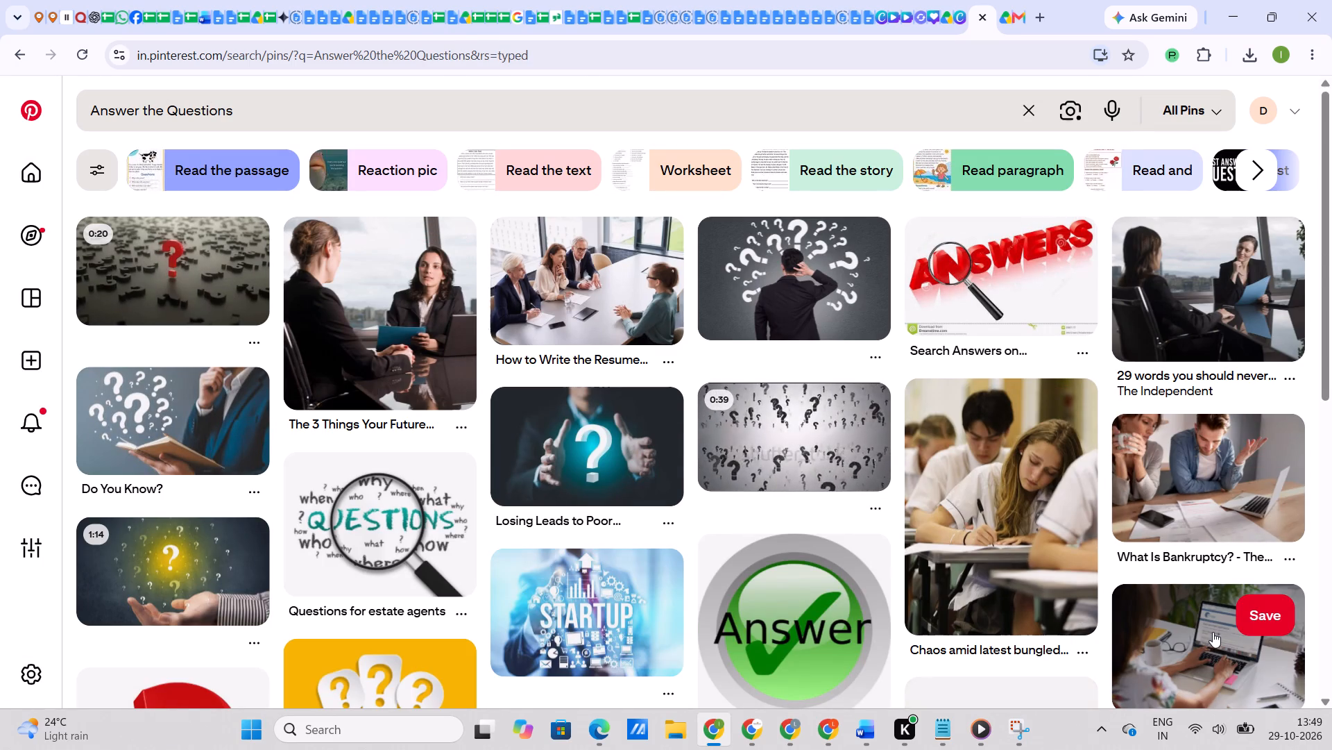
pyautogui.scroll(-2, 1193, 627)
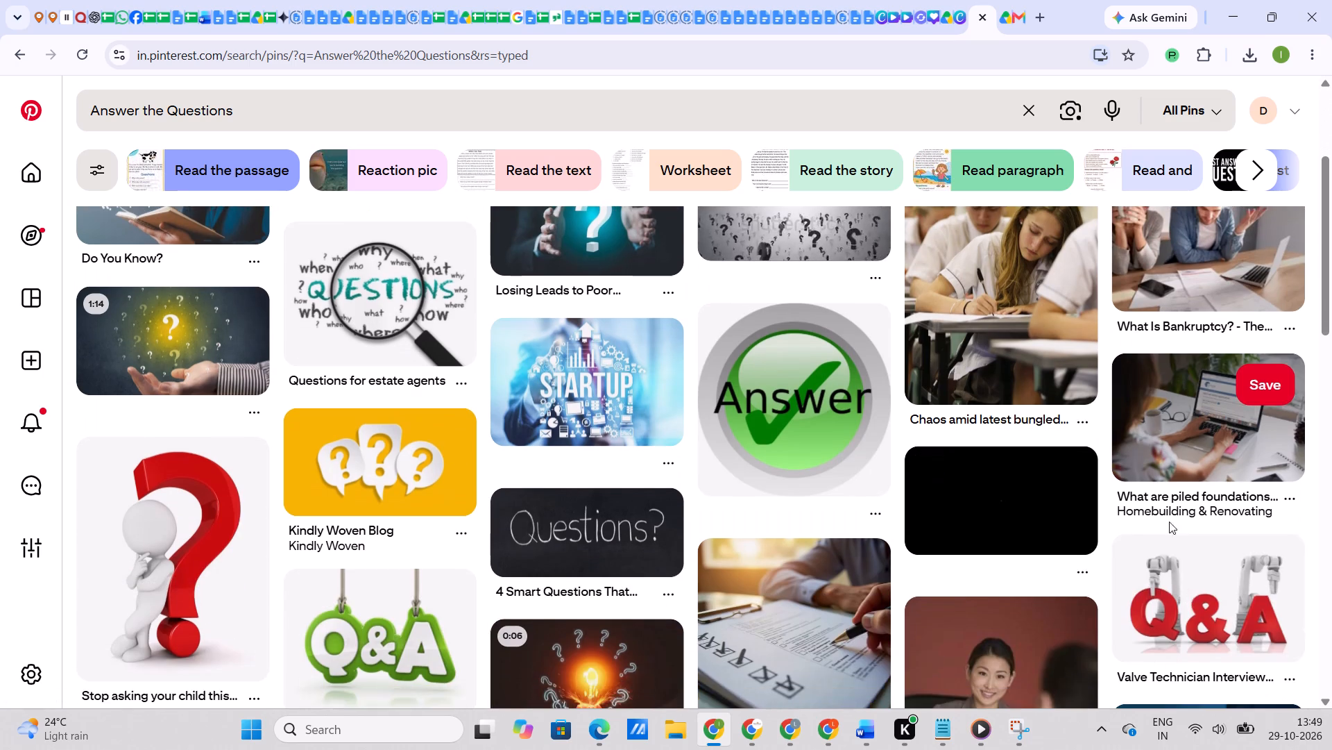
pyautogui.click(1148, 412)
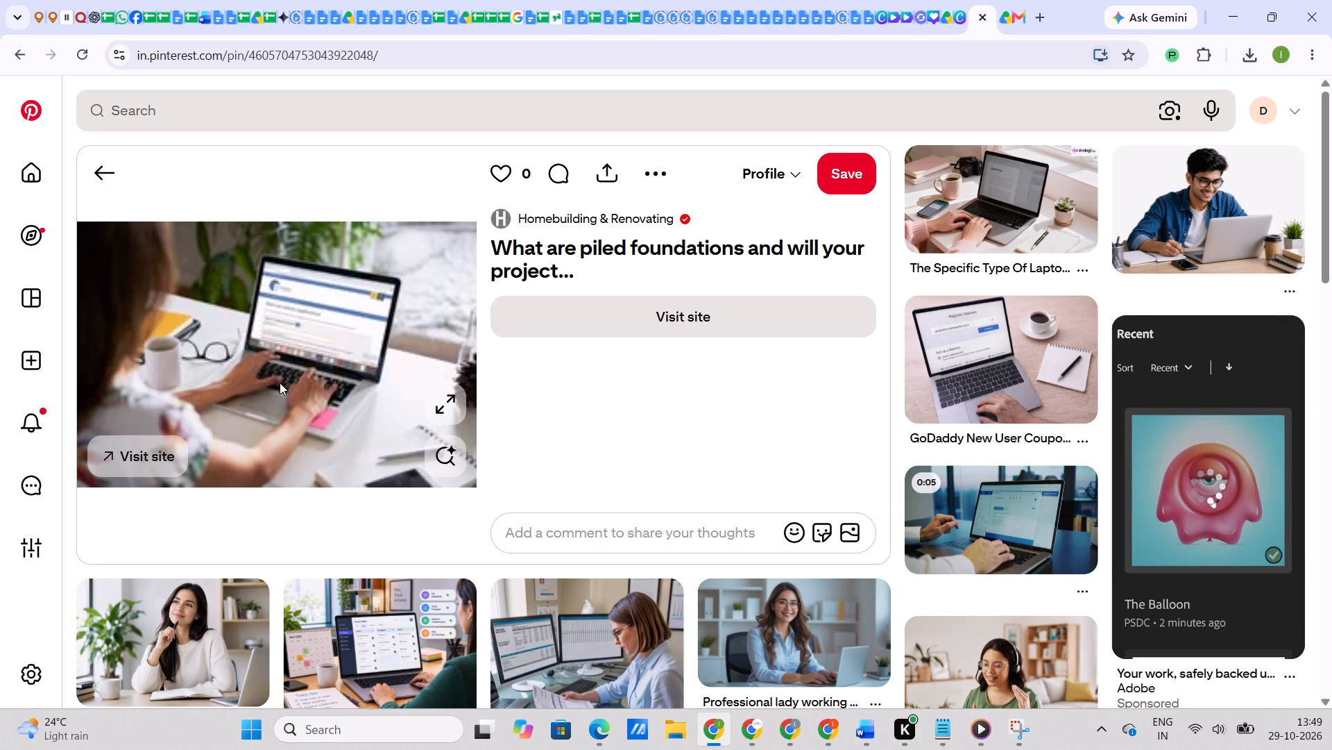
# Compare the related pins "Keep Deadlines From Slipping" and "GoDaddy New User Coupon – First Order Discount Guide" as image candidates.
pyautogui.click(386, 635)
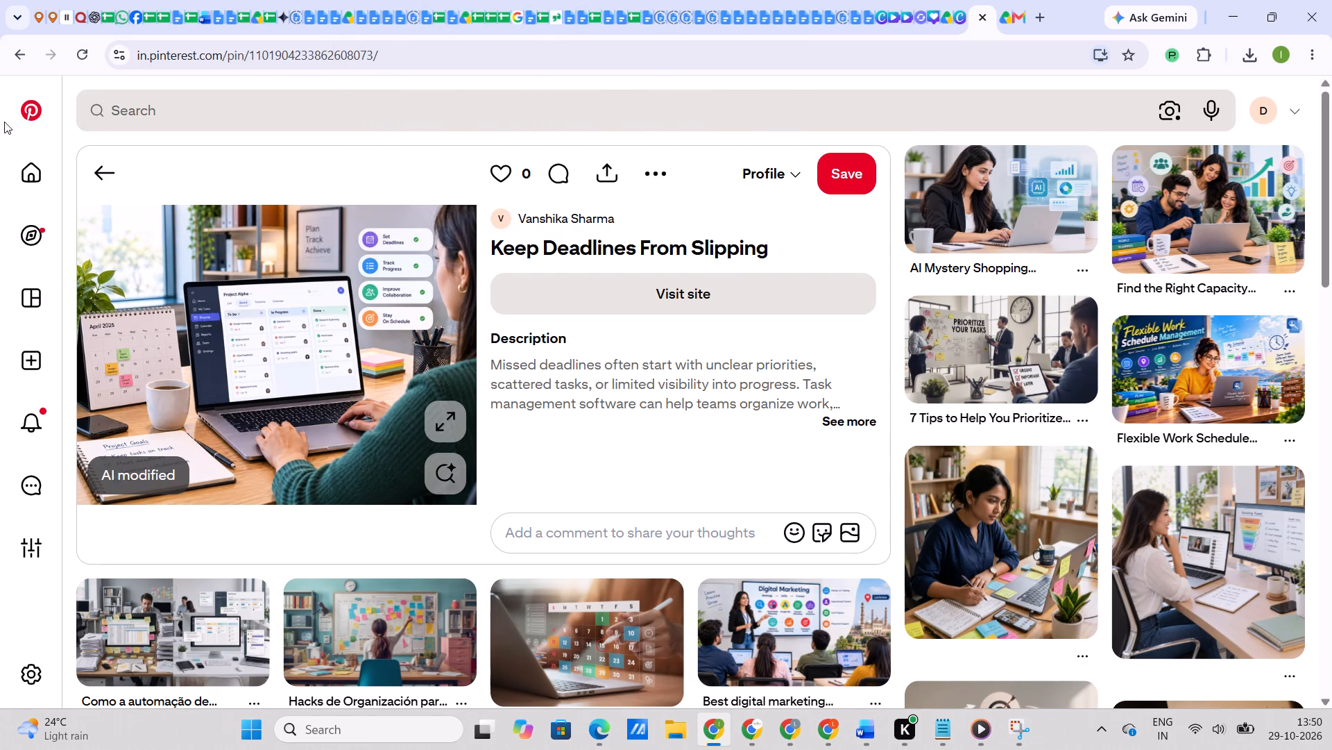
pyautogui.click(108, 182)
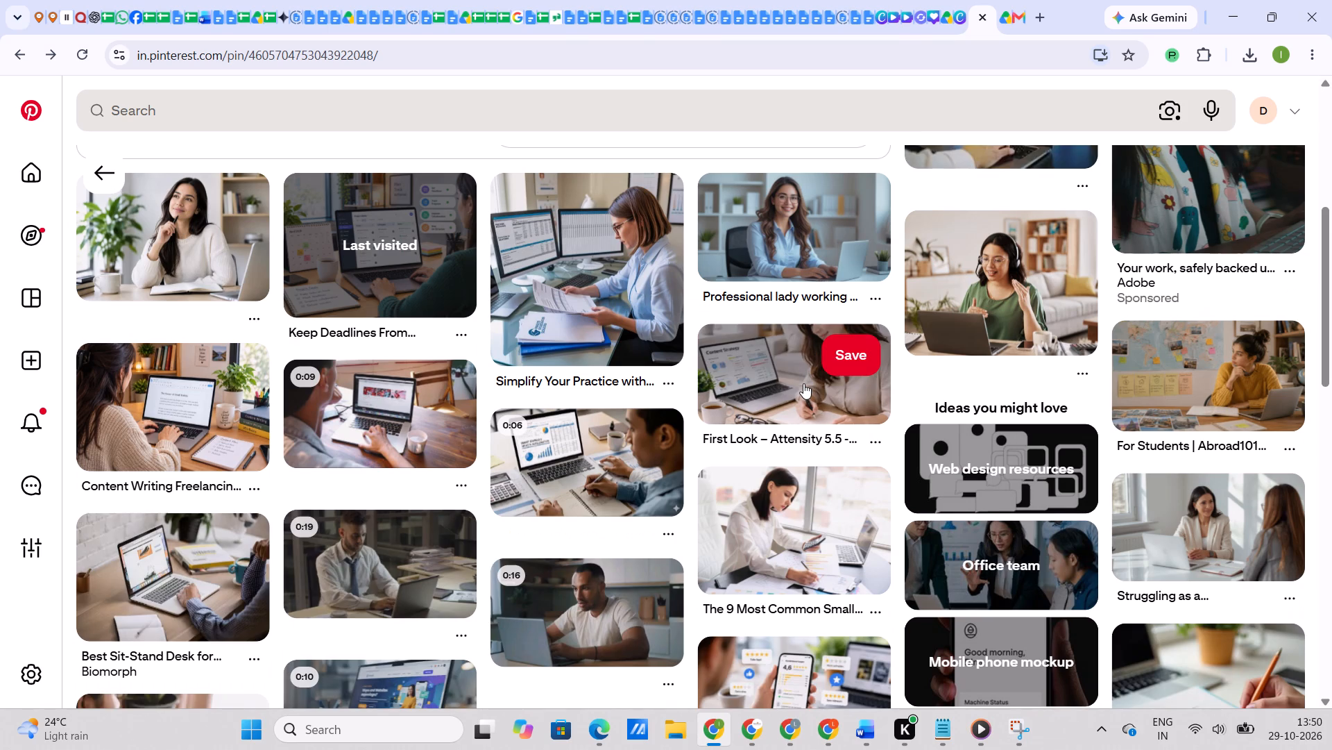
pyautogui.scroll(3, 805, 383)
pyautogui.scroll(2, 930, 374)
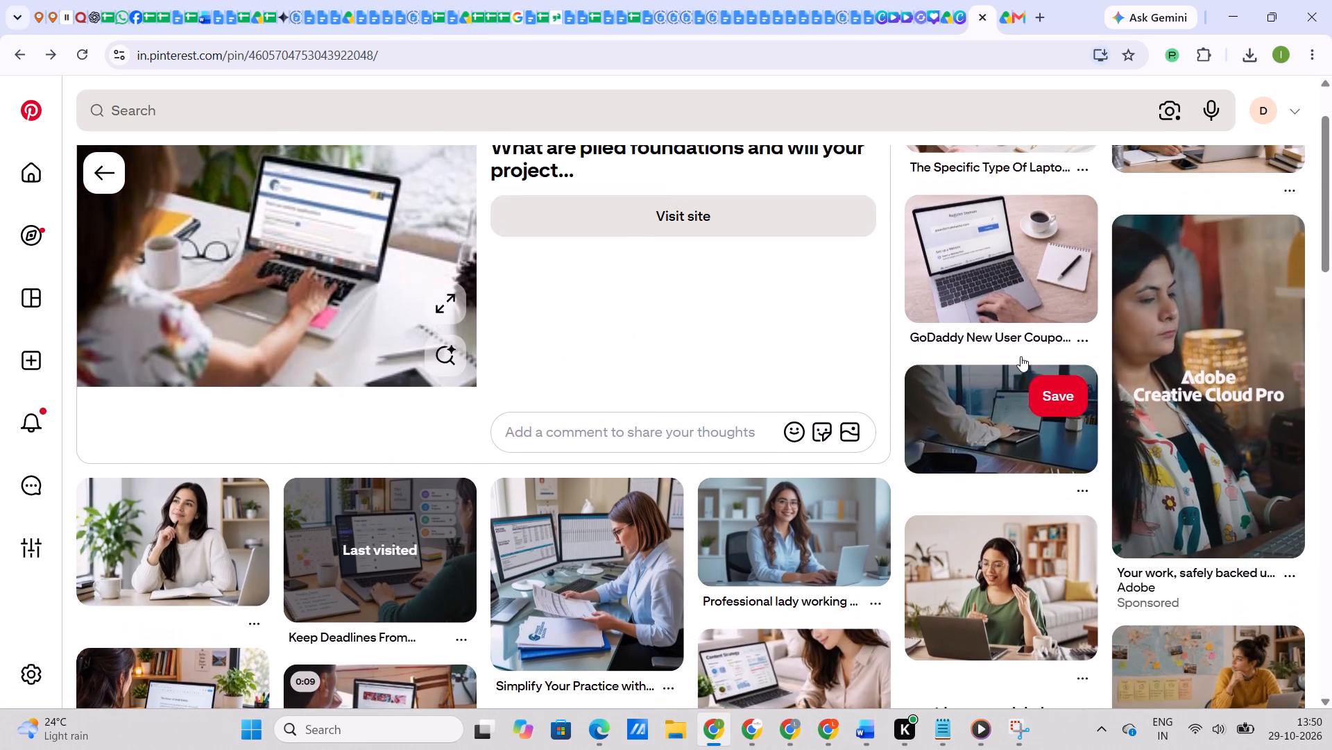
pyautogui.click(989, 286)
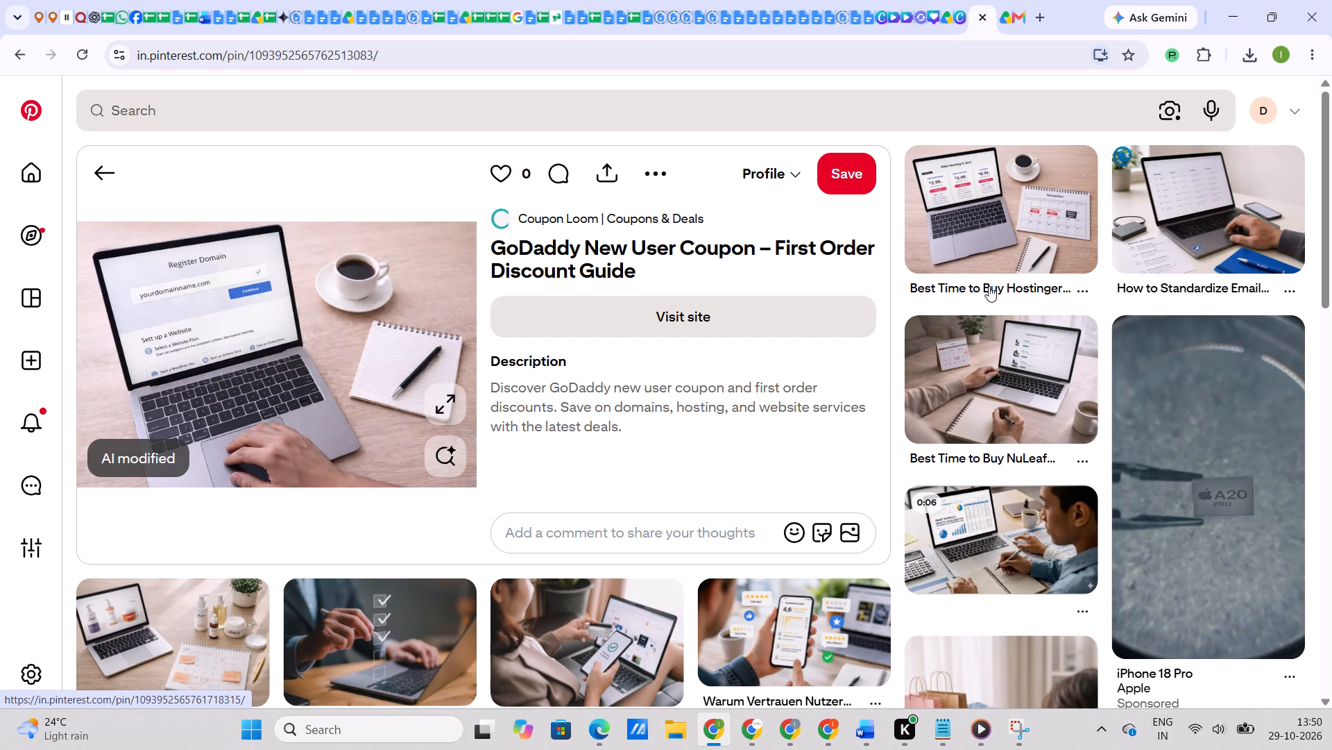
# Look through the pins related to the GoDaddy coupon pin for an image that suits the Awkward Questions section.
pyautogui.scroll(-2, 989, 286)
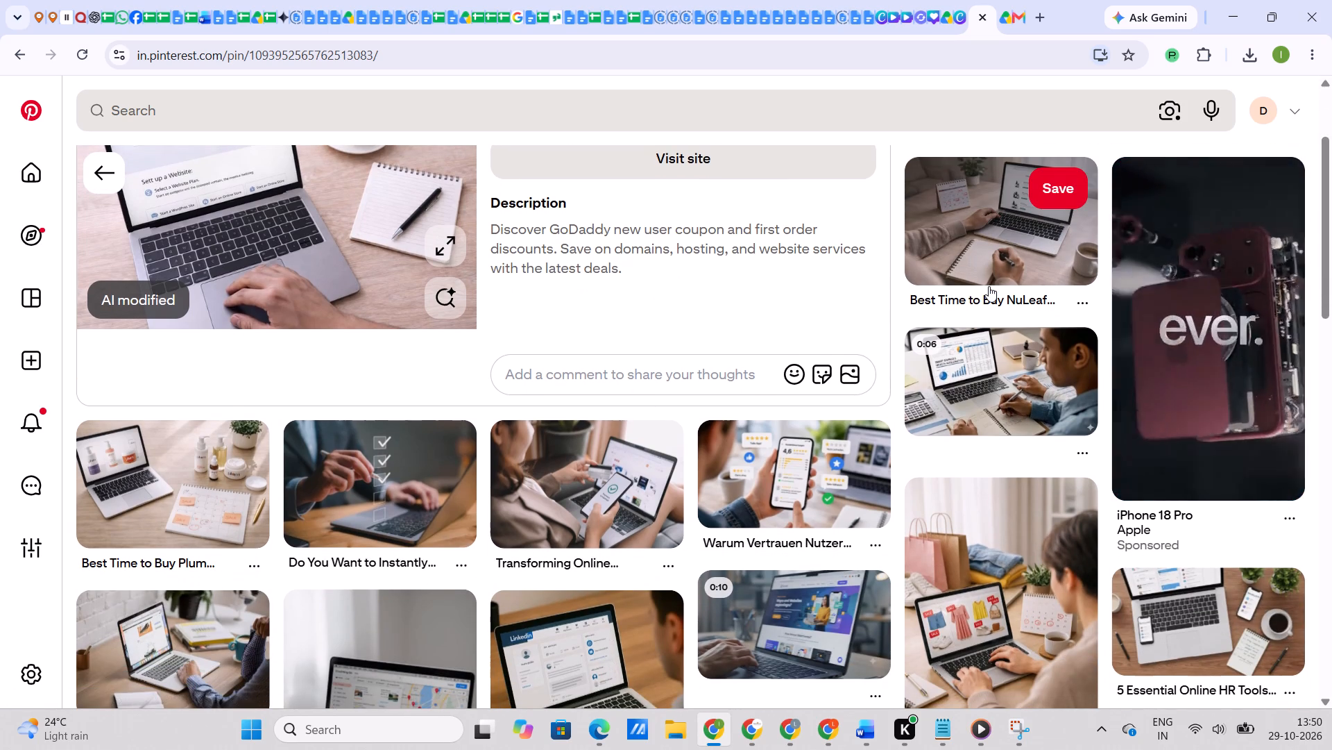
pyautogui.scroll(-3, 989, 286)
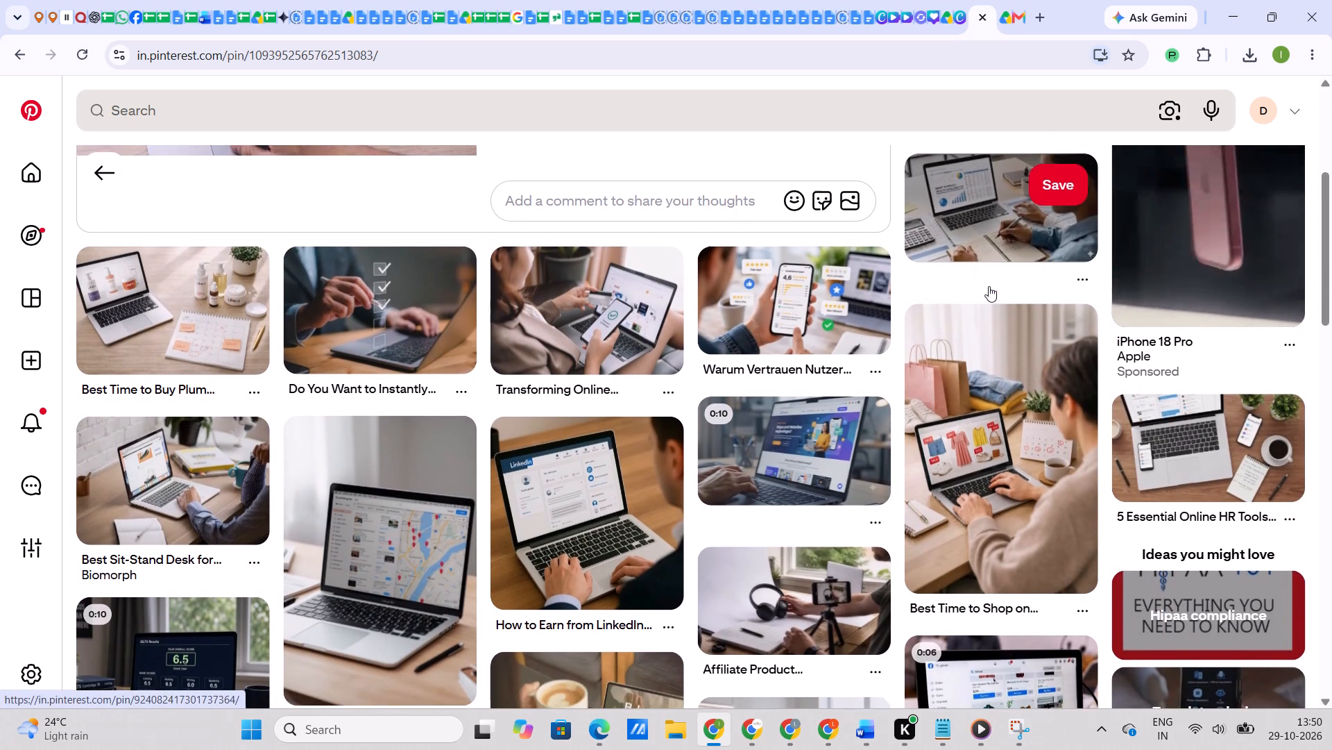
pyautogui.scroll(-3, 989, 286)
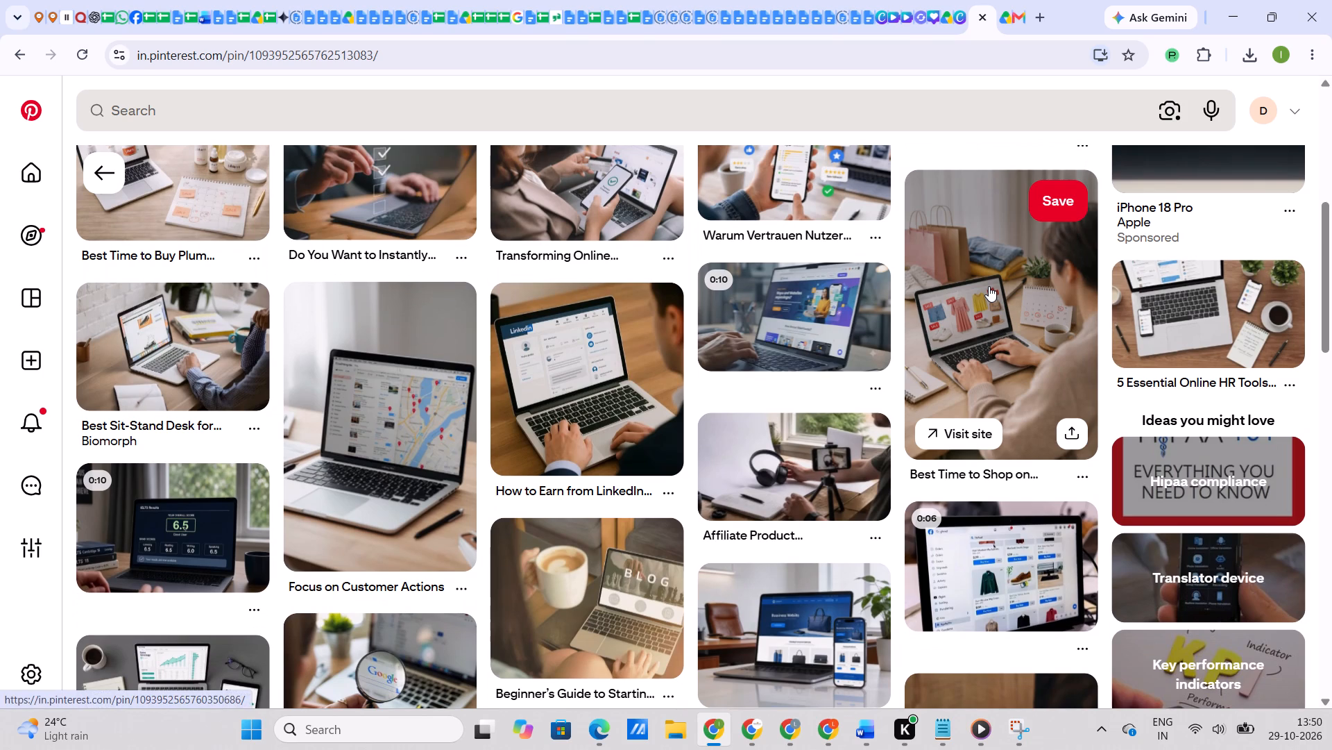
pyautogui.scroll(-2, 989, 286)
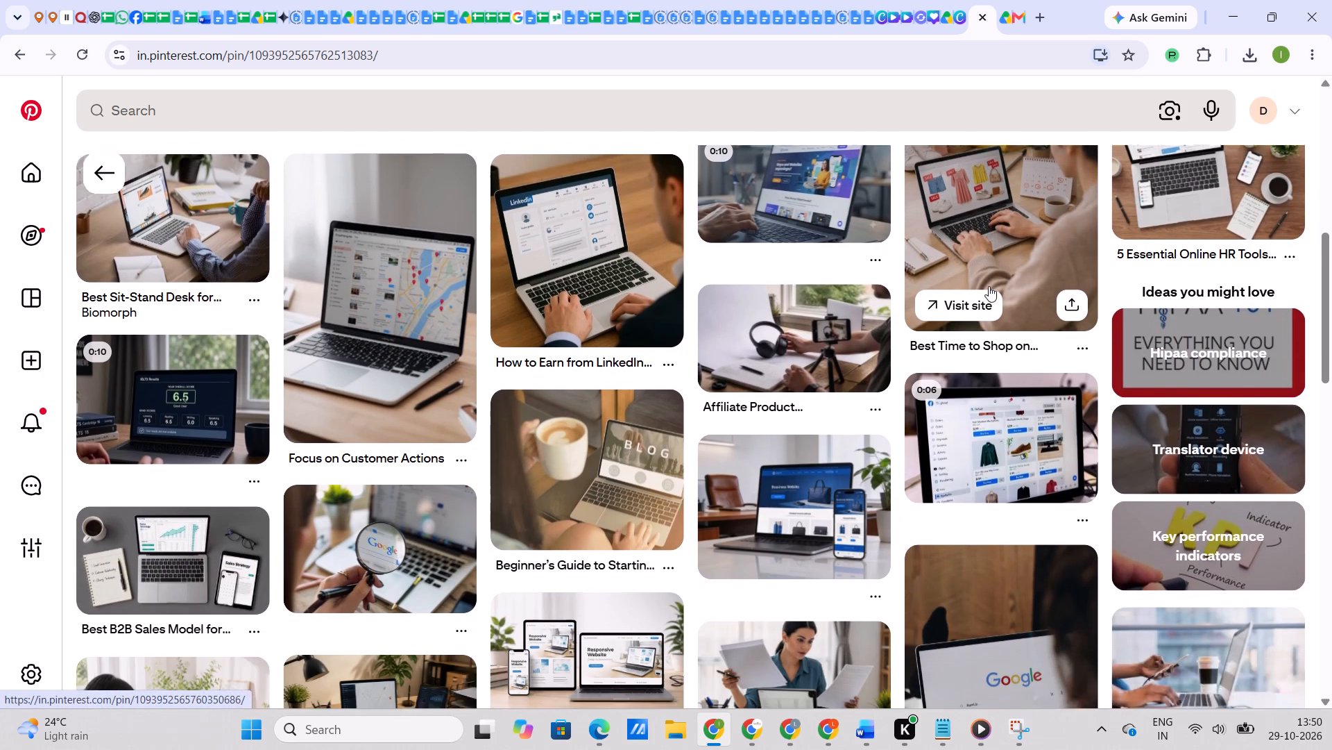
pyautogui.scroll(-2, 989, 286)
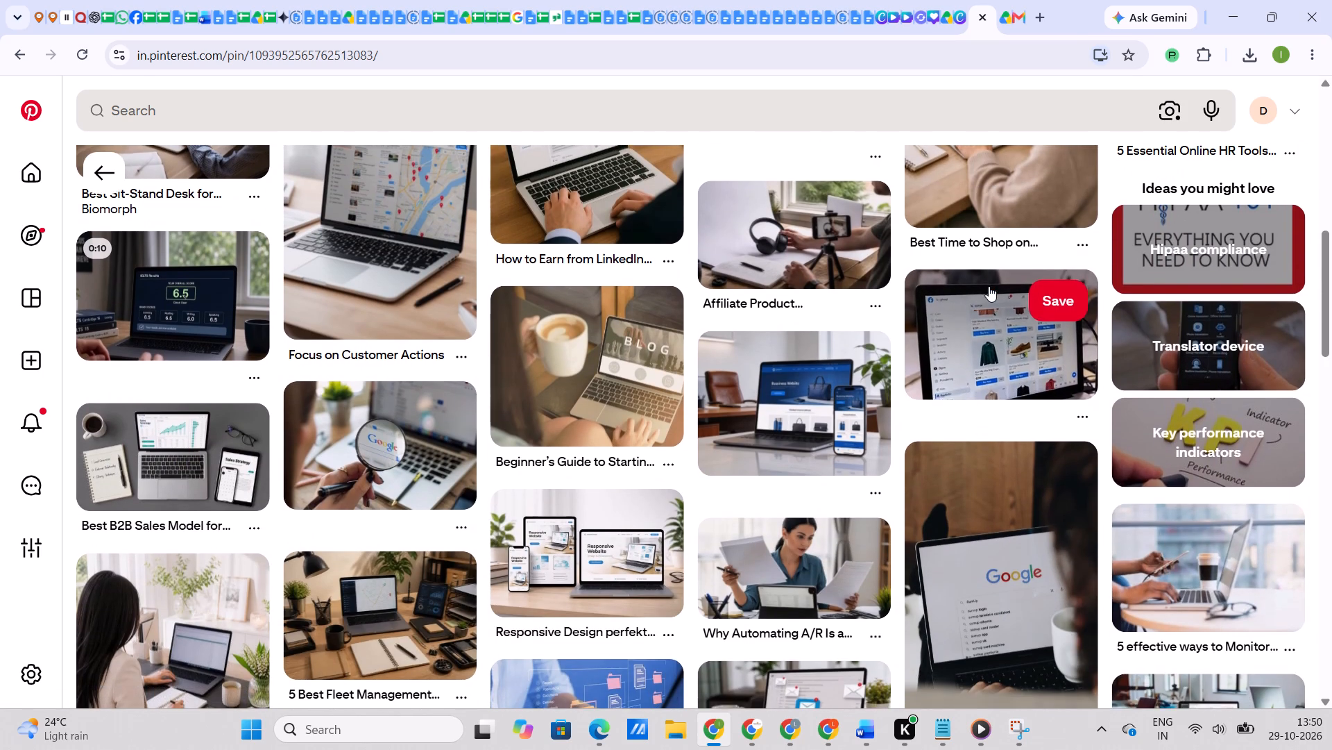
pyautogui.scroll(-1, 989, 286)
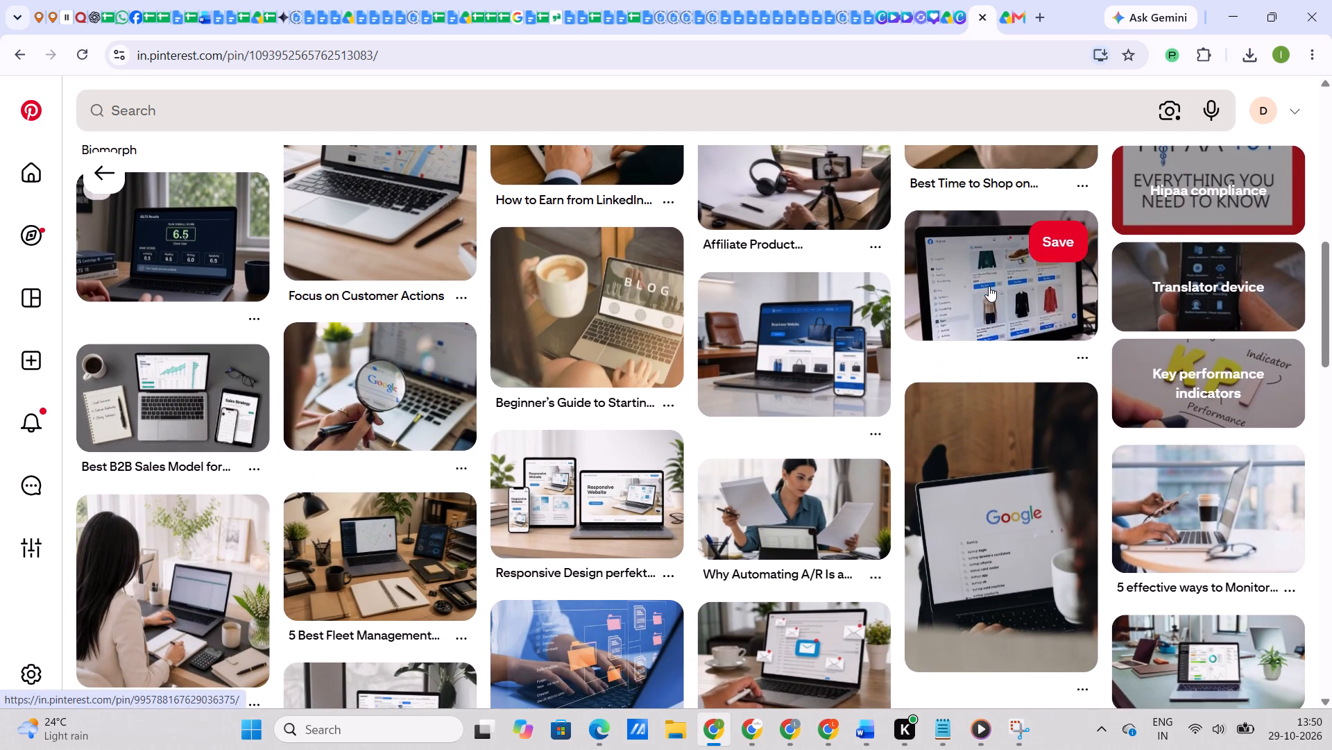
pyautogui.scroll(-2, 989, 286)
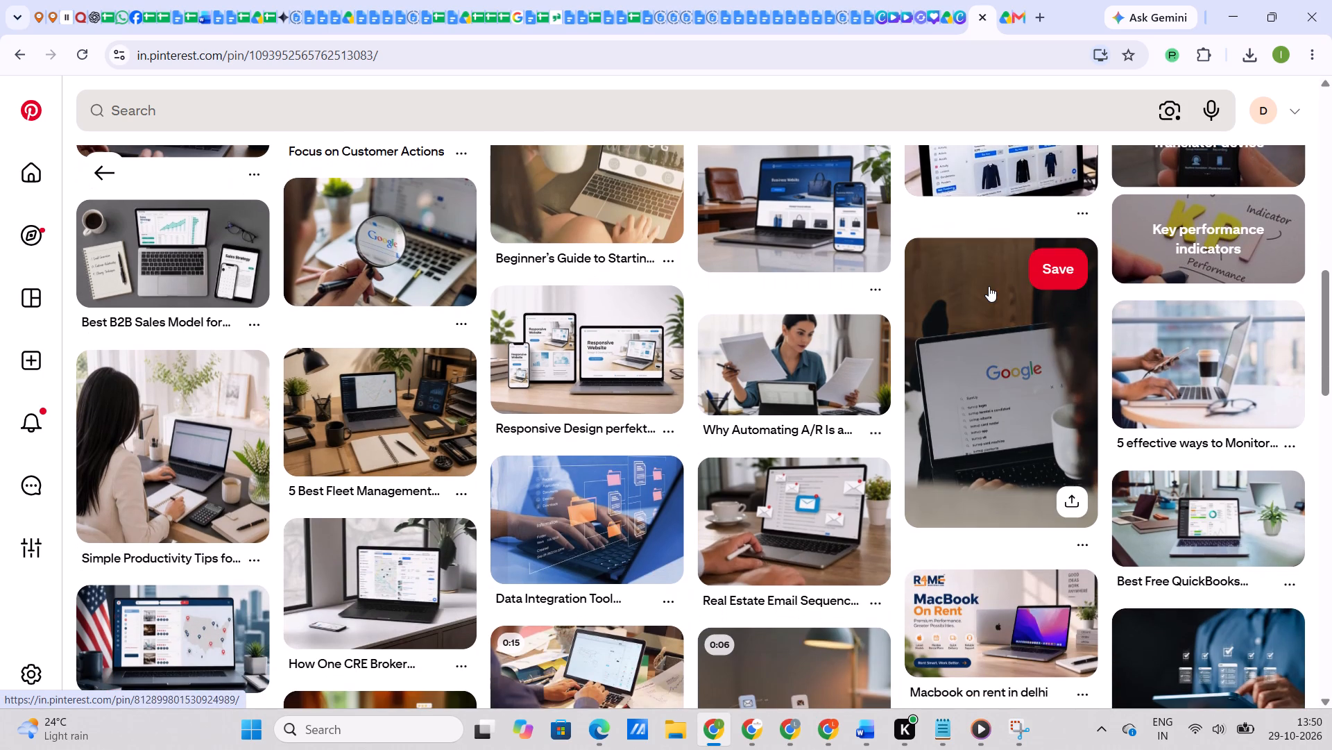
pyautogui.scroll(-1, 989, 286)
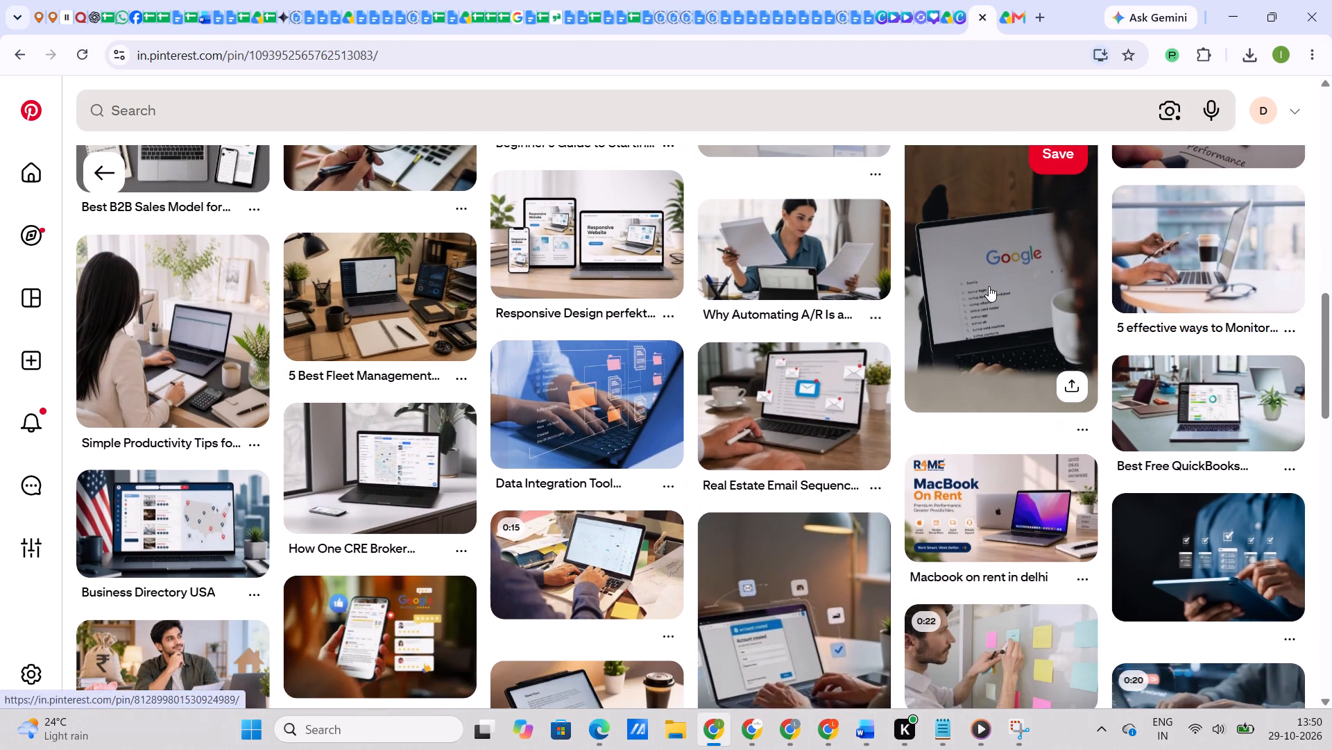
pyautogui.scroll(-2, 989, 286)
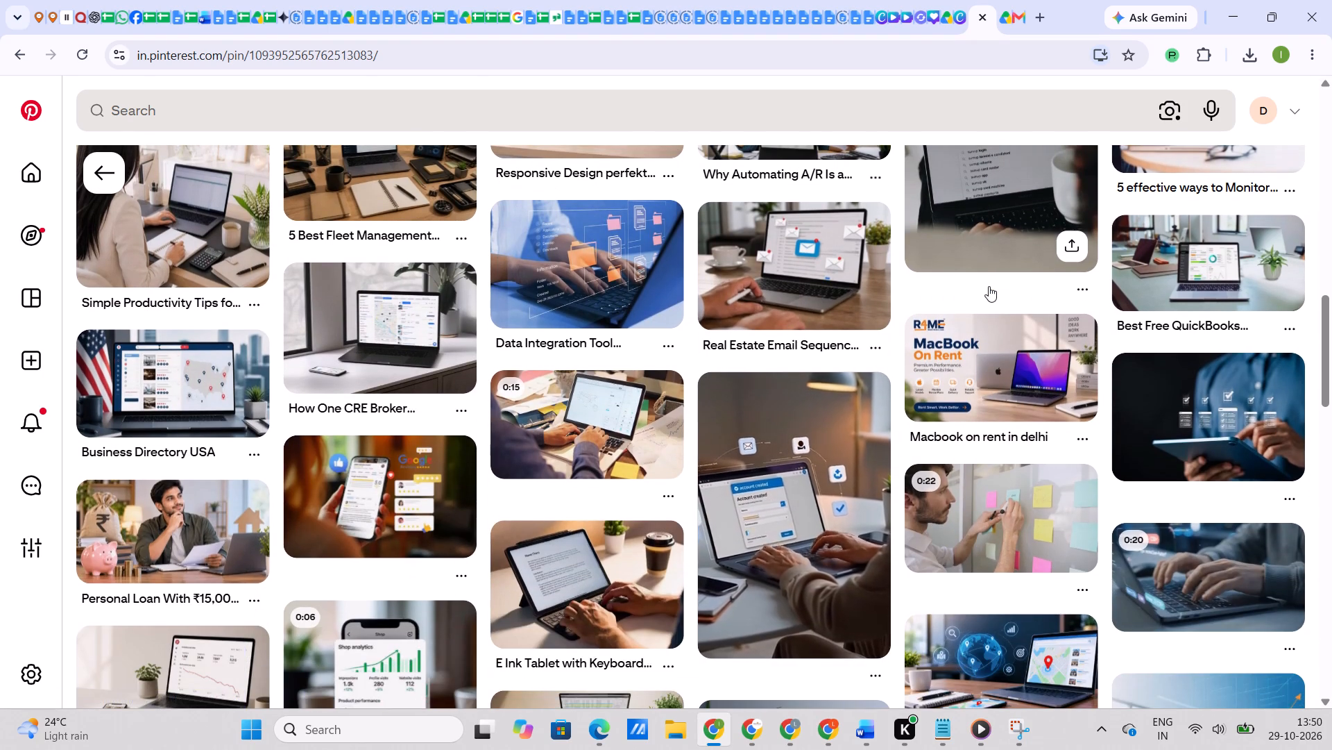
pyautogui.scroll(-5, 989, 286)
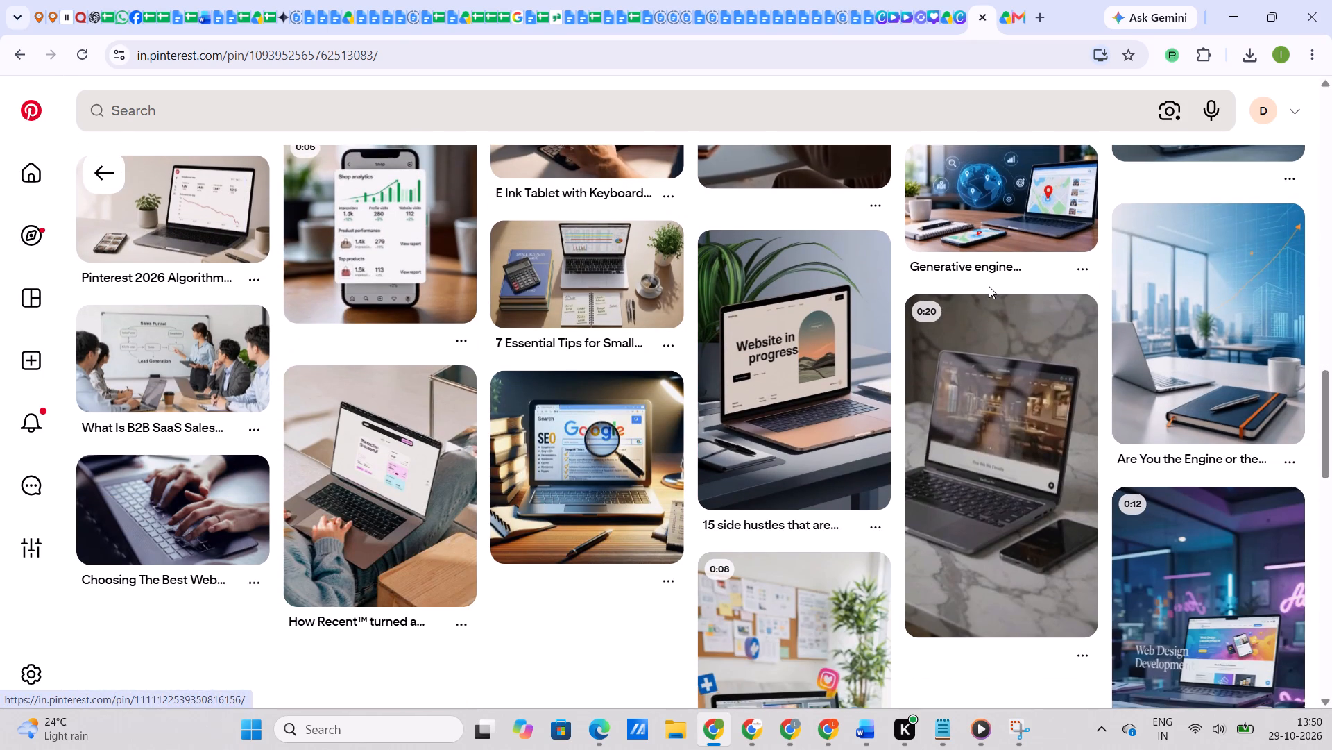
pyautogui.scroll(-2, 989, 286)
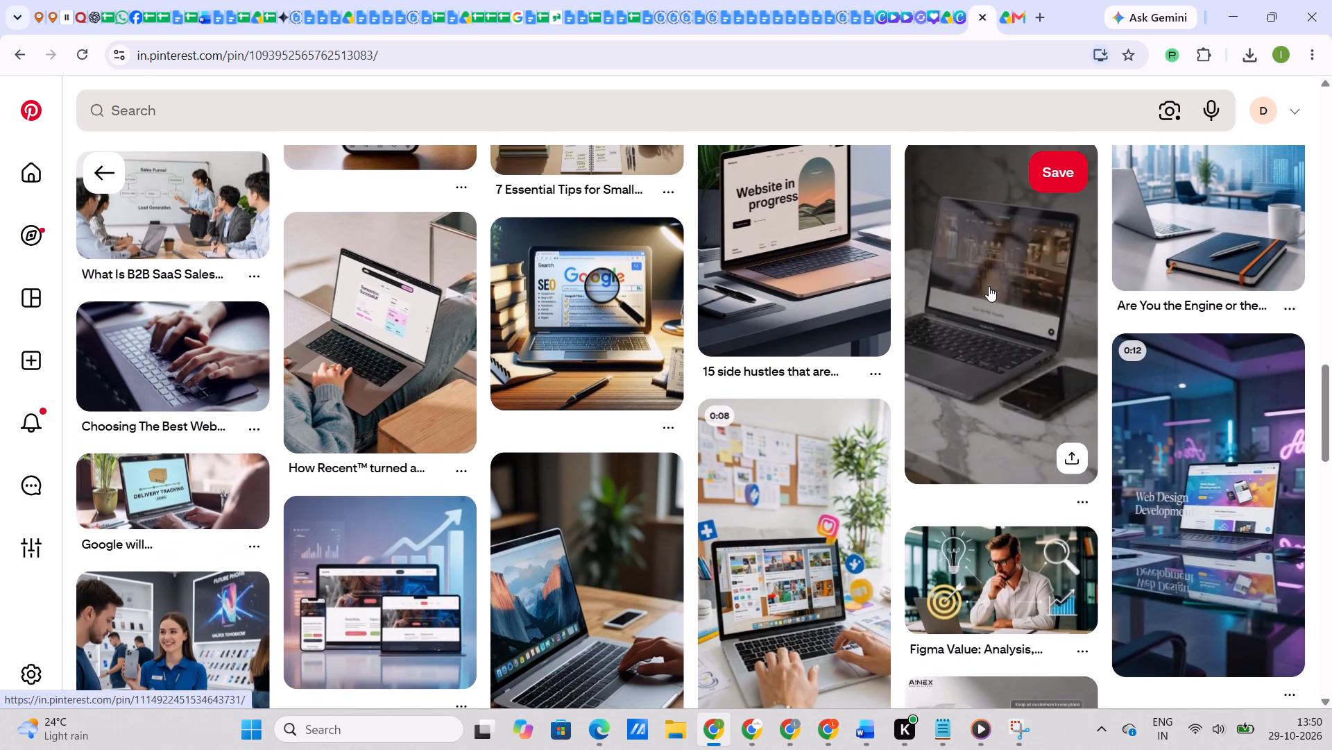
pyautogui.scroll(-3, 989, 286)
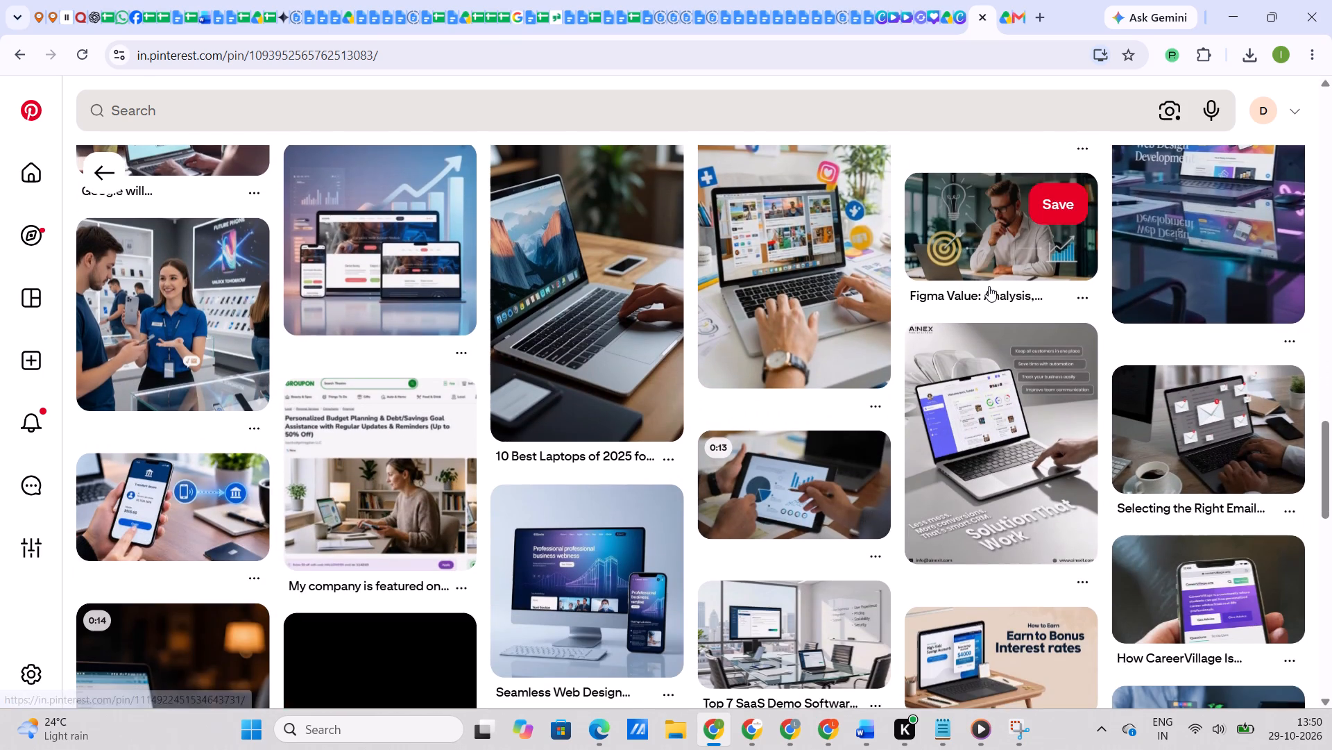
pyautogui.scroll(-3, 989, 286)
pyautogui.scroll(1, 989, 286)
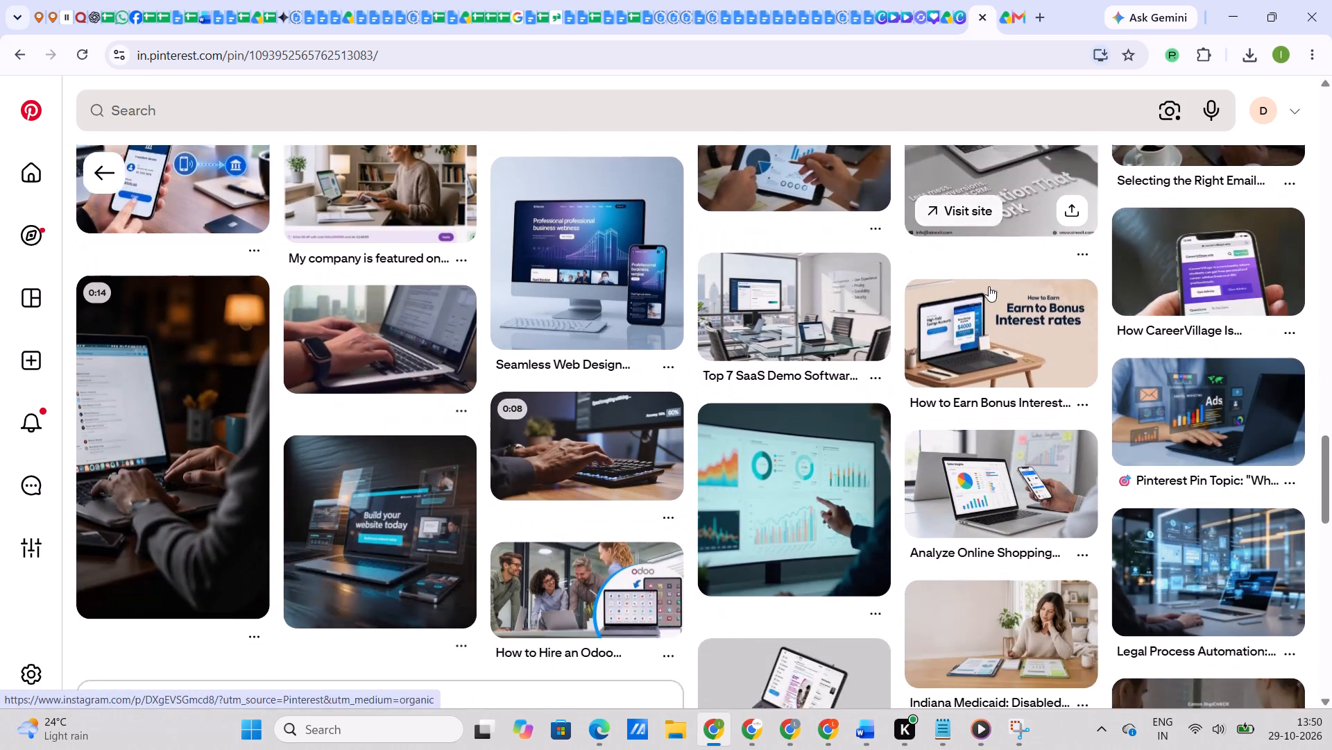
pyautogui.scroll(3, 989, 286)
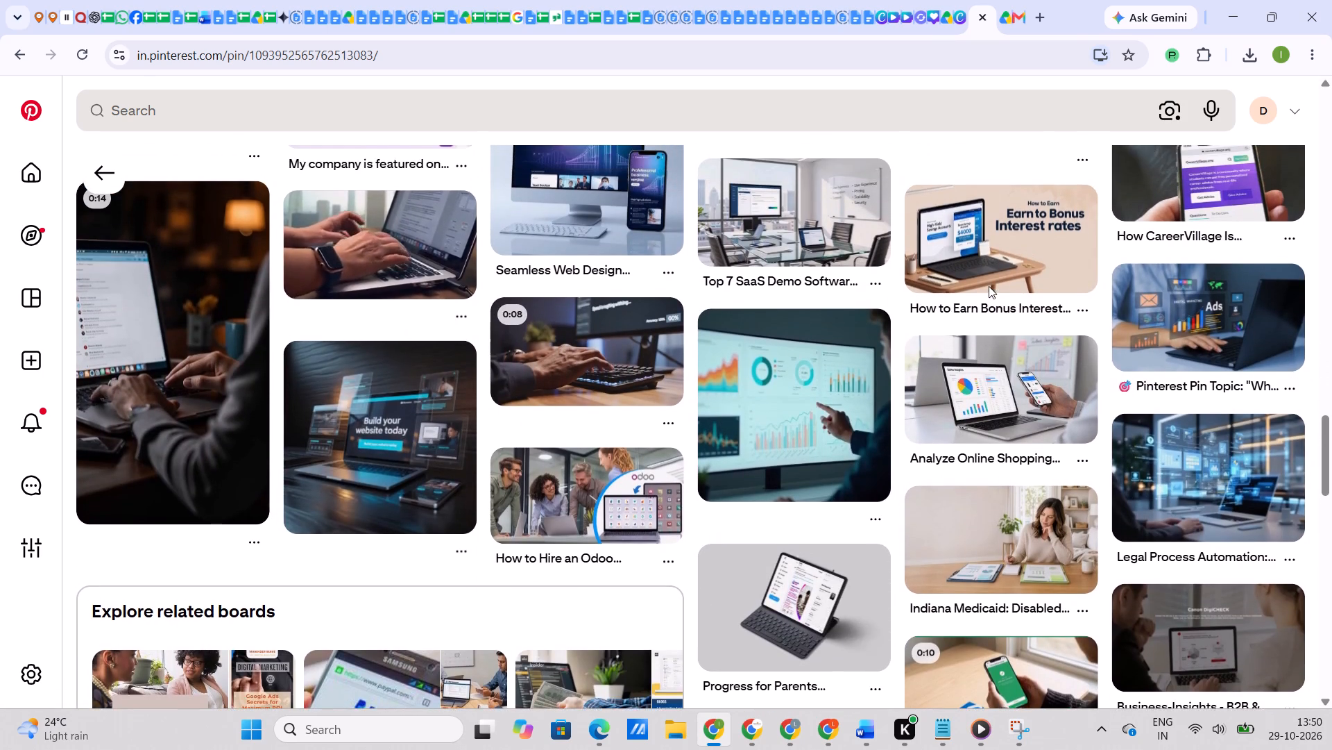
pyautogui.scroll(1, 989, 286)
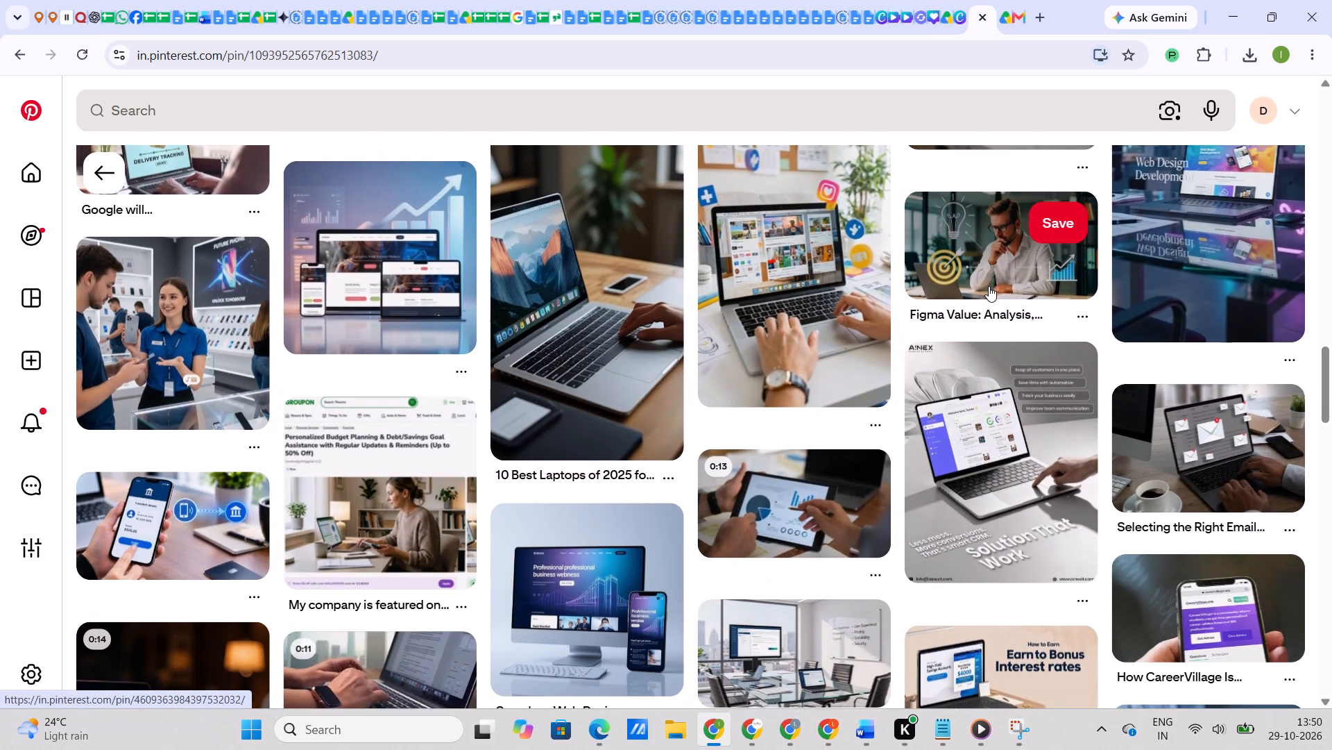
# Open the pin "Selecting the Right Email Continuity Provider for Complete Reliability" and examine its image and related pins.
pyautogui.click(1198, 473)
pyautogui.rightClick(254, 353)
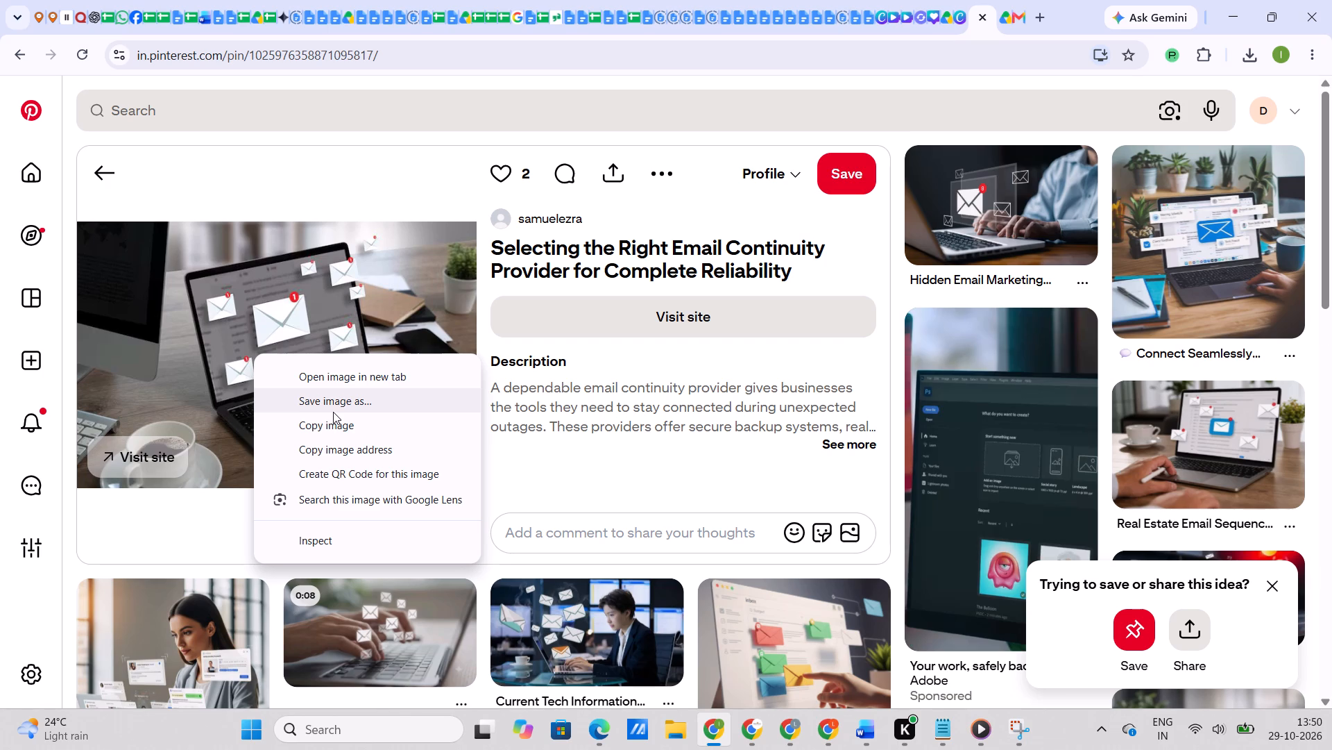
pyautogui.scroll(-1, 333, 412)
pyautogui.scroll(-1, 195, 499)
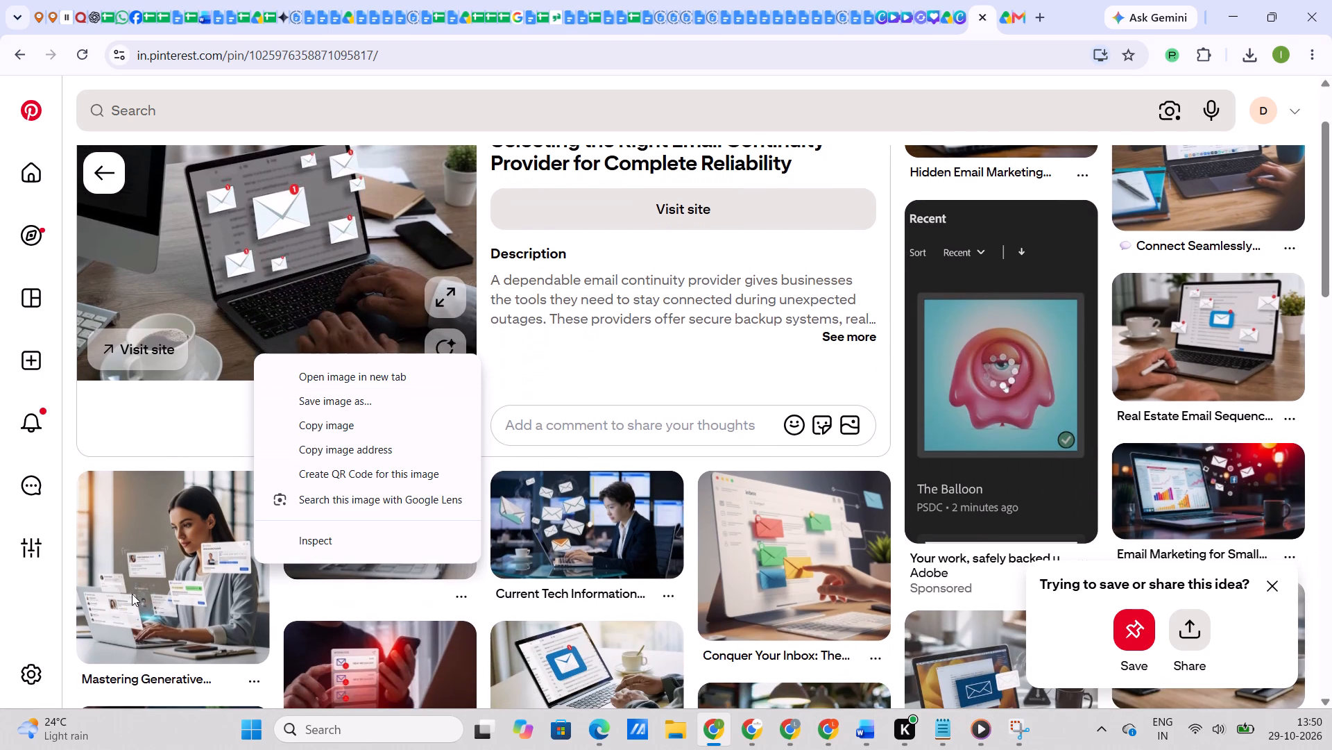
# Open the pin "Mastering Generative Engine Optimization (GEO) in AI Search" and examine its image and related pins as candidates for the Awkward Questions section.
pyautogui.click(132, 594)
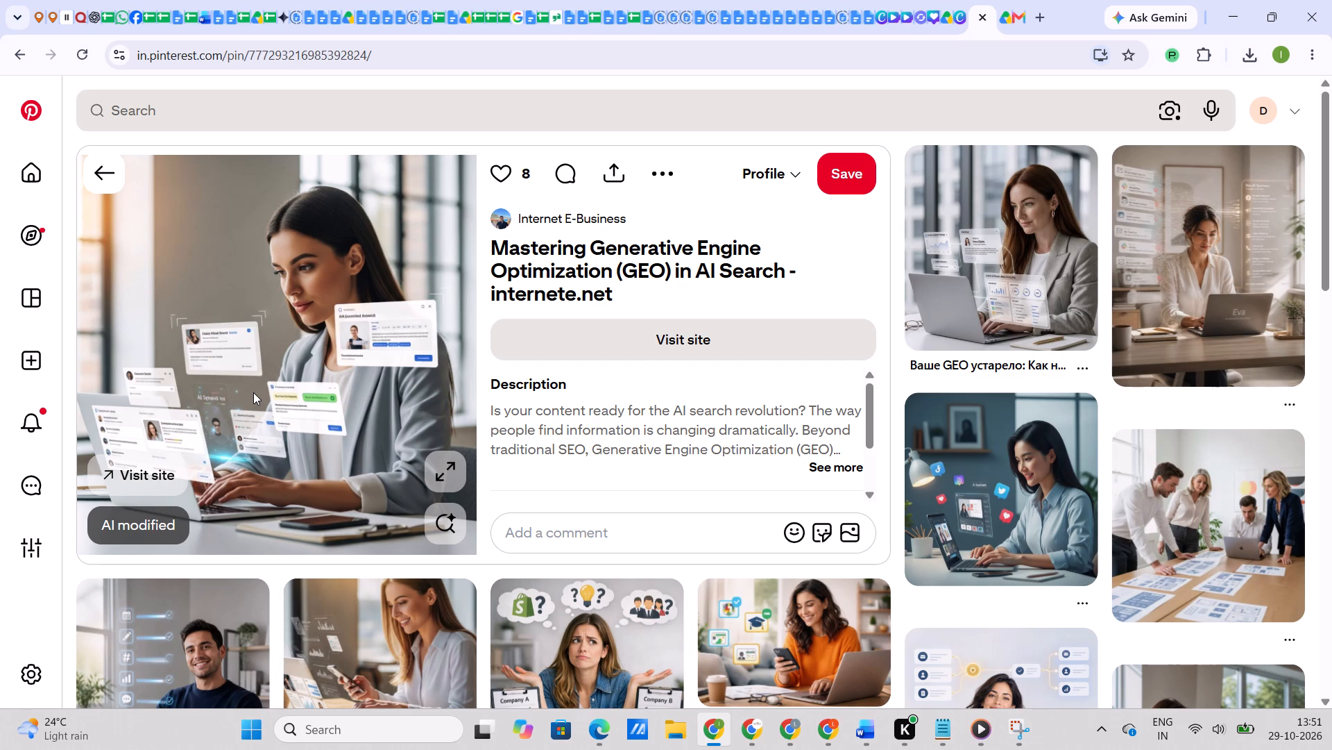
pyautogui.scroll(-3, 253, 392)
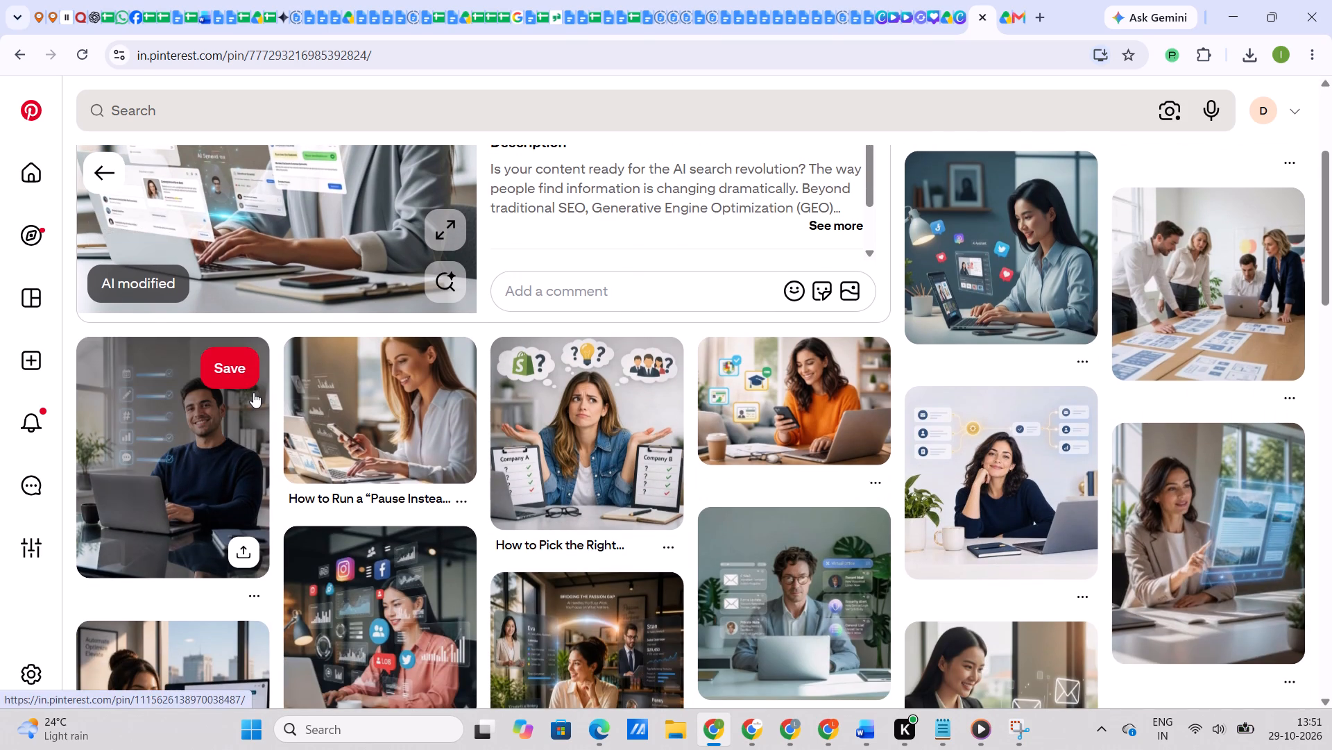
pyautogui.scroll(-3, 253, 392)
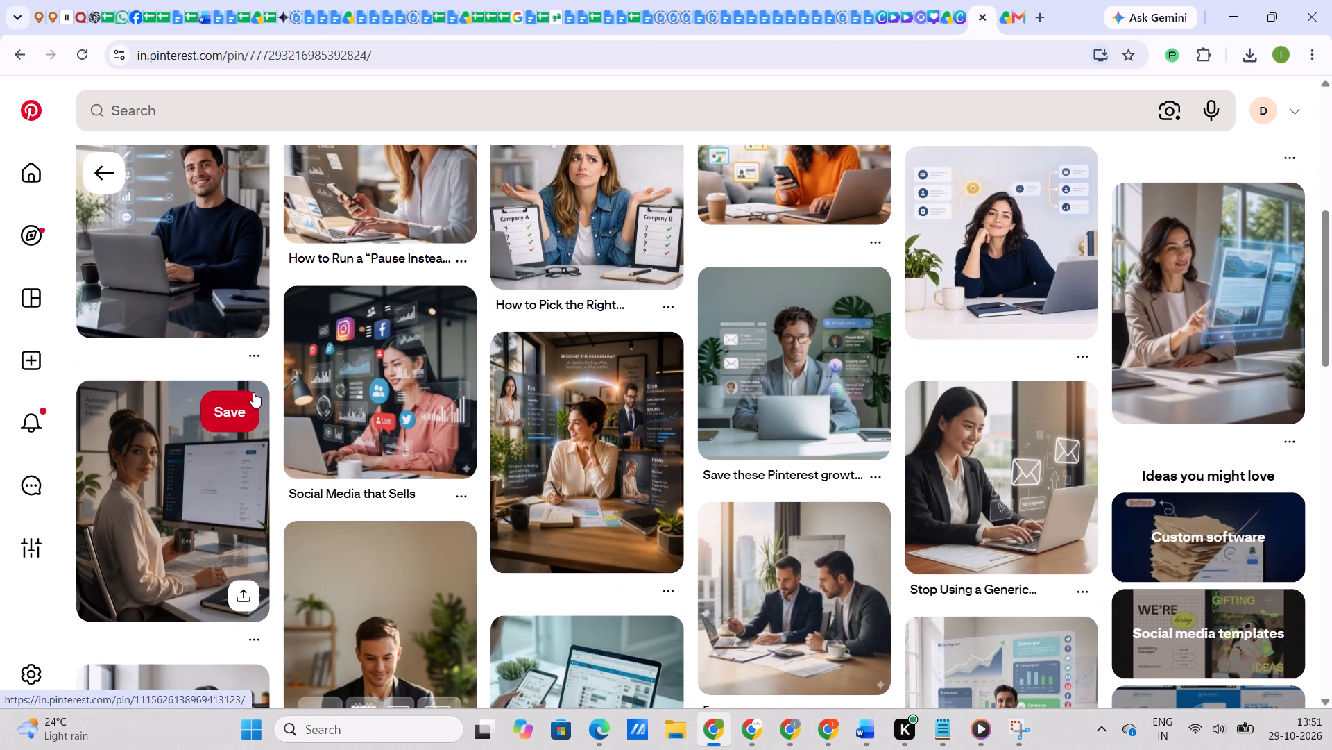
pyautogui.scroll(-3, 253, 392)
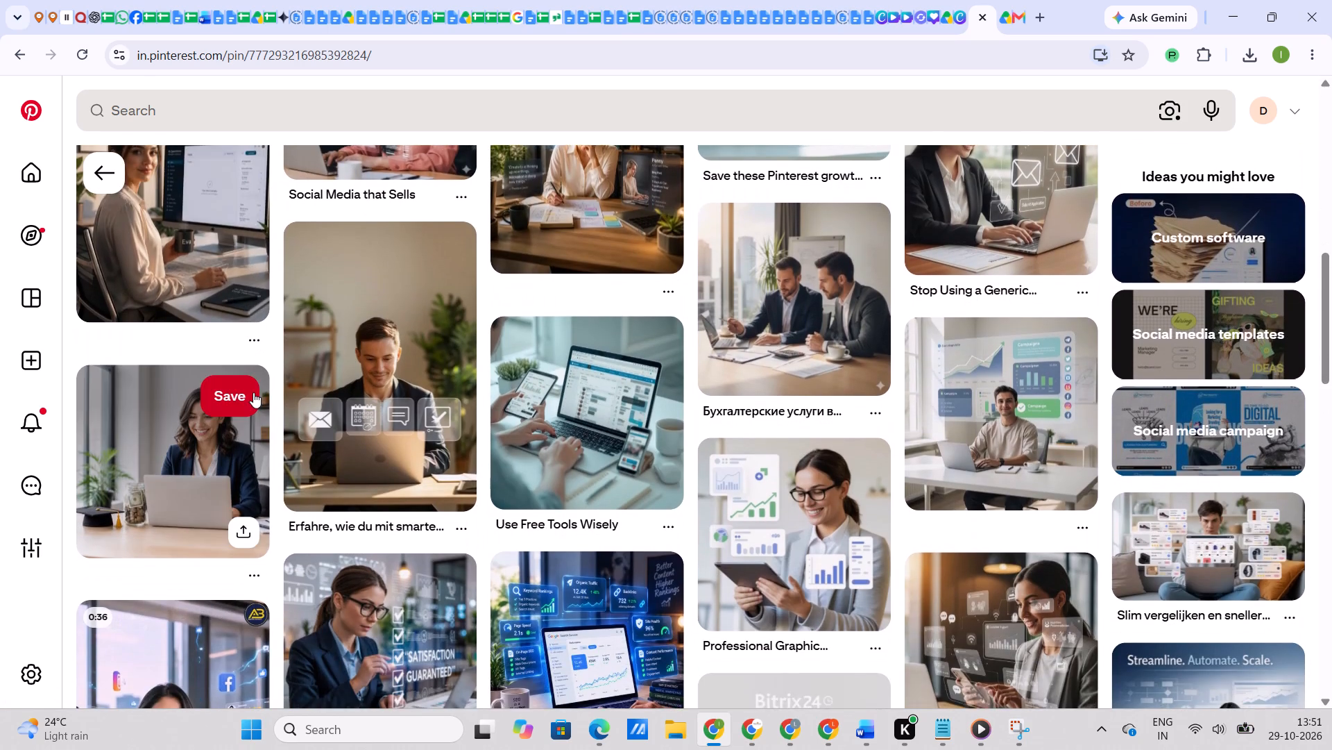
pyautogui.scroll(-4, 253, 392)
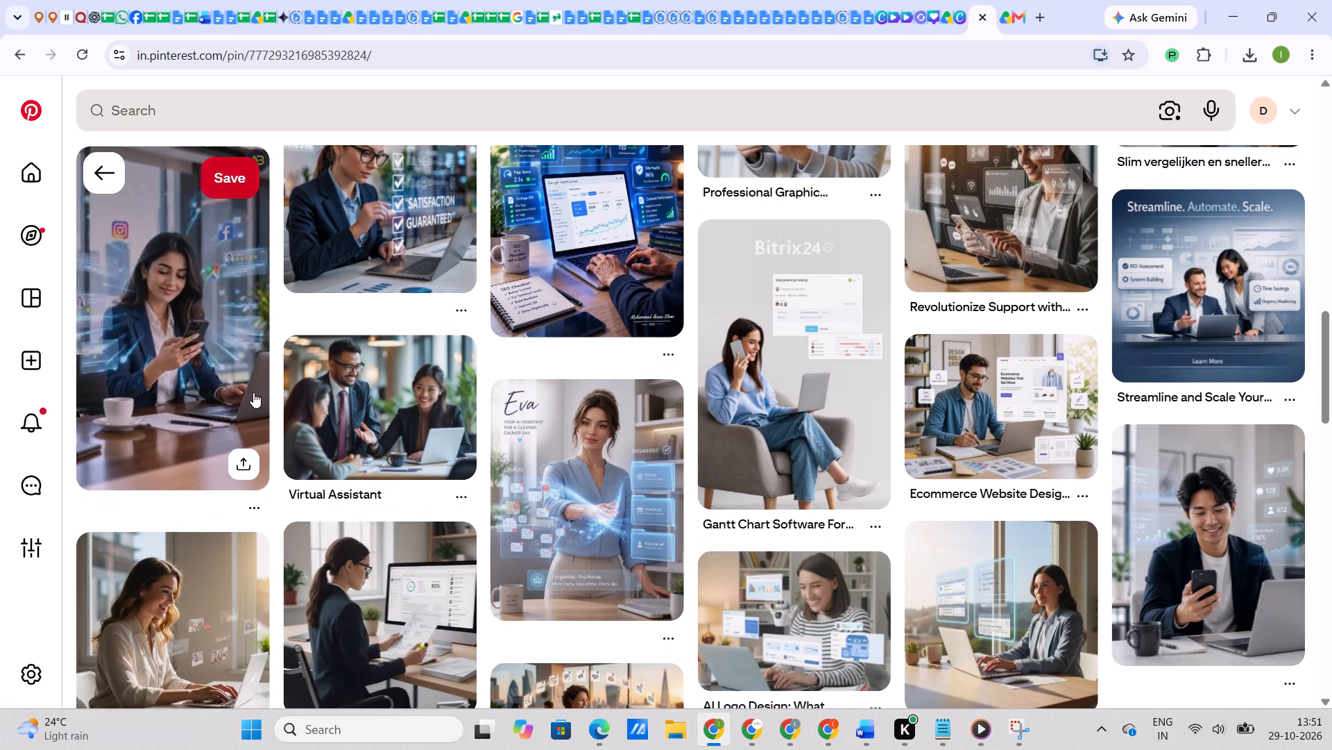
pyautogui.scroll(-1, 253, 392)
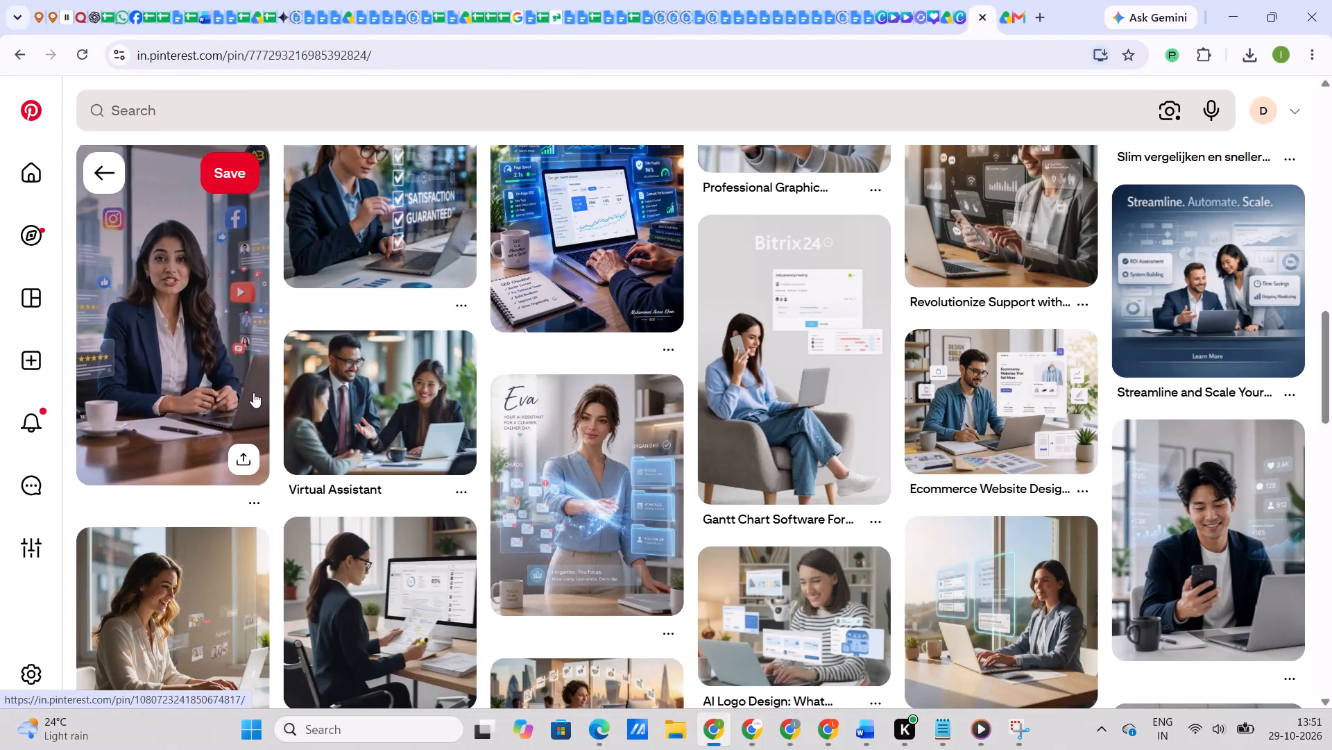
pyautogui.scroll(-3, 253, 392)
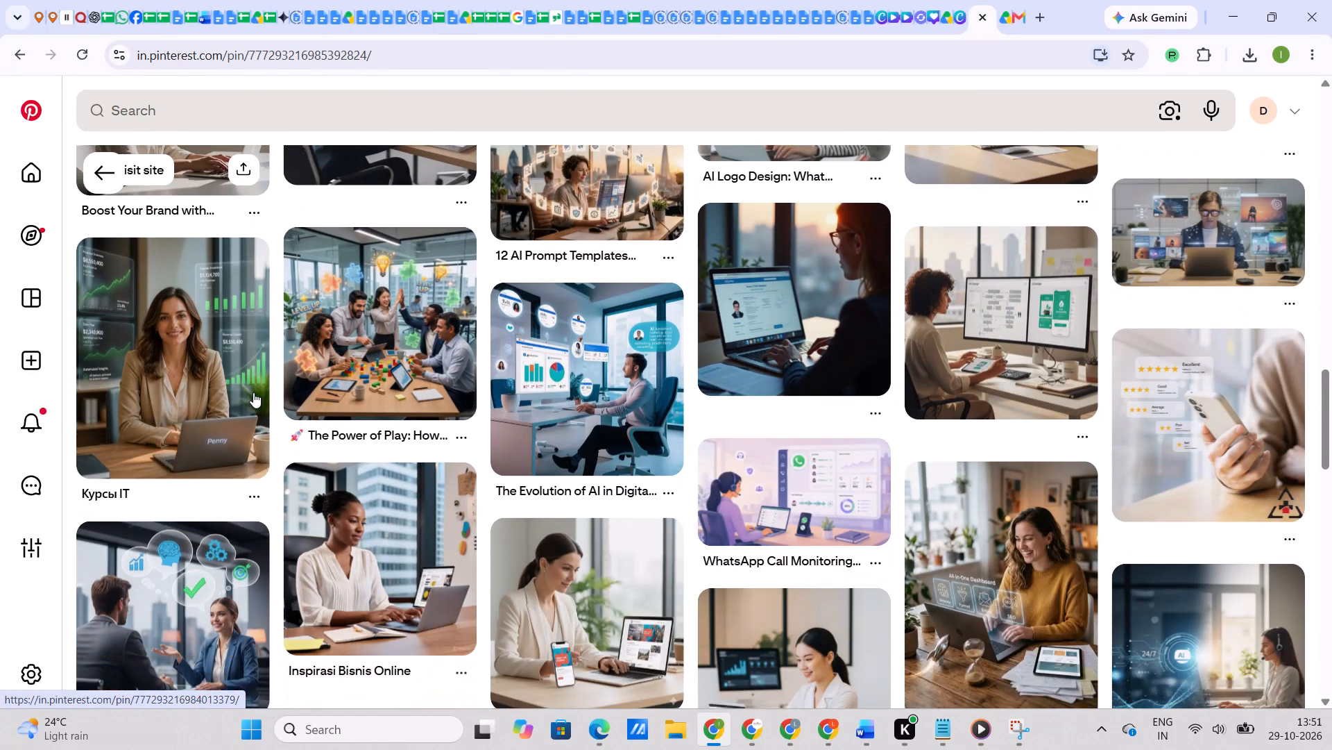
pyautogui.scroll(-1, 253, 392)
pyautogui.scroll(15, 253, 392)
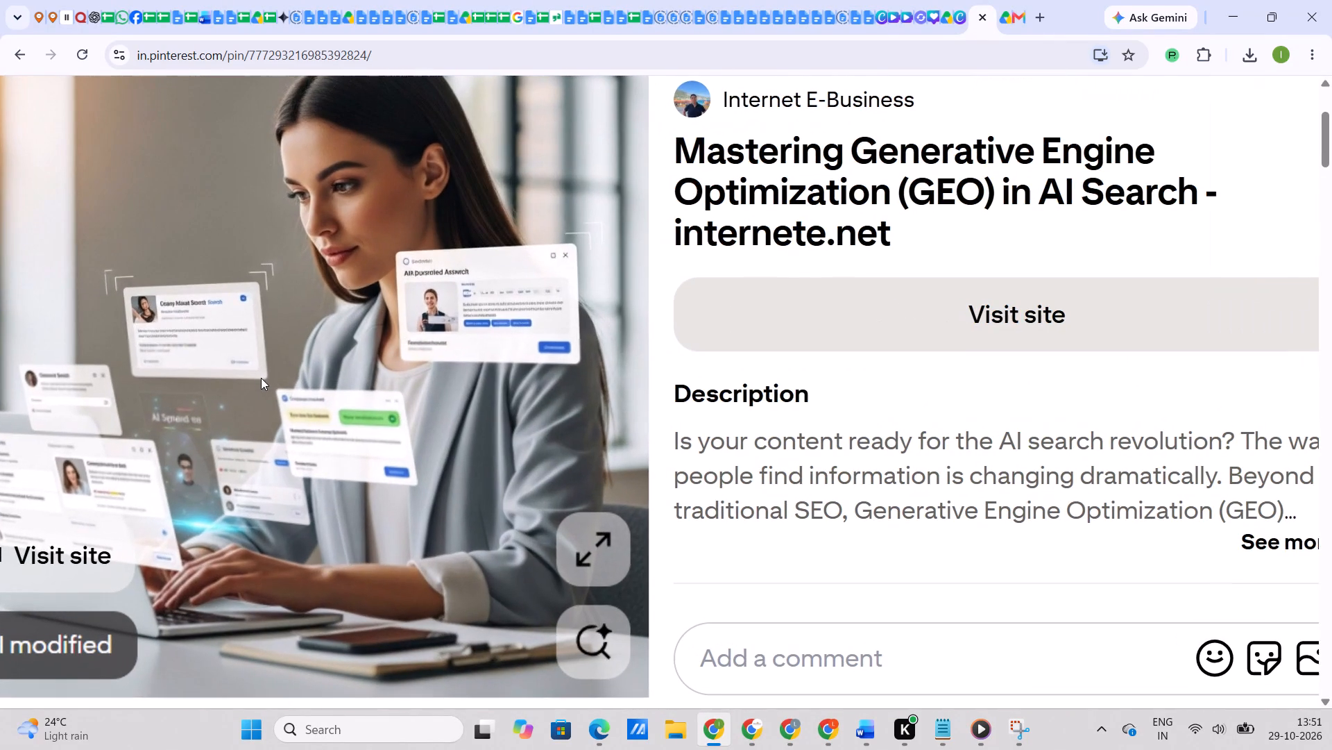
pyautogui.hscroll(-1, 135, 333)
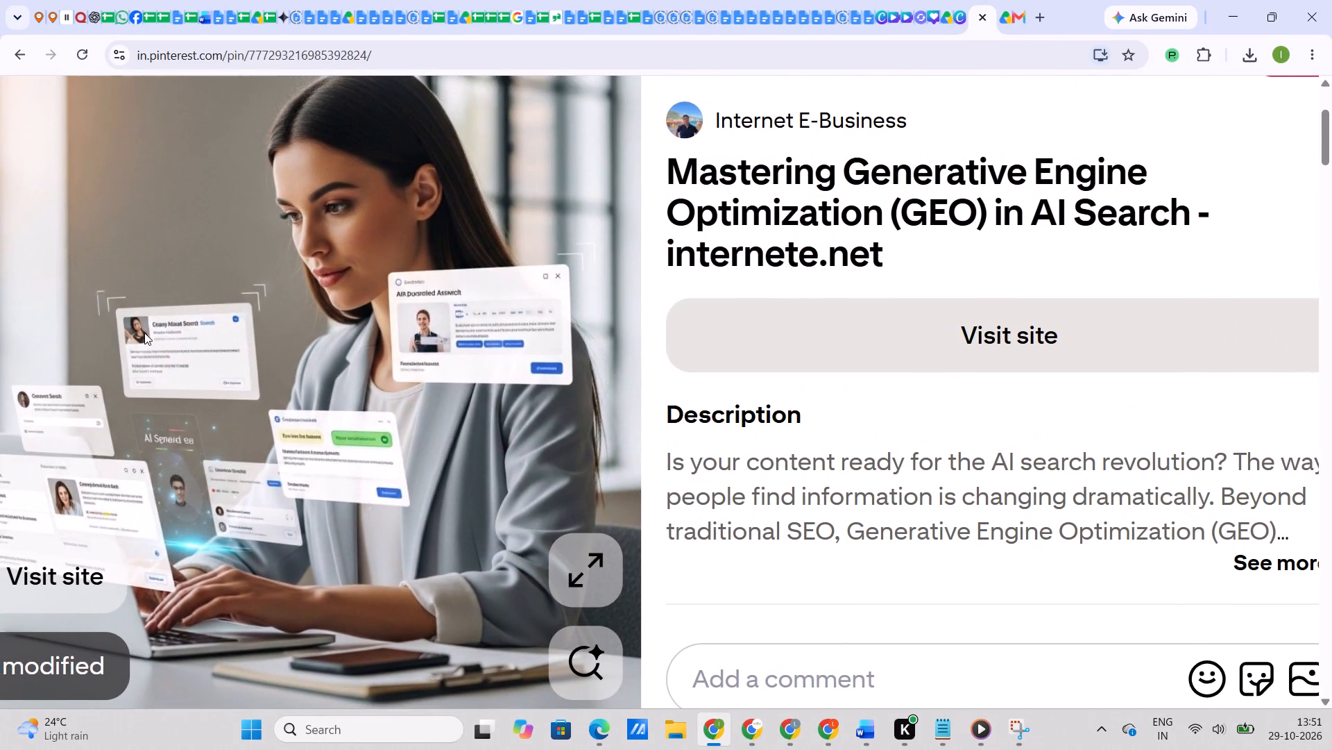
# Save the GEO pin's image of a woman working at a laptop to Downloads as a JPEG, keeping the suggested file name.
pyautogui.rightClick(168, 328)
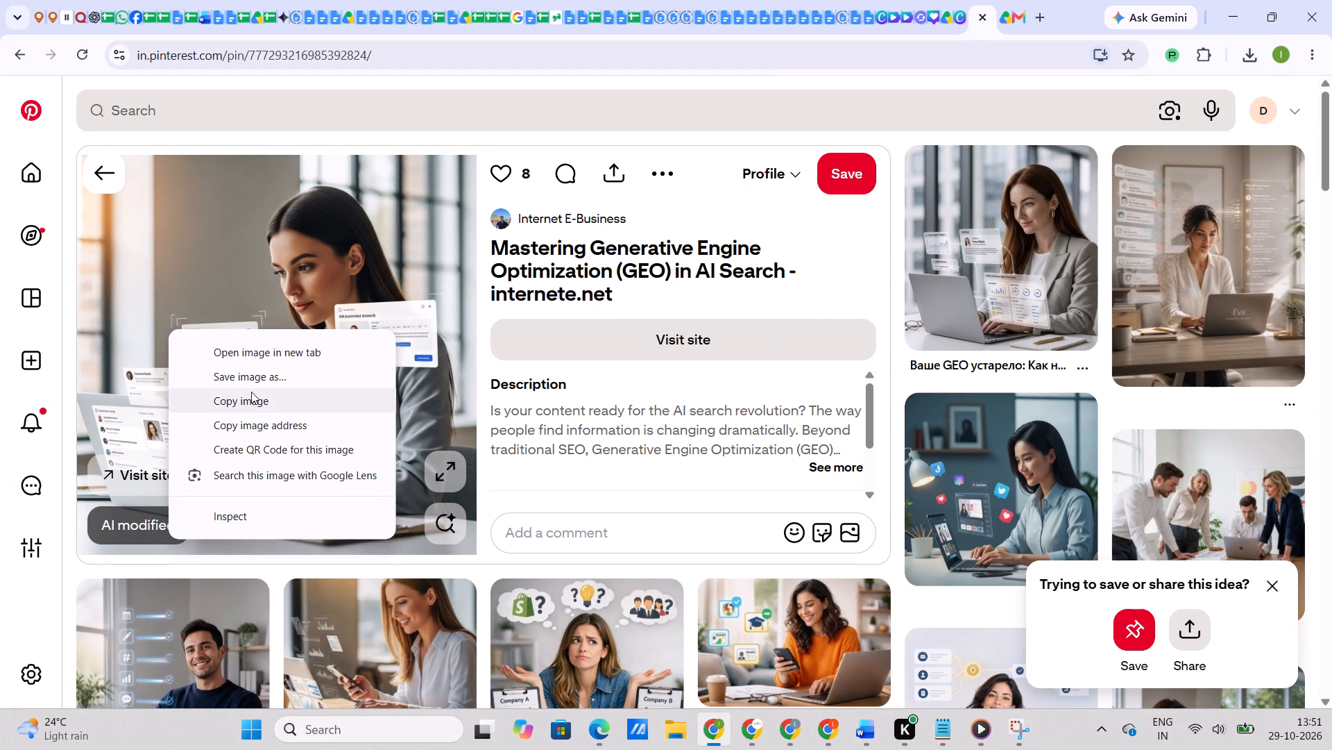
pyautogui.click(250, 382)
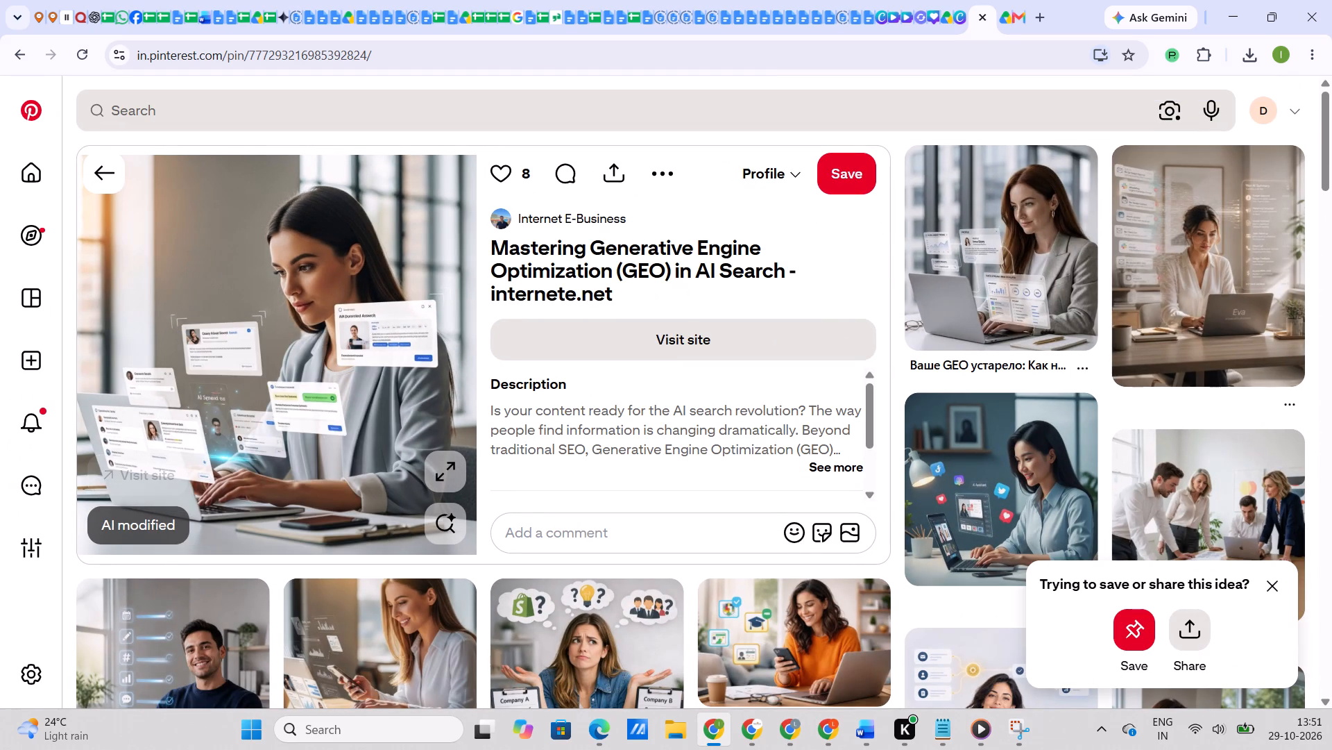
pyautogui.rightClick(305, 337)
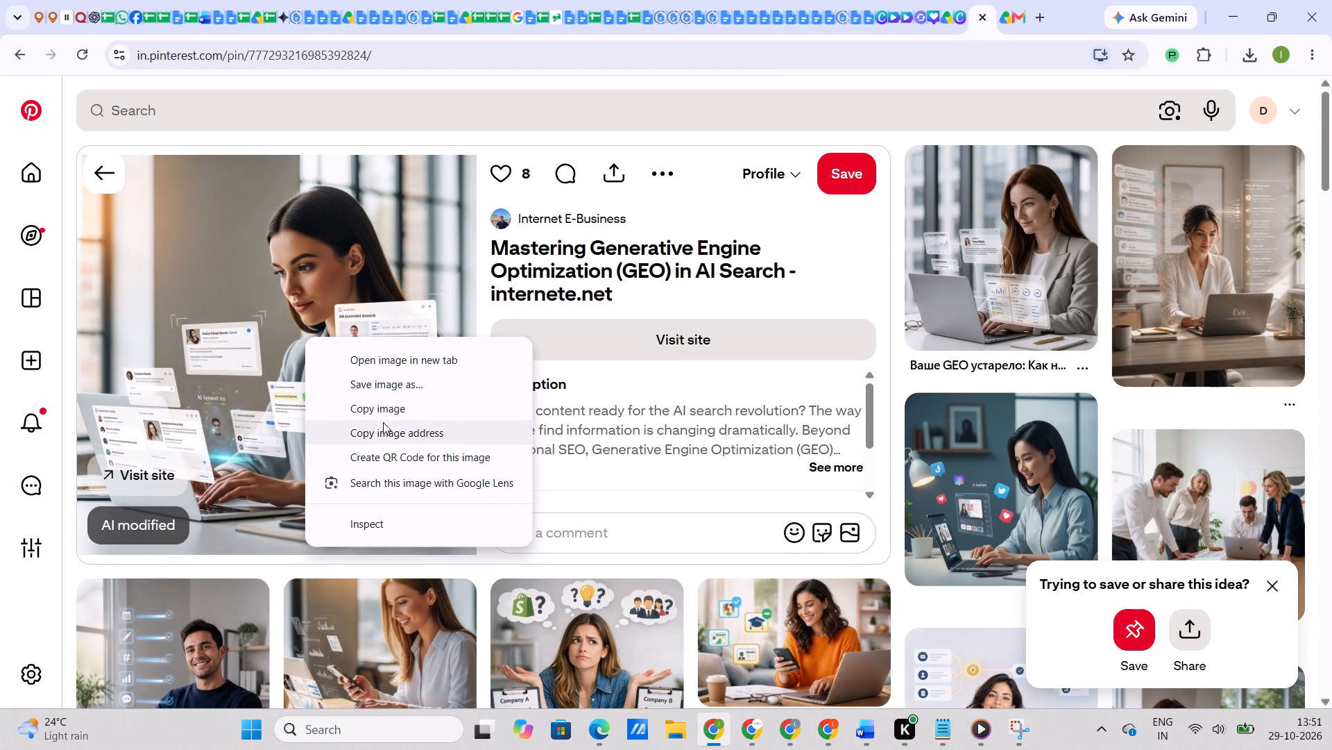
pyautogui.click(377, 389)
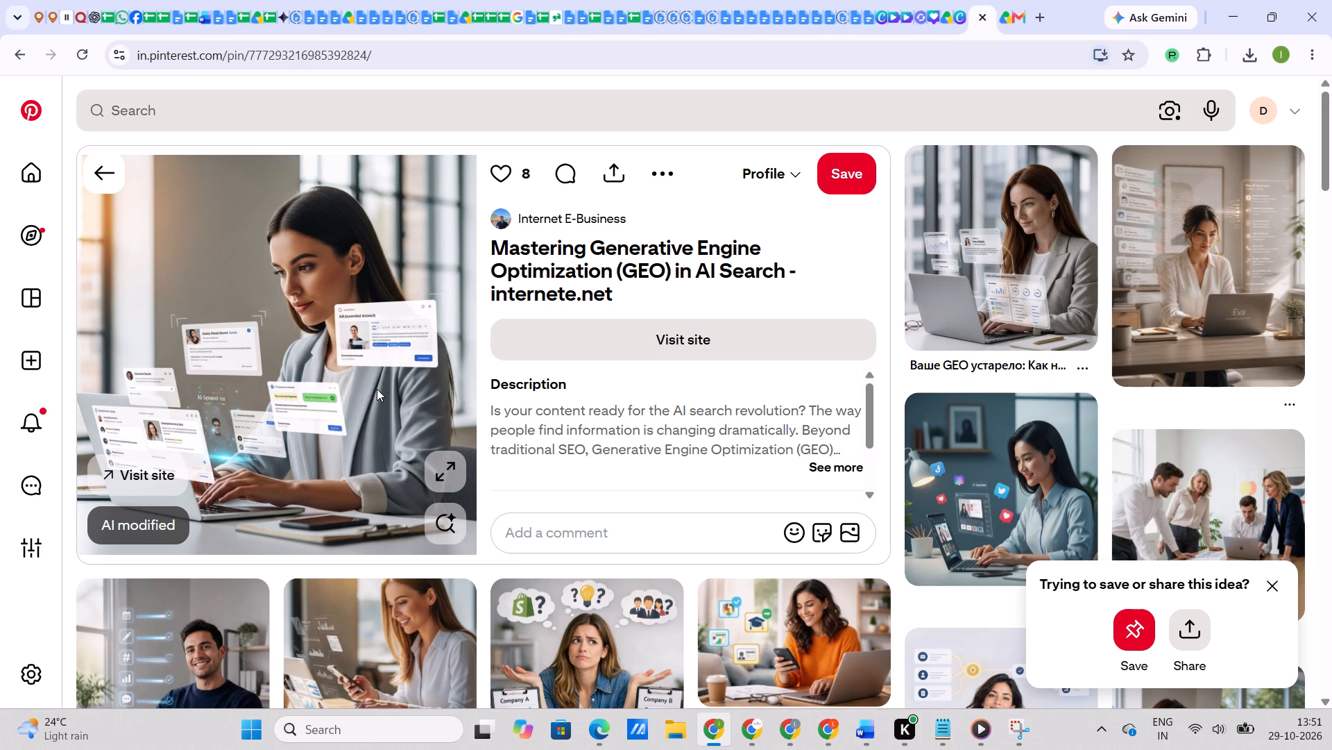
pyautogui.click(667, 541)
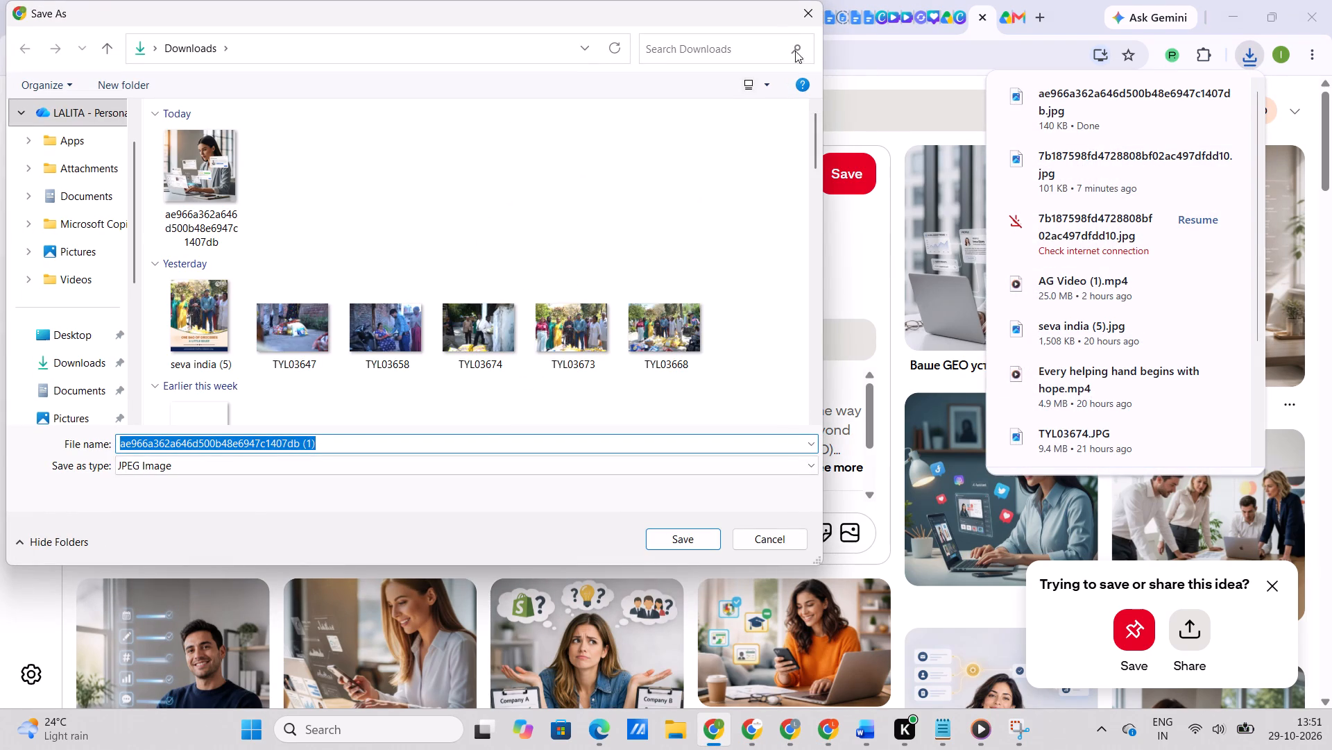
pyautogui.click(799, 18)
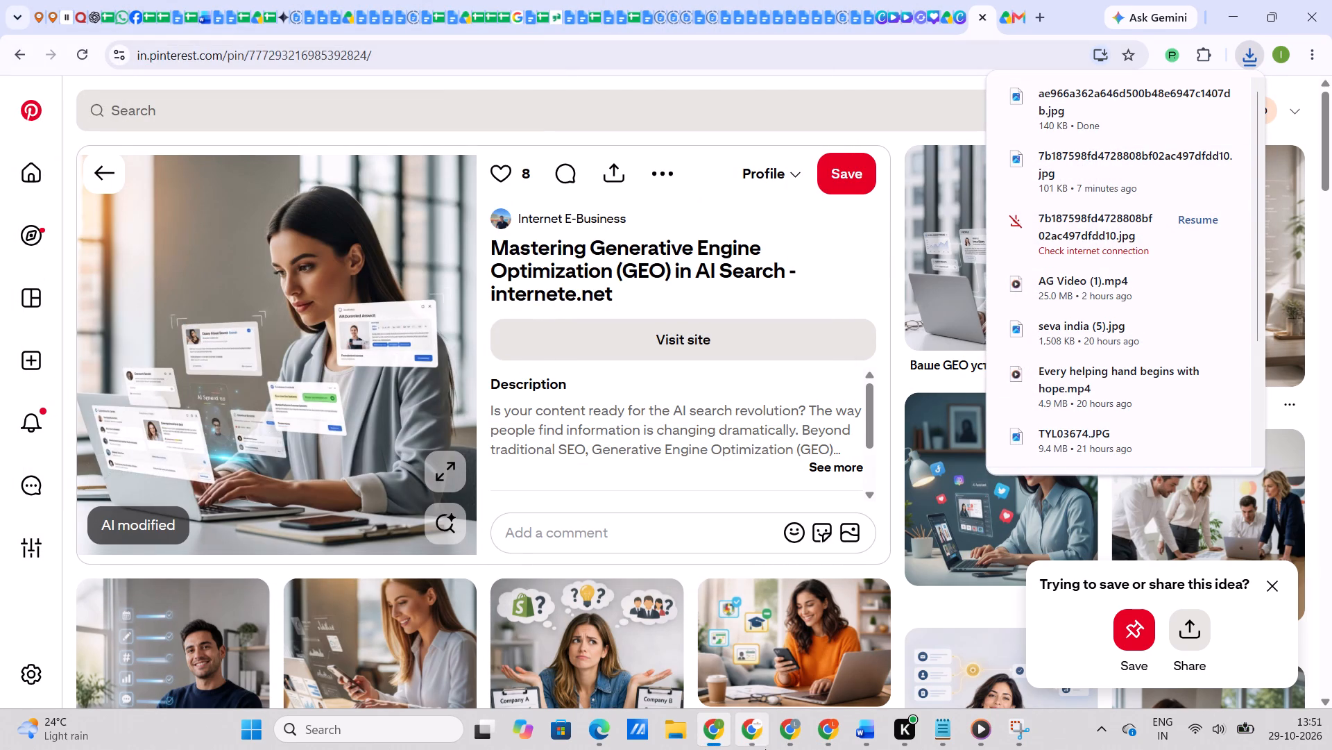
# Switch to the blog editor and add an empty paragraph after the deposit and mileage questions in the Awkward Questions section.
pyautogui.click(796, 737)
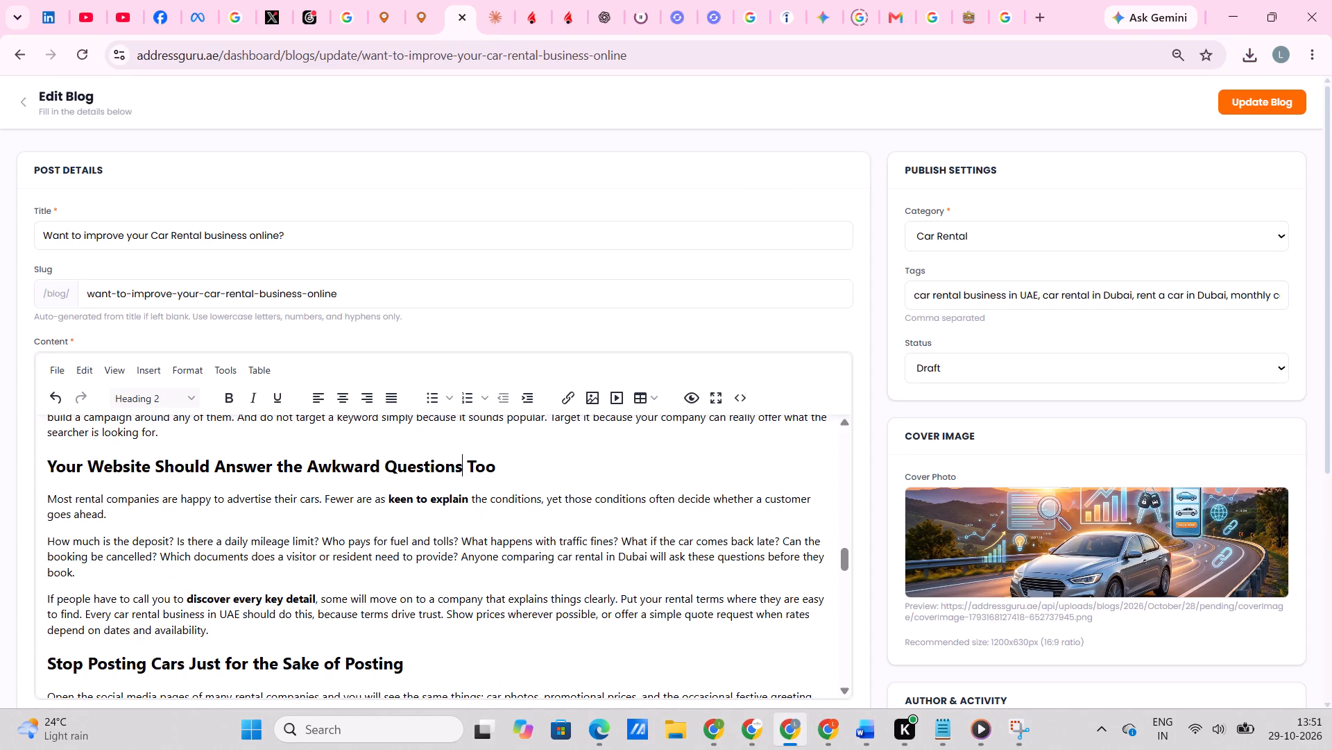
pyautogui.click(259, 575)
pyautogui.scroll(5, 259, 575)
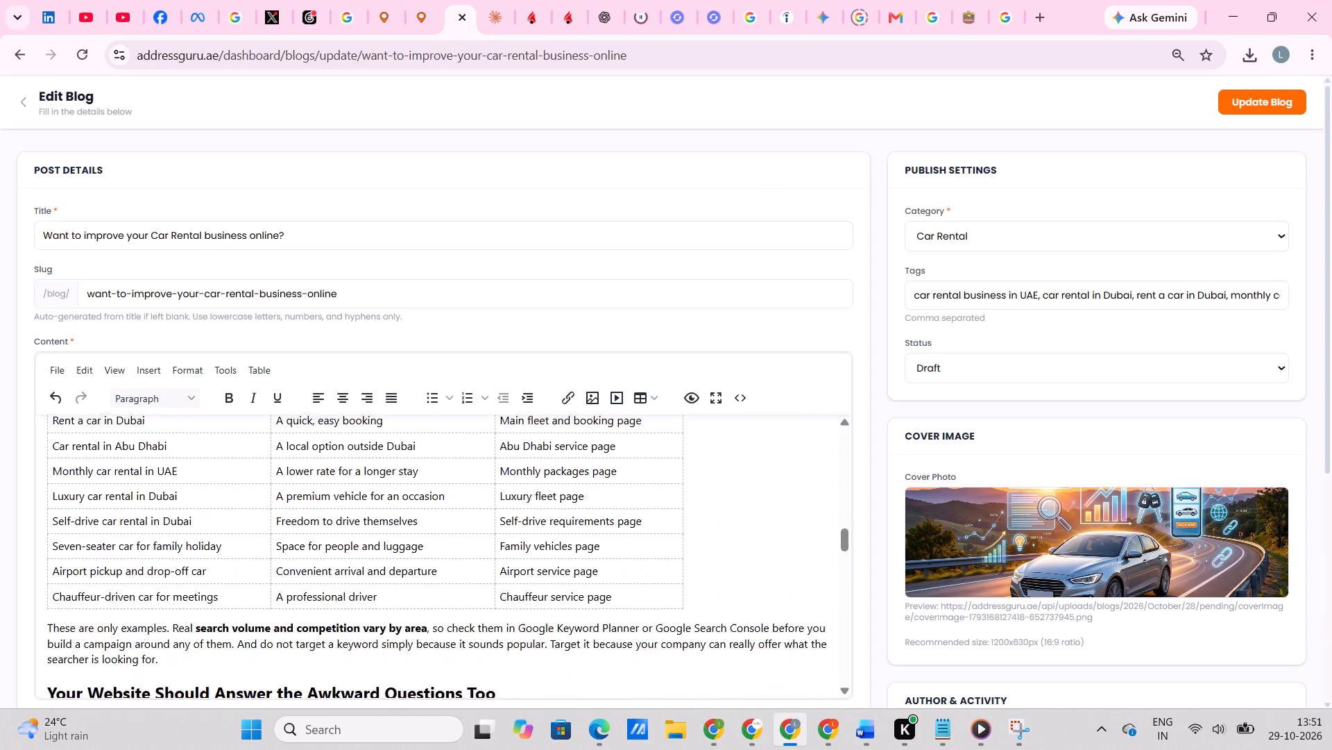
pyautogui.scroll(2, 259, 575)
pyautogui.scroll(-4, 259, 575)
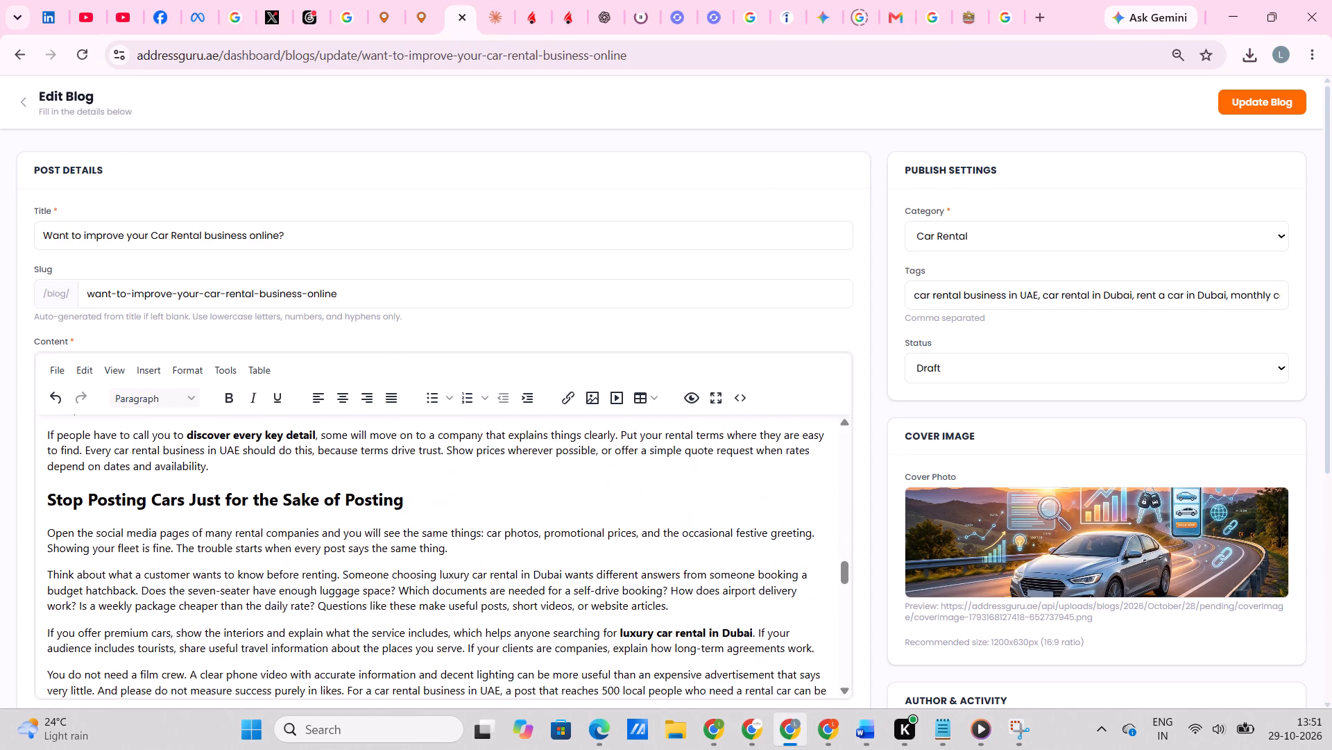
pyautogui.scroll(2, 259, 575)
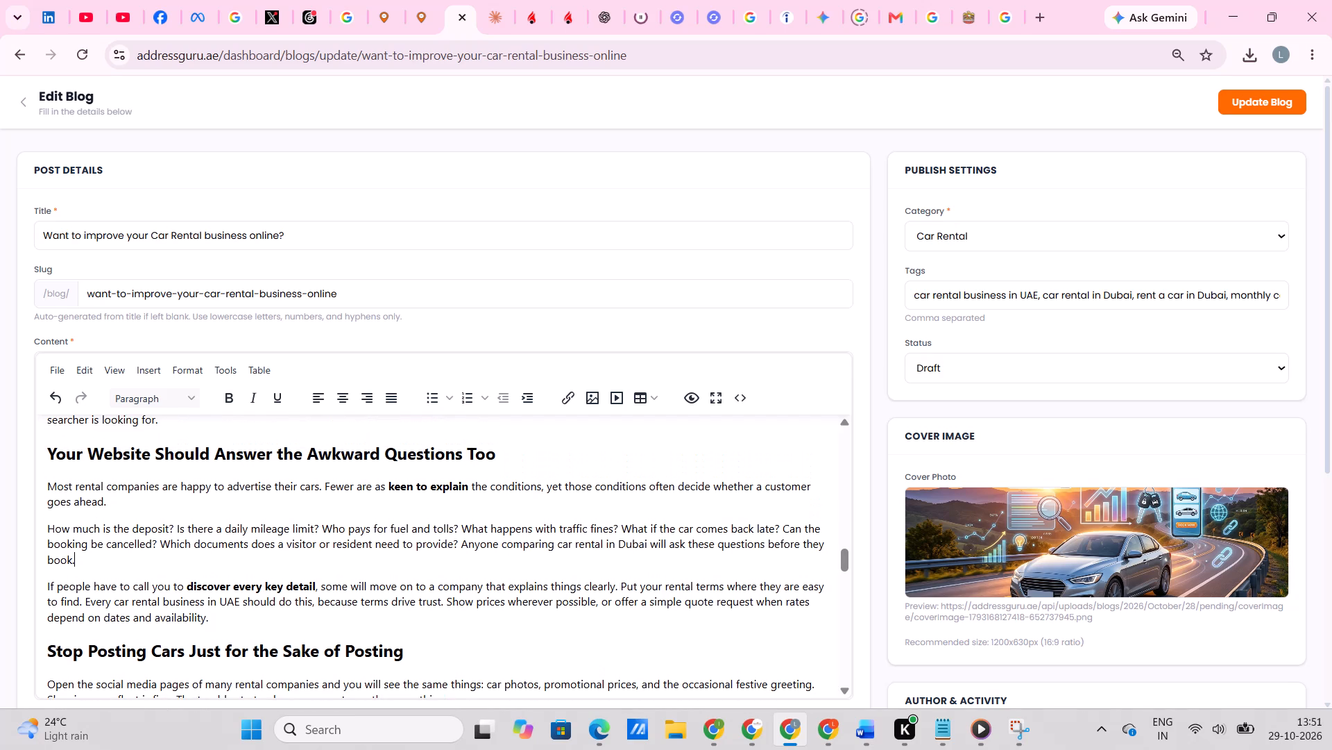
pyautogui.press('Return')
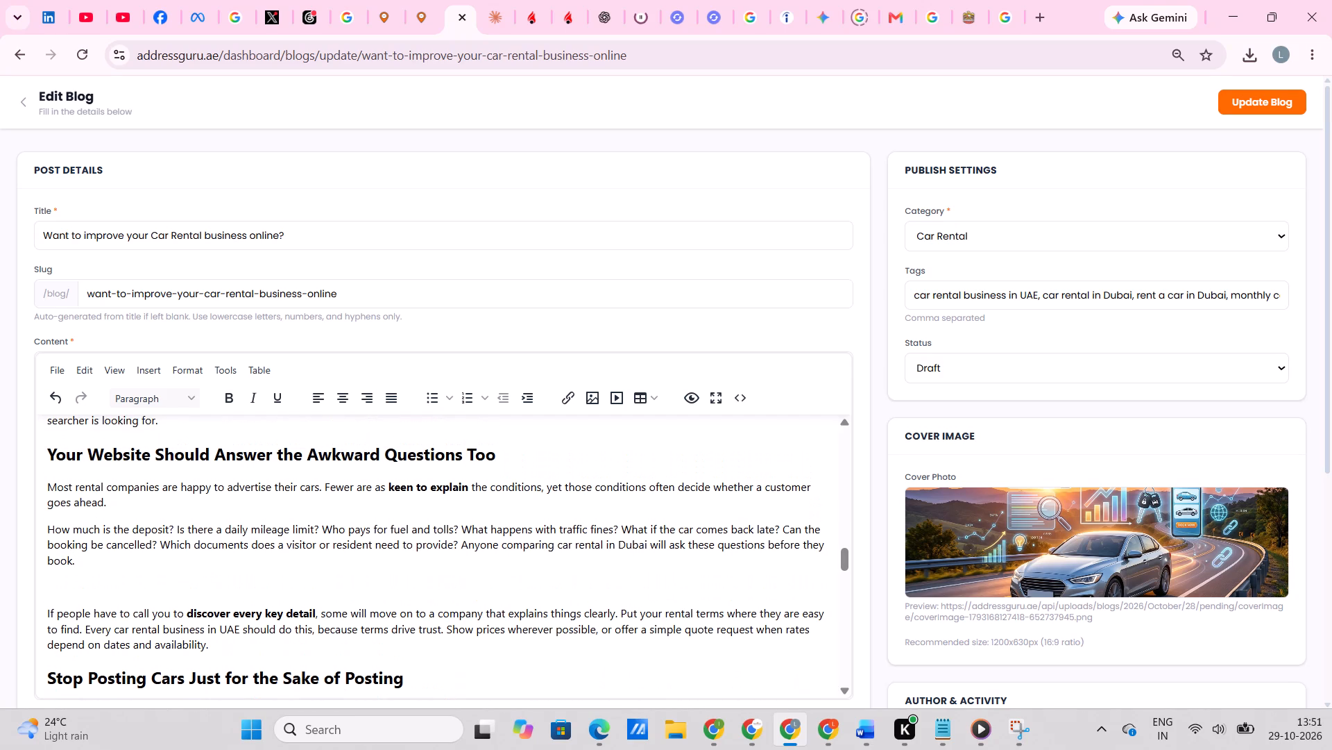
# Bold "every post says the same thing" in the first paragraph under "Stop Posting Cars Just for the Sake of Posting".
pyautogui.scroll(-5, 259, 575)
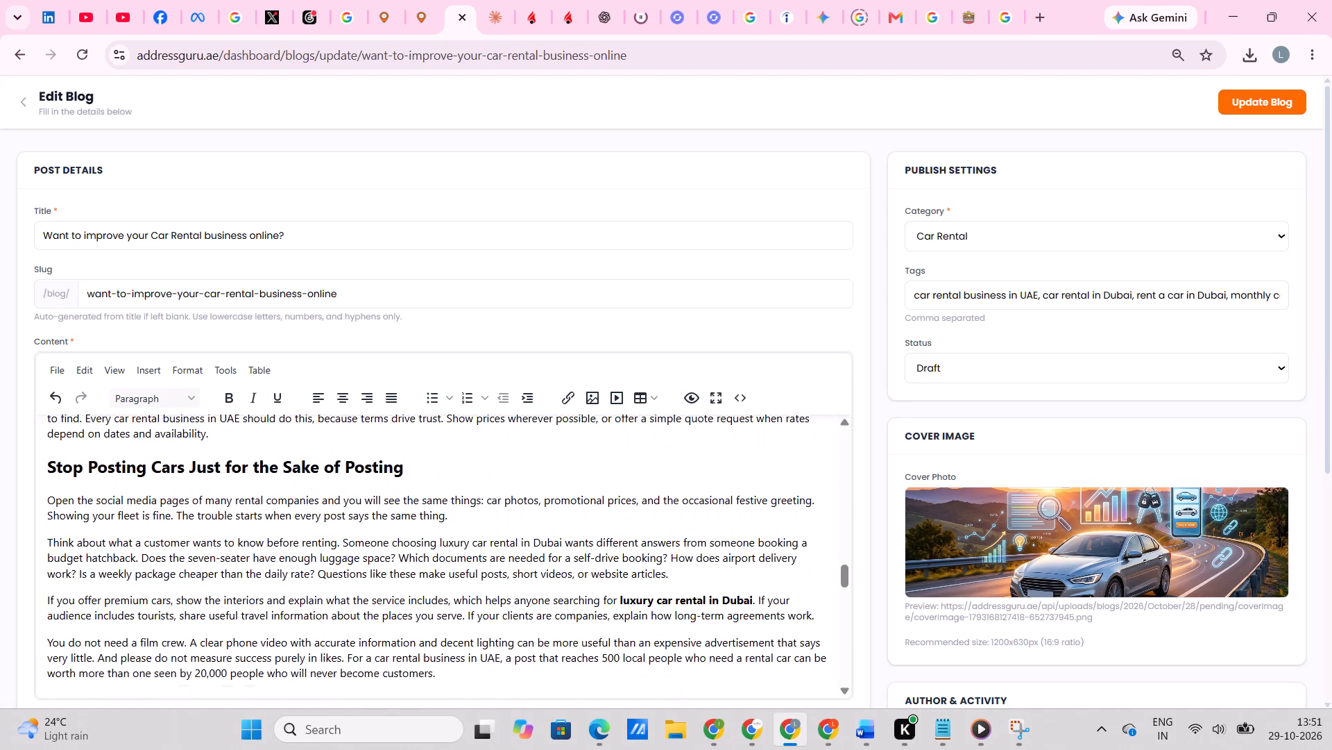
pyautogui.scroll(-2, 259, 575)
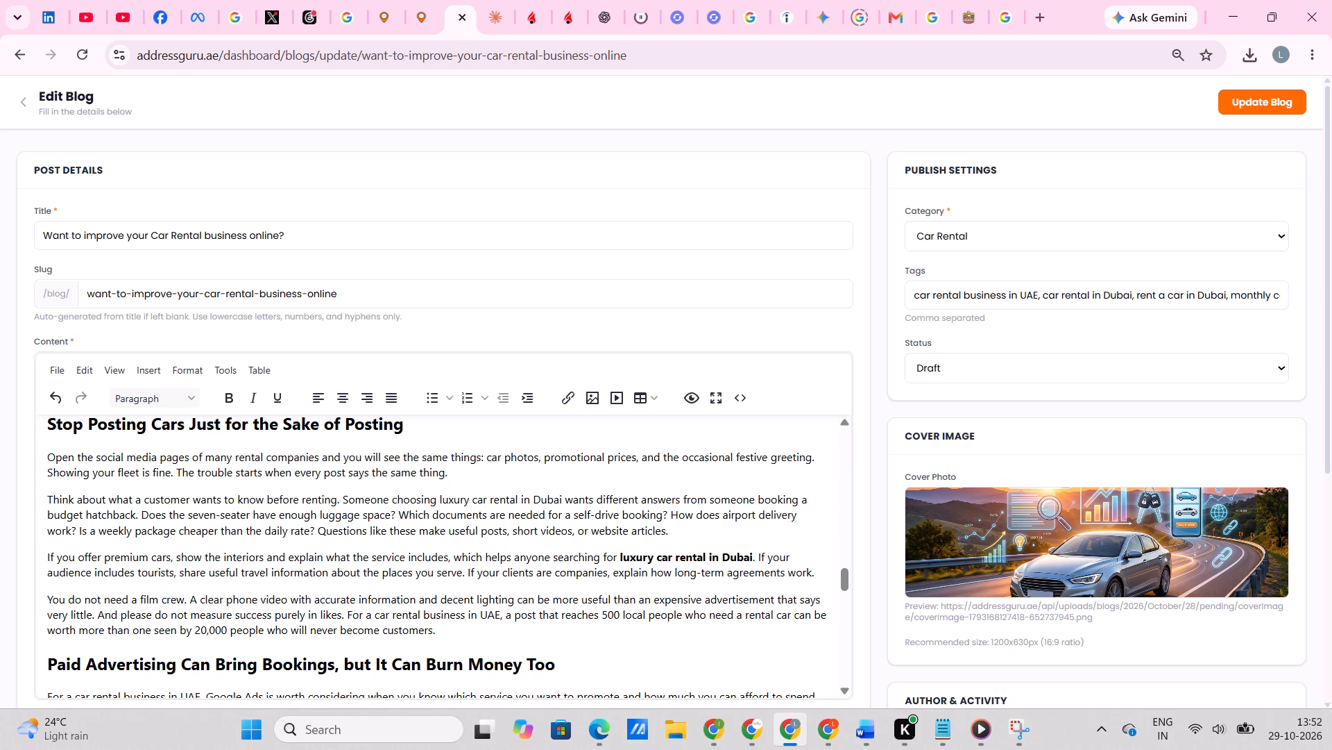
pyautogui.moveTo(445, 476); pyautogui.dragTo(268, 475)
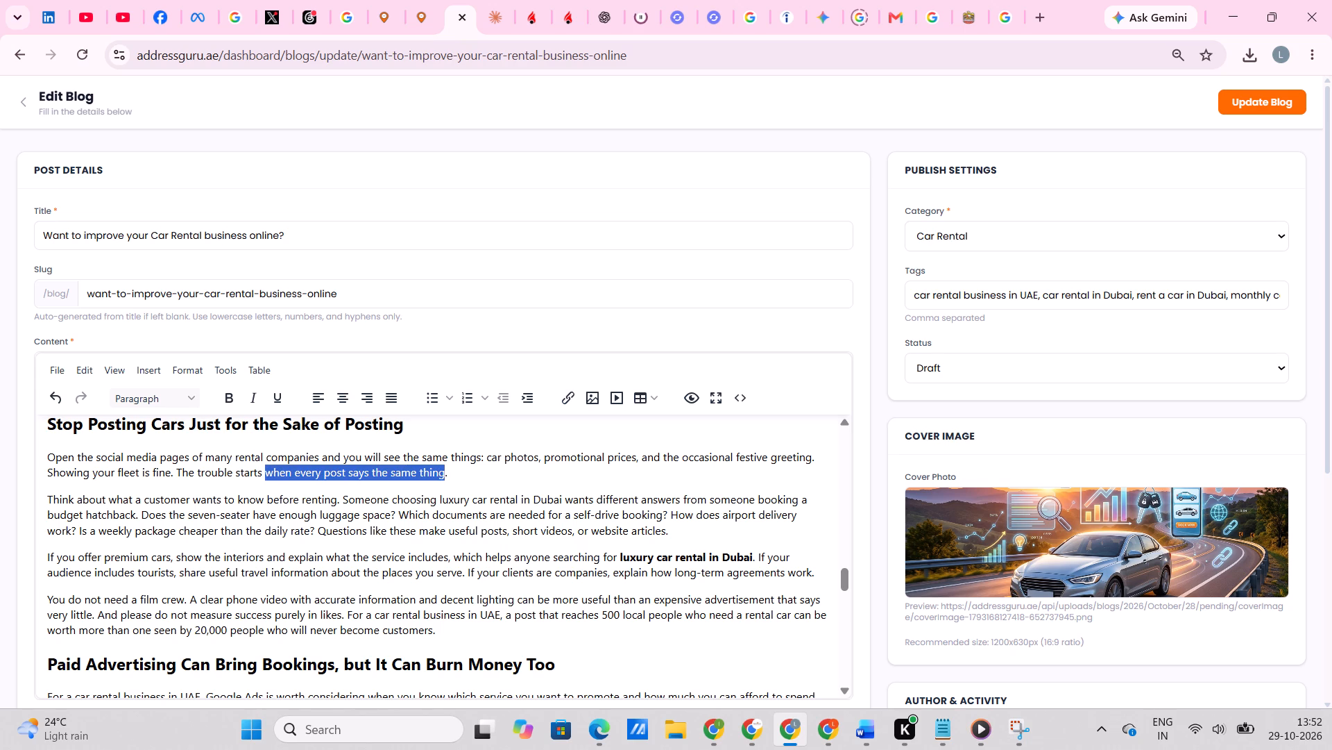
pyautogui.moveTo(268, 475); pyautogui.dragTo(291, 476)
pyautogui.hotkey('ctrl', 'b')
pyautogui.click(330, 505)
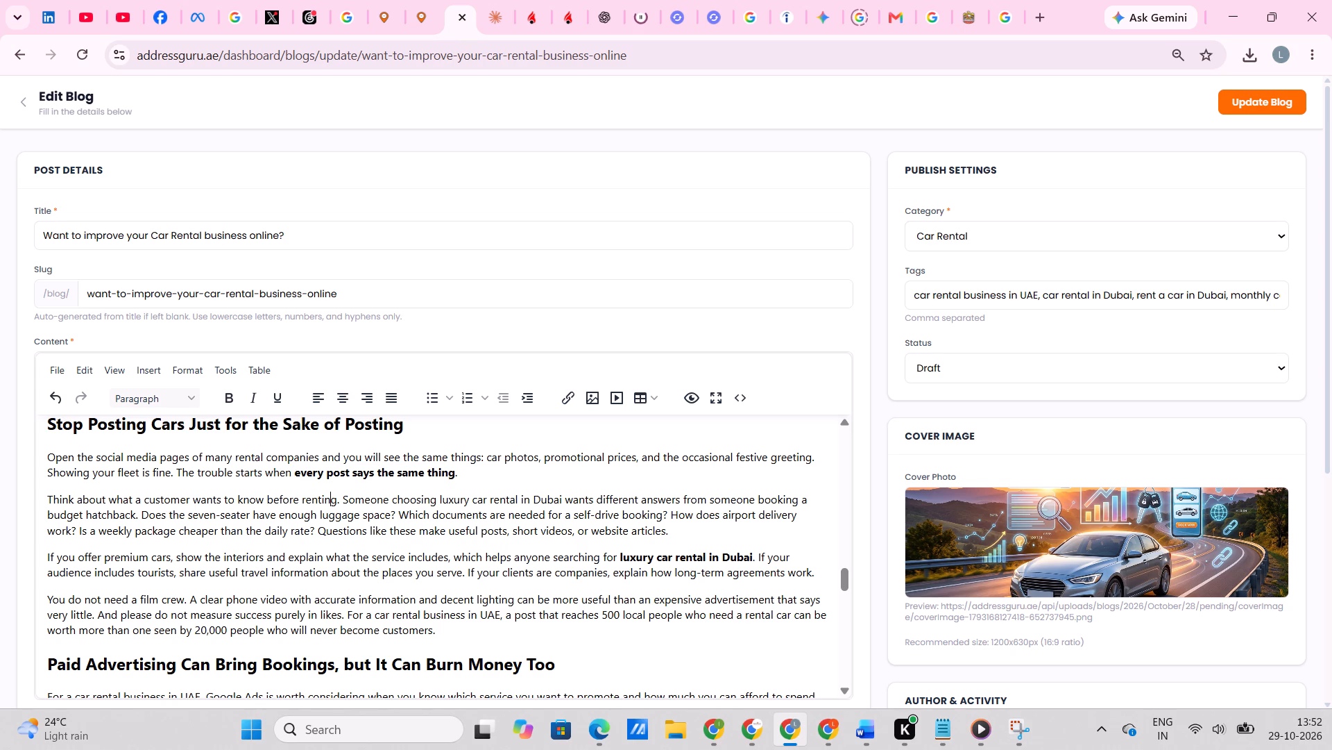
# Bold "what a customer wants to know" and "different answers from someone booking" in the paragraph starting "Think about".
pyautogui.moveTo(106, 498); pyautogui.dragTo(224, 492)
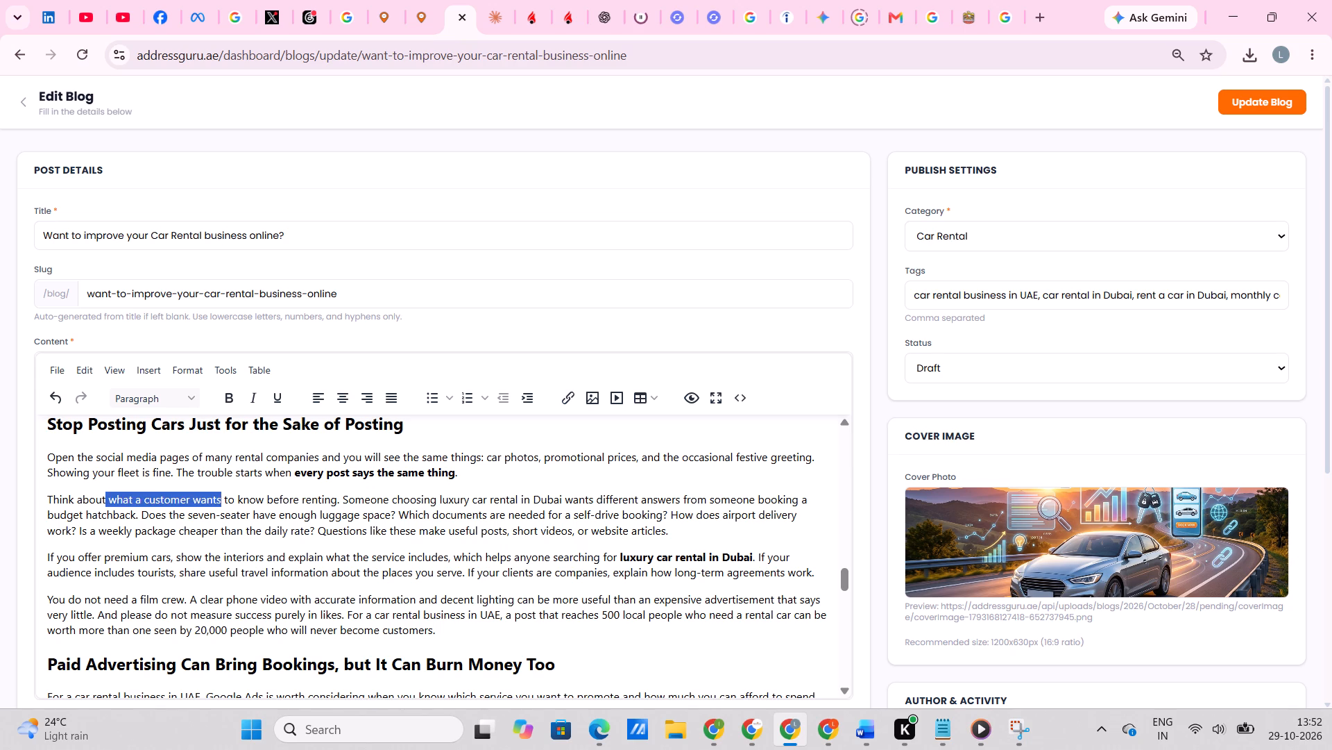
pyautogui.moveTo(224, 492); pyautogui.dragTo(264, 493)
pyautogui.hotkey('ctrl', 'b')
pyautogui.click(311, 503)
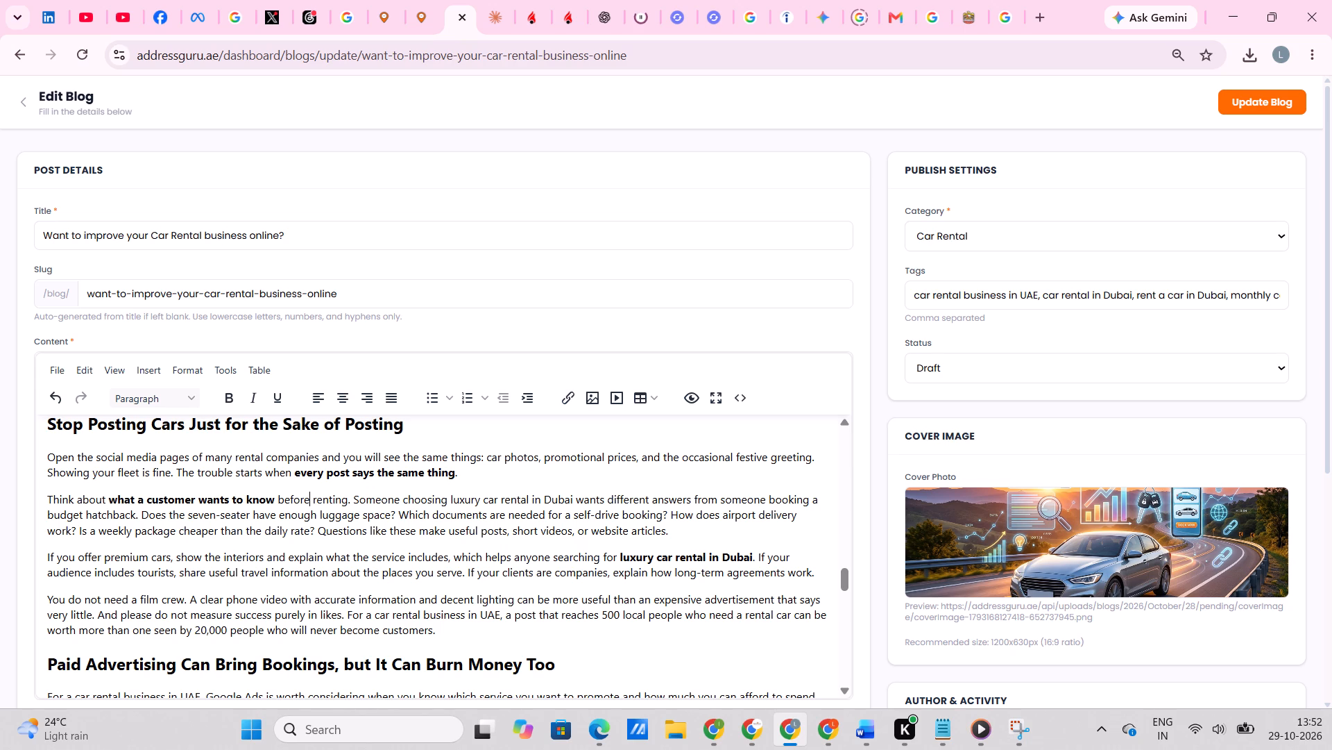
pyautogui.moveTo(605, 497); pyautogui.dragTo(747, 492)
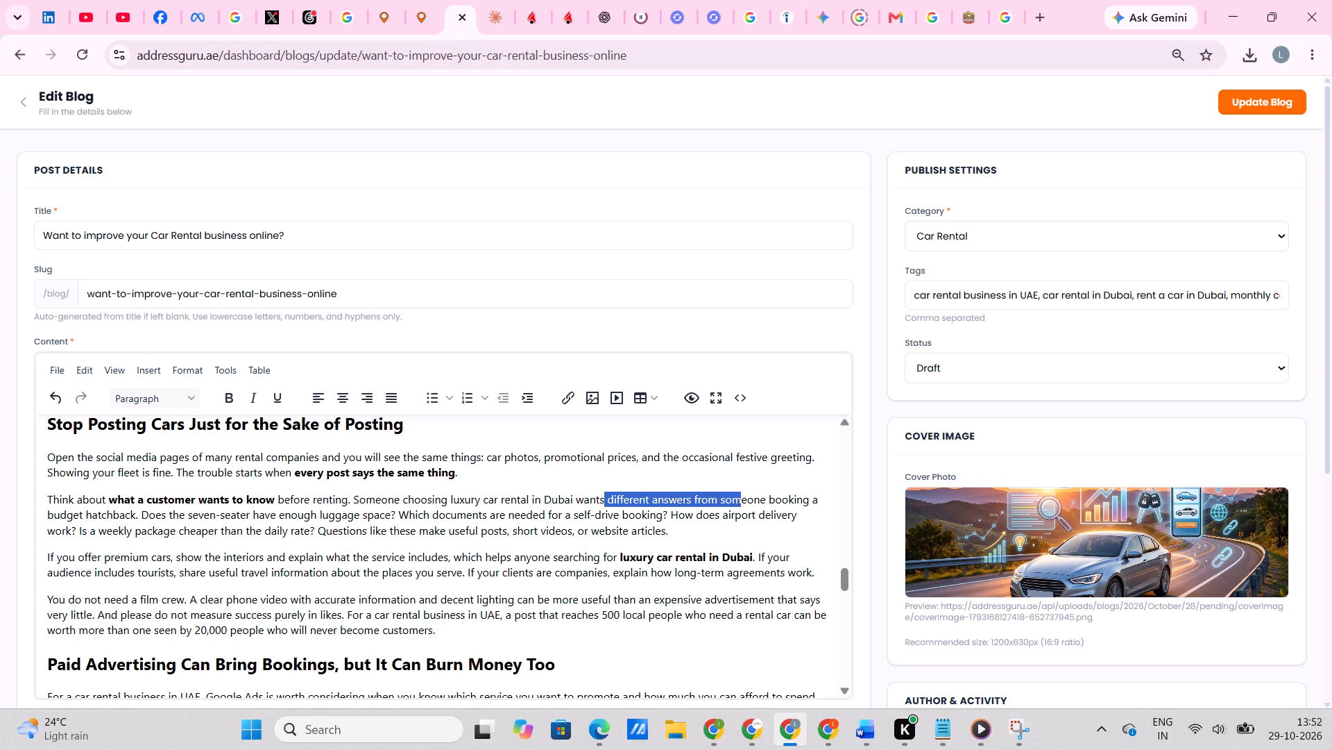
pyautogui.moveTo(747, 492); pyautogui.dragTo(793, 490)
pyautogui.click(794, 490)
pyautogui.click(800, 490)
pyautogui.moveTo(802, 490); pyautogui.dragTo(810, 490)
pyautogui.doubleClick(810, 490)
pyautogui.click(810, 490)
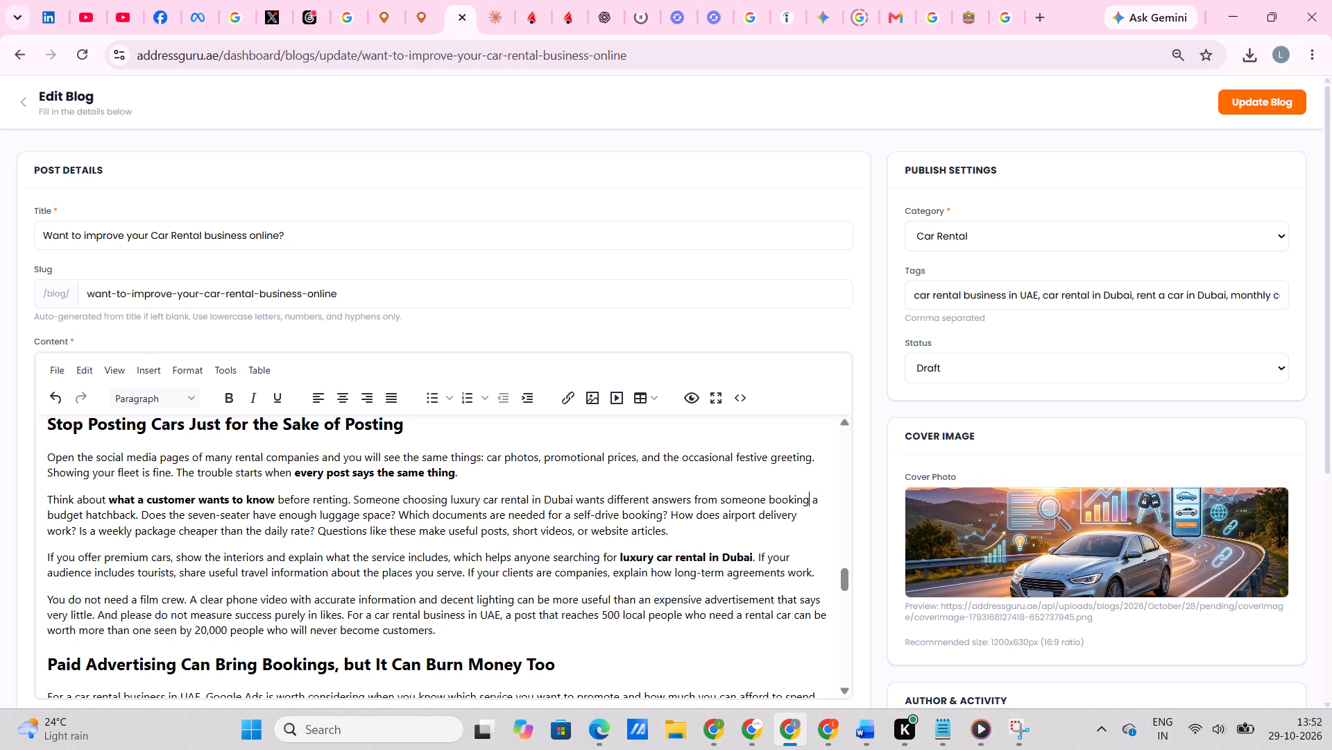
pyautogui.moveTo(808, 501); pyautogui.dragTo(616, 492)
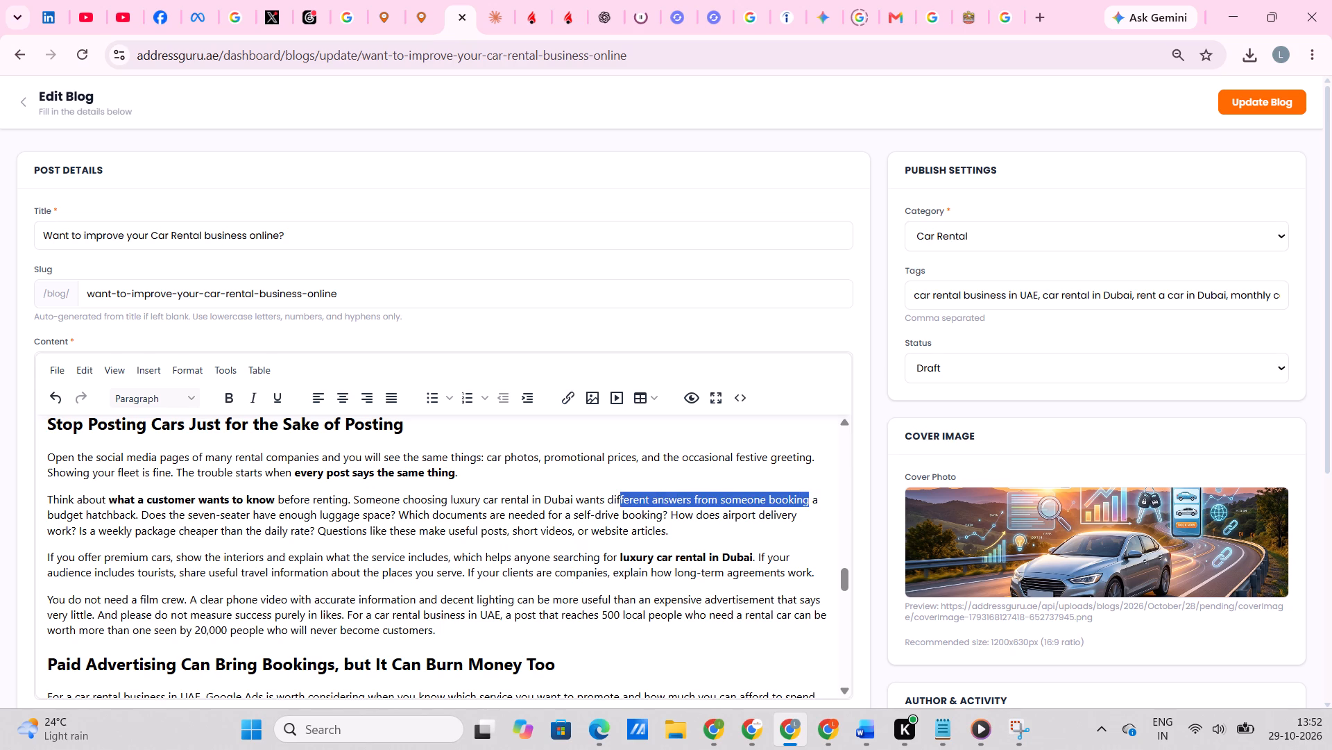
pyautogui.moveTo(616, 492); pyautogui.dragTo(604, 492)
pyautogui.hotkey('ctrl', 'b')
pyautogui.click(606, 528)
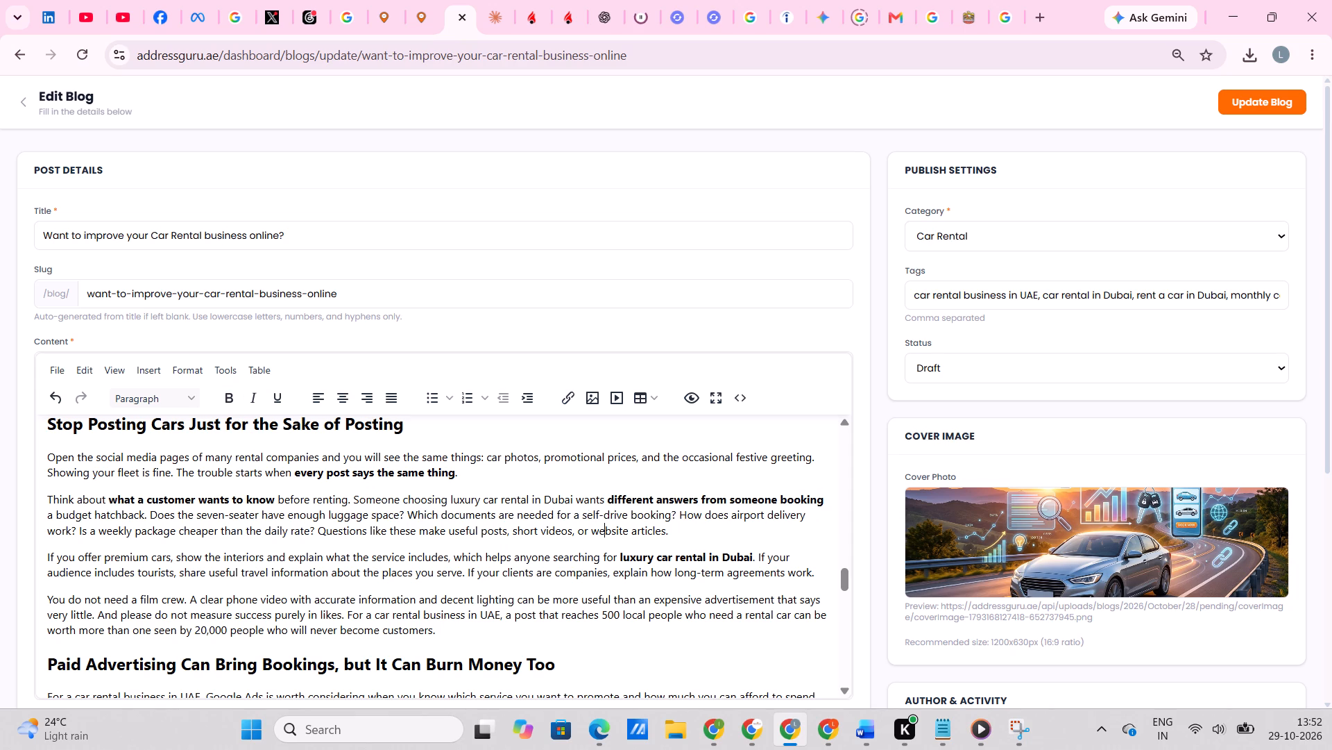
# Split the "Think about" paragraph so each of its four customer questions and the "Questions like these" sentence stands as its own paragraph.
pyautogui.click(151, 515)
pyautogui.press('BackSpace')
pyautogui.press('Return')
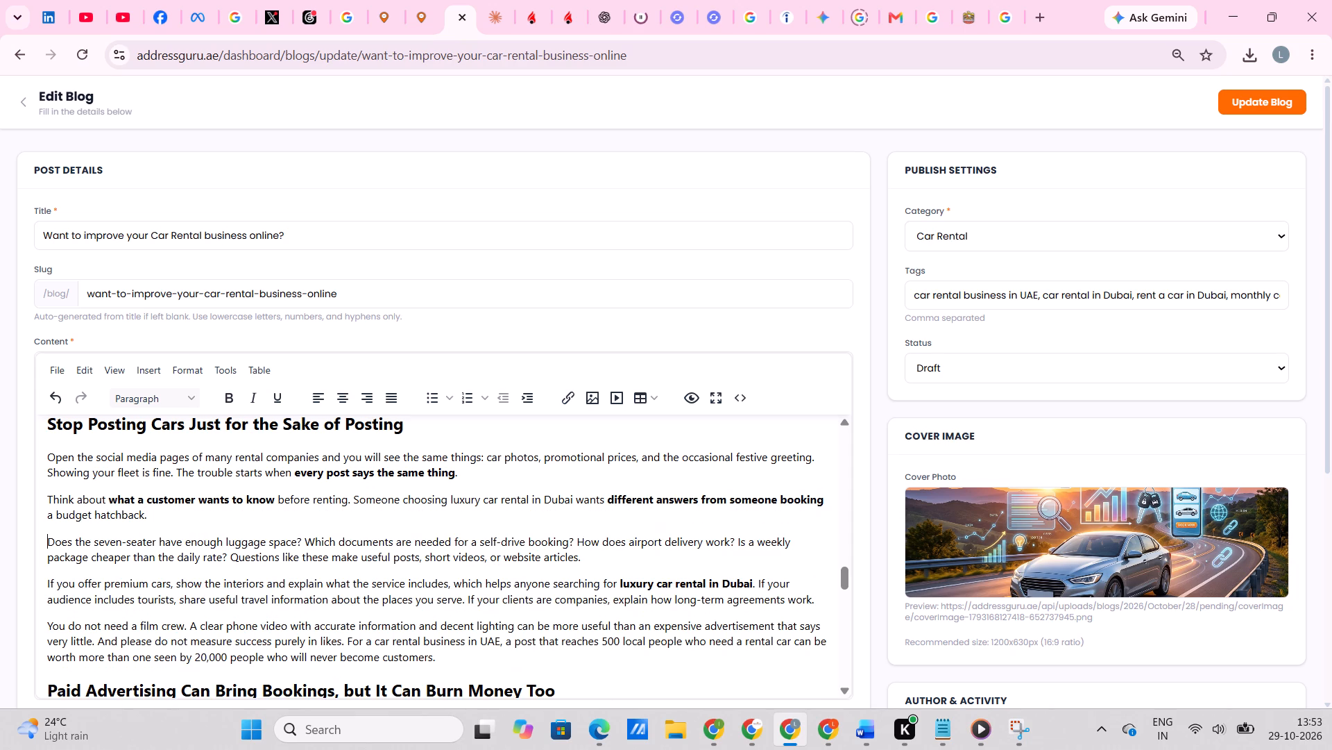
pyautogui.click(307, 542)
pyautogui.press('BackSpace')
pyautogui.press('Return')
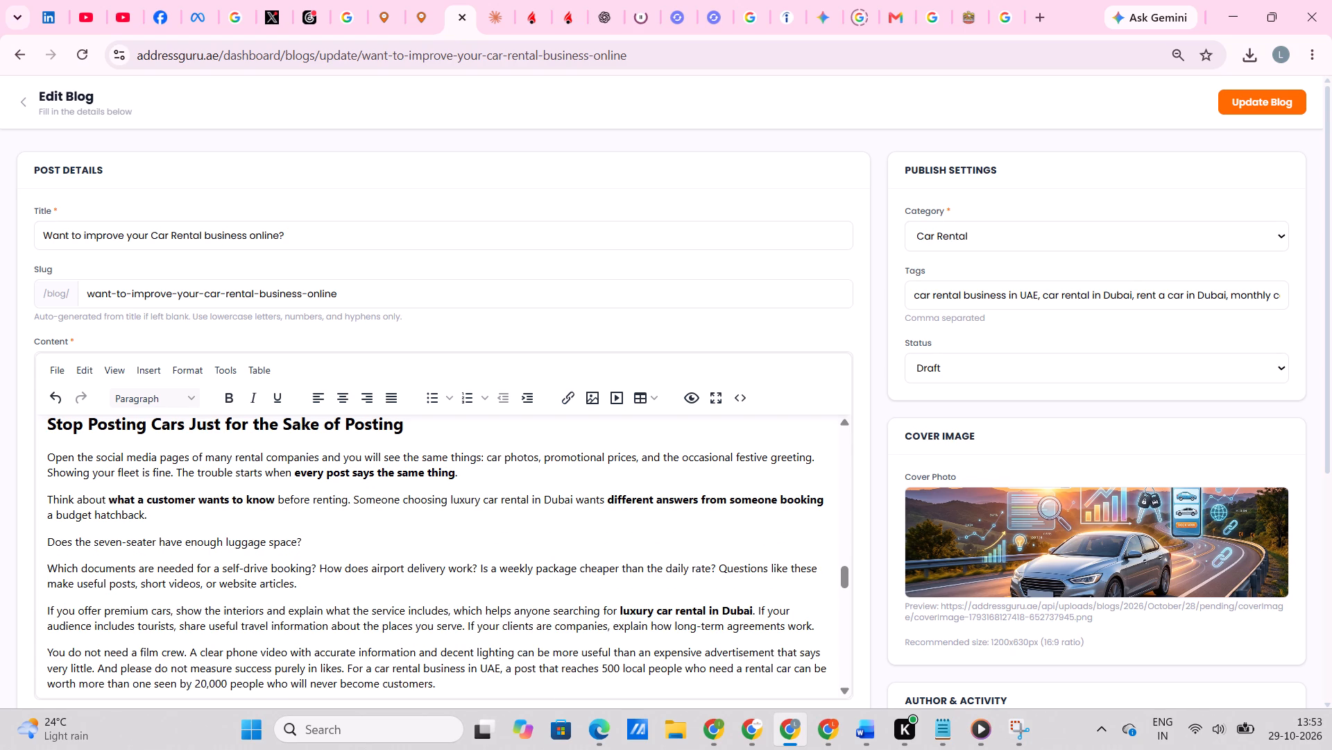
pyautogui.click(322, 562)
pyautogui.press('BackSpace')
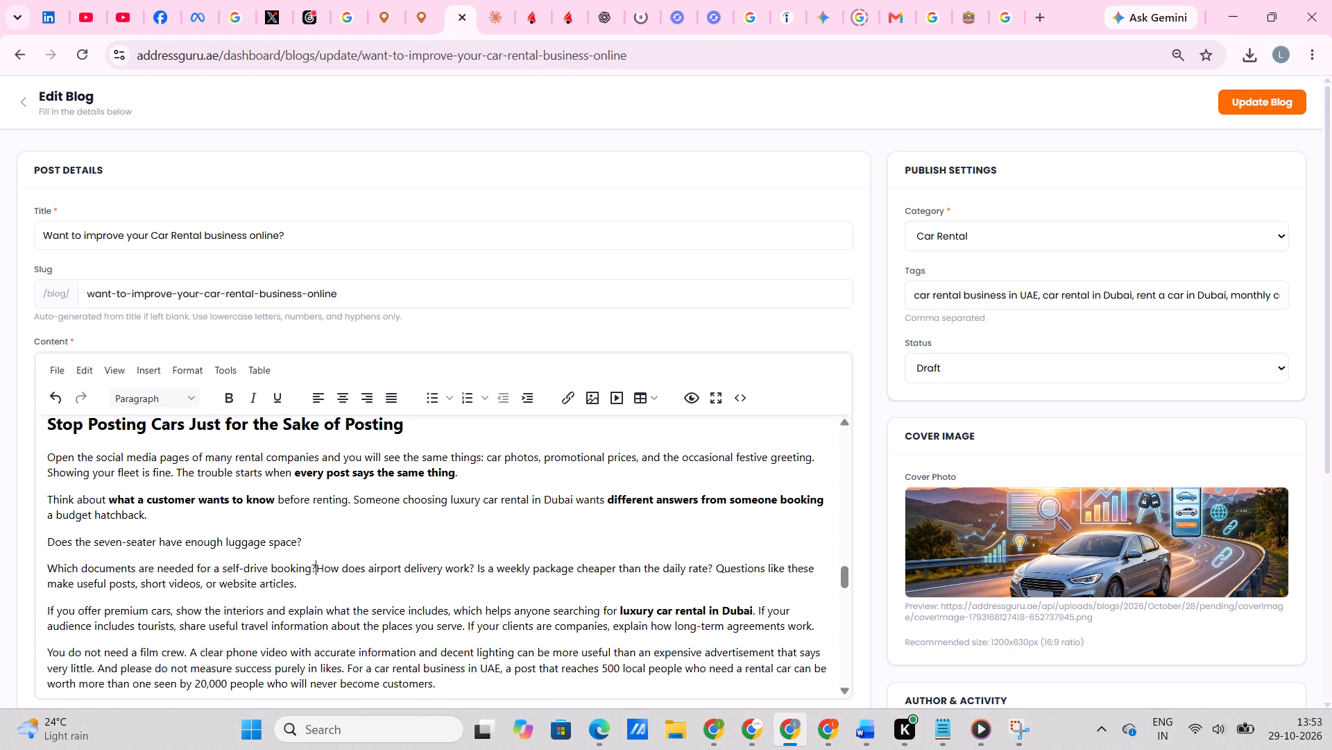
pyautogui.press('Return')
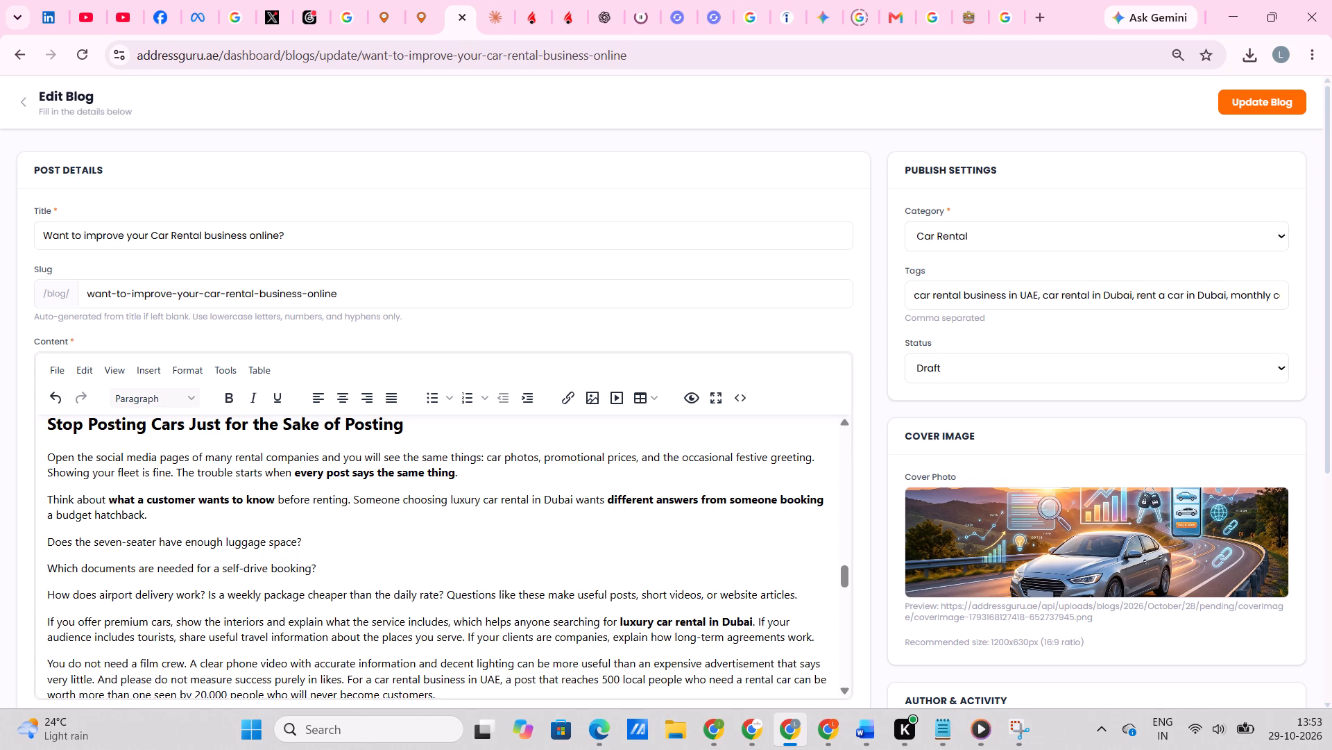
pyautogui.click(206, 594)
pyautogui.press('BackSpace')
pyautogui.press('Return')
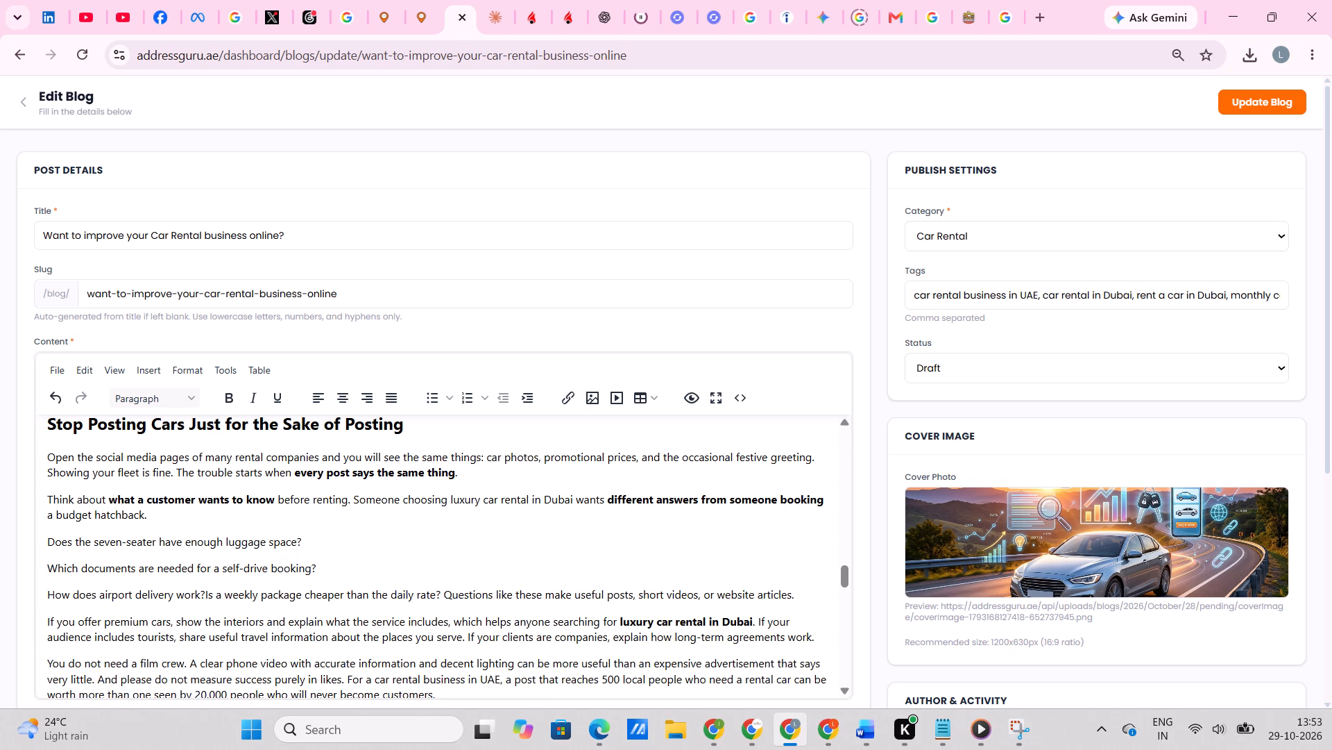
pyautogui.click(285, 622)
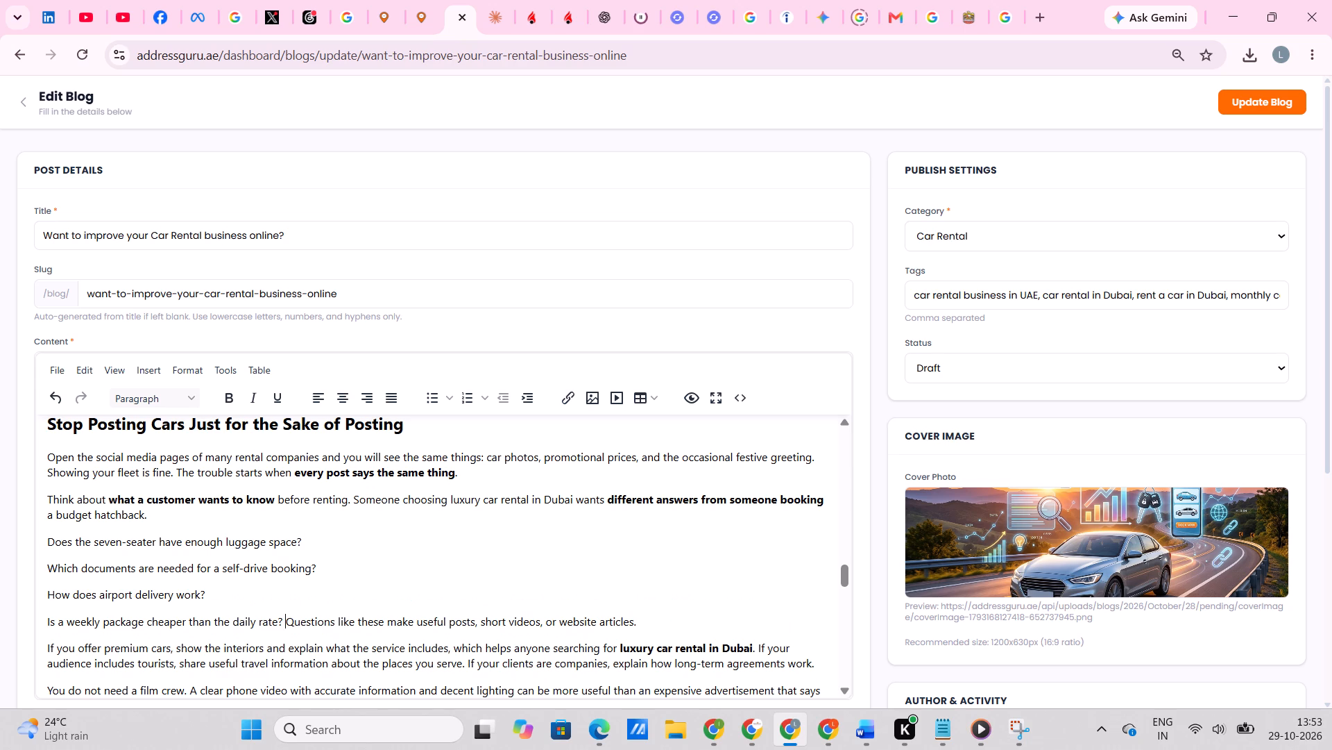
pyautogui.press('BackSpace')
pyautogui.press('Return')
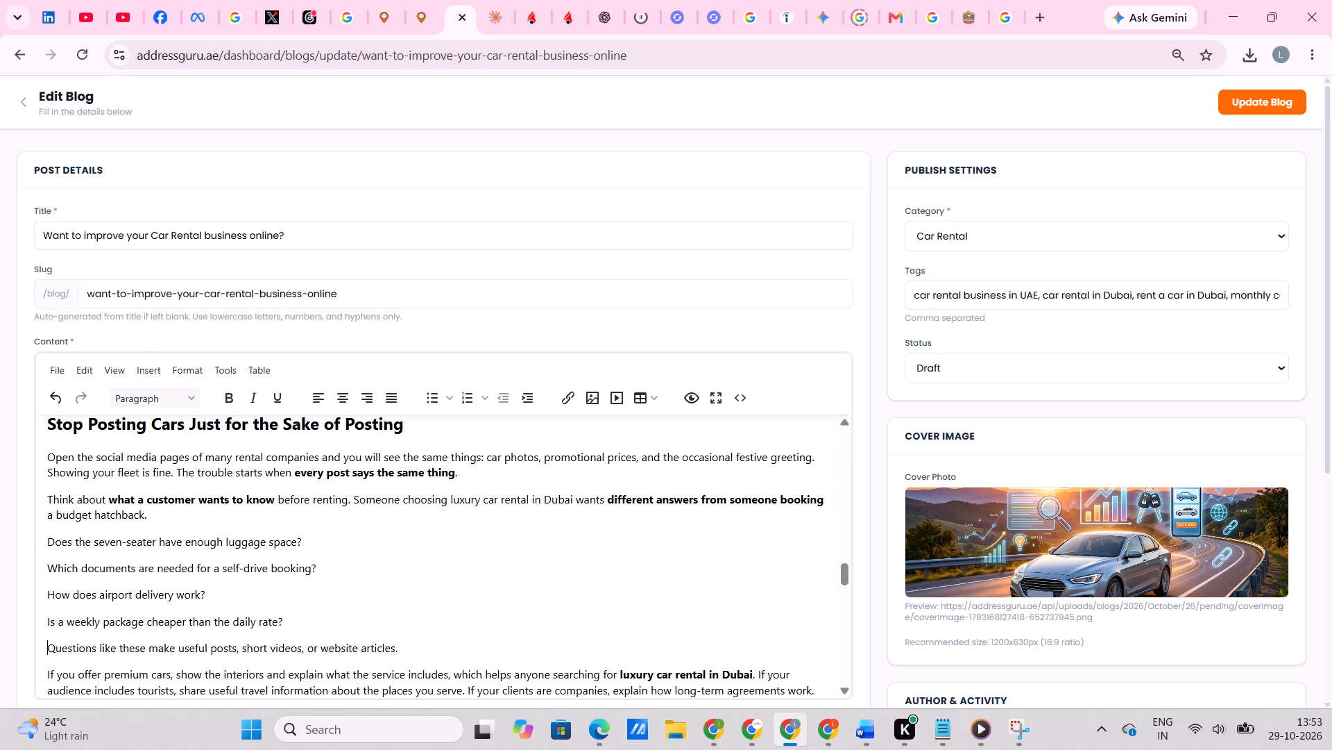
# Turn the four customer questions, from seven-seater luggage space to weekly package price, into a bulleted list.
pyautogui.scroll(-2, 339, 644)
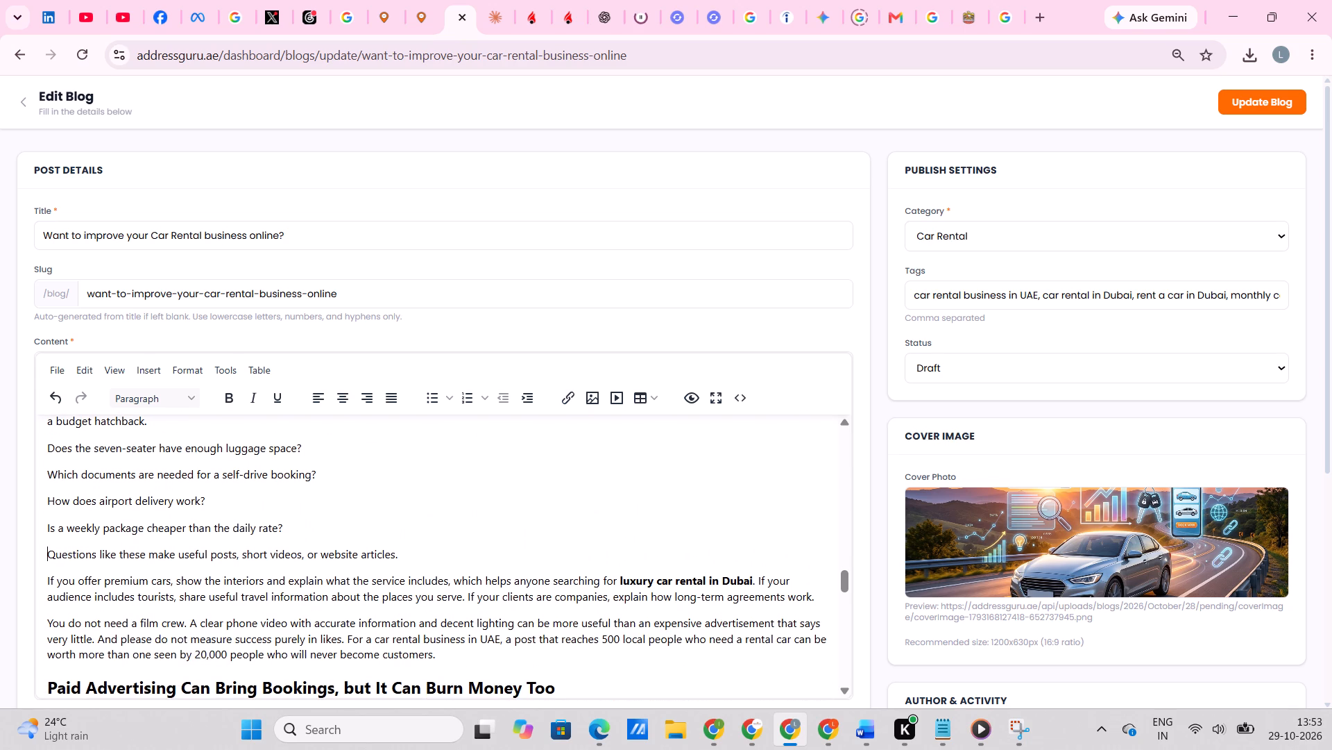
pyautogui.scroll(1, 185, 442)
pyautogui.moveTo(194, 456); pyautogui.dragTo(234, 539)
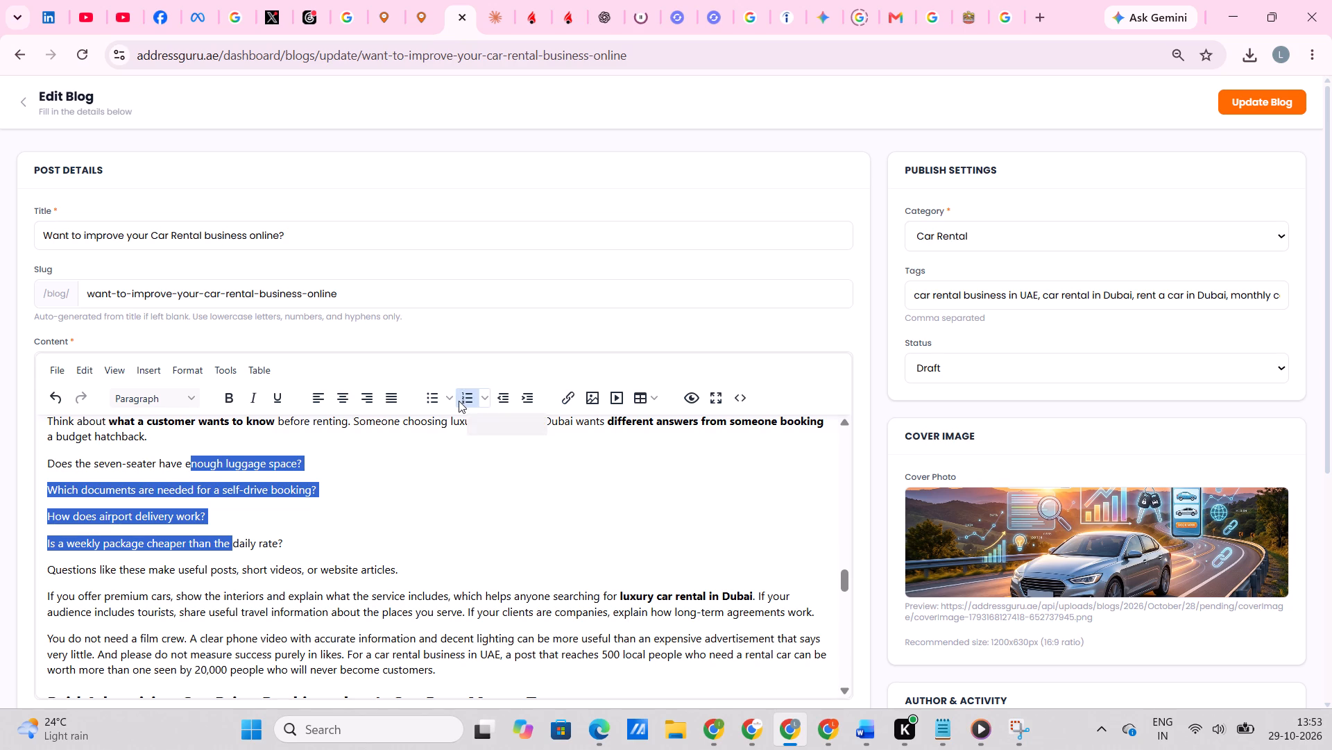
pyautogui.click(425, 392)
pyautogui.click(343, 501)
# Merge the "If you offer premium cars" paragraph into the end of the "Questions like these" paragraph, separated by a space.
pyautogui.scroll(-1, 324, 522)
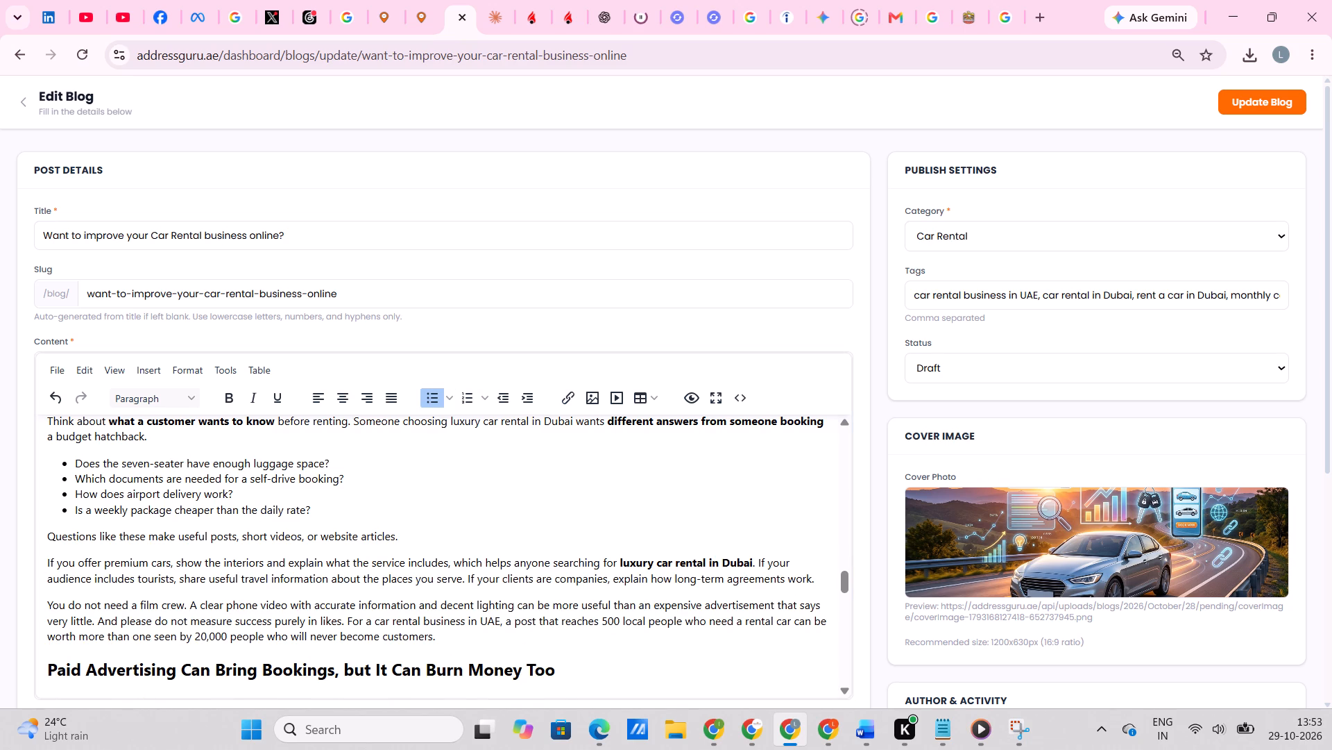
pyautogui.scroll(-1, 324, 522)
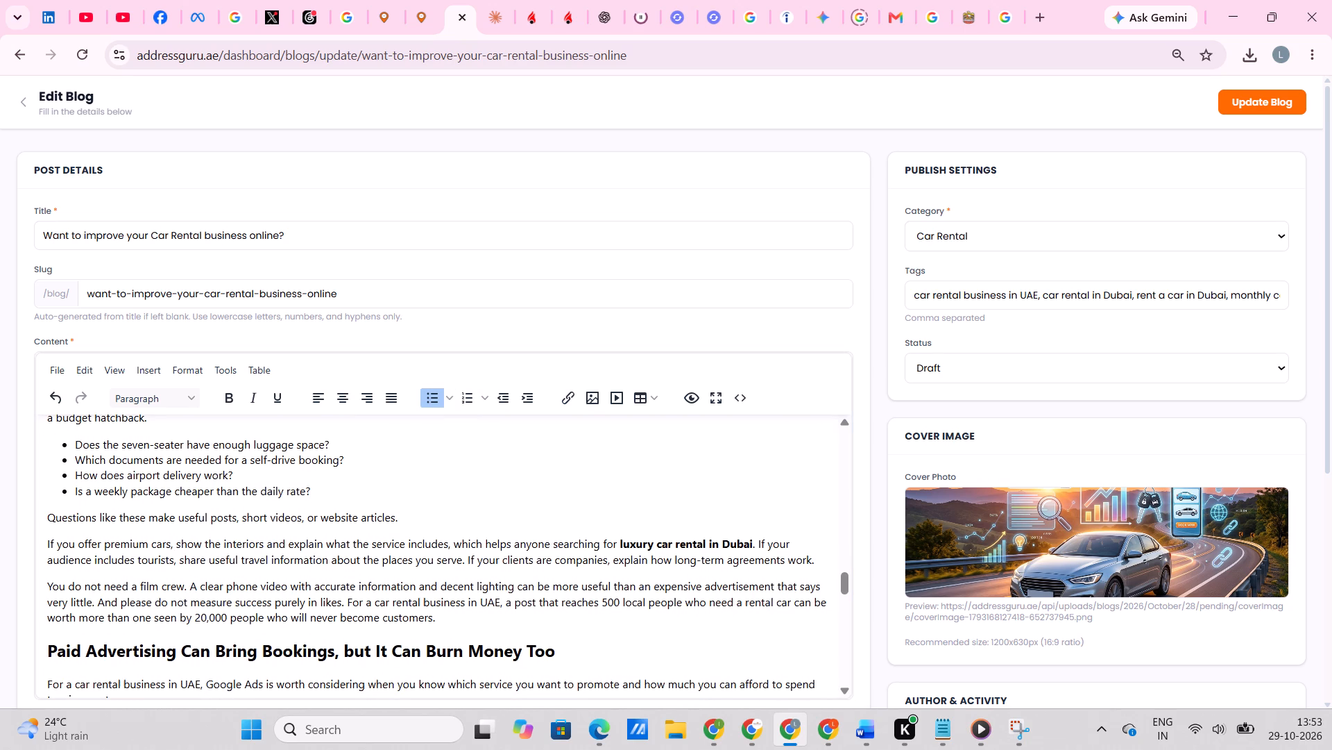
pyautogui.click(44, 543)
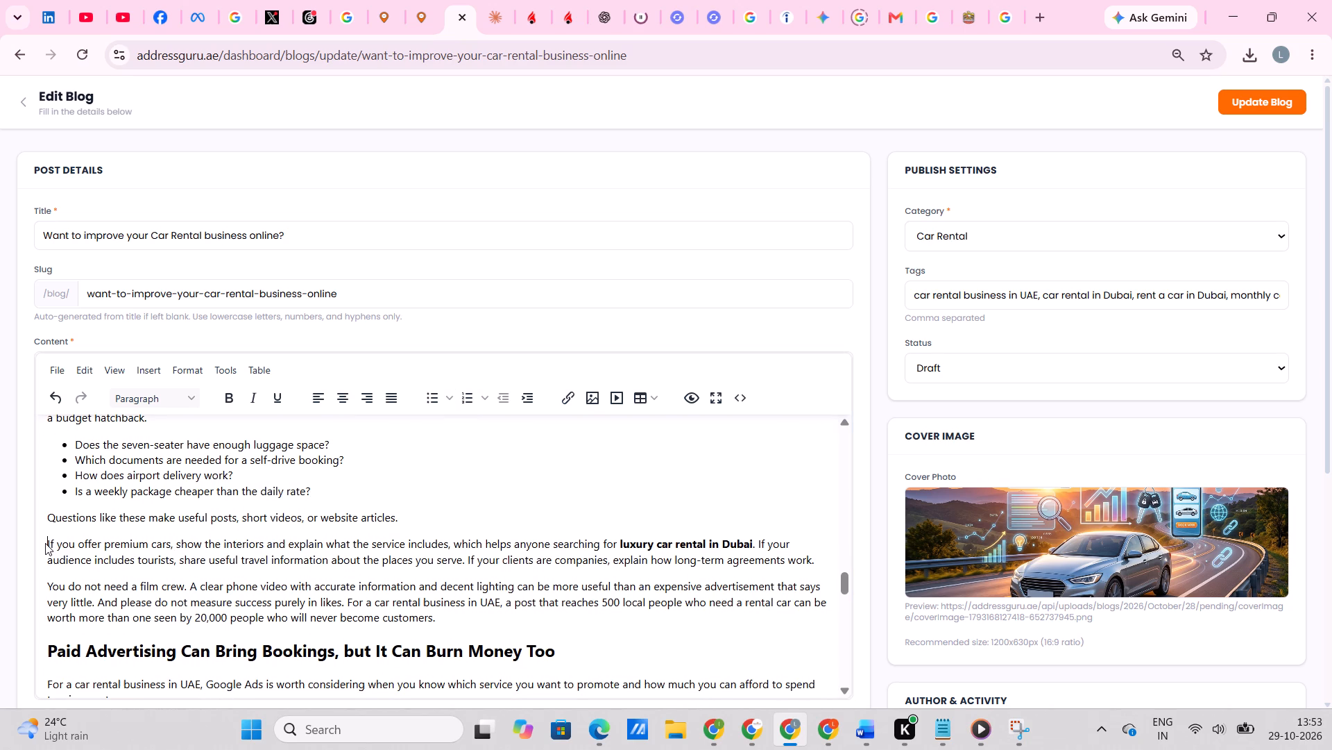
pyautogui.press('BackSpace')
pyautogui.press('space')
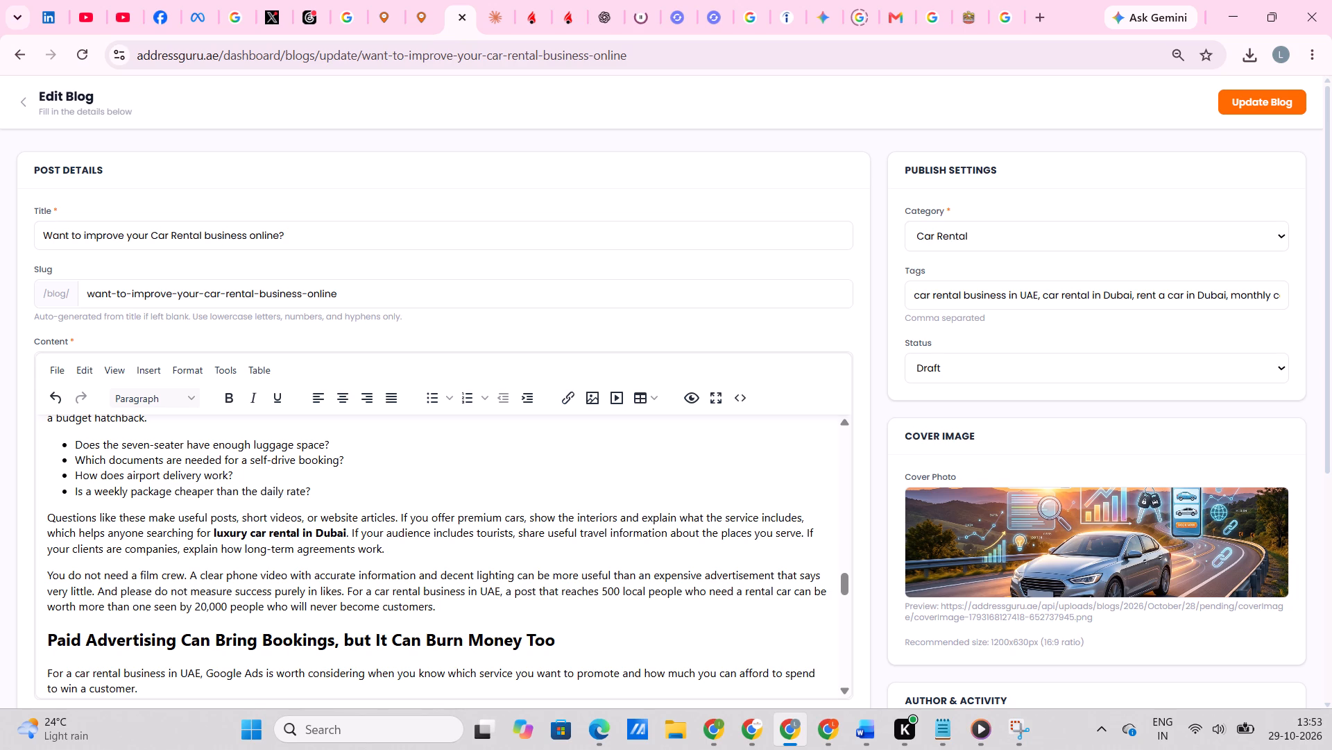
# Remove the bold from "luxury car rental in Dubai" in the "Questions like these" paragraph.
pyautogui.moveTo(214, 535); pyautogui.dragTo(366, 533)
pyautogui.hotkey('ctrl', 'b')
pyautogui.hotkey('ctrl', 'b')
pyautogui.hotkey('ctrl', 'b')
pyautogui.click(723, 531)
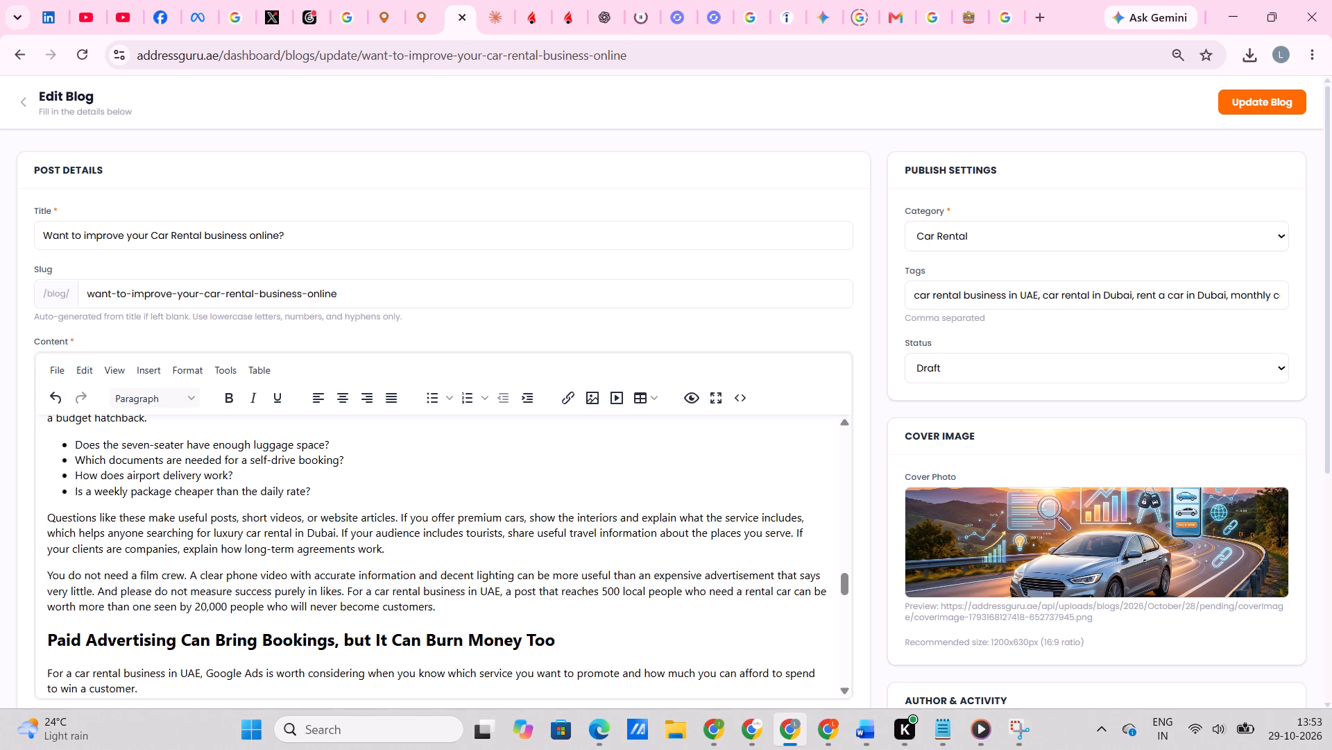
# Bold "show the interiors and explain what the service includes," in the "Questions like these" paragraph.
pyautogui.moveTo(531, 515); pyautogui.dragTo(563, 515)
pyautogui.moveTo(563, 515); pyautogui.dragTo(813, 510)
pyautogui.hotkey('ctrl', 'b')
pyautogui.click(520, 560)
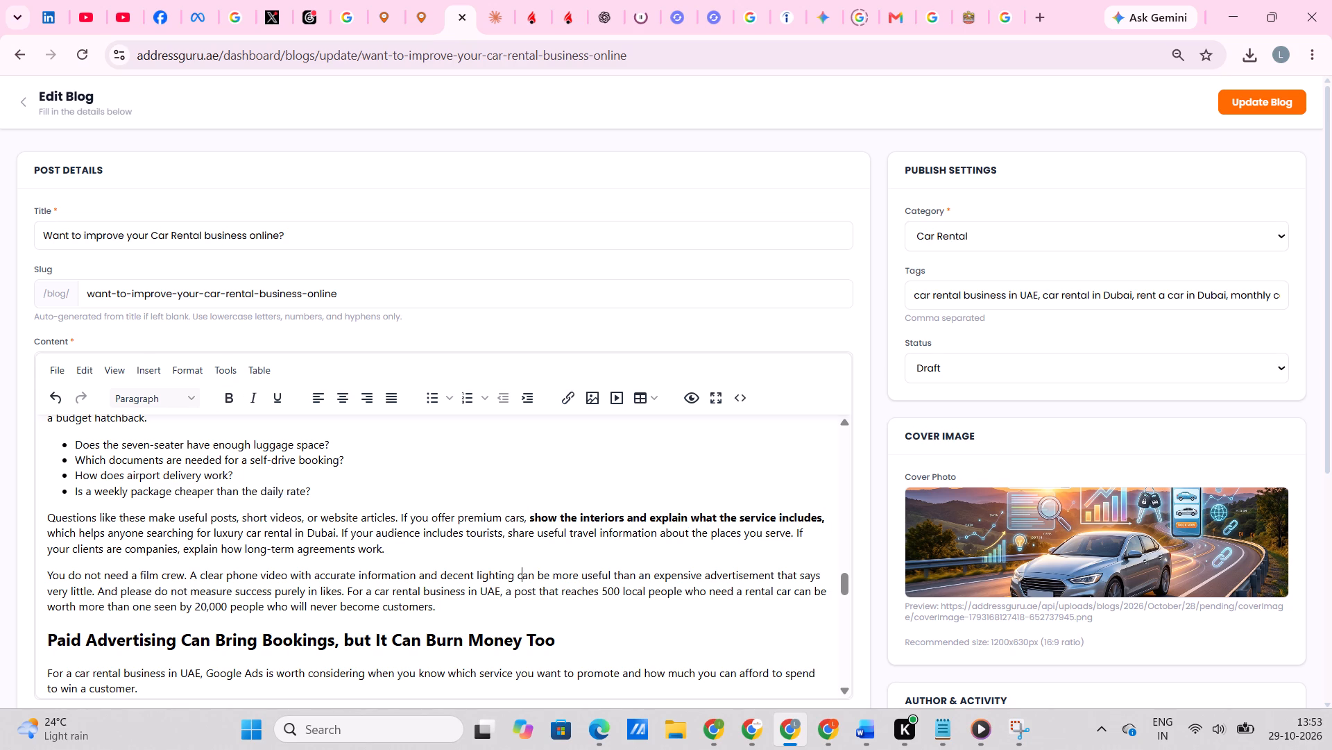
# Delete the paragraph starting "You do not need a film crew" along with its empty line above the Paid Advertising heading.
pyautogui.tripleClick(367, 593)
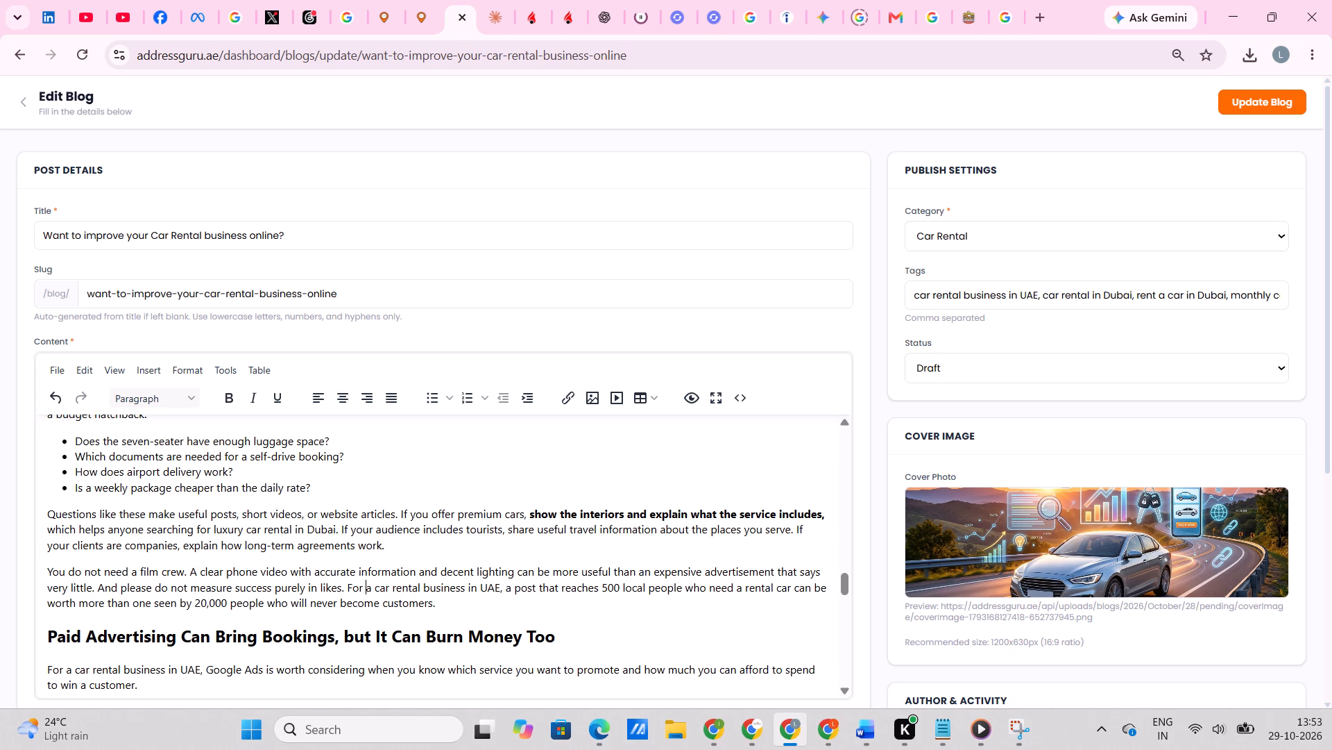
pyautogui.click(367, 593)
pyautogui.press('BackSpace')
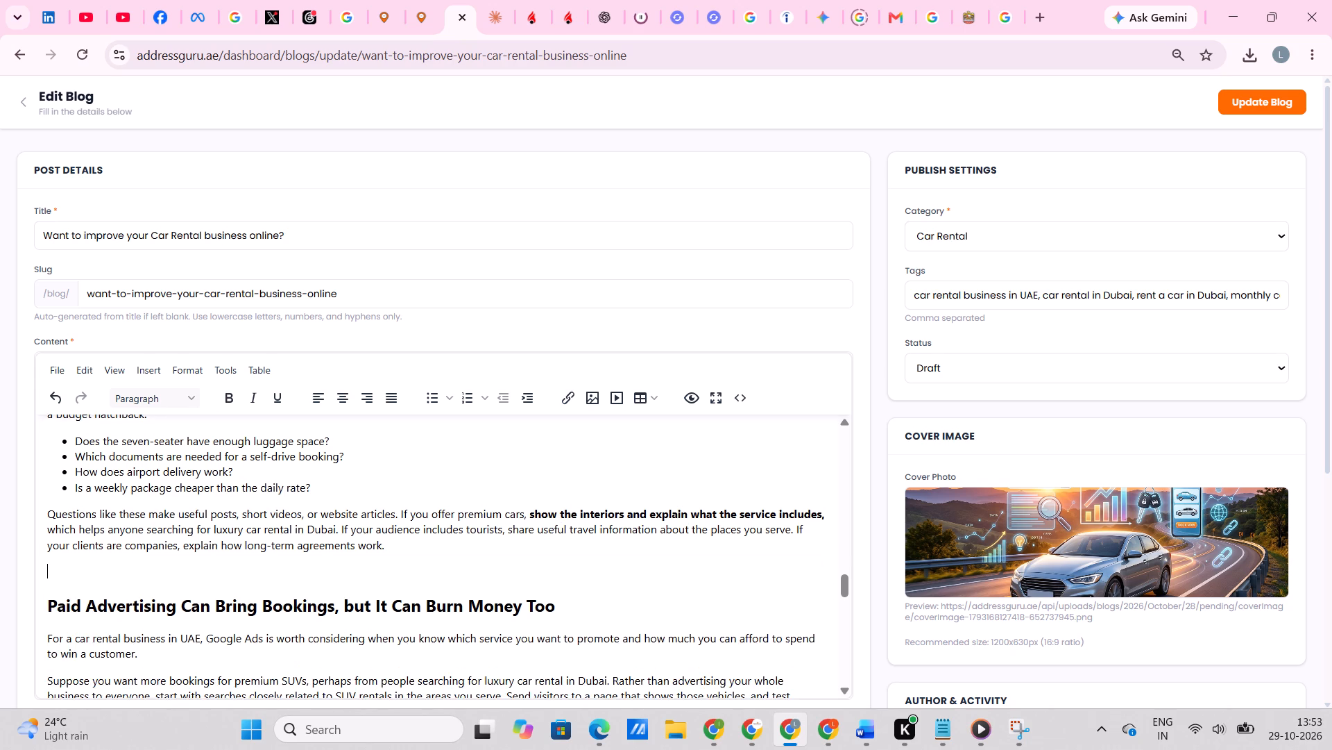
pyautogui.press('BackSpace')
# Review the text from the Awkward Questions section through the Paid Advertising section, ending at the empty paragraph after the deposit questions.
pyautogui.scroll(5, 373, 594)
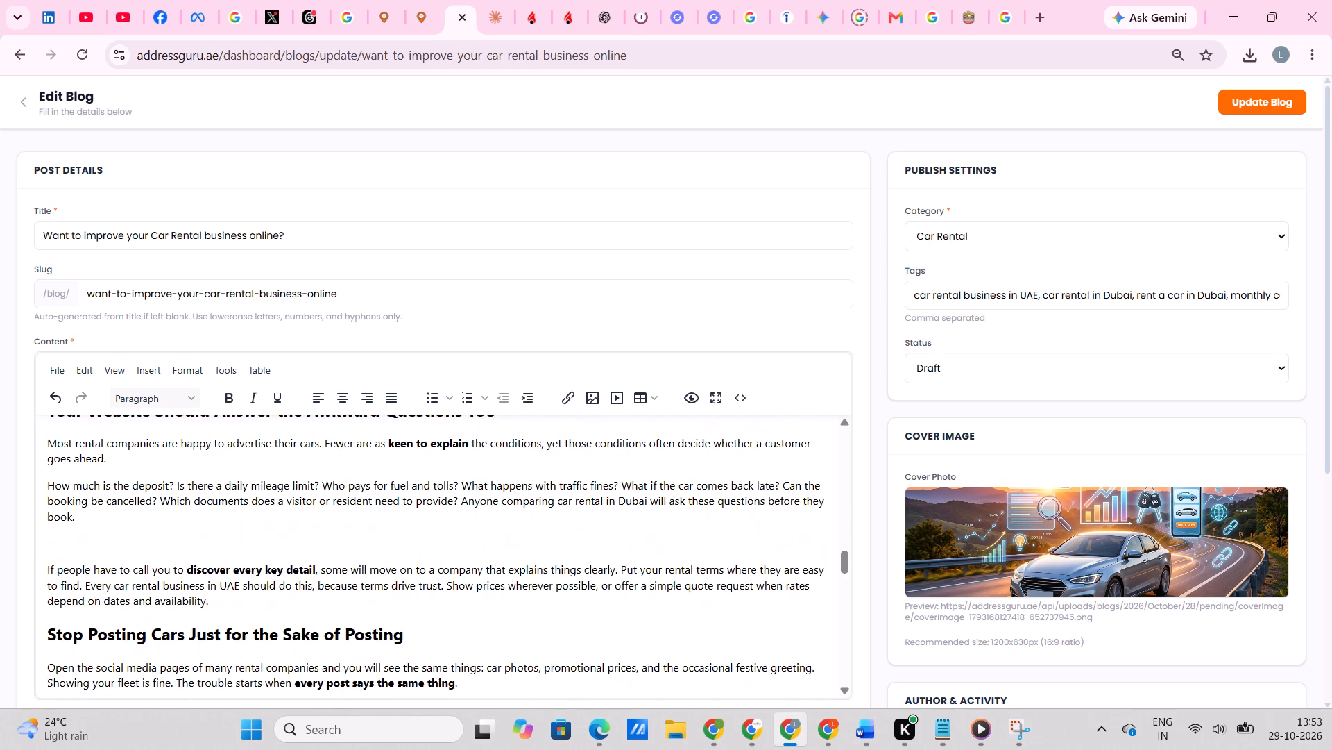
pyautogui.scroll(-6, 368, 585)
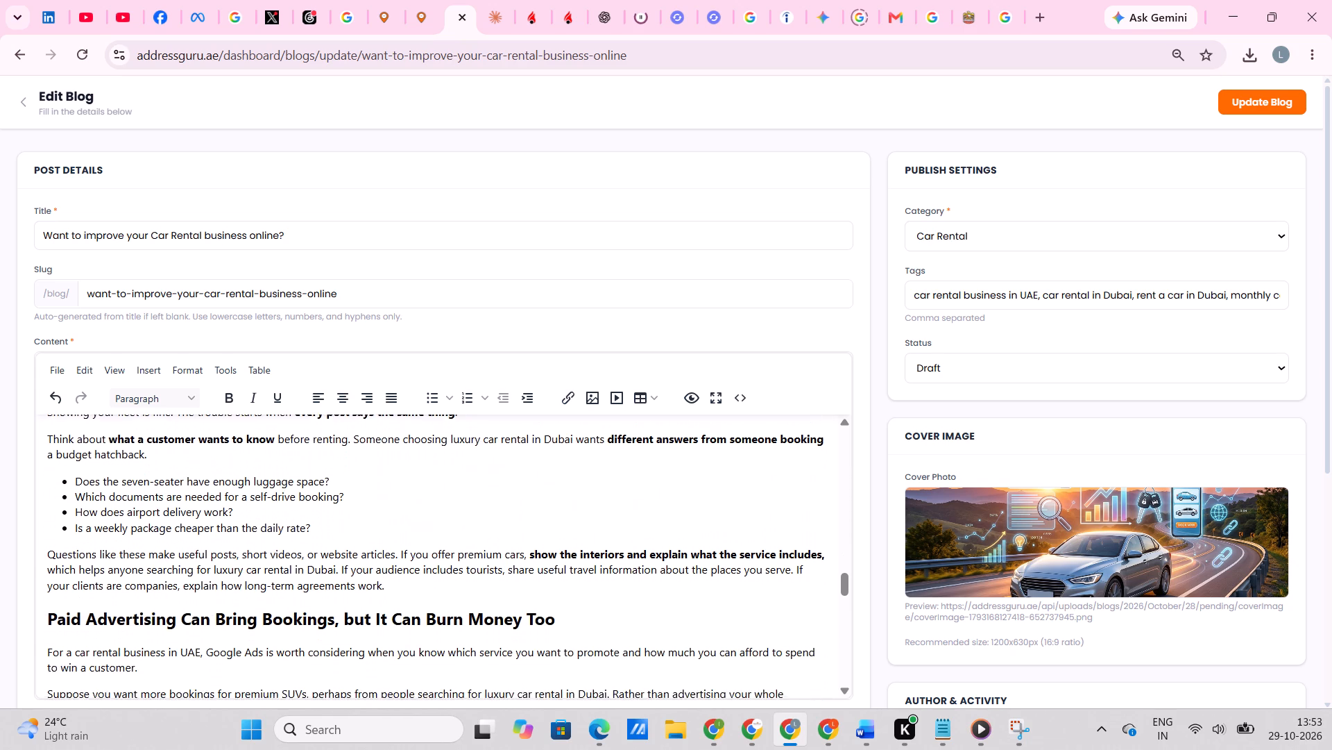
pyautogui.scroll(-2, 355, 575)
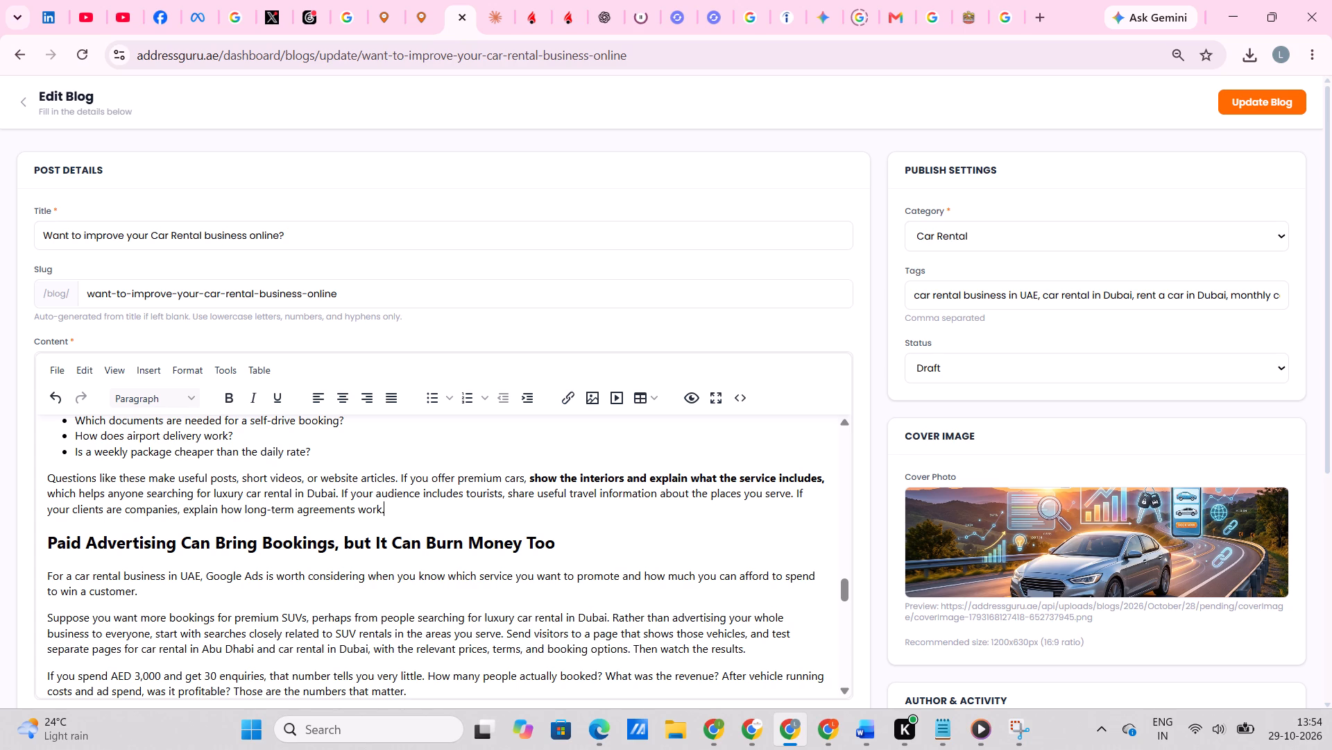
pyautogui.scroll(-1, 302, 541)
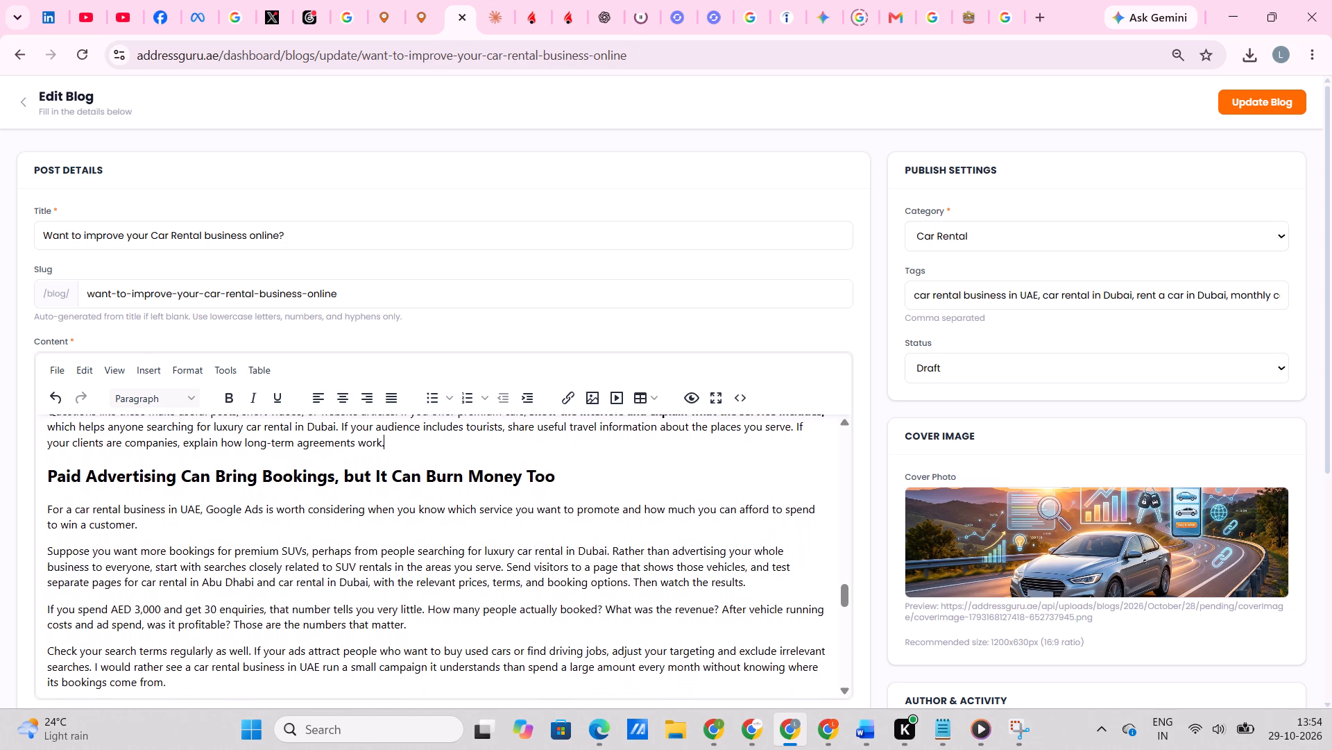
pyautogui.scroll(4, 302, 541)
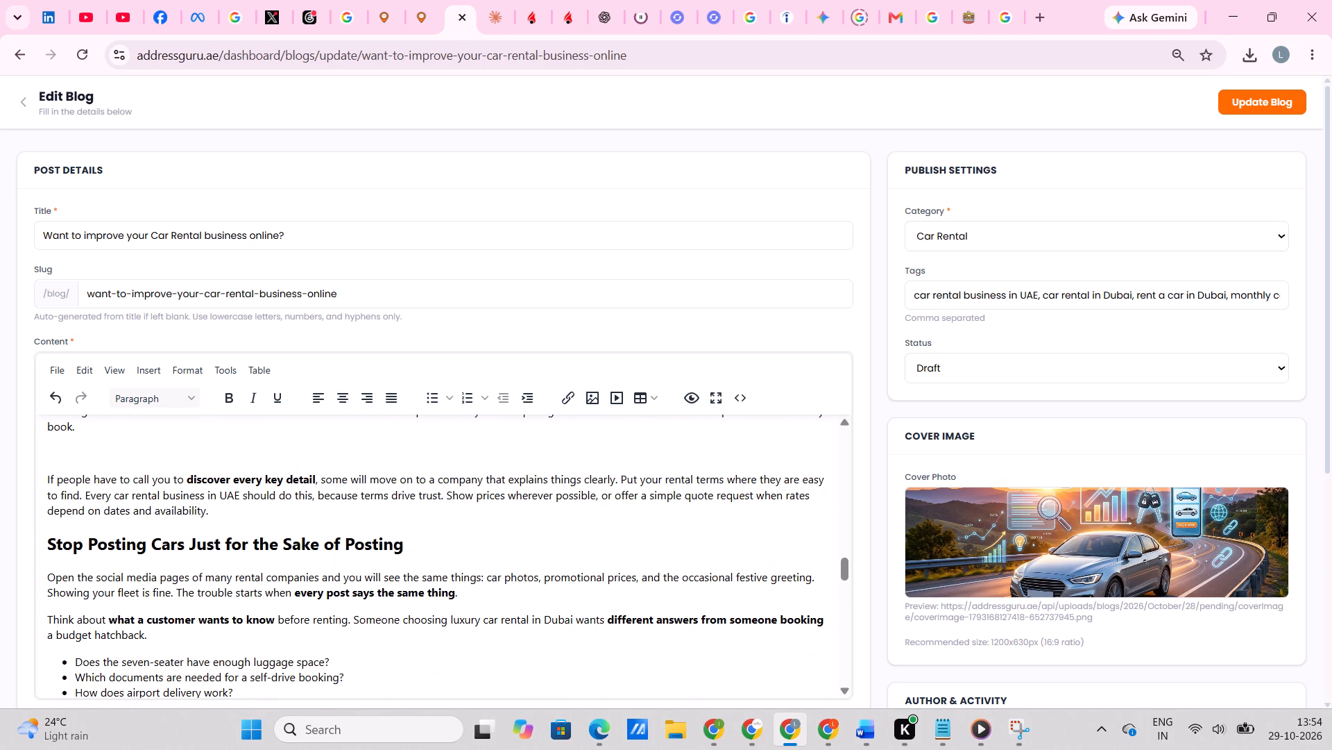
pyautogui.click(96, 454)
# Switch to FreeConvert, reload the WebP converter, and convert the image ae966a362a646d500b48e6947c1407db from Downloads to WebP.
pyautogui.click(676, 0)
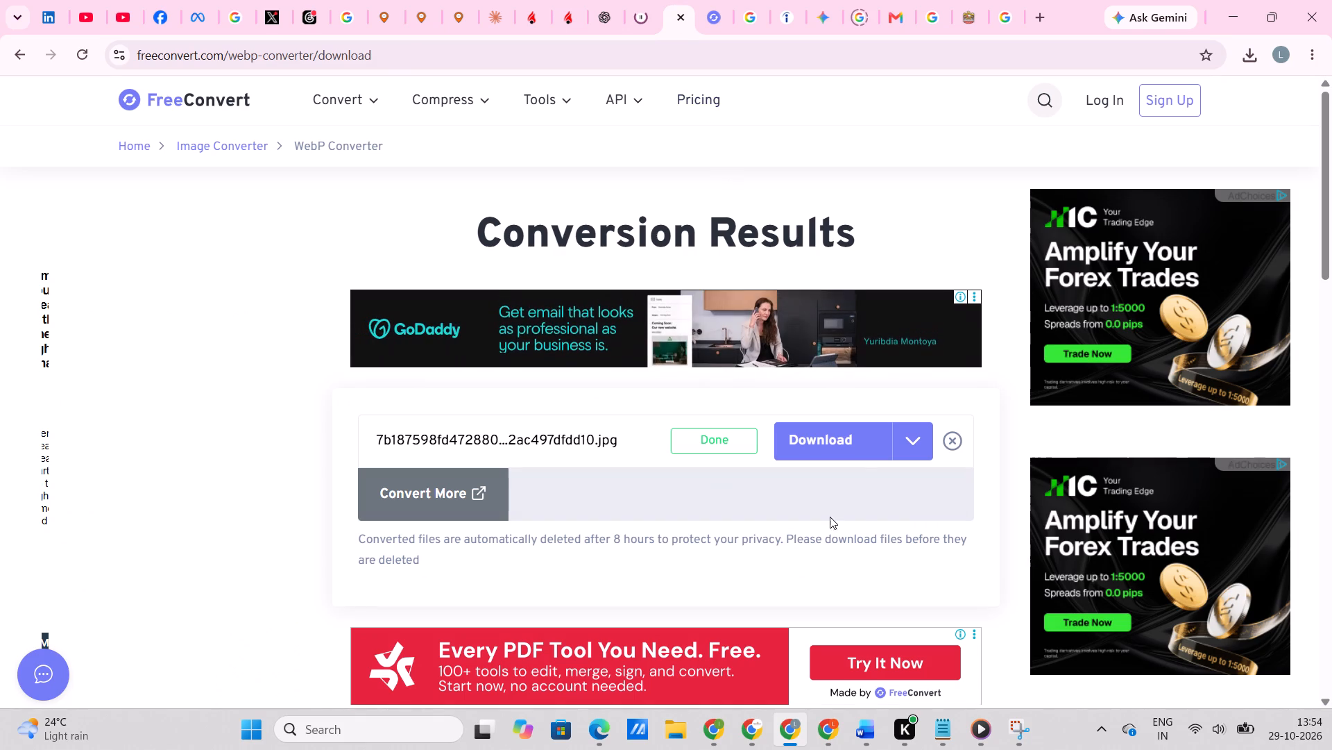
pyautogui.click(81, 49)
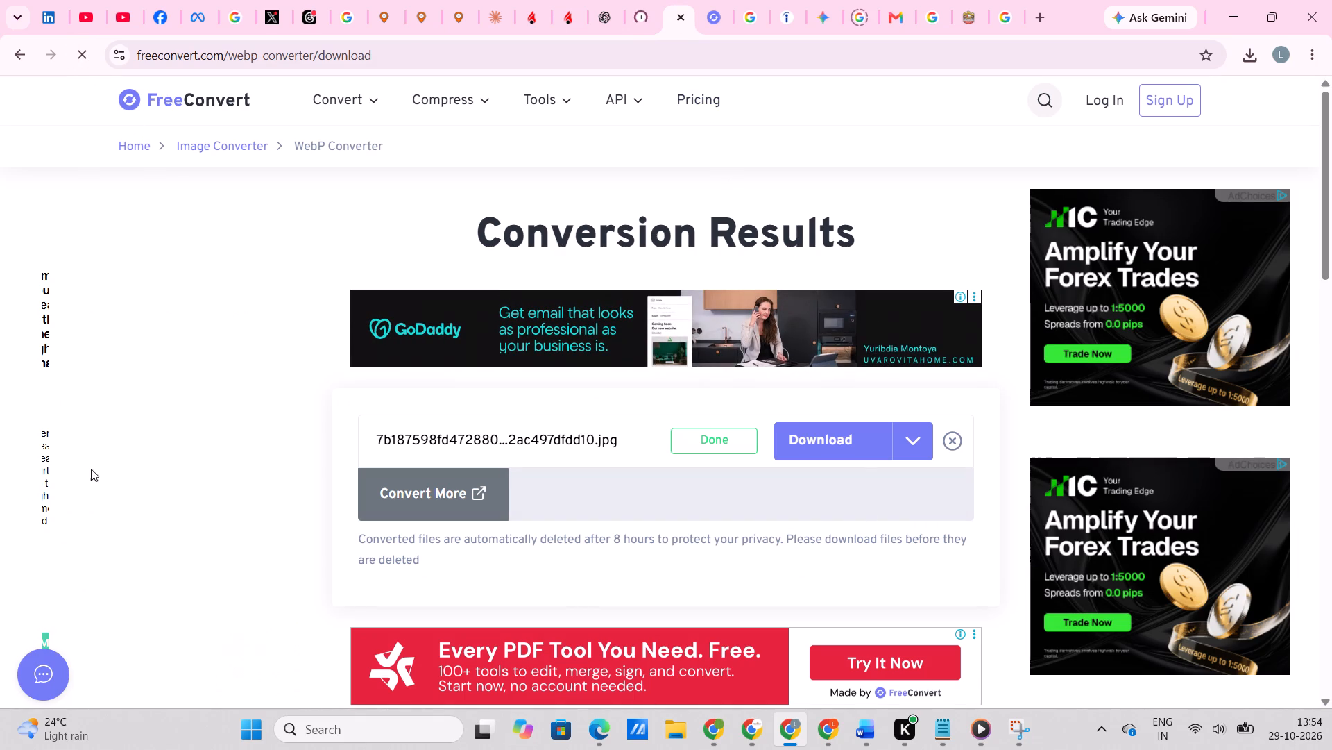
pyautogui.click(640, 500)
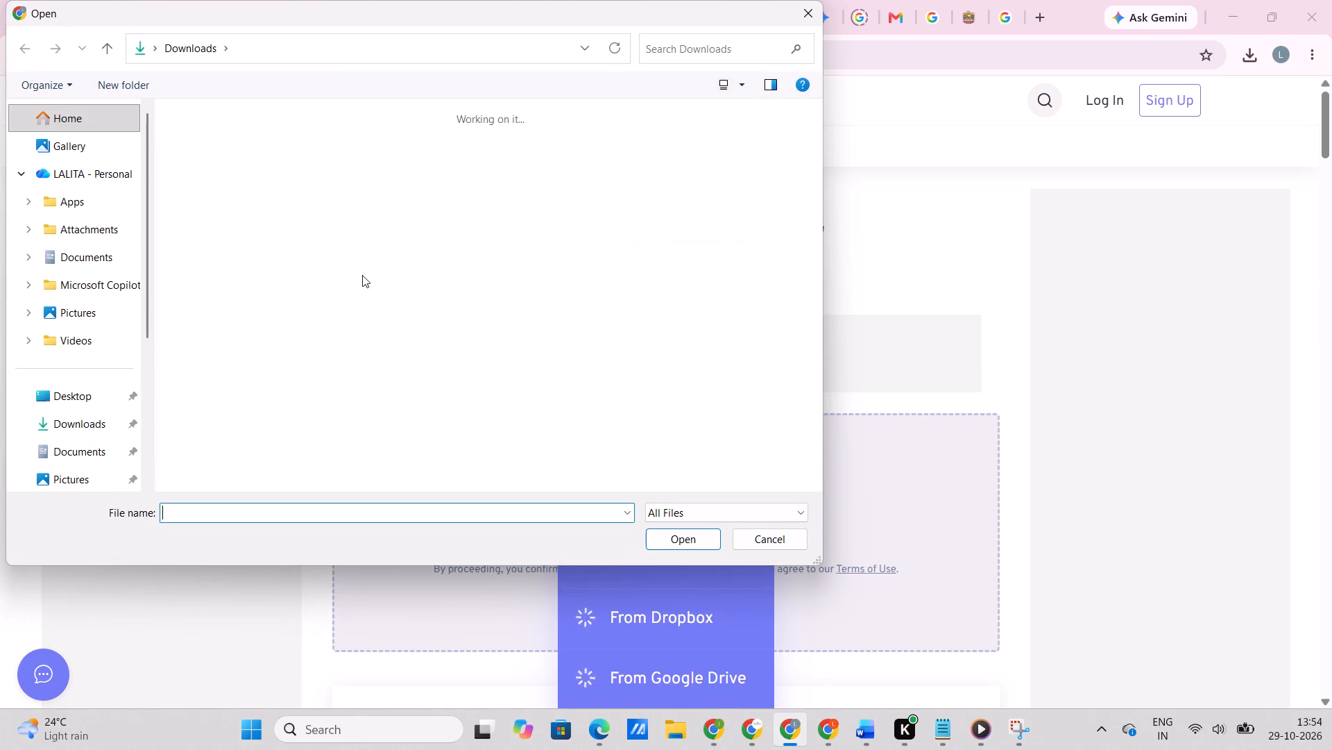
pyautogui.click(222, 193)
pyautogui.click(675, 546)
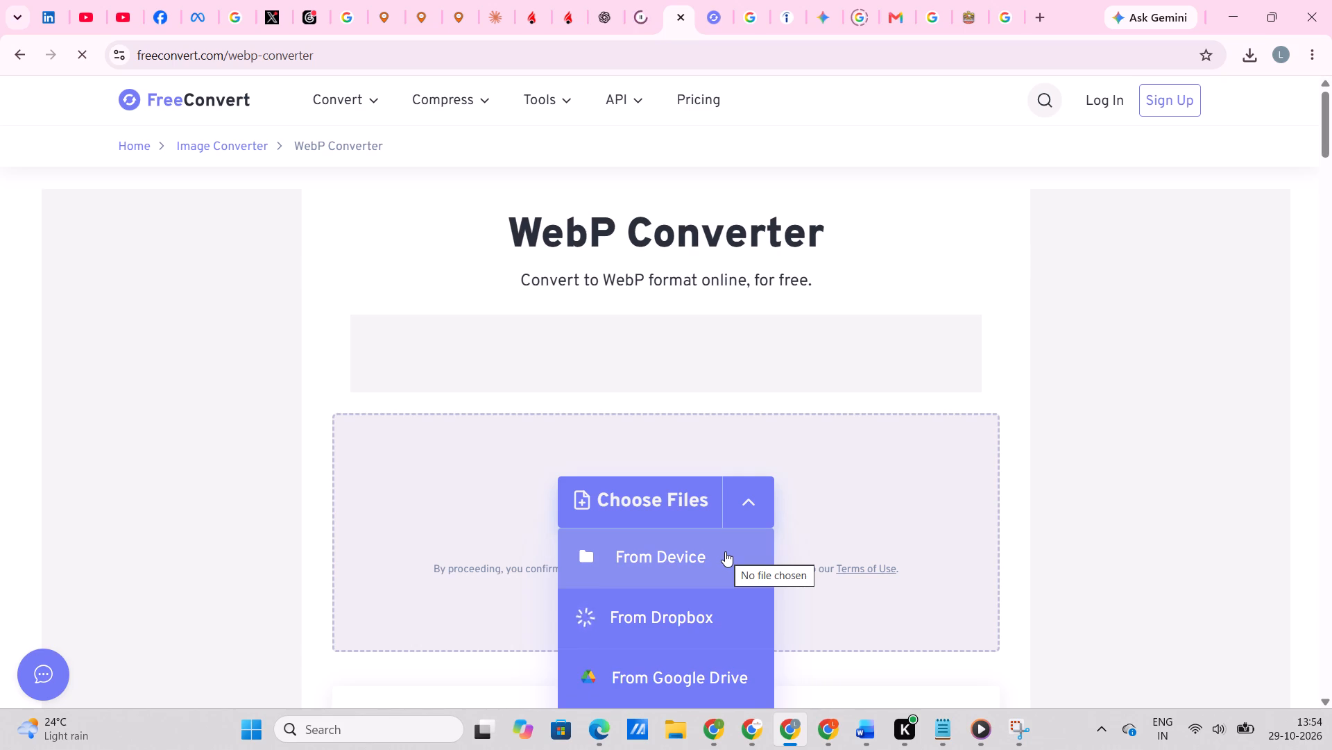
pyautogui.click(674, 500)
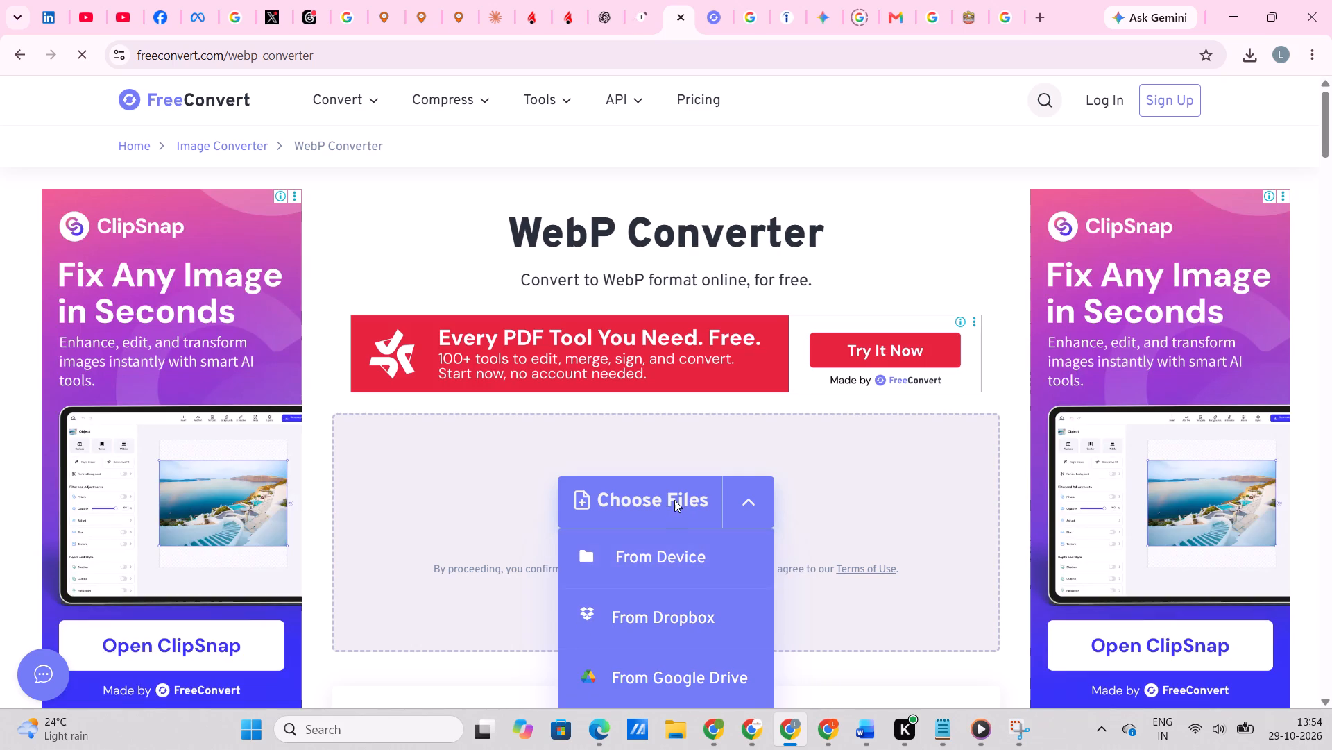
pyautogui.click(193, 153)
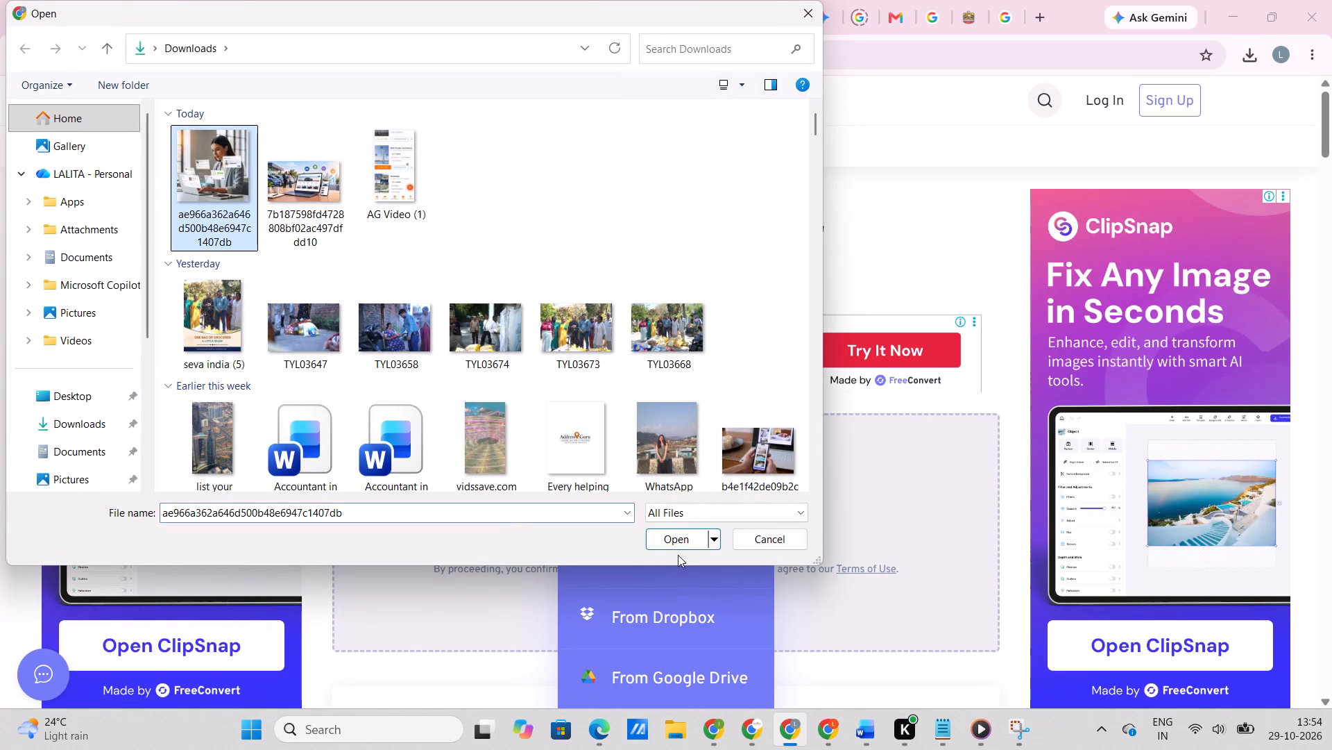
pyautogui.click(674, 546)
pyautogui.click(937, 563)
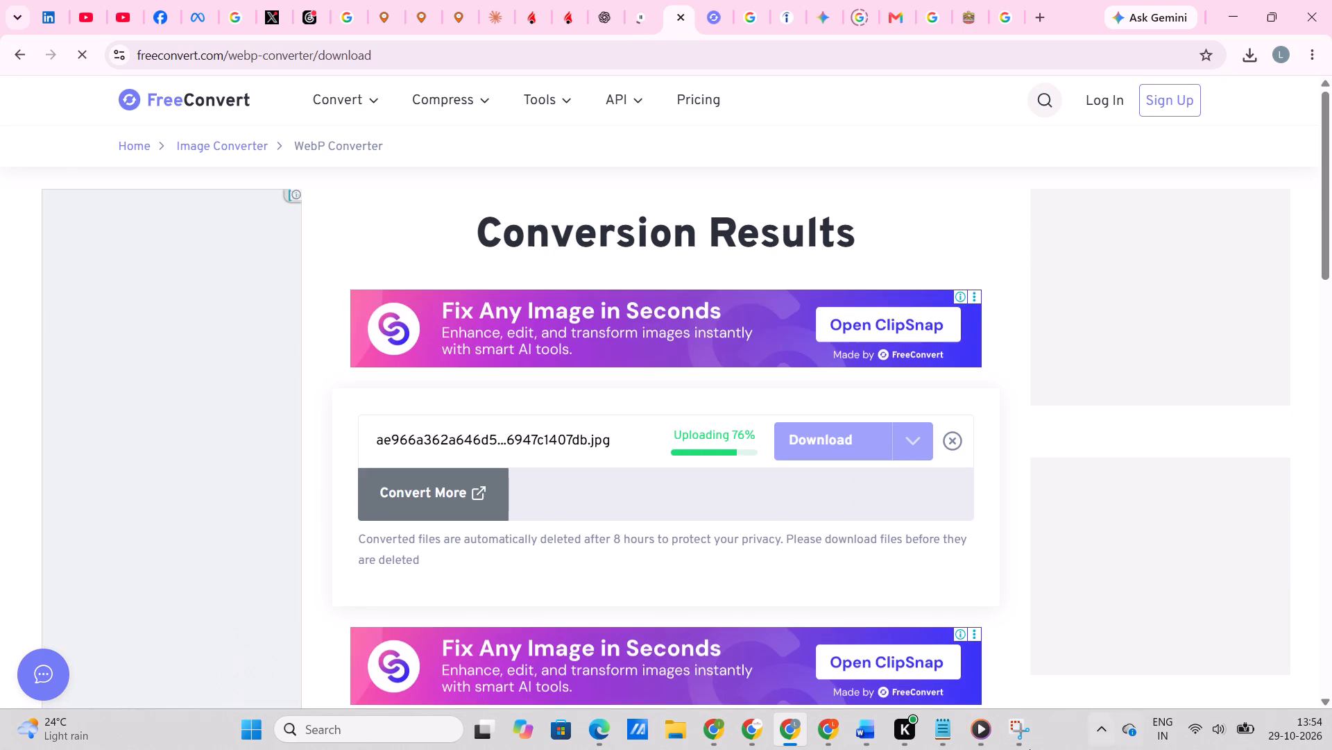
# Delete the original JPEG ae966a362a646d500b48e6947c1407db of the woman at a laptop from the Downloads folder in File Explorer.
pyautogui.click(682, 735)
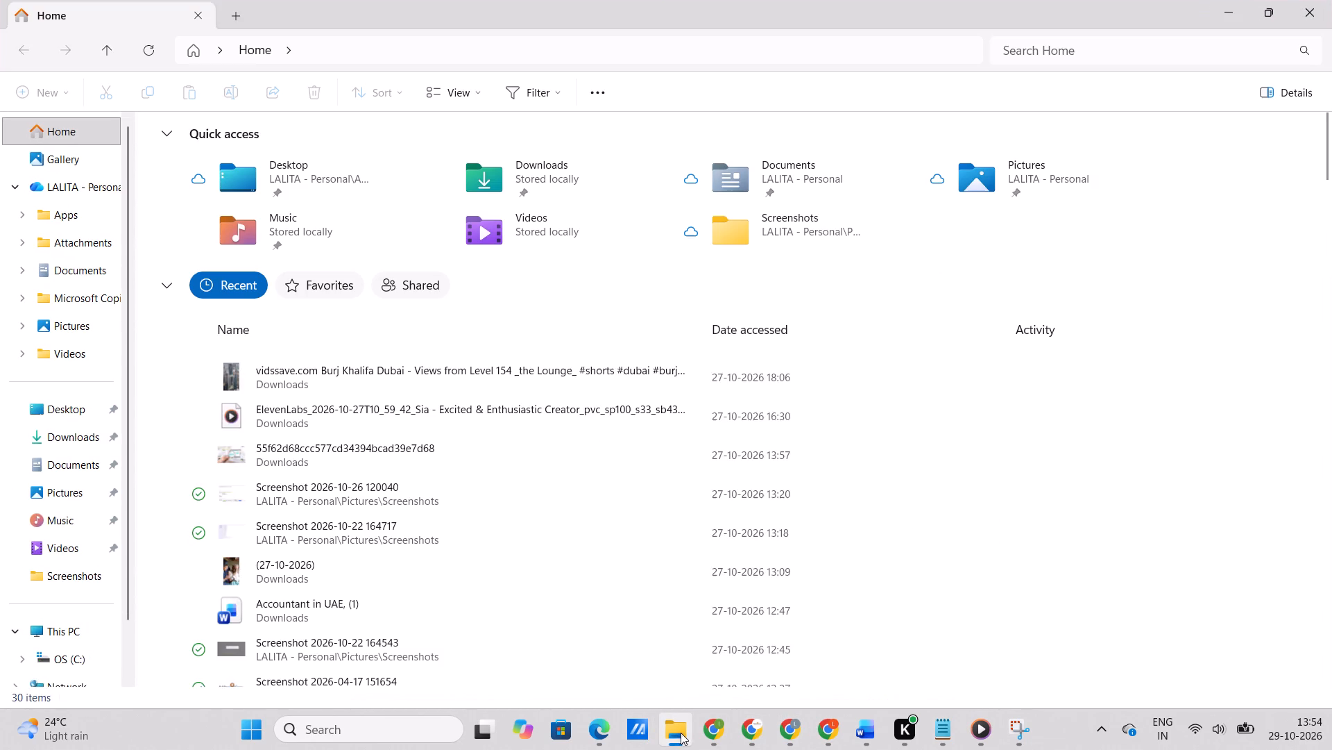
pyautogui.click(54, 440)
pyautogui.click(221, 290)
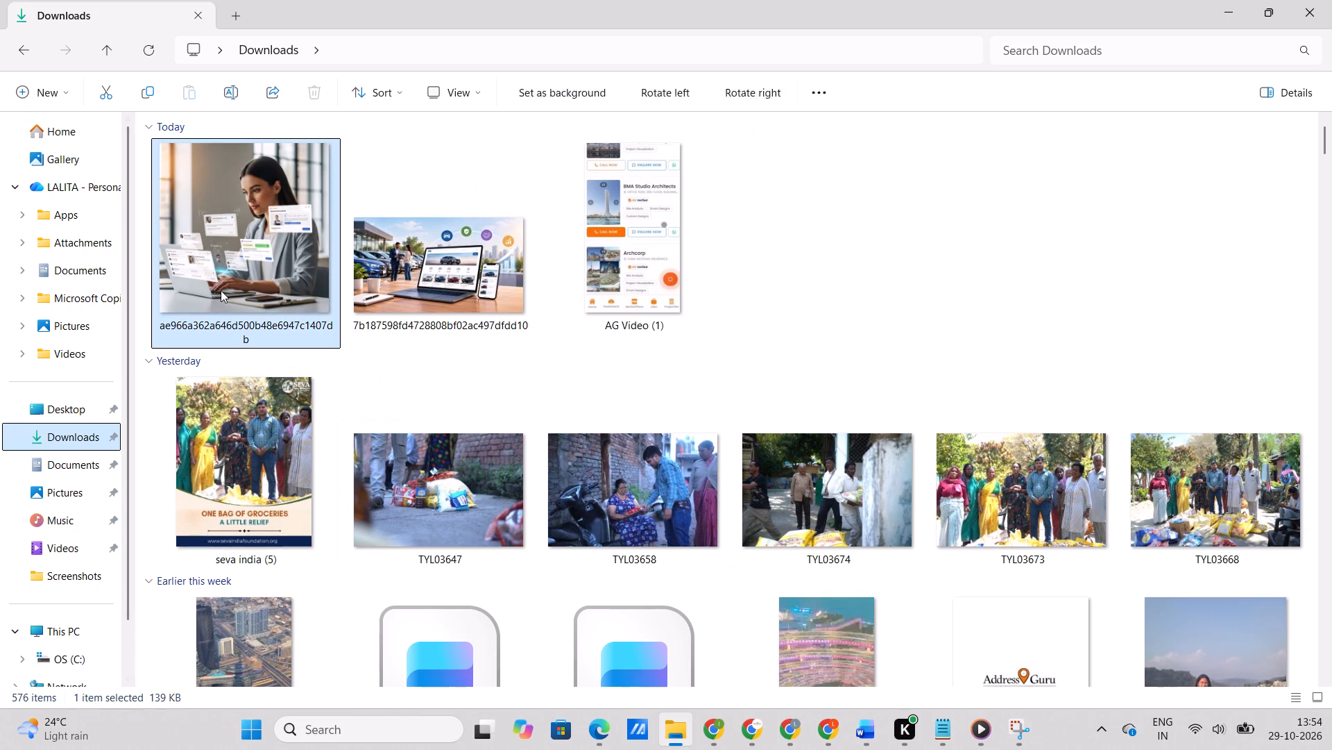
pyautogui.click(314, 98)
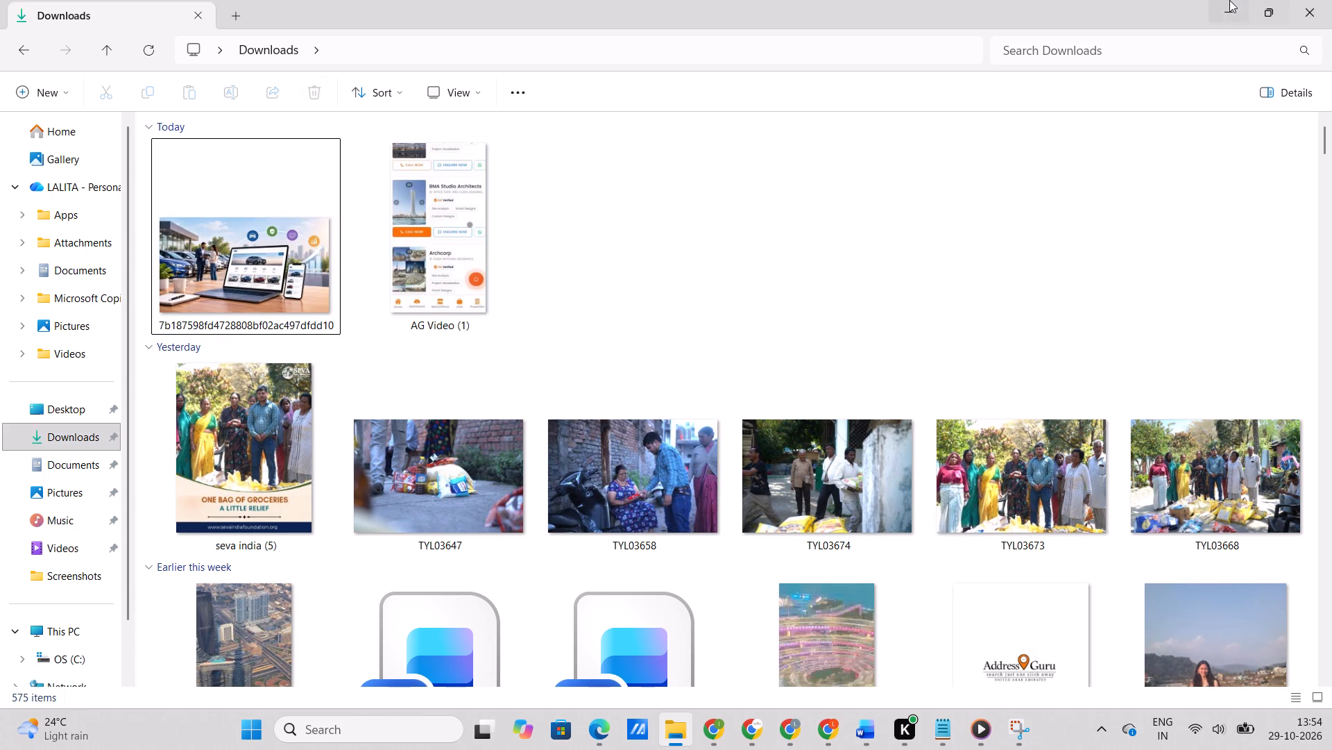
# Switch back to the Edit Blog page in Chrome and copy the tag phrase "car rental in Dubai".
pyautogui.click(1229, 0)
pyautogui.click(814, 433)
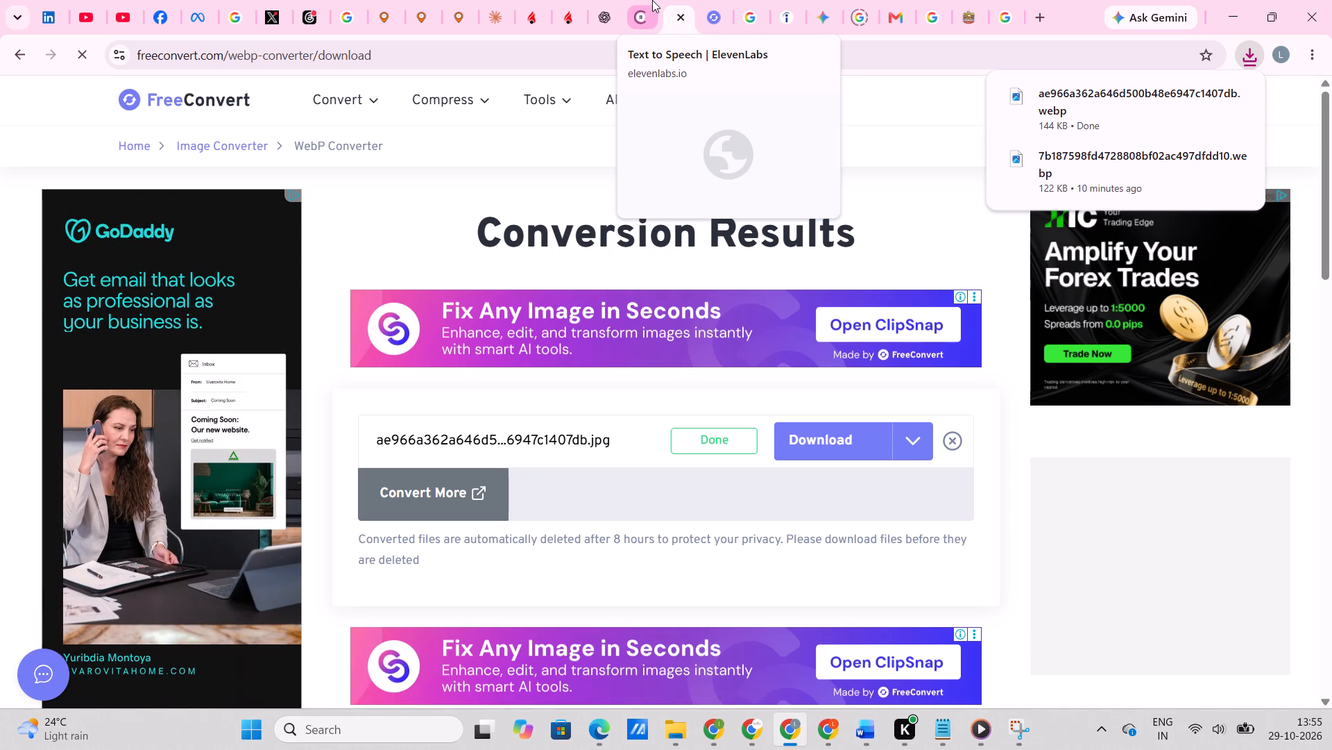
pyautogui.click(450, 6)
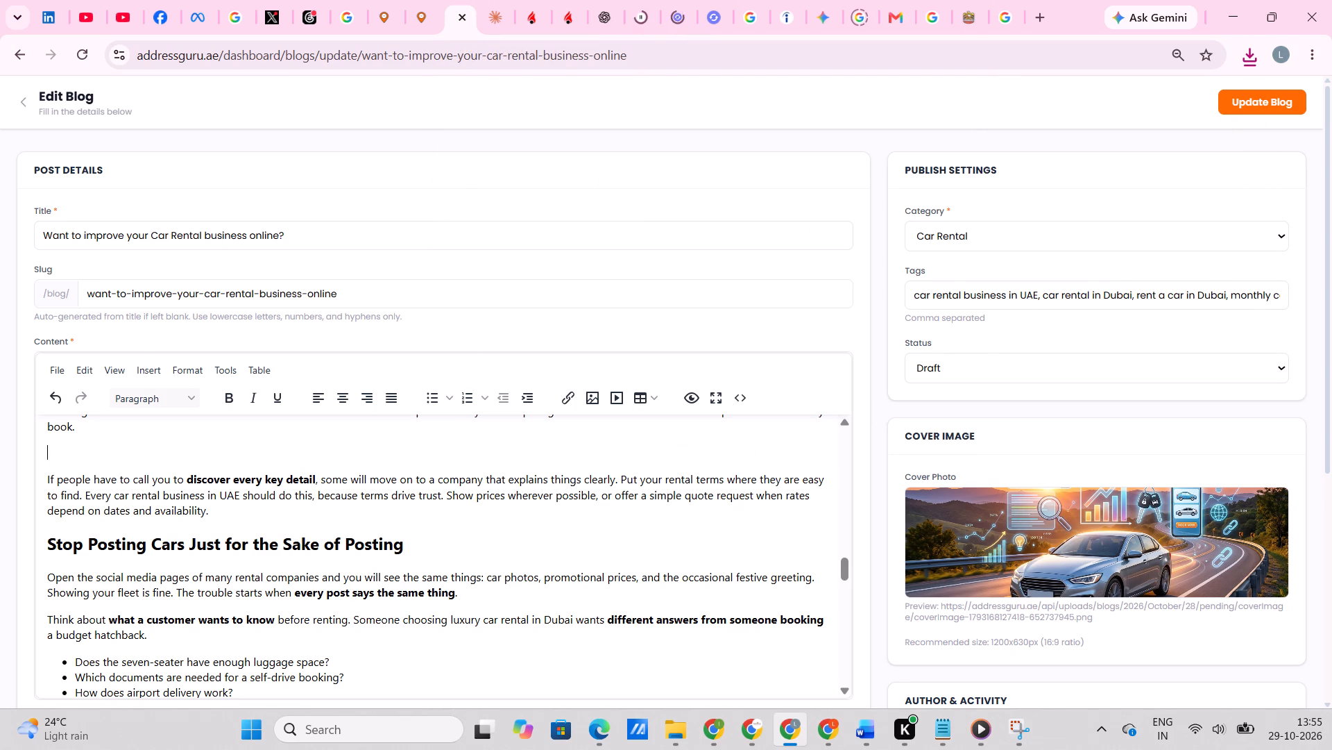
pyautogui.moveTo(1041, 292); pyautogui.dragTo(1129, 287)
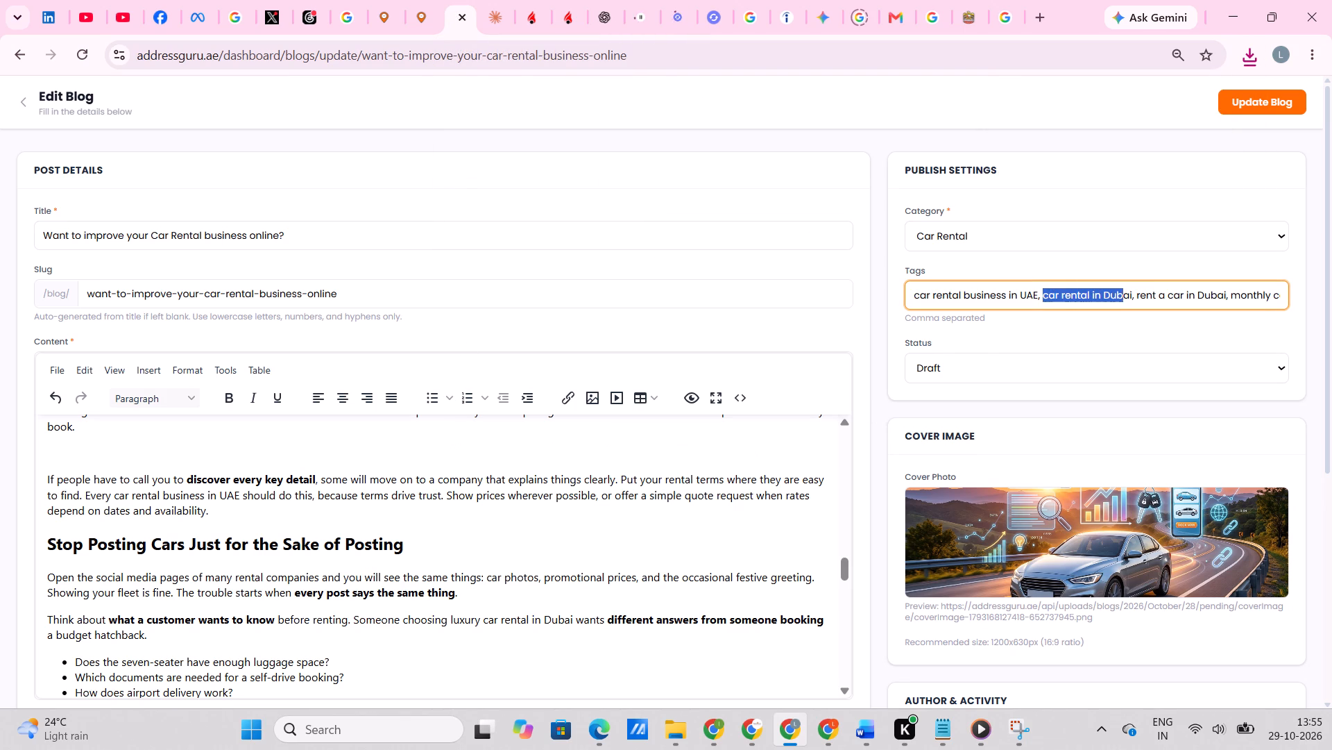
pyautogui.moveTo(1129, 287); pyautogui.dragTo(1131, 287)
pyautogui.hotkey('ctrl', 'c')
# Start an image insertion at the empty paragraph after the deposit questions, loading the WebP file ae966a362a646d500b48e6947c1407db from Downloads.
pyautogui.click(67, 449)
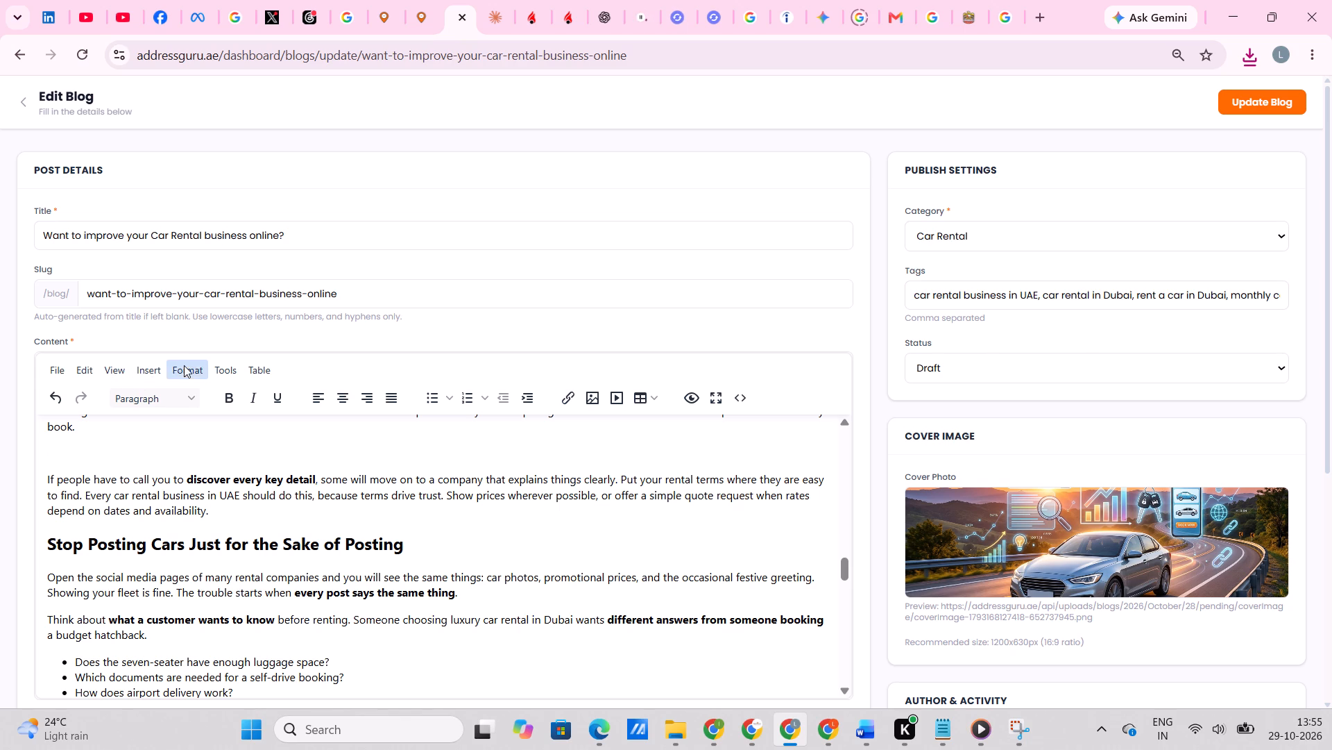
pyautogui.click(153, 367)
pyautogui.click(210, 392)
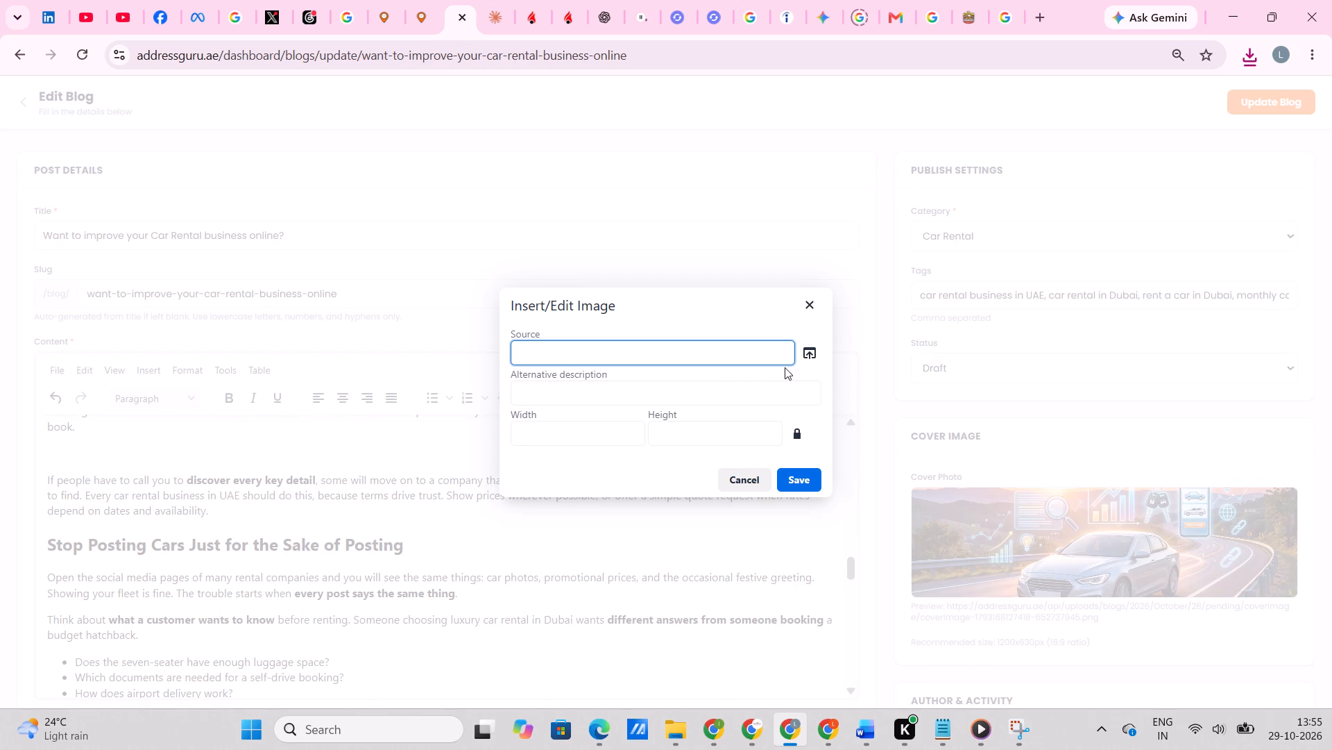
pyautogui.click(797, 360)
pyautogui.click(809, 355)
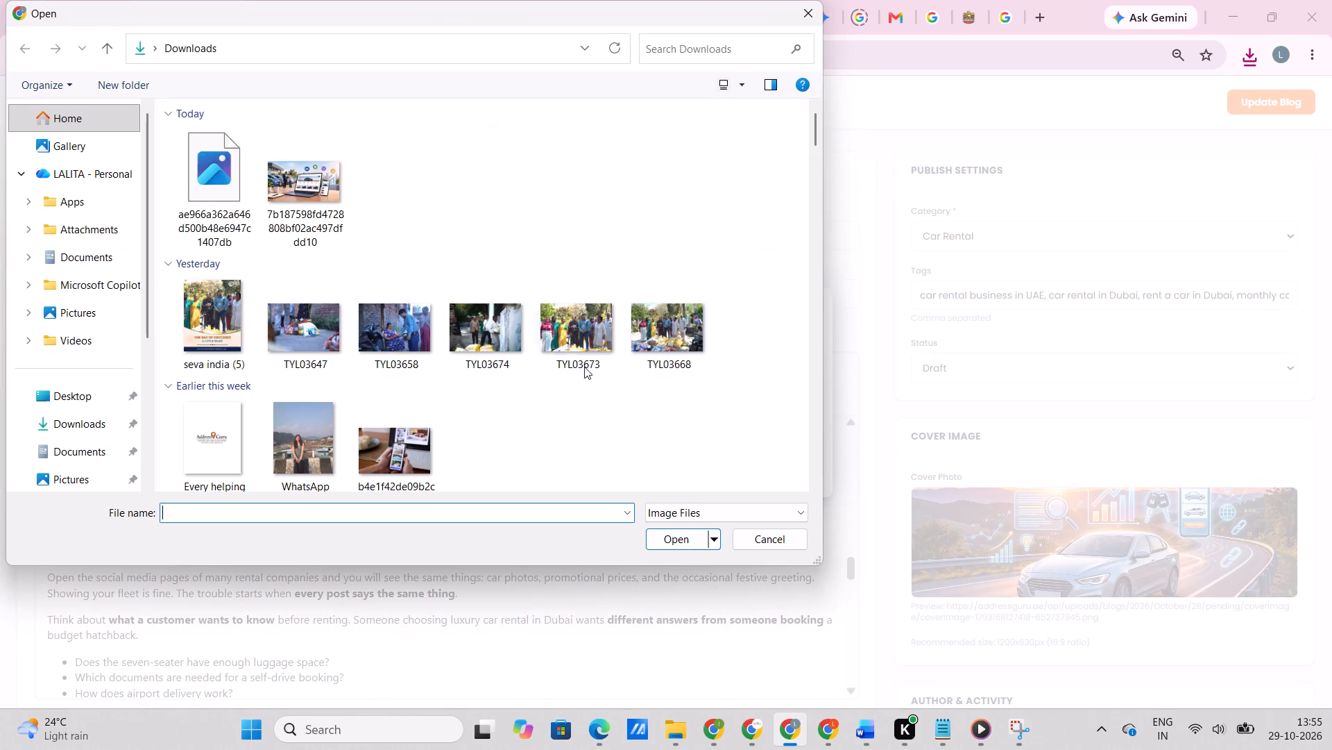
pyautogui.click(204, 203)
pyautogui.click(678, 537)
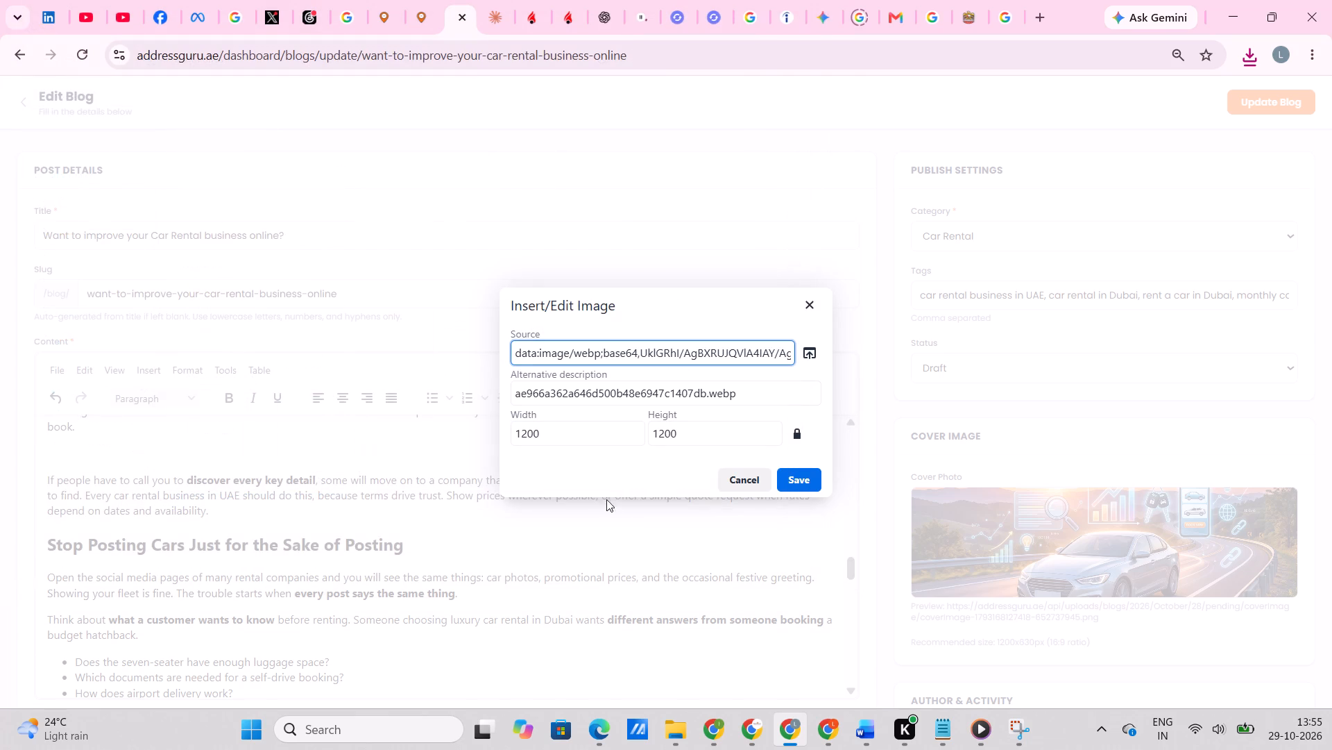
# Set the image's alternative description to "car rental in Dubai" and its size to 400 by 400, and insert it.
pyautogui.click(660, 398)
pyautogui.hotkey('ctrl', 'a')
pyautogui.hotkey('ctrl', 'v')
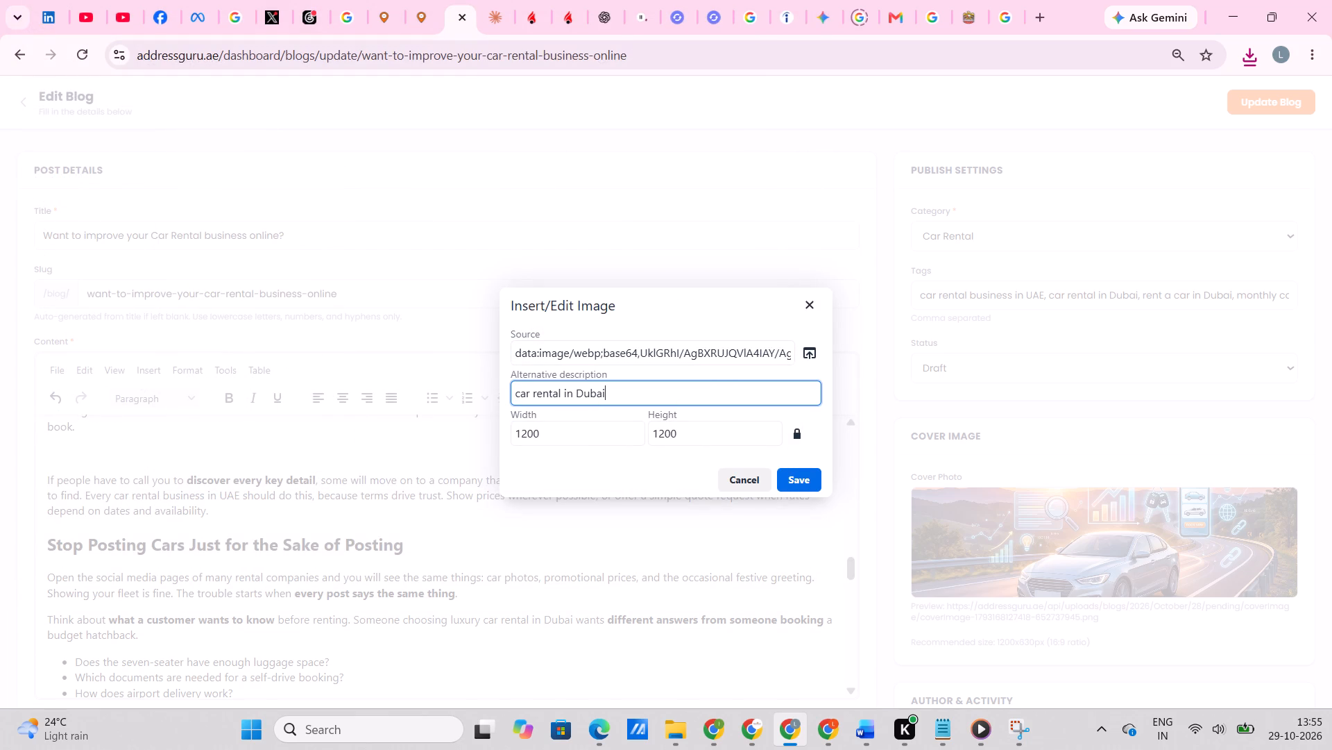
pyautogui.moveTo(554, 435); pyautogui.dragTo(487, 431)
pyautogui.write('900')
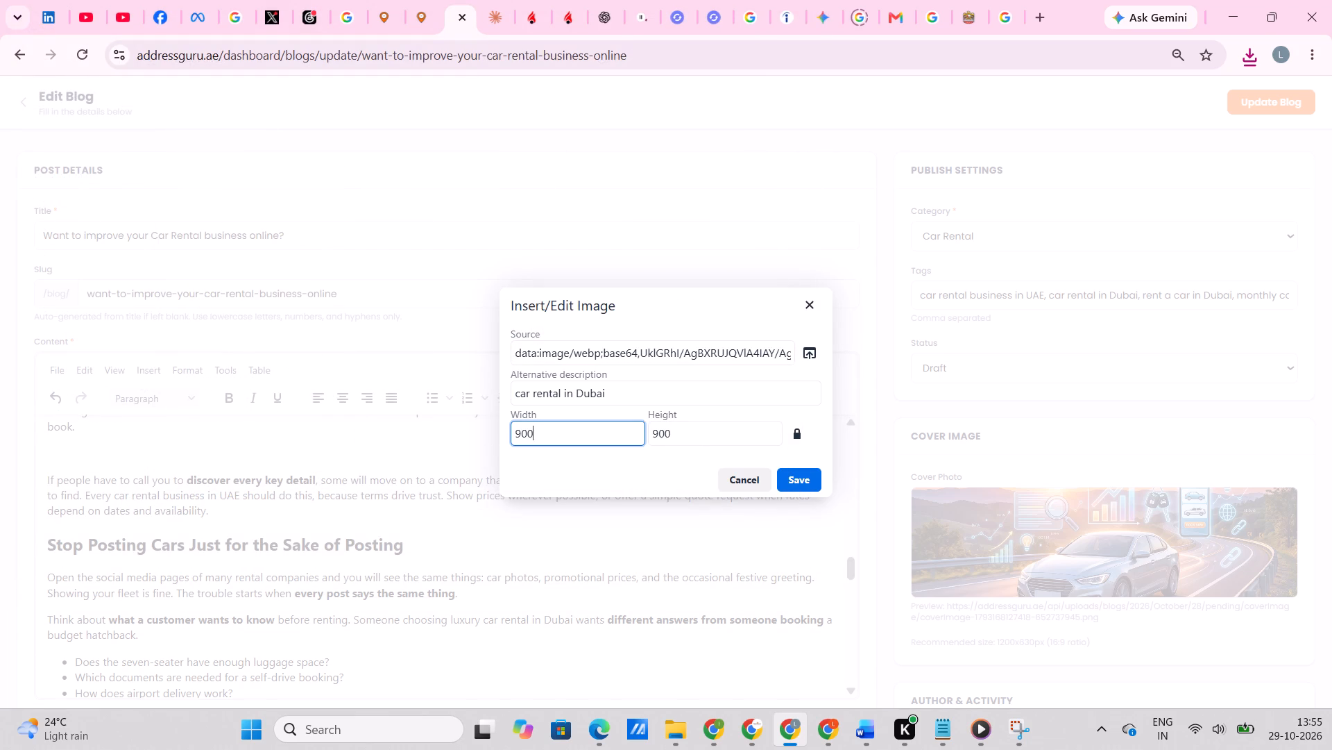
pyautogui.press('BackSpace')
pyautogui.press('BackSpace')
pyautogui.press('BackSpace')
pyautogui.press('BackSpace')
pyautogui.write('400')
pyautogui.click(794, 477)
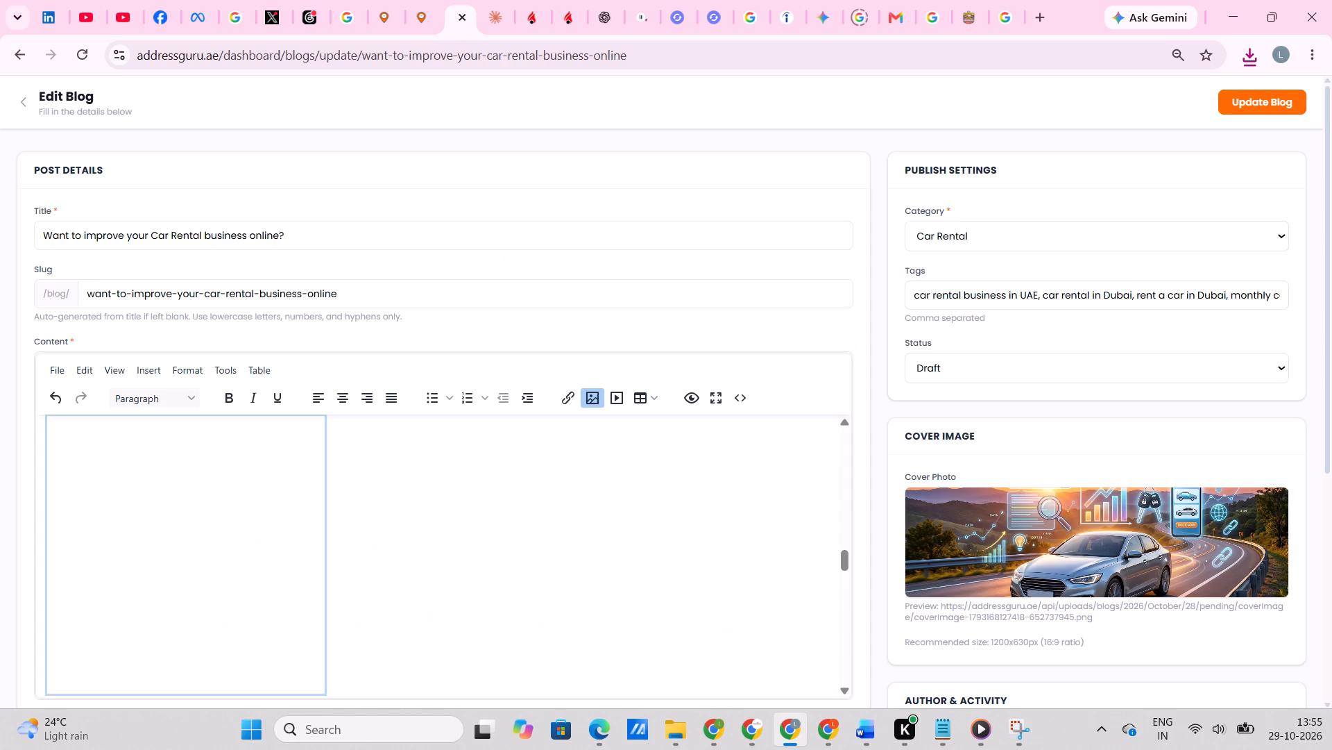
# Enlarge the inserted image of the woman at a laptop to roughly one and a half times its width, keeping it square.
pyautogui.scroll(2, 380, 546)
pyautogui.moveTo(323, 513); pyautogui.dragTo(327, 512)
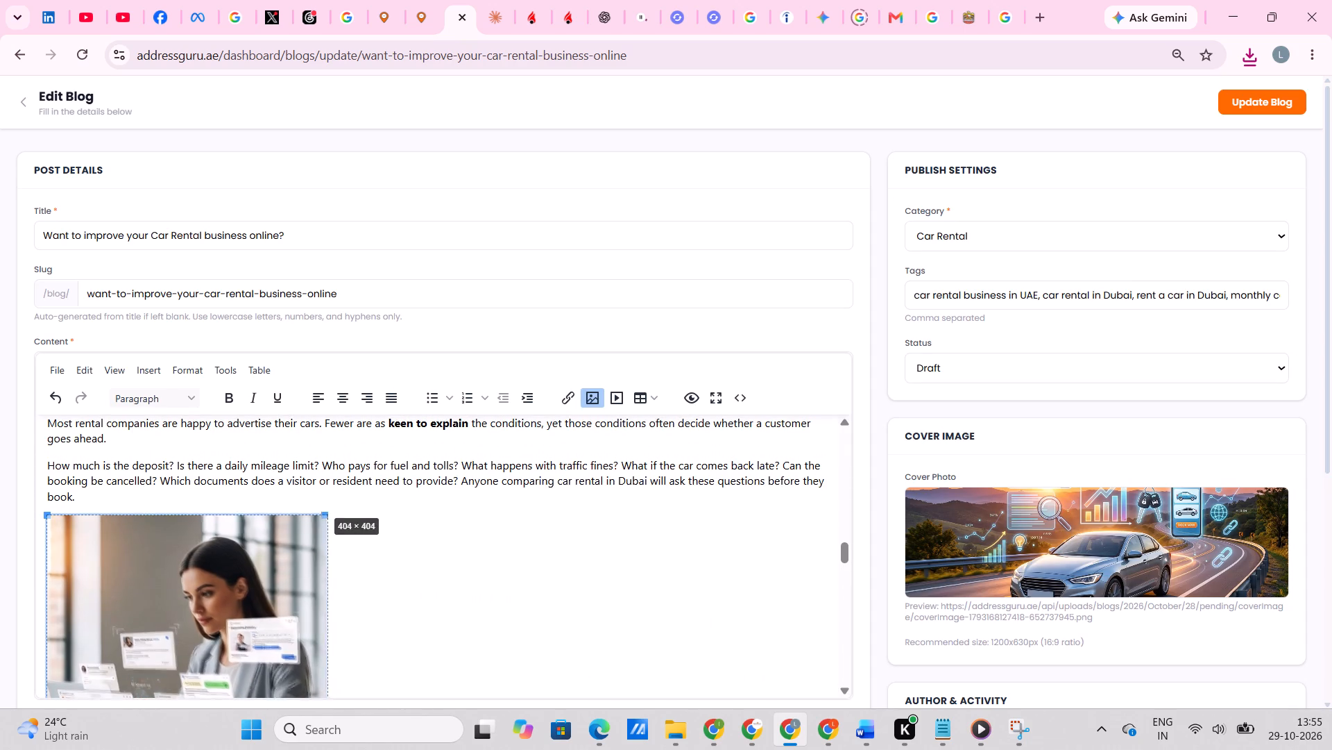
pyautogui.moveTo(327, 512); pyautogui.dragTo(497, 515)
pyautogui.scroll(1, 497, 517)
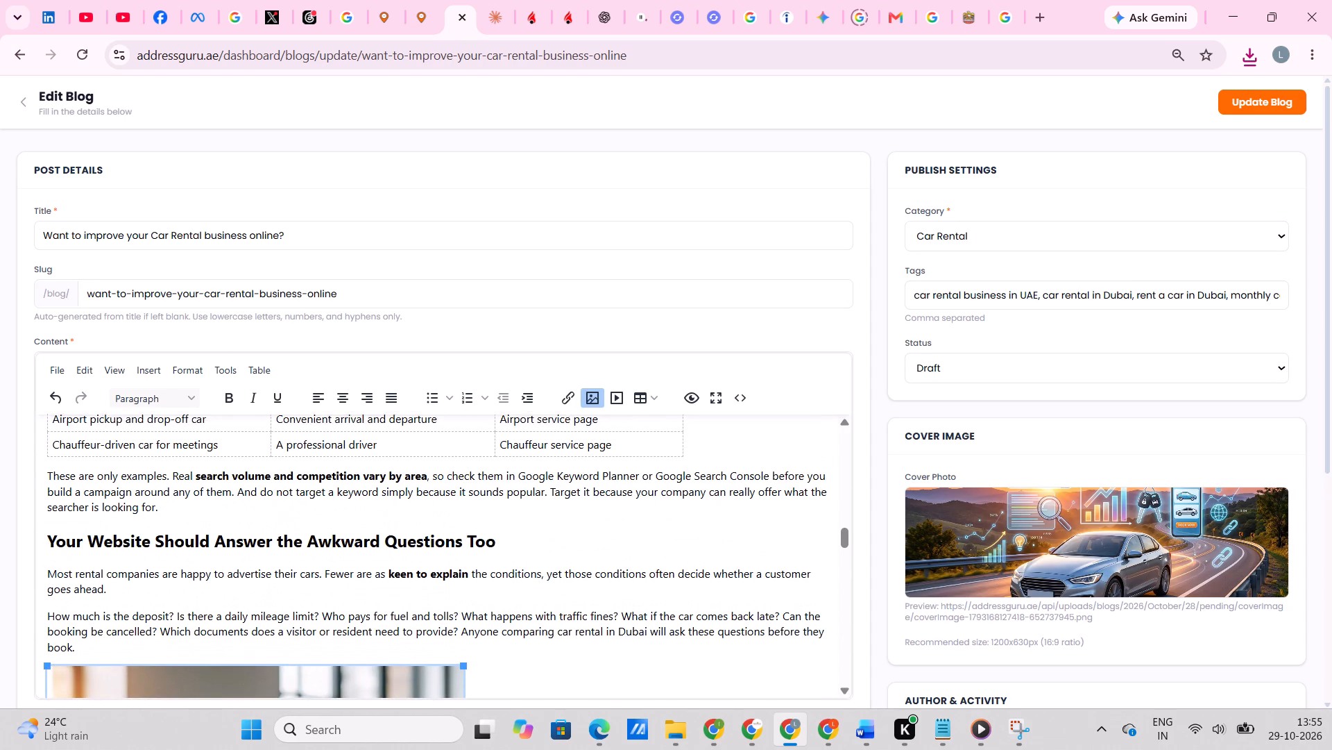
pyautogui.scroll(1, 492, 525)
pyautogui.scroll(-3, 491, 530)
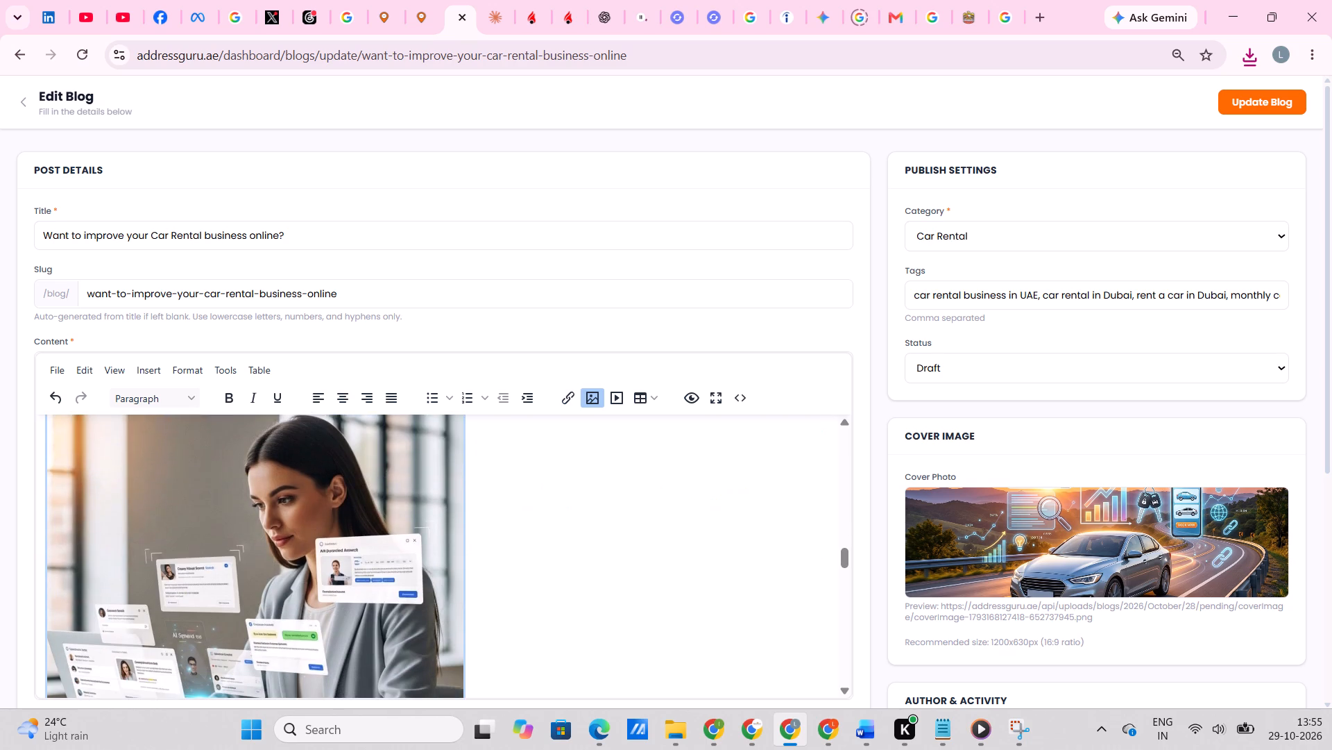
# Bold "Google Ads" in the first paragraph of the Paid Advertising section.
pyautogui.scroll(-7, 491, 530)
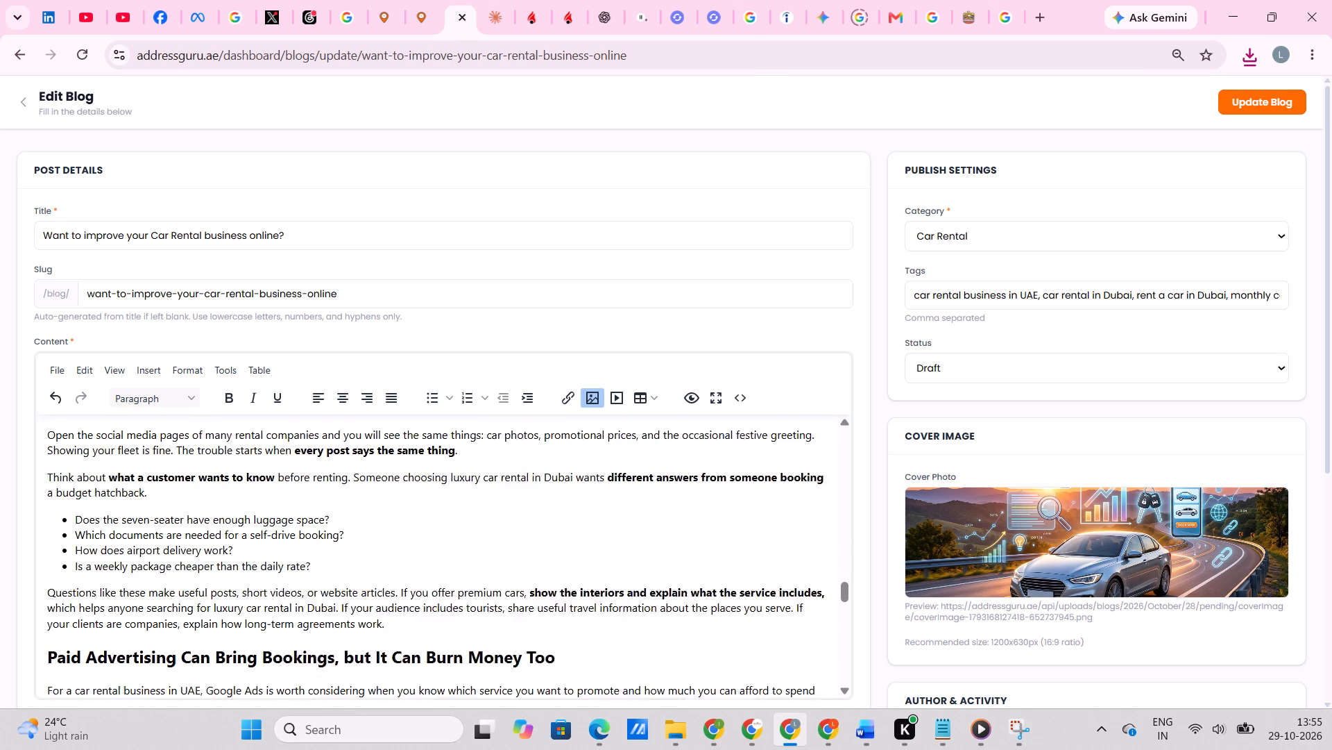
pyautogui.scroll(-4, 491, 530)
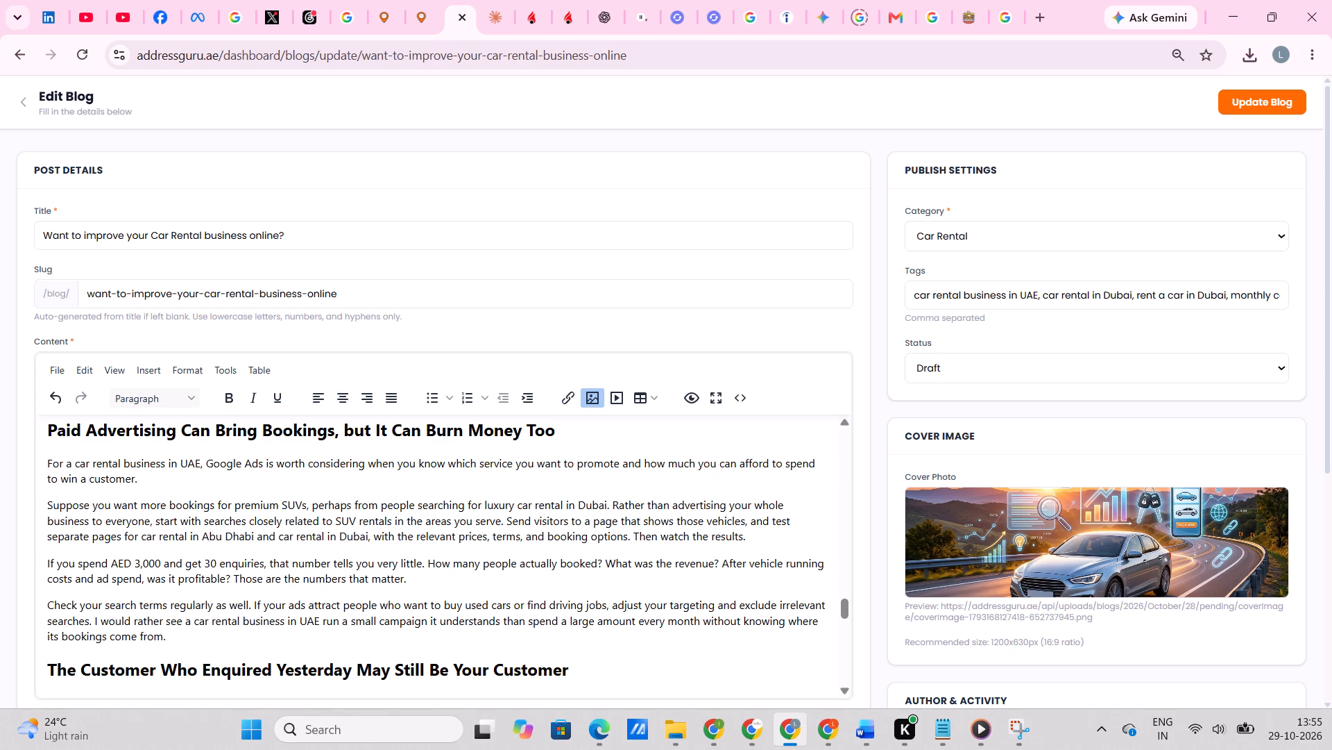
pyautogui.scroll(1, 462, 522)
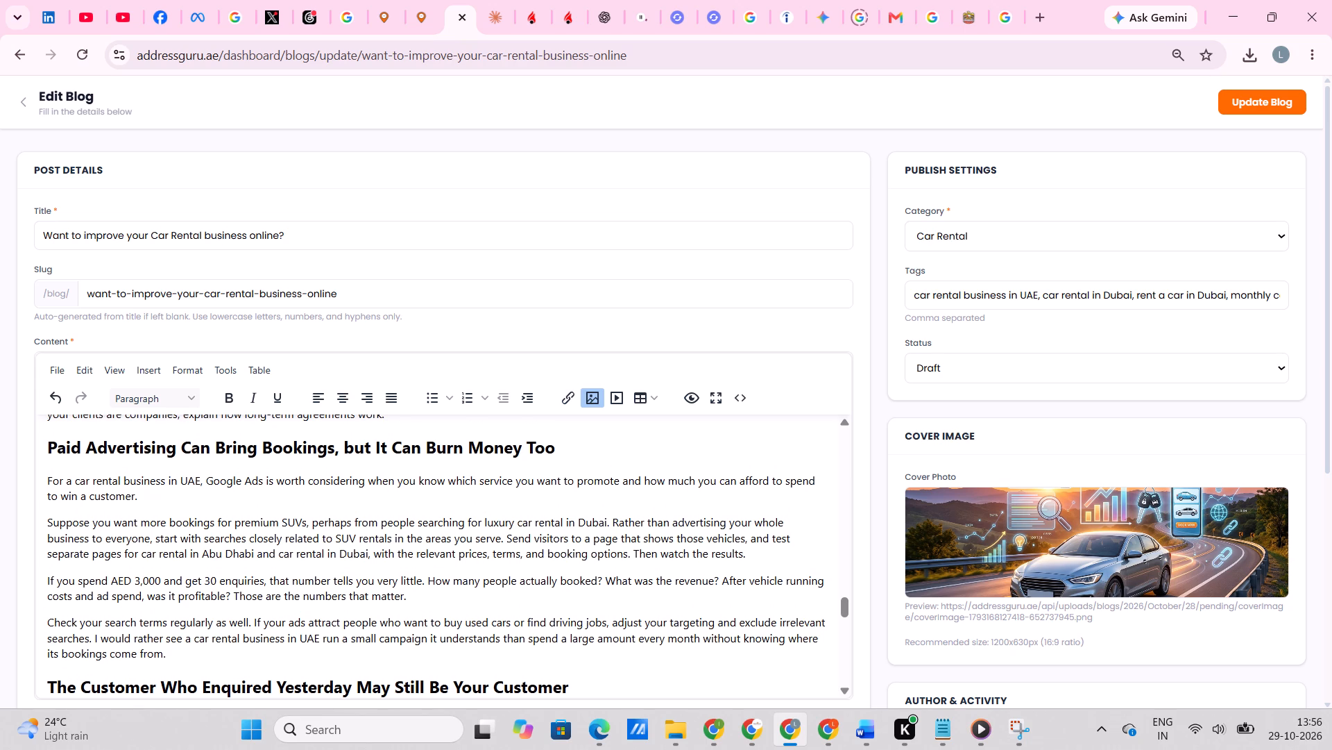
pyautogui.moveTo(205, 478); pyautogui.dragTo(207, 479)
pyautogui.moveTo(207, 479); pyautogui.dragTo(296, 478)
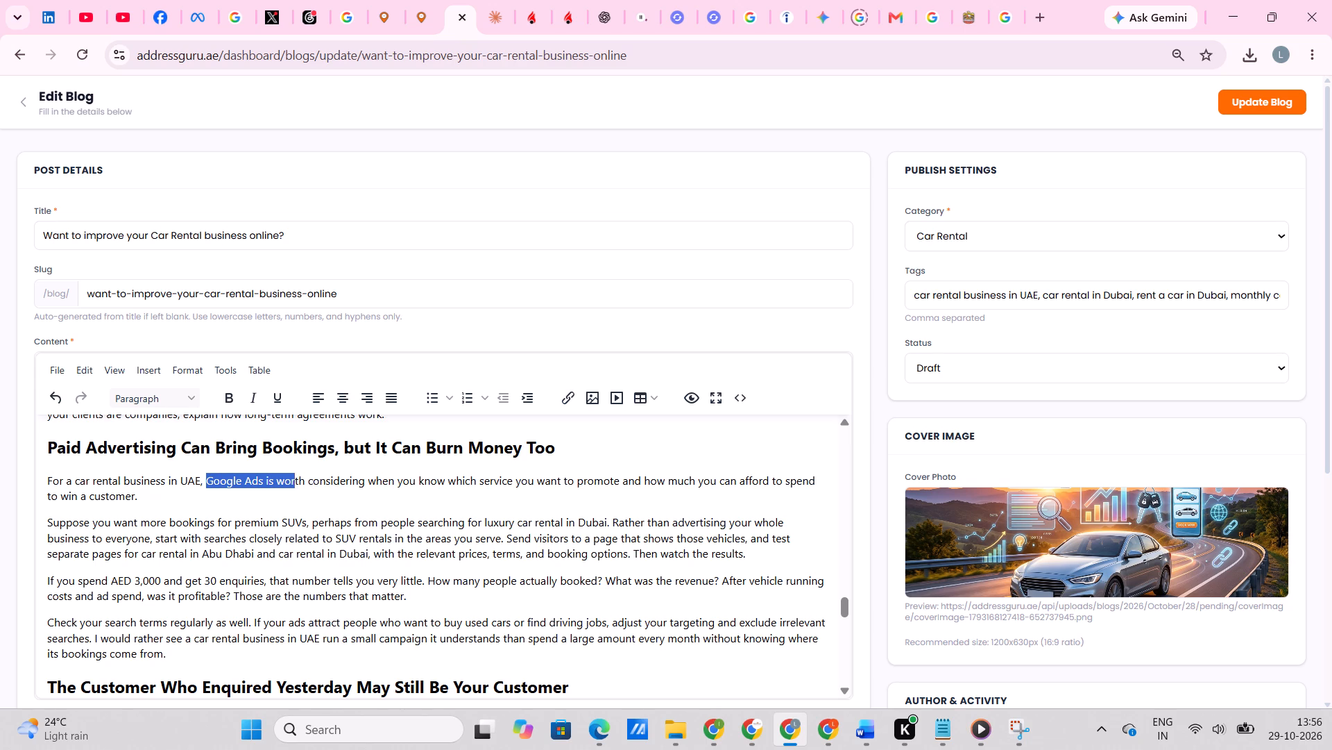
pyautogui.moveTo(296, 478); pyautogui.dragTo(263, 484)
pyautogui.moveTo(263, 484); pyautogui.dragTo(264, 484)
pyautogui.hotkey('ctrl', 'b')
pyautogui.click(452, 481)
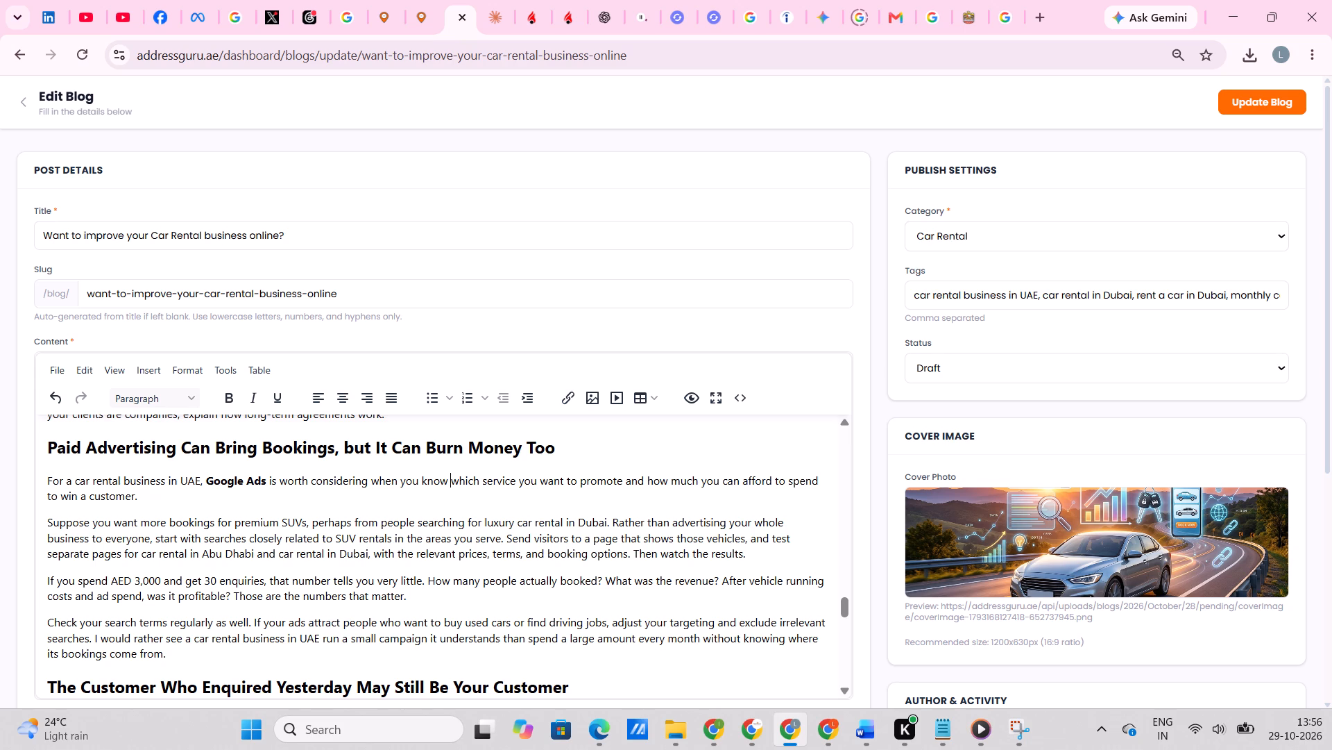
# Delete the paragraph starting "If you spend AED 3,000" in the Paid Advertising section along with its empty line.
pyautogui.tripleClick(328, 593)
pyautogui.click(328, 593)
pyautogui.press('BackSpace')
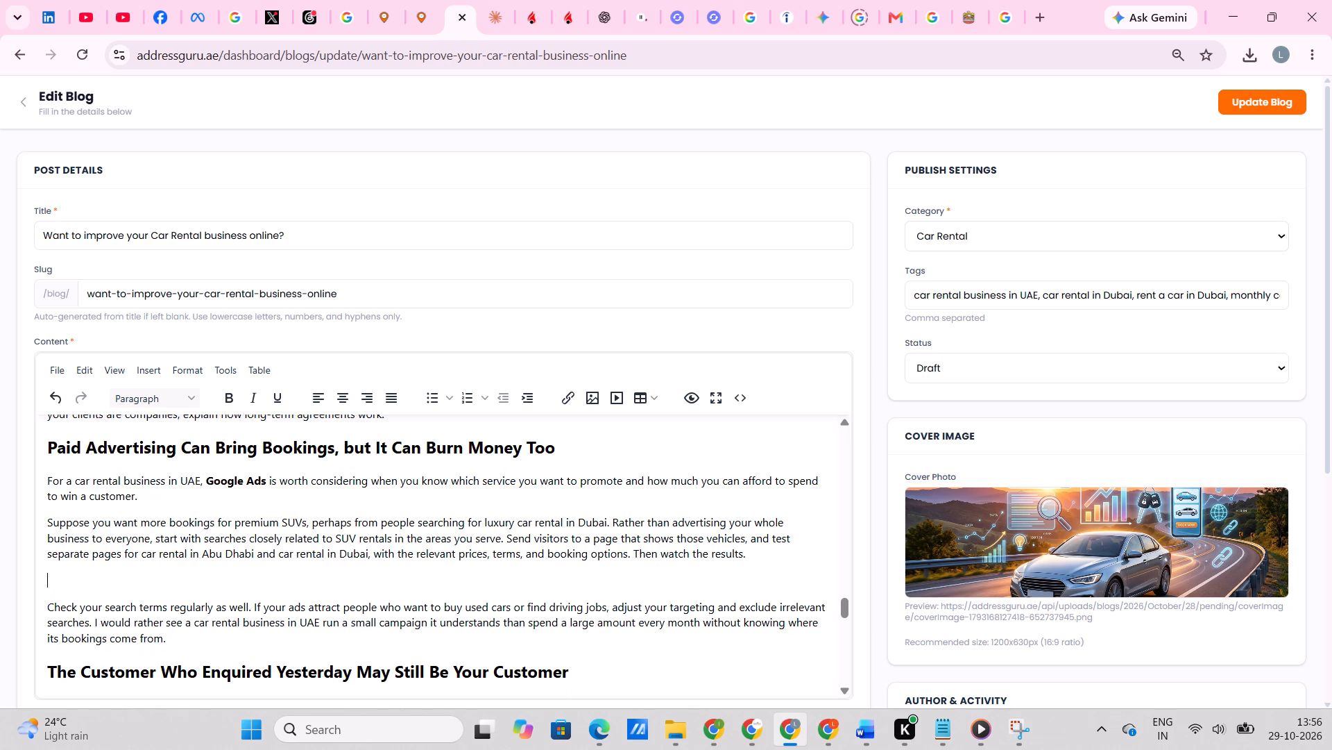
pyautogui.press('BackSpace')
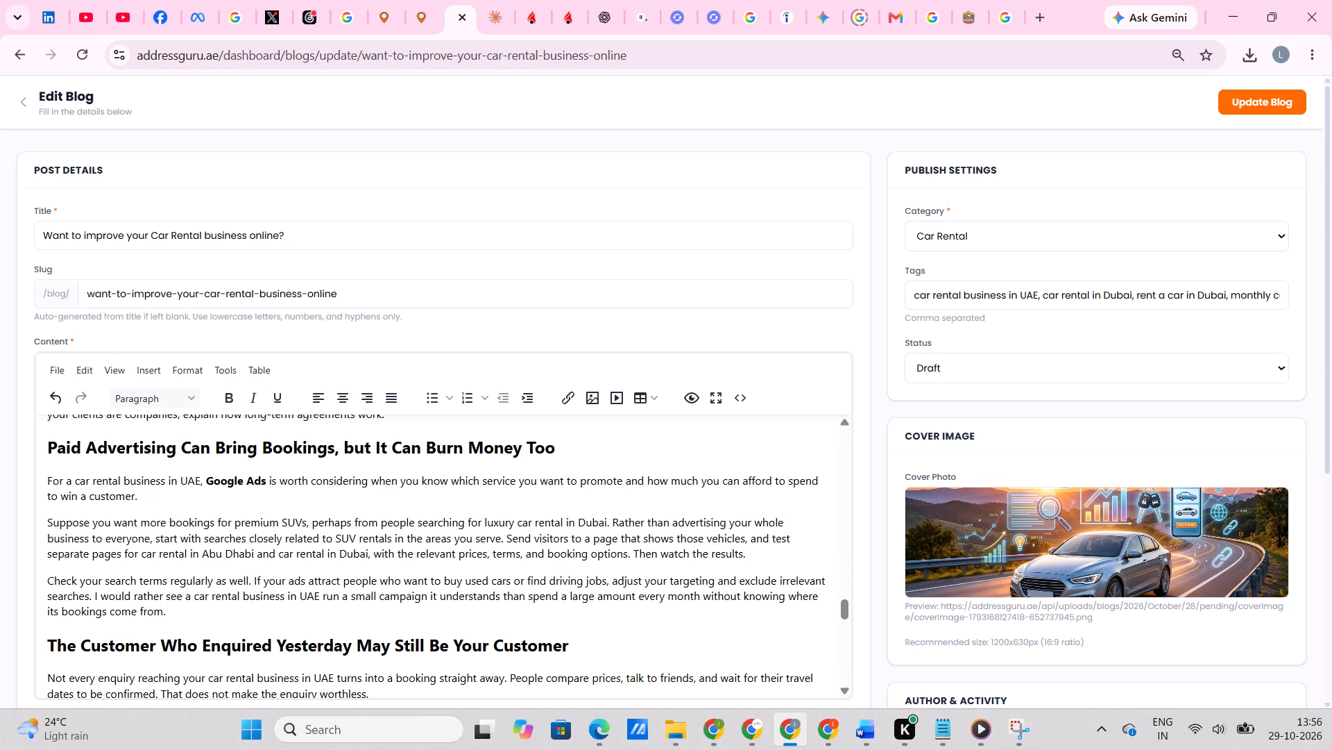
# Bold "Check your search terms regularly" at the start of the last Paid Advertising paragraph.
pyautogui.moveTo(216, 582); pyautogui.dragTo(46, 578)
pyautogui.hotkey('ctrl', 'b')
pyautogui.click(345, 574)
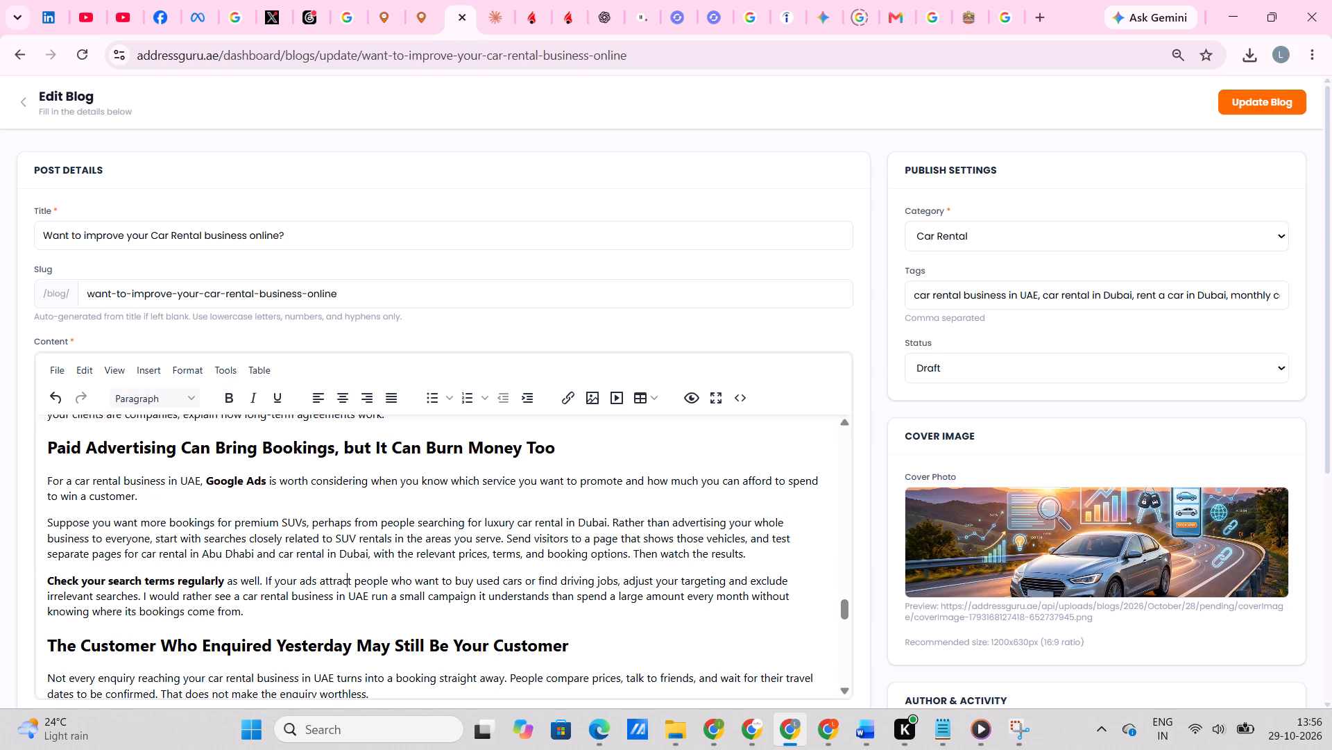
# Review the blog content from the opening sections through the Customer Who Enquired, blog job and monthly record sections to the closing section.
pyautogui.scroll(2, 372, 576)
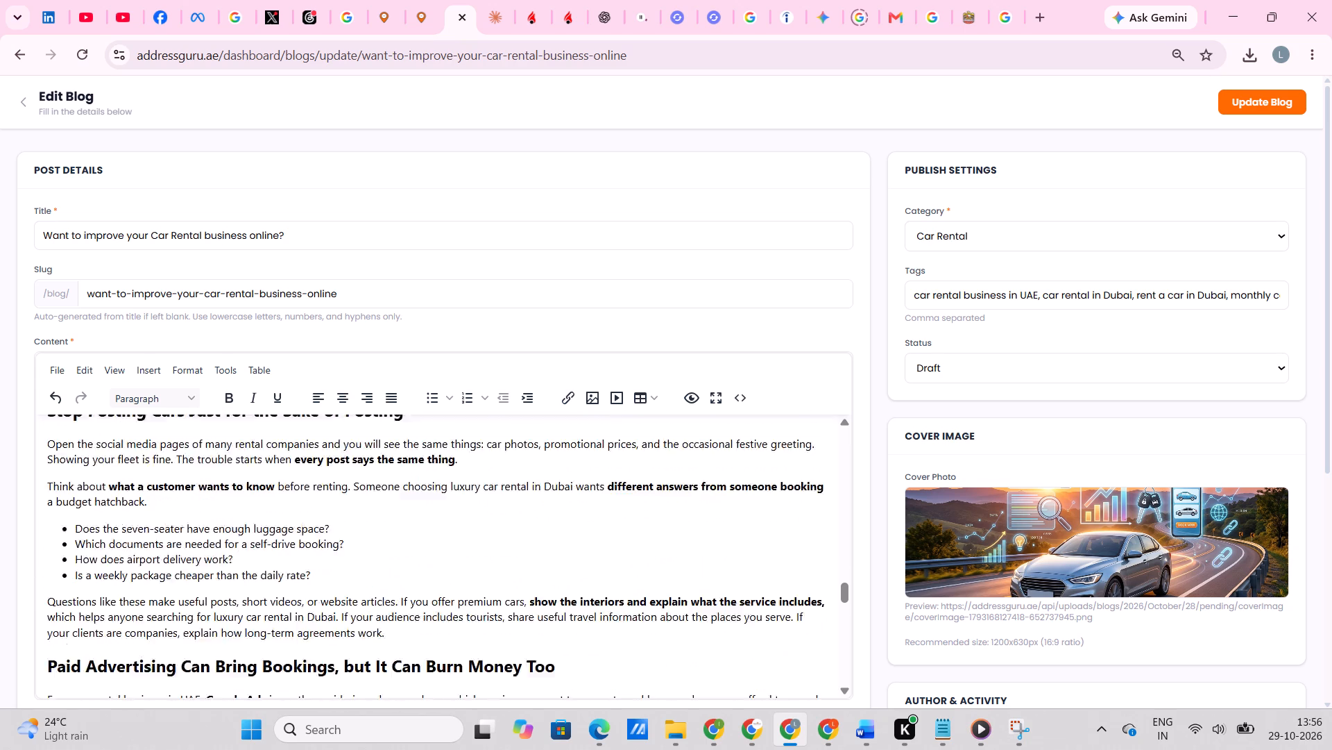
pyautogui.scroll(1, 372, 576)
pyautogui.scroll(-1, 372, 576)
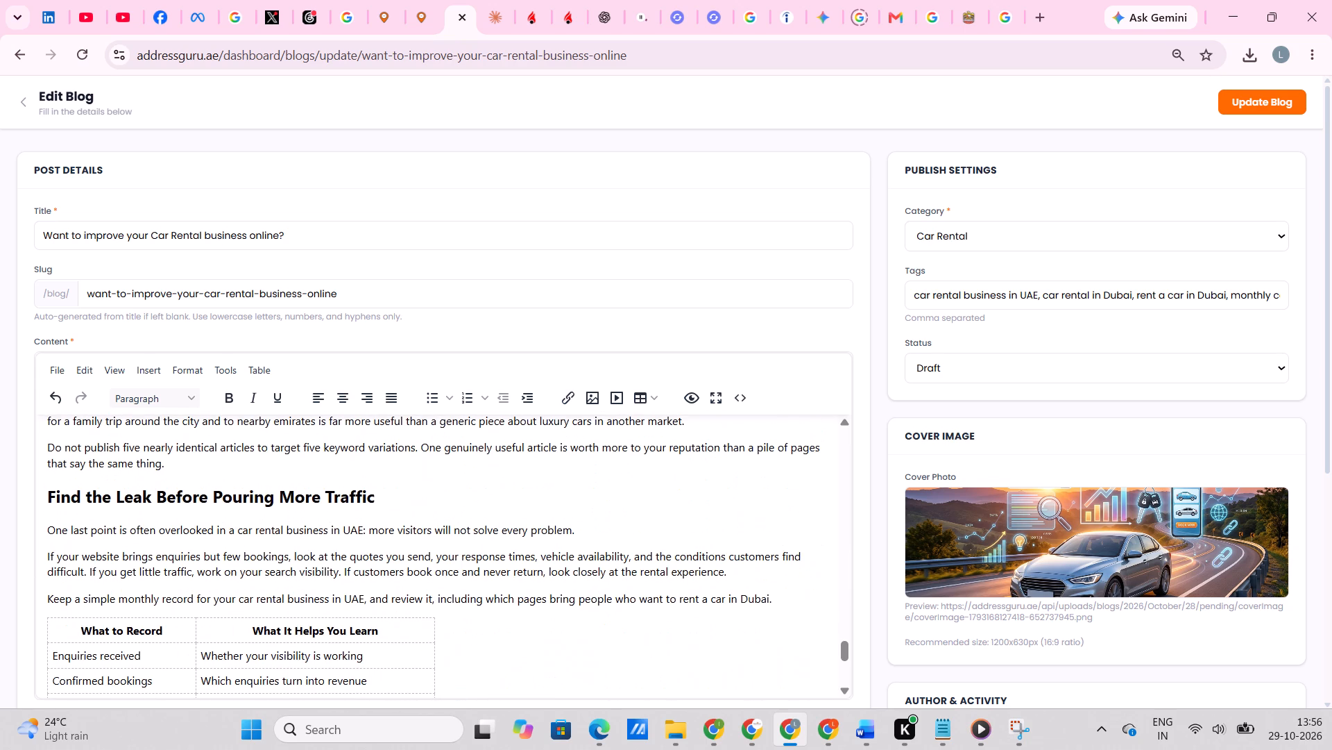
pyautogui.scroll(3, 372, 576)
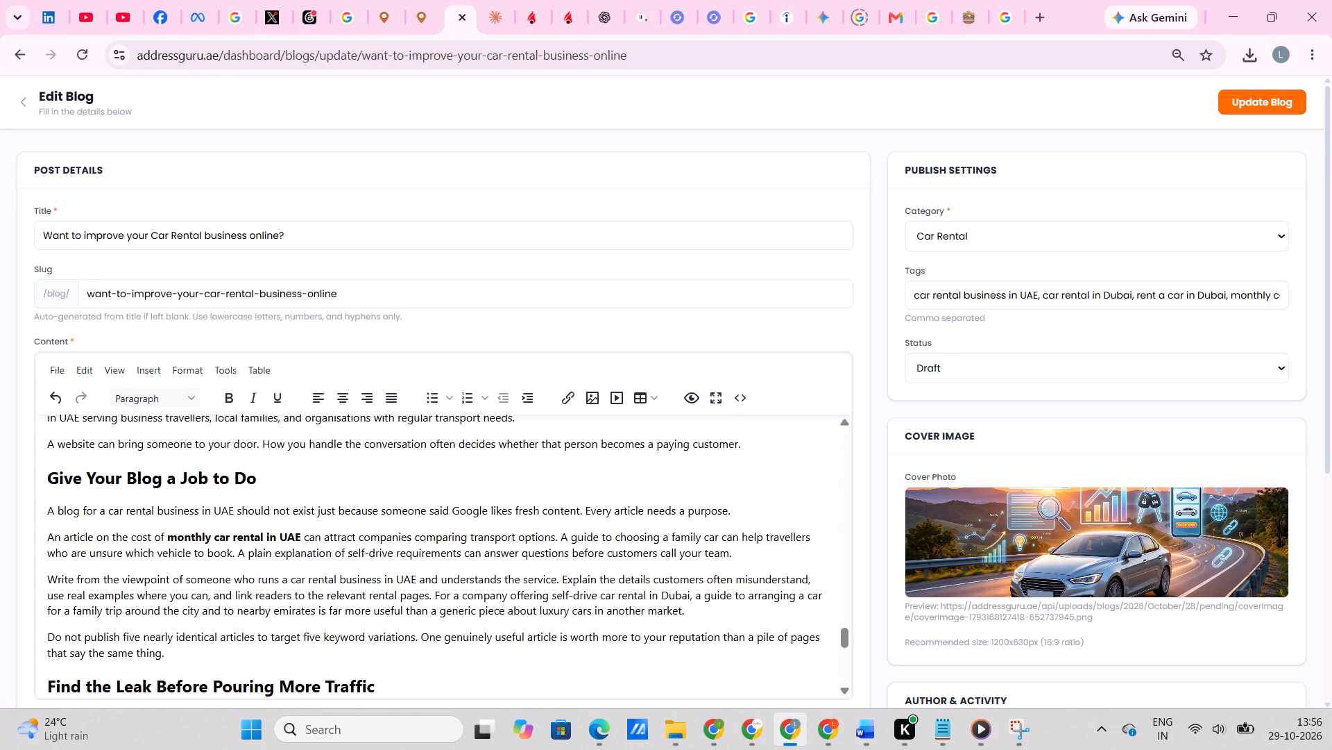
pyautogui.scroll(1, 366, 576)
pyautogui.scroll(2, 237, 496)
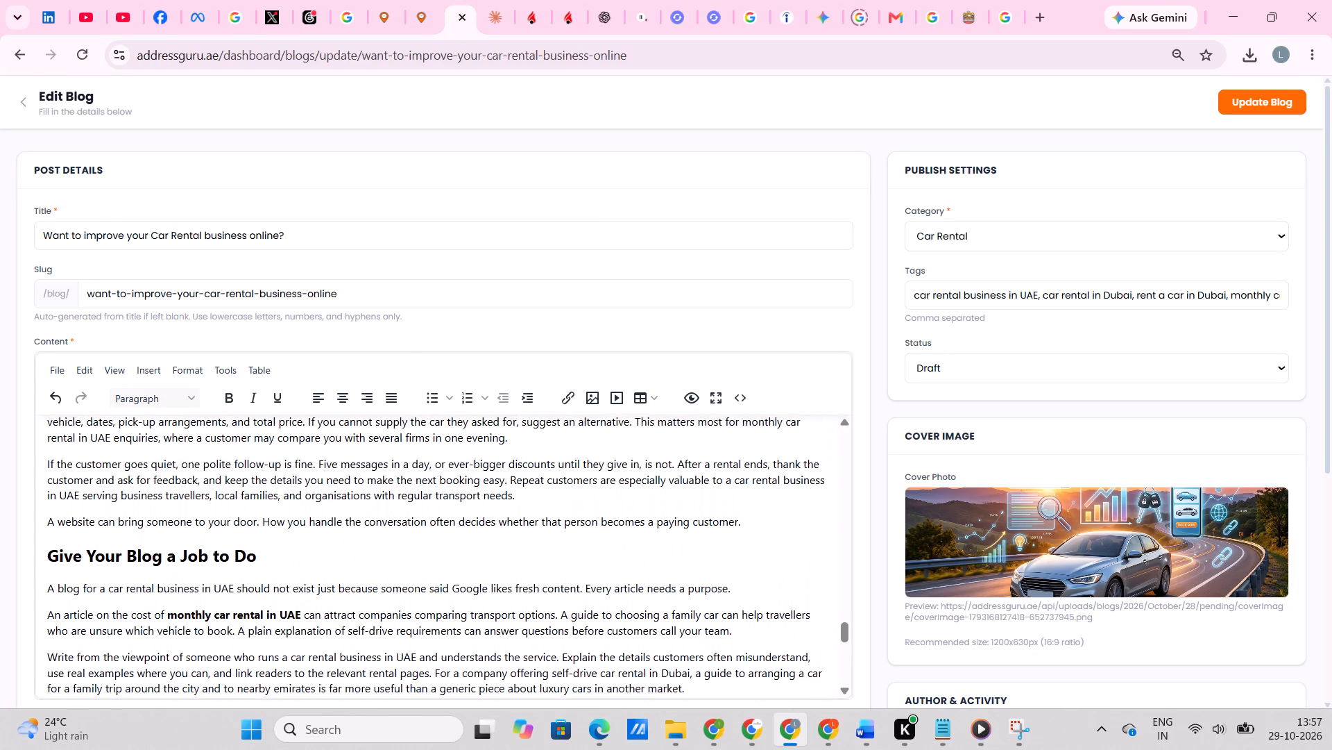
pyautogui.scroll(3, 238, 497)
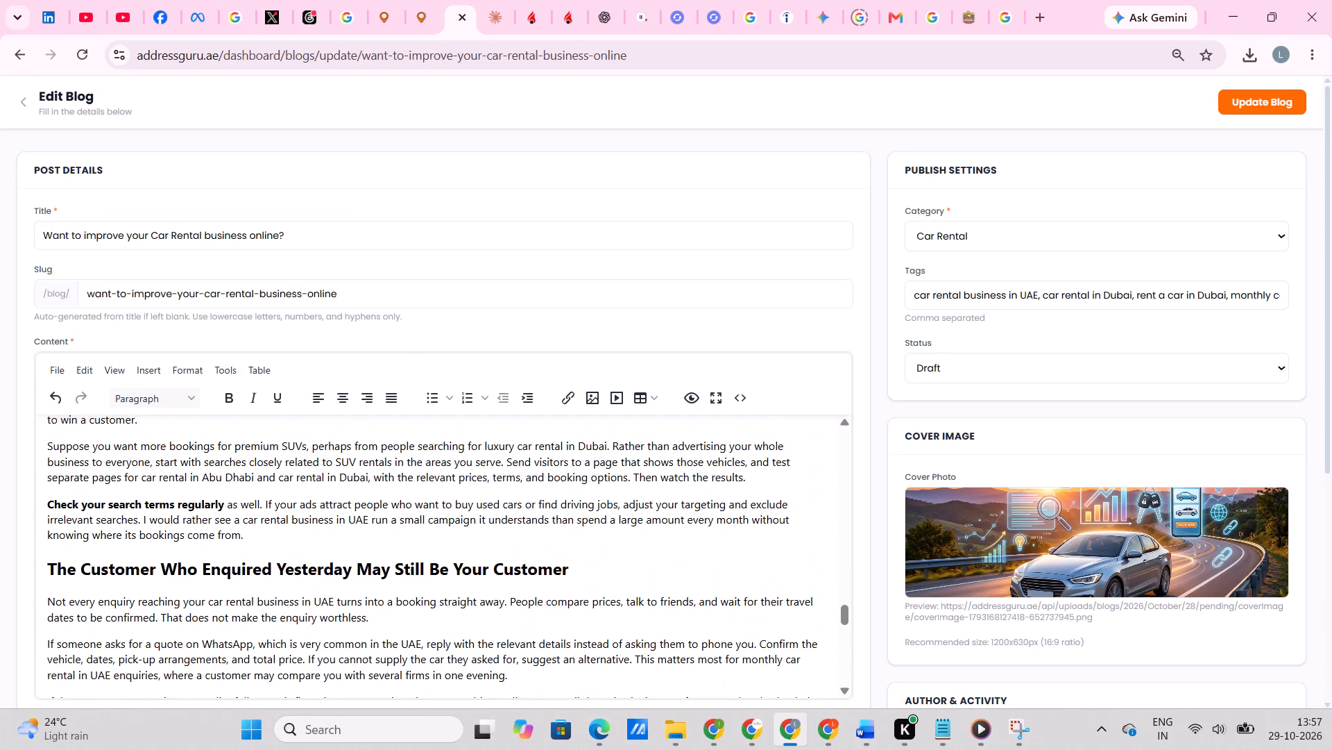
pyautogui.scroll(1, 238, 497)
pyautogui.scroll(-1, 238, 497)
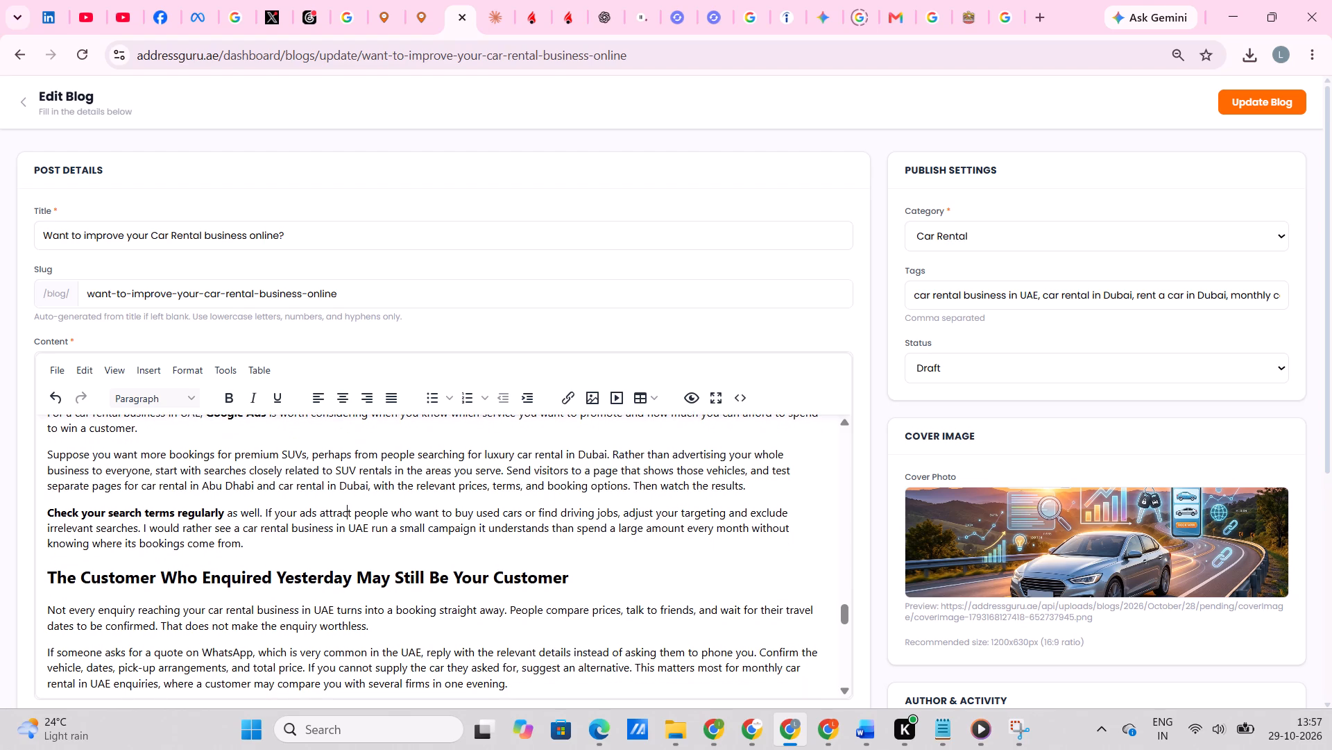
pyautogui.scroll(16, 239, 502)
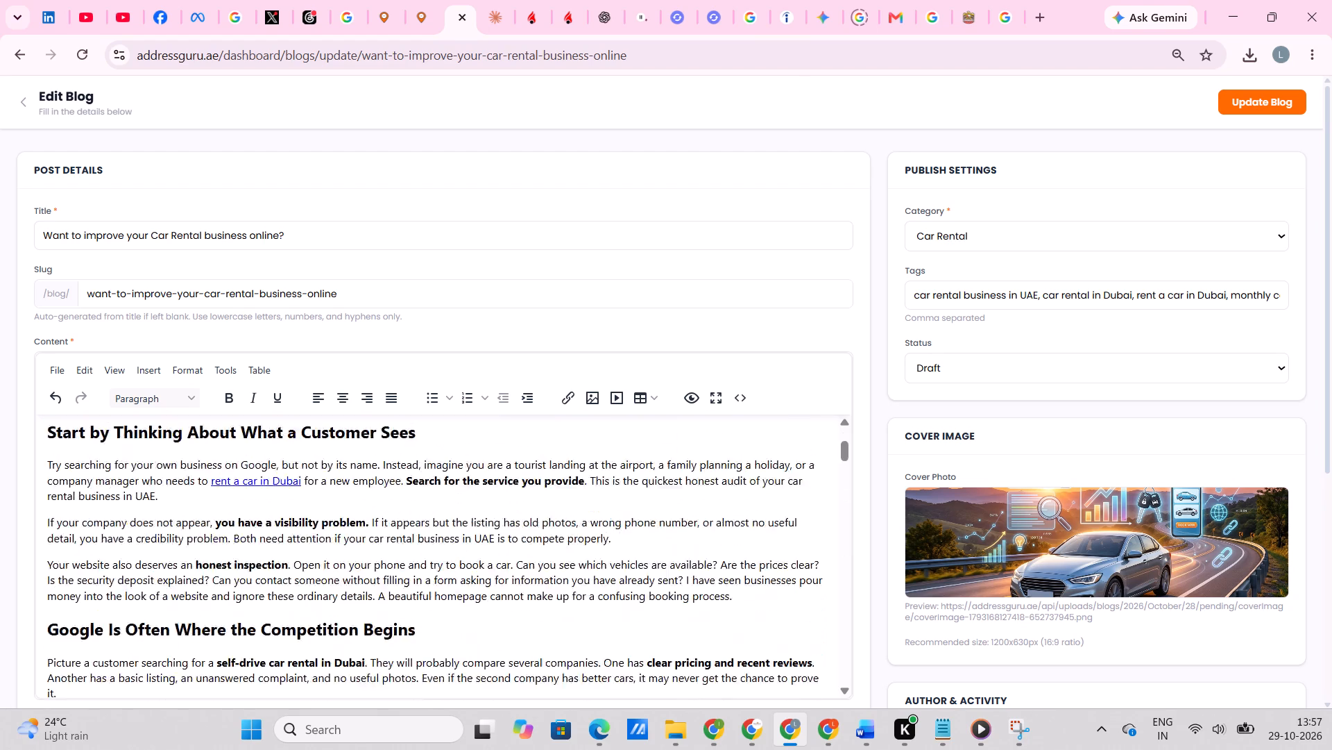
pyautogui.scroll(3, 241, 504)
pyautogui.scroll(-16, 241, 504)
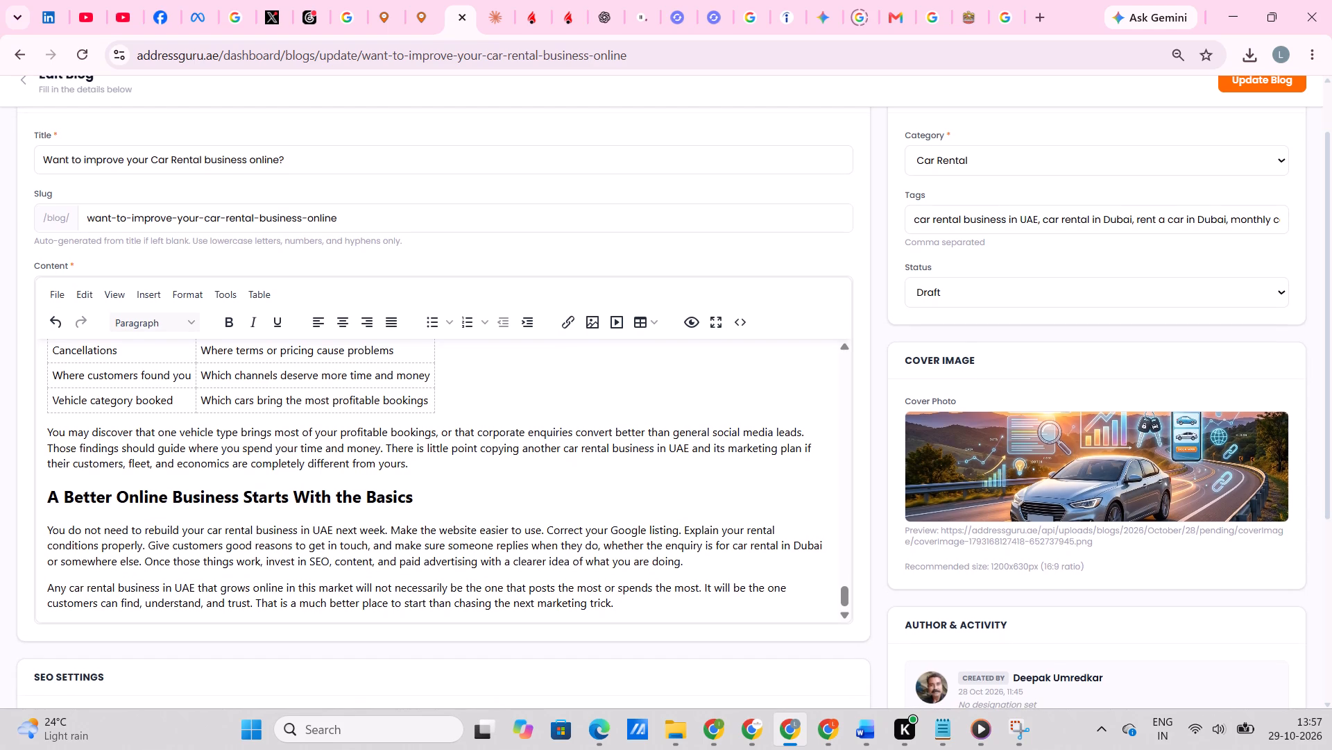
pyautogui.scroll(3, 275, 542)
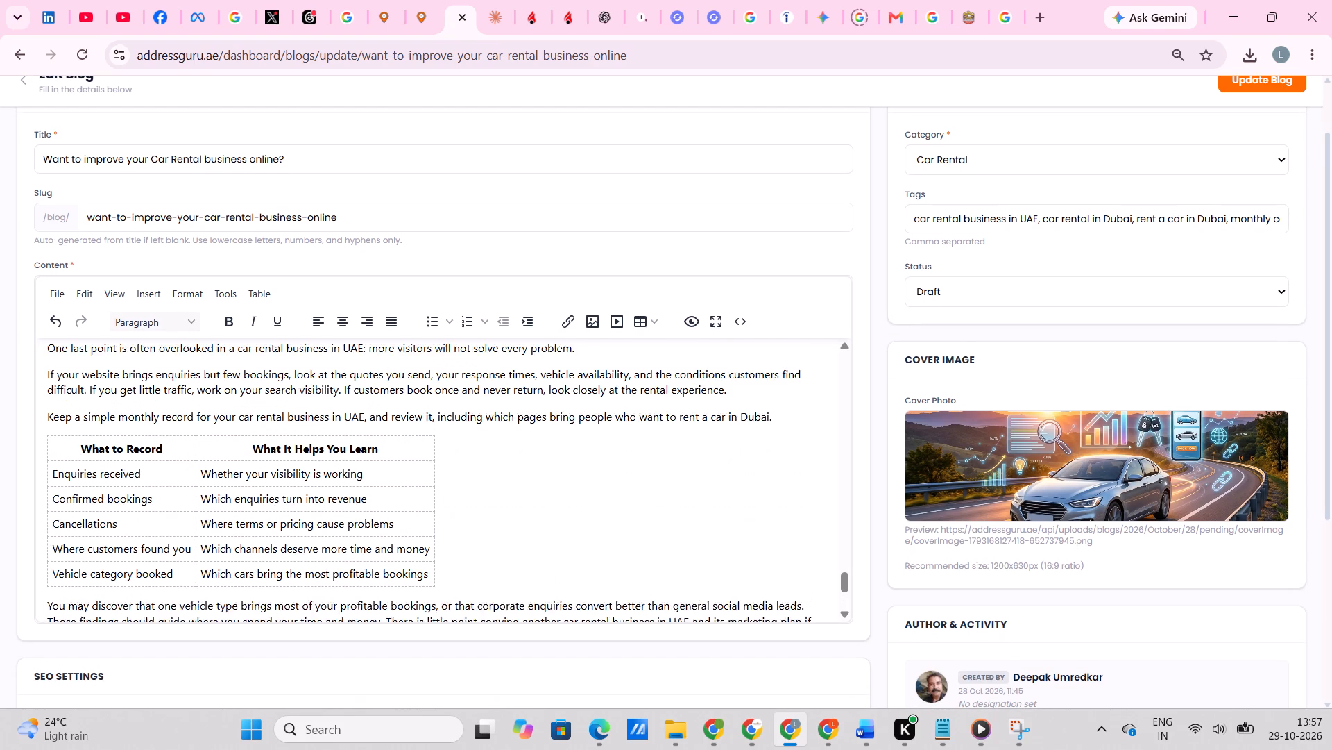
# Widen the What to Record table in the Find the Leak section.
pyautogui.moveTo(436, 508); pyautogui.dragTo(602, 514)
# Delete the paragraph starting "If your website brings enquiries" in the Find the Leak section along with its empty line.
pyautogui.scroll(1, 596, 515)
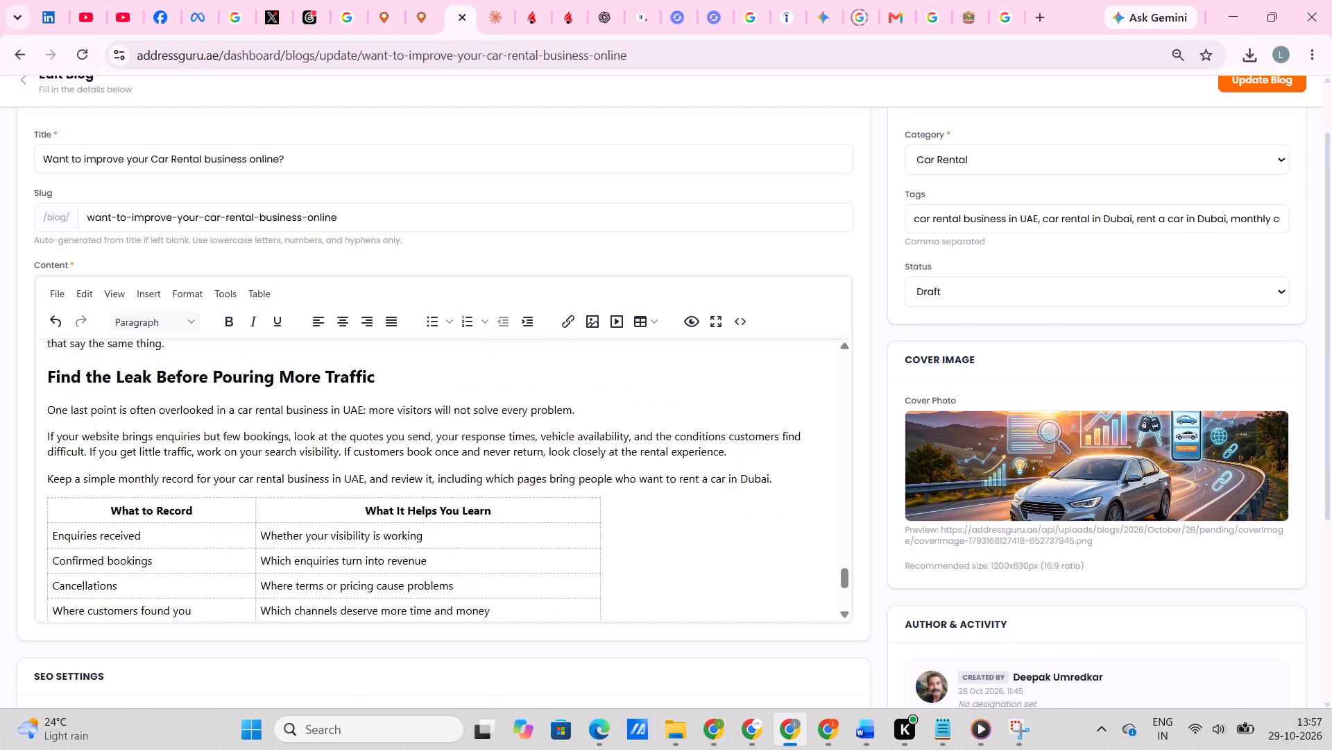
pyautogui.scroll(1, 593, 517)
pyautogui.scroll(1, 538, 529)
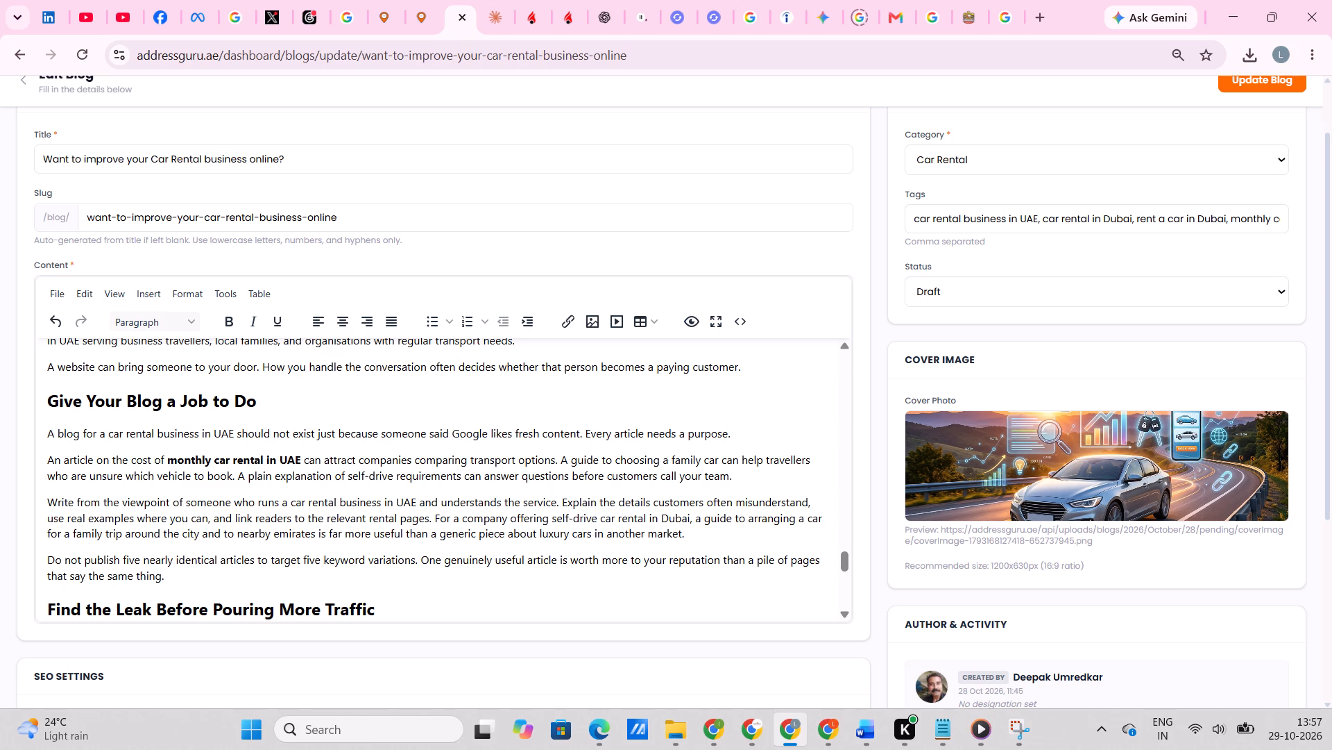
pyautogui.moveTo(179, 582); pyautogui.dragTo(172, 580)
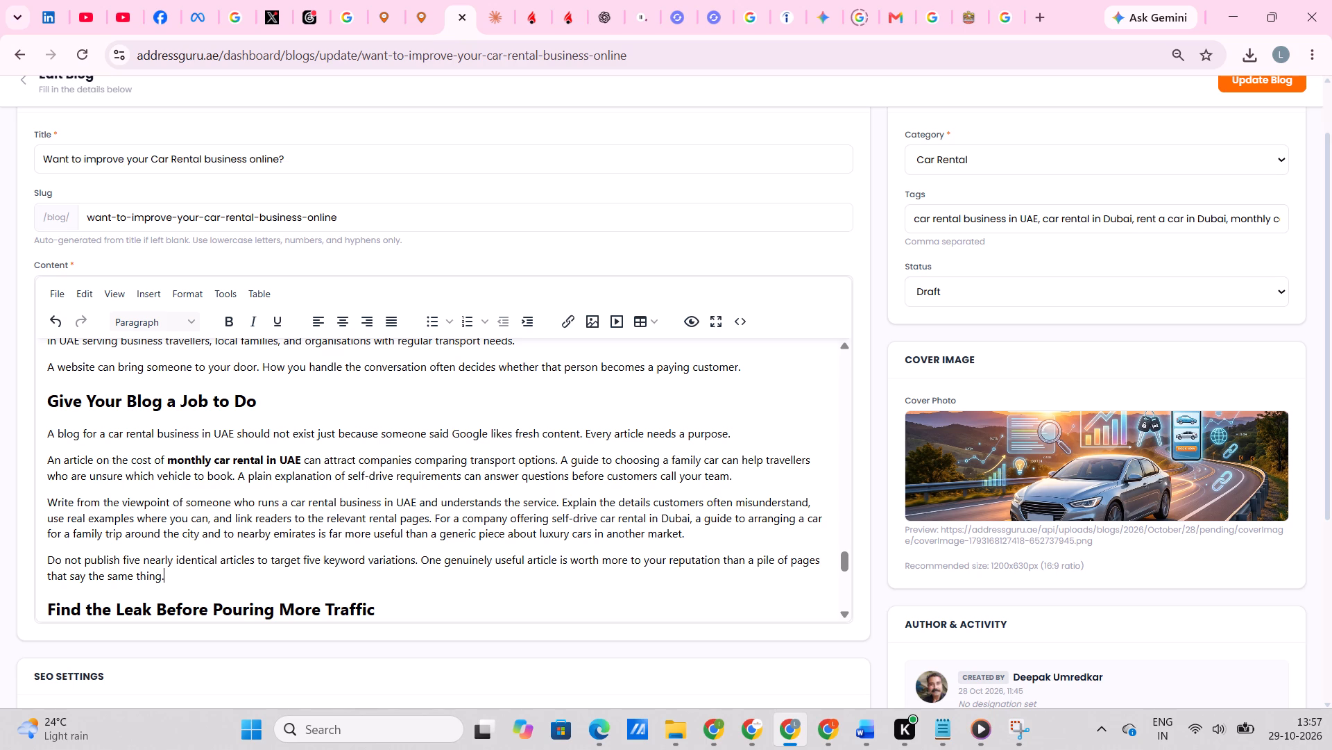
pyautogui.click(180, 579)
pyautogui.scroll(-2, 180, 579)
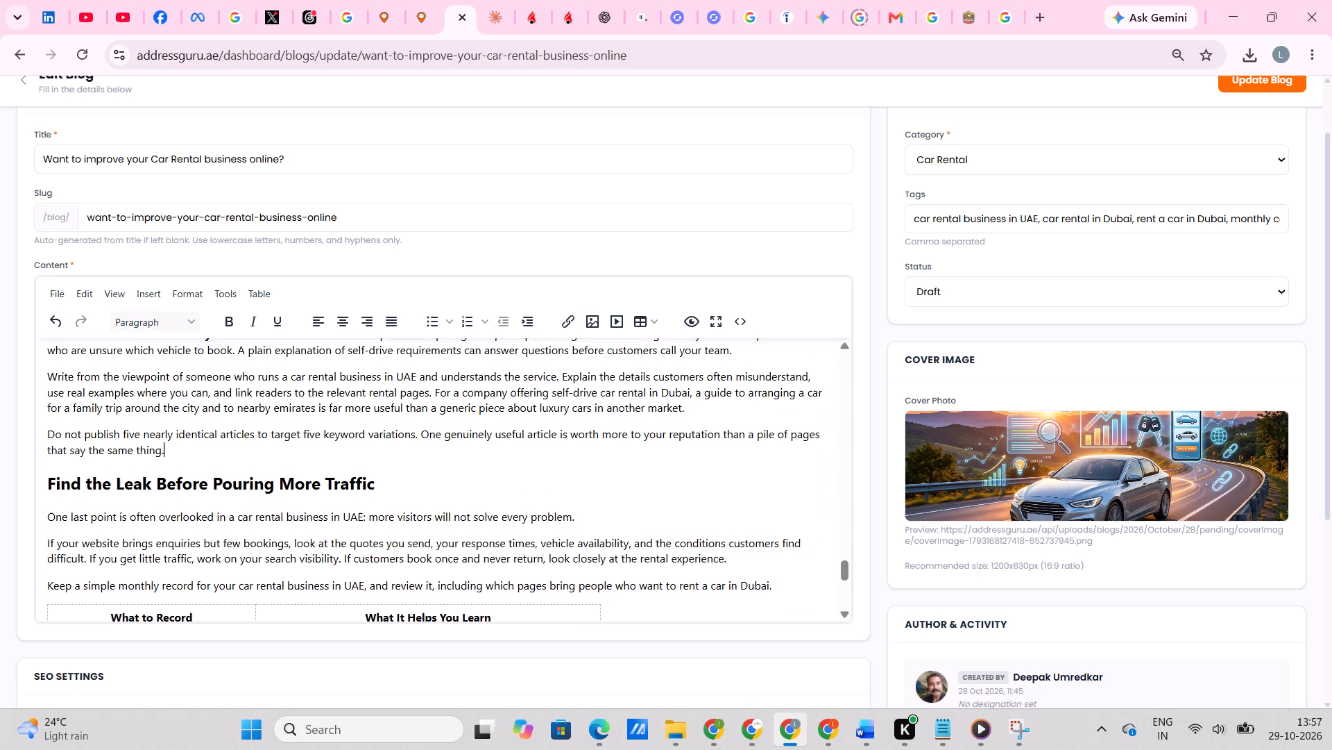
pyautogui.scroll(-2, 180, 579)
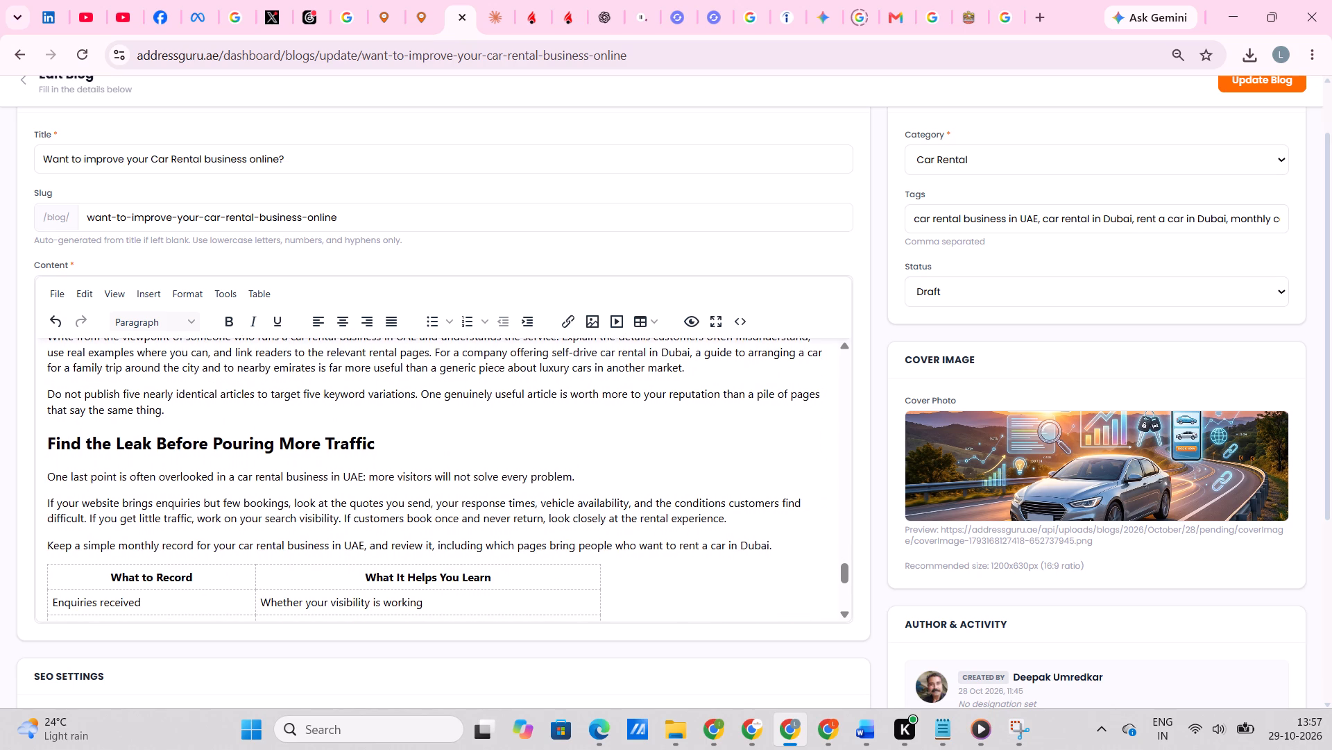
pyautogui.scroll(-2, 259, 560)
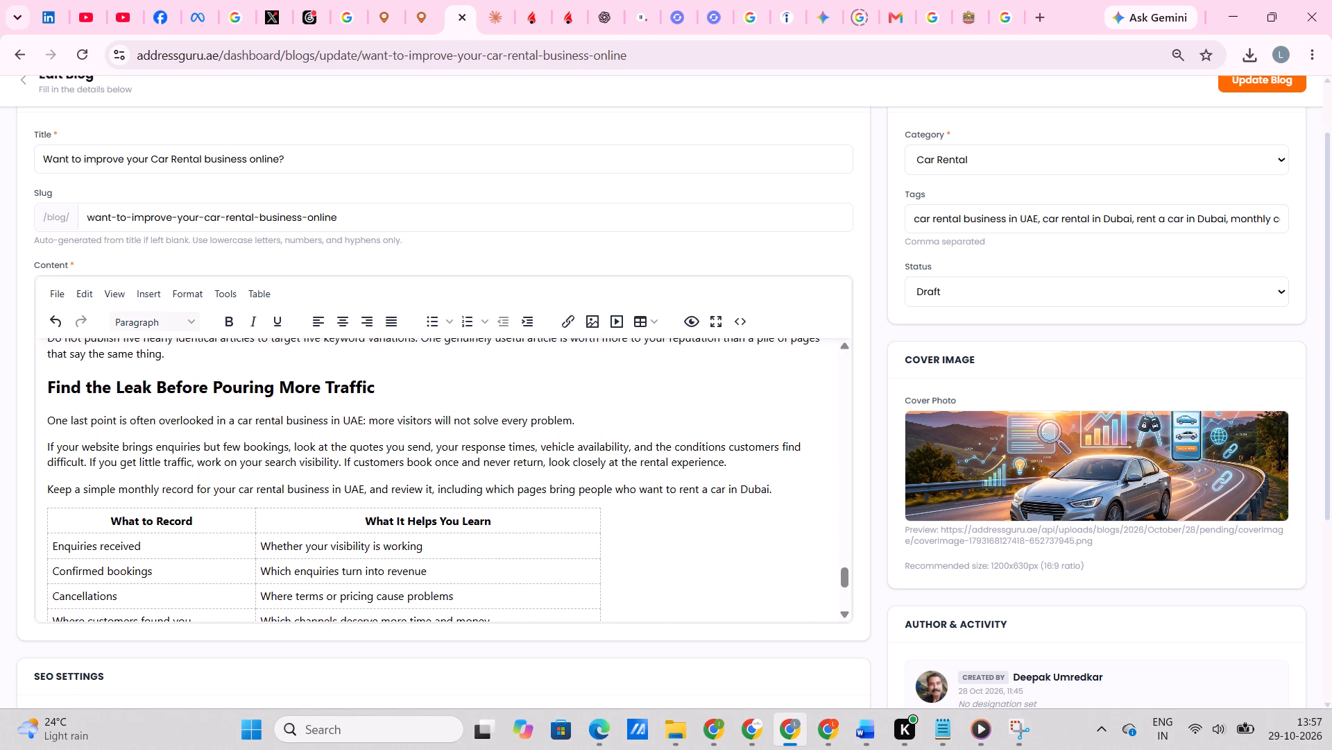
pyautogui.moveTo(733, 460); pyautogui.dragTo(44, 417)
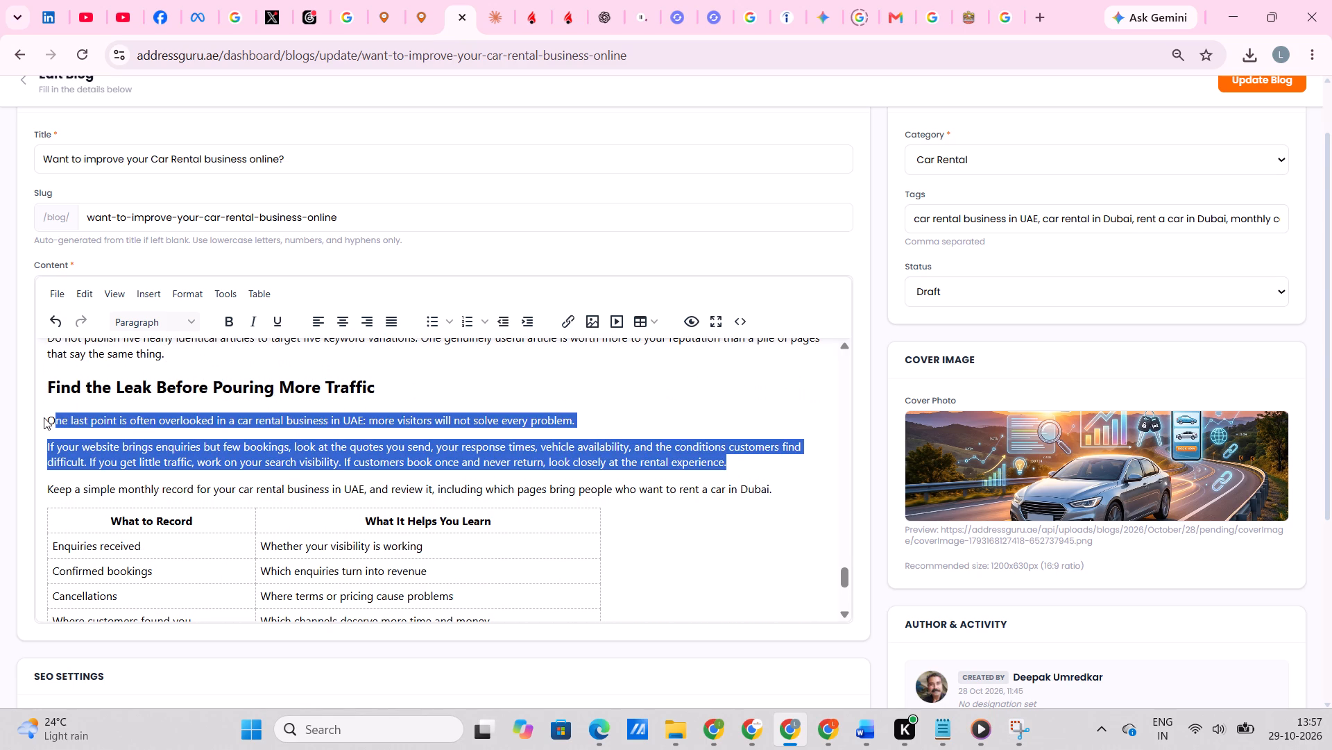
pyautogui.moveTo(44, 417); pyautogui.dragTo(44, 442)
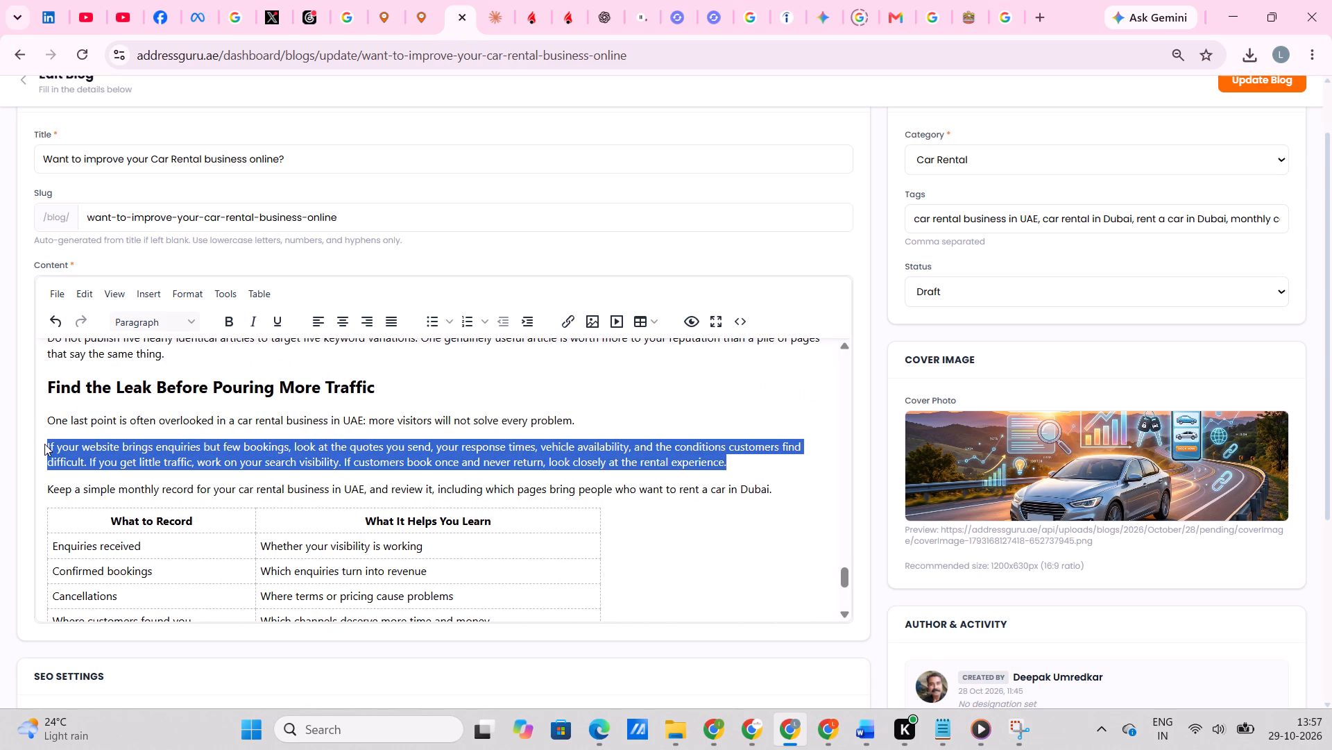
pyautogui.press('BackSpace')
pyautogui.press('BackSpace')
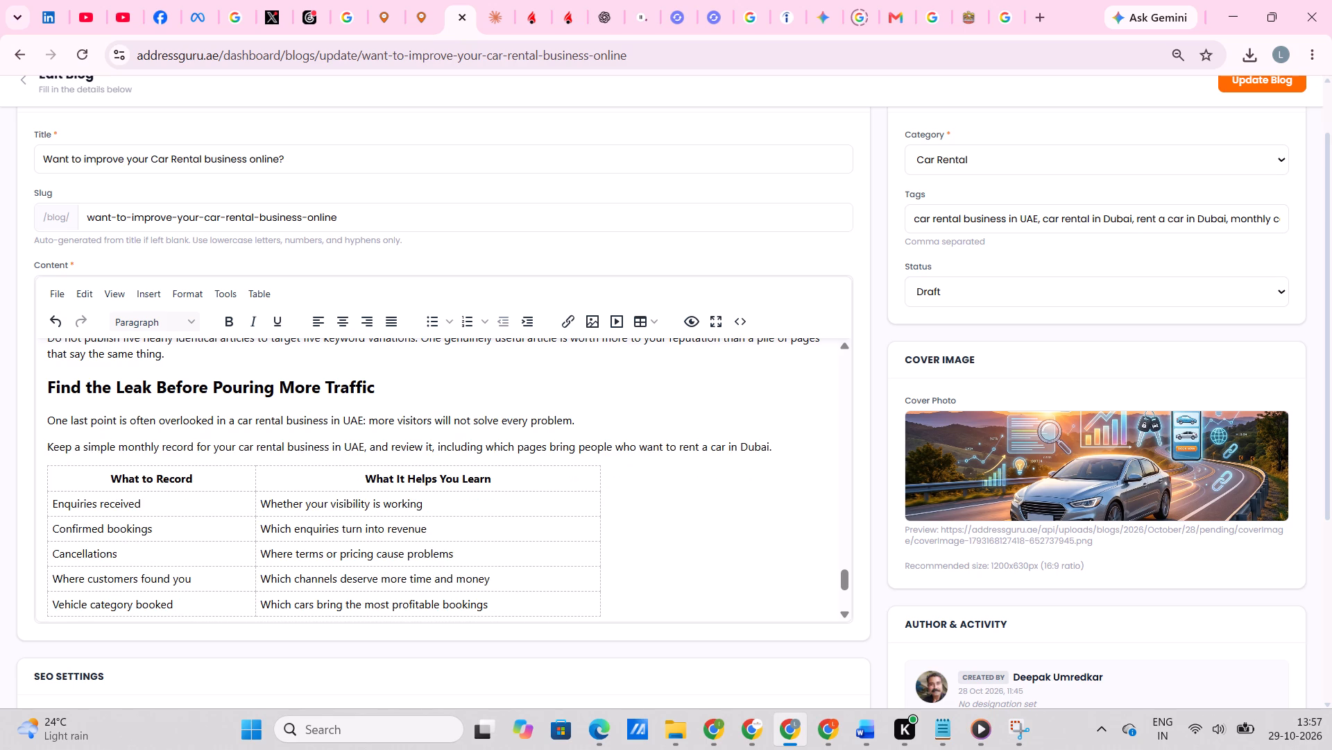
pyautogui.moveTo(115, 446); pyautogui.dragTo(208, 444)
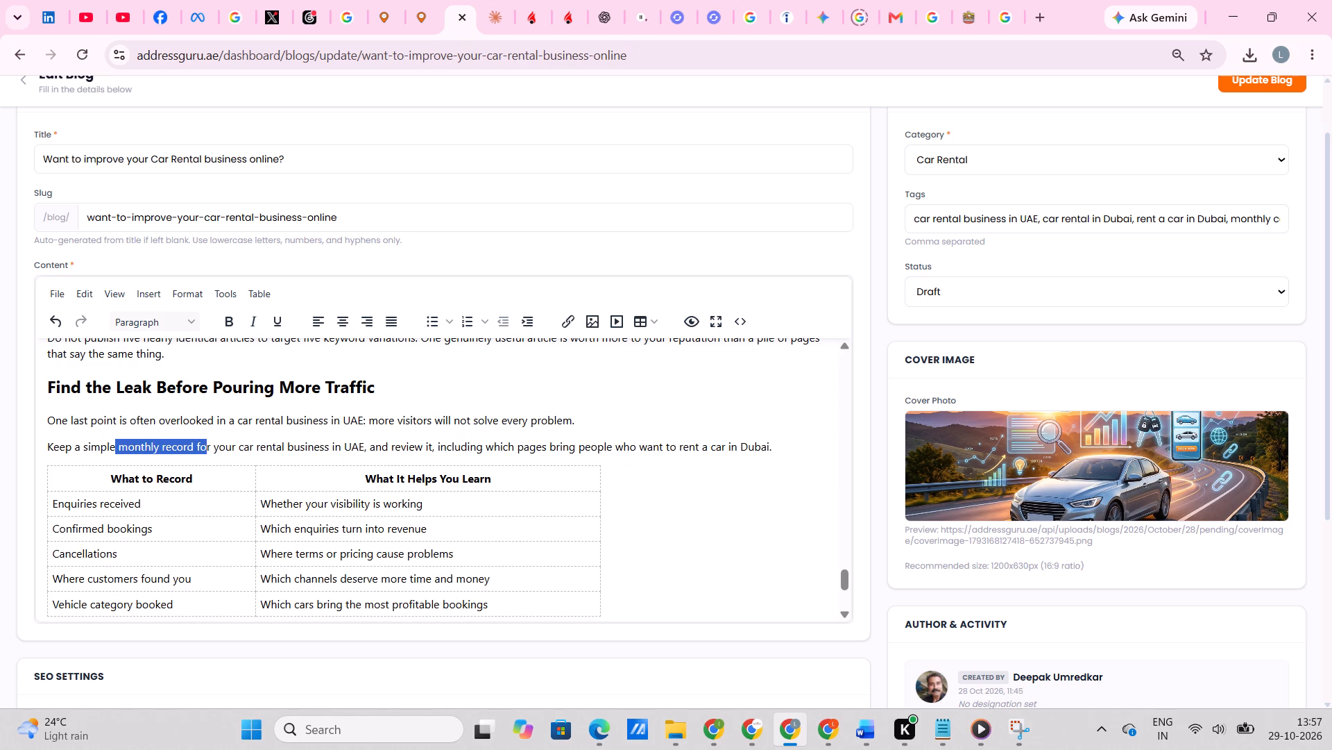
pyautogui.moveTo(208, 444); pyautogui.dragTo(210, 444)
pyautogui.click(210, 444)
# Delete the last sentence, starting "There is little point copying", from the paragraph below the What to Record table.
pyautogui.scroll(-1, 210, 444)
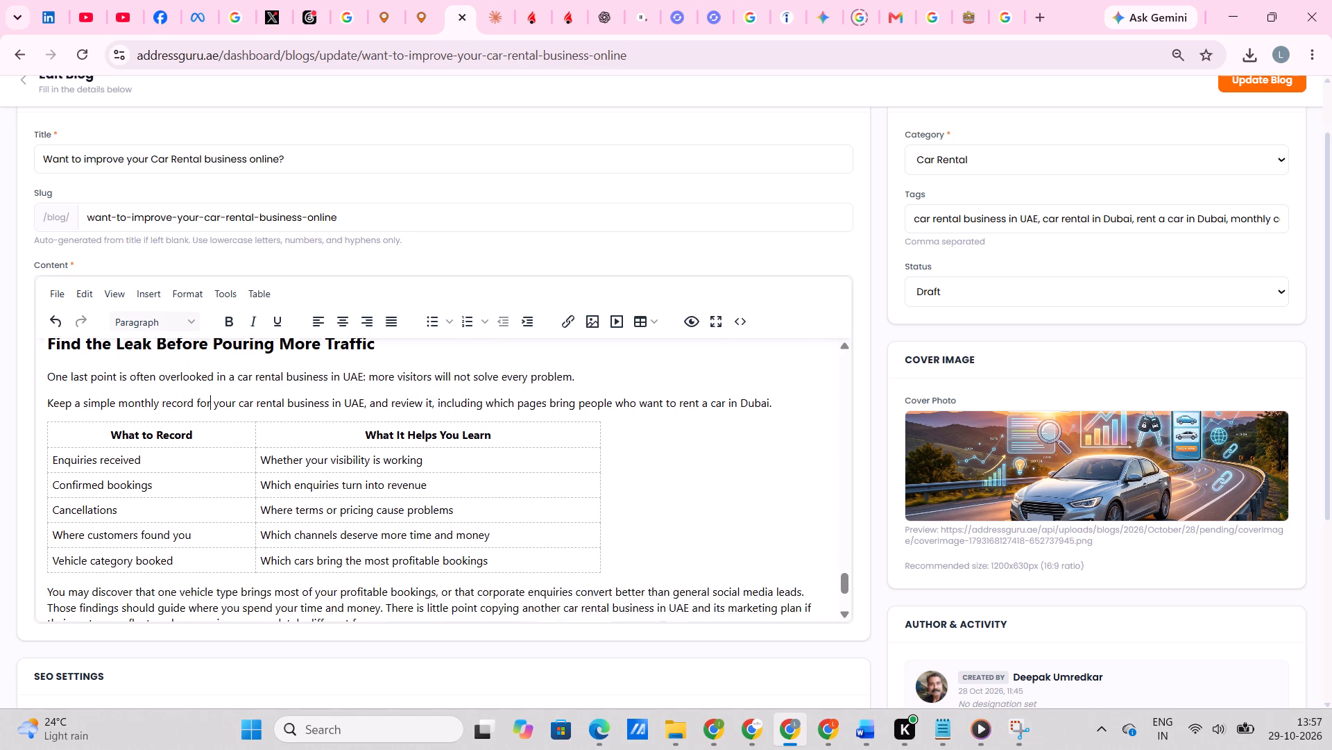
pyautogui.scroll(-2, 234, 456)
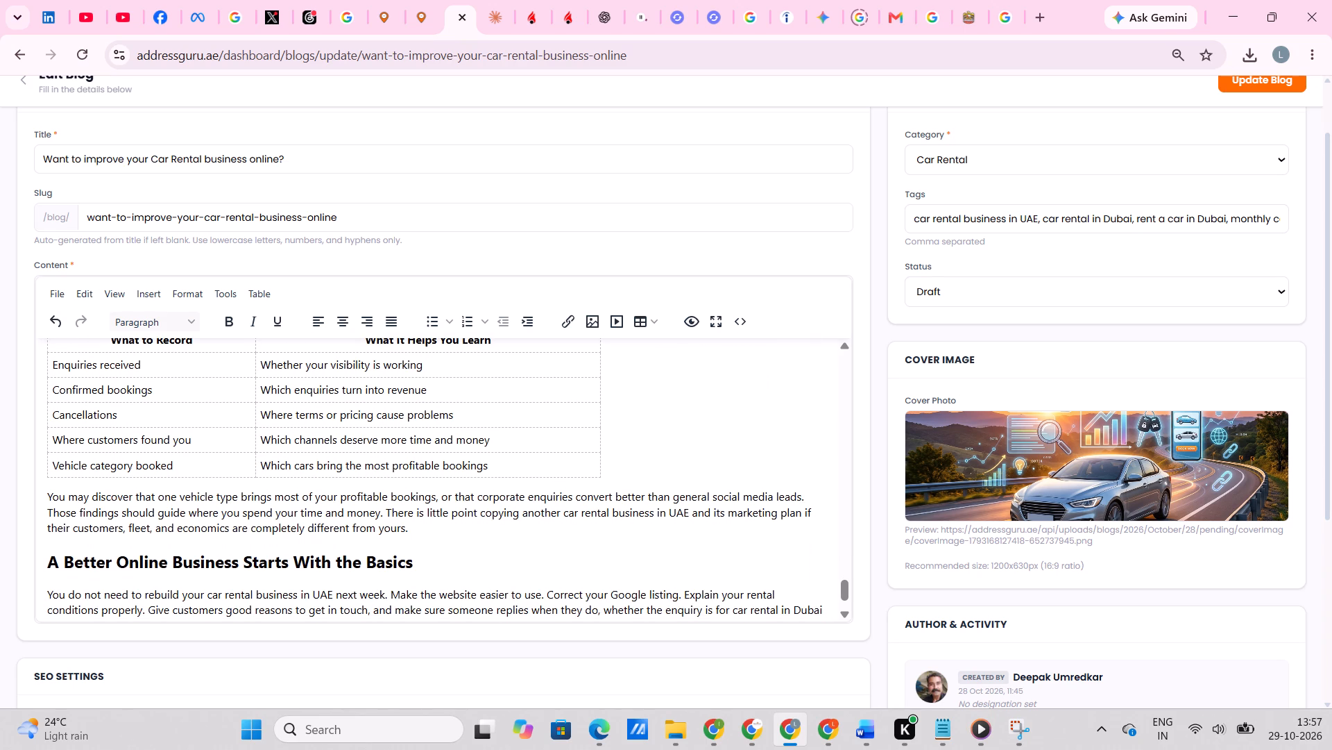
pyautogui.moveTo(385, 512); pyautogui.dragTo(420, 532)
pyautogui.press('BackSpace')
pyautogui.press('BackSpace')
# Split the first paragraph of the A Better Online Business section into separate lines after "next week.", "easier to use." and "Google listing.".
pyautogui.scroll(-2, 426, 530)
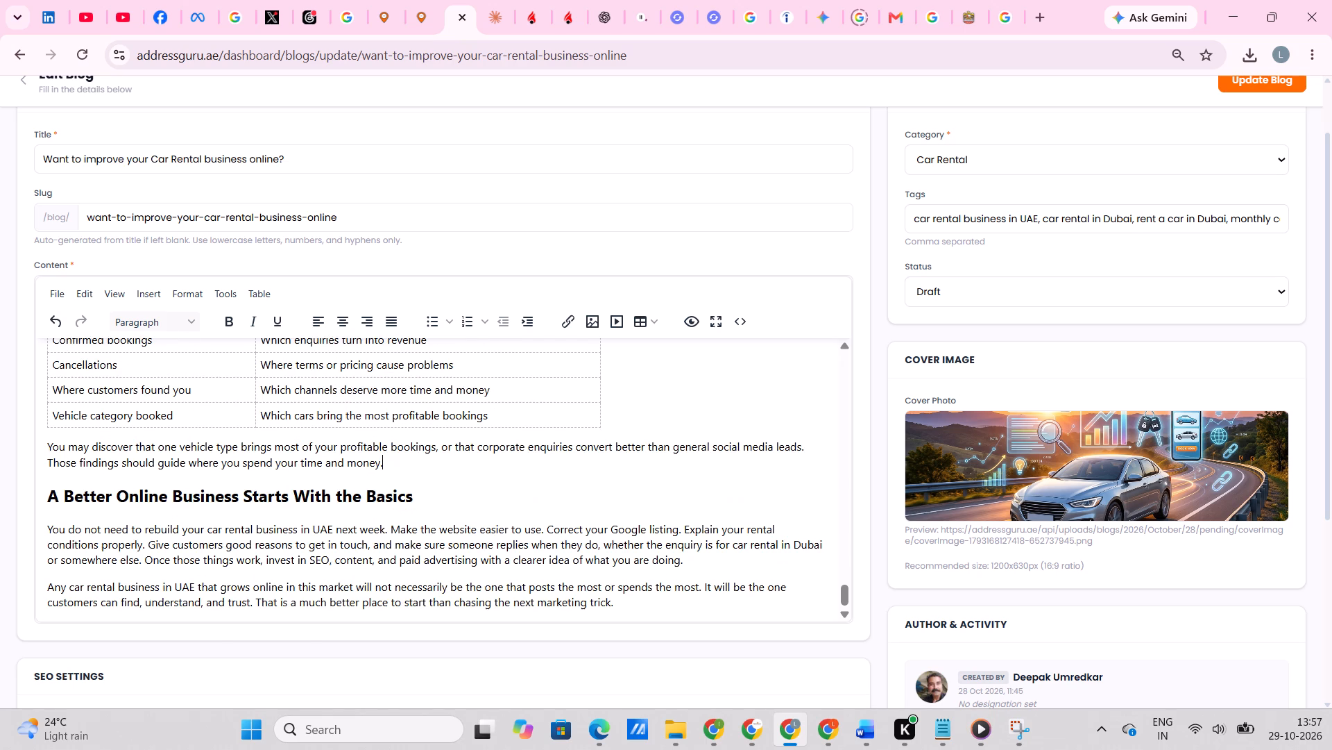
pyautogui.scroll(-1, 426, 530)
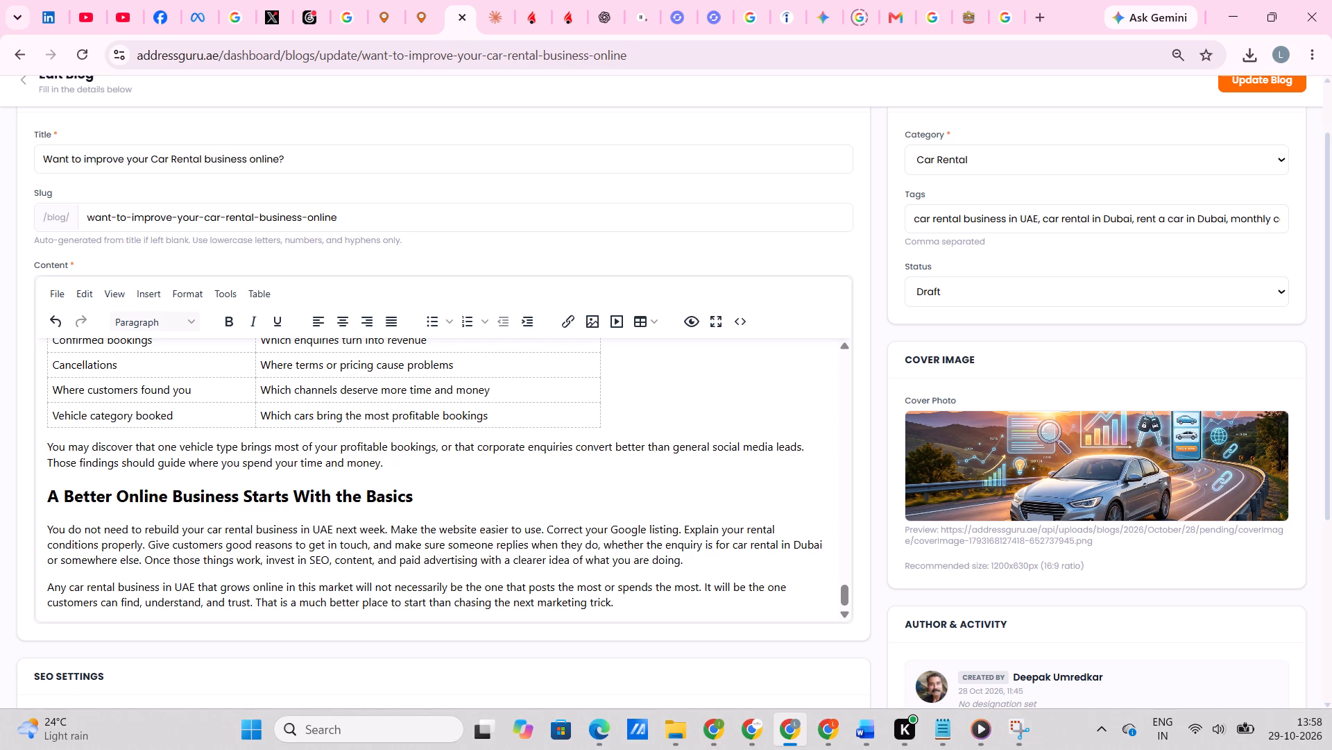
pyautogui.click(392, 528)
pyautogui.press('BackSpace')
pyautogui.press('Return')
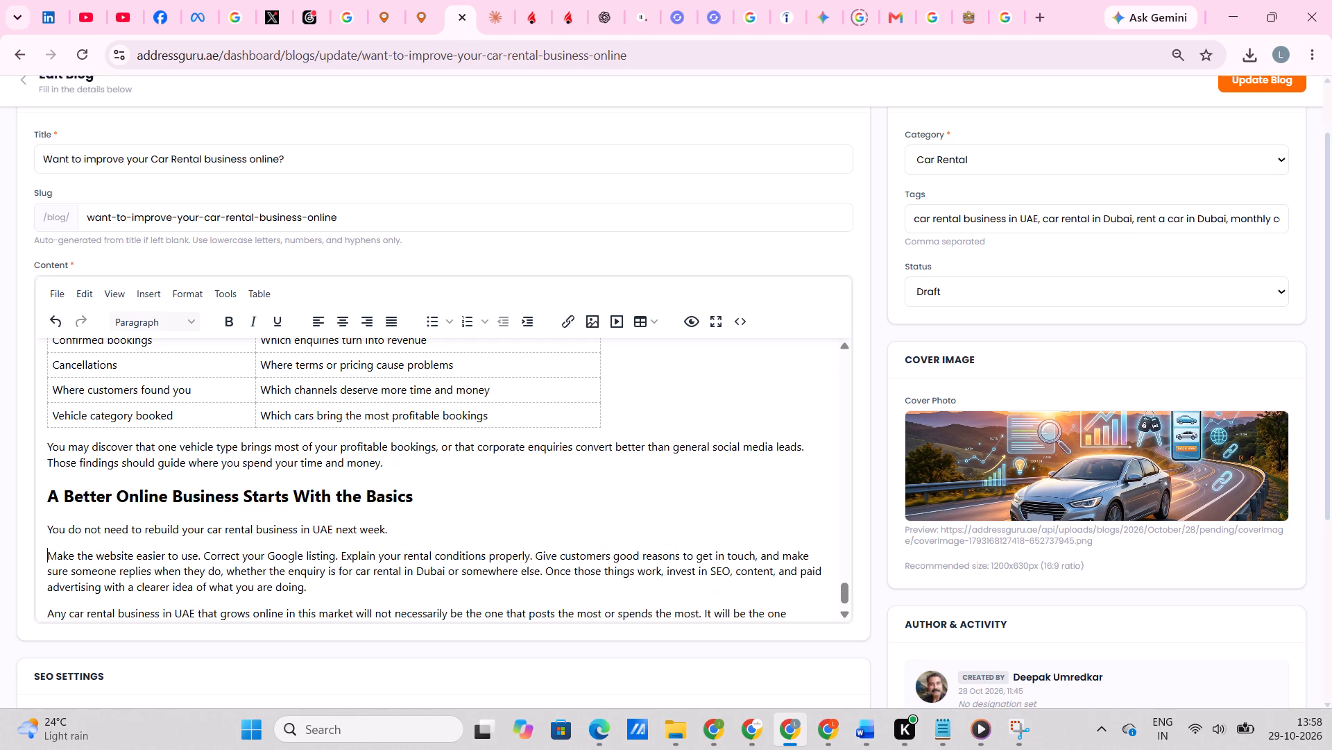
pyautogui.click(200, 546)
pyautogui.press('Right')
pyautogui.press('BackSpace')
pyautogui.press('Return')
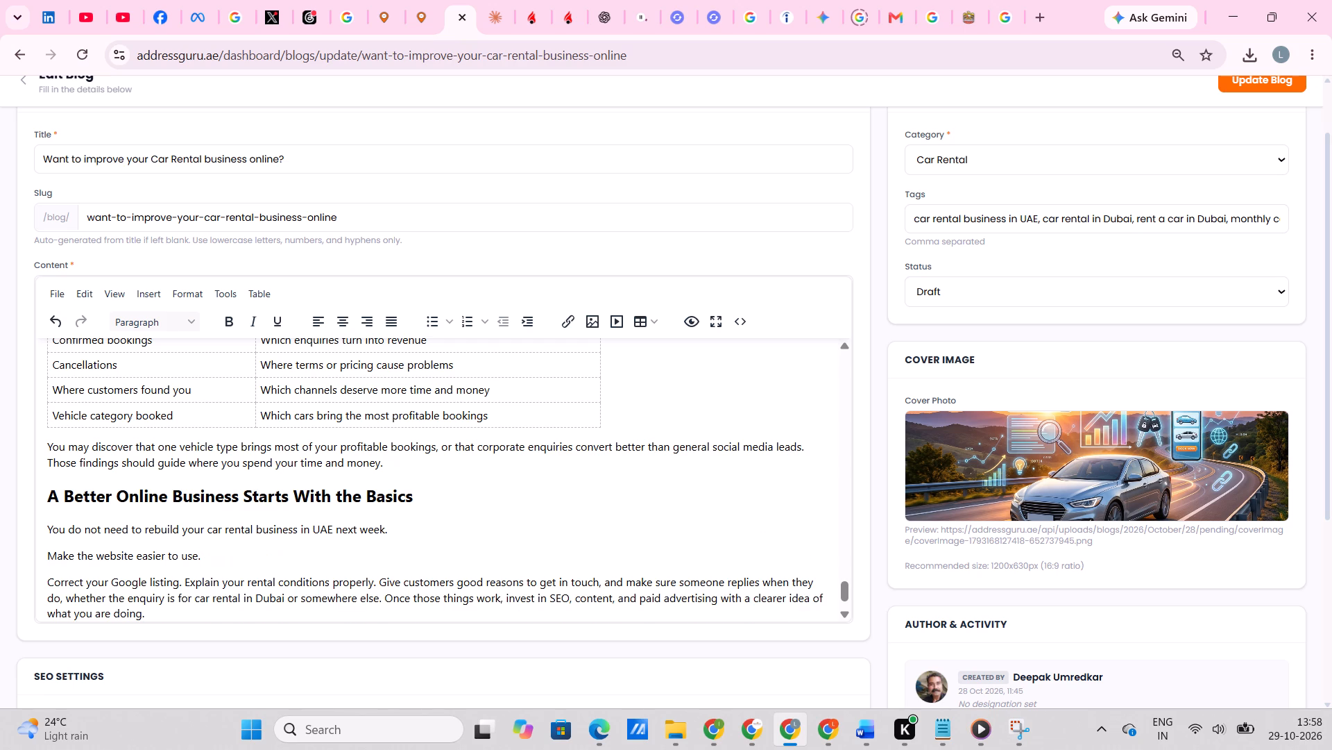
pyautogui.click(182, 575)
pyautogui.press('Right')
pyautogui.press('BackSpace')
pyautogui.press('Return')
# Put "Explain your rental conditions properly." on its own line in the closing section.
pyautogui.scroll(-1, 182, 574)
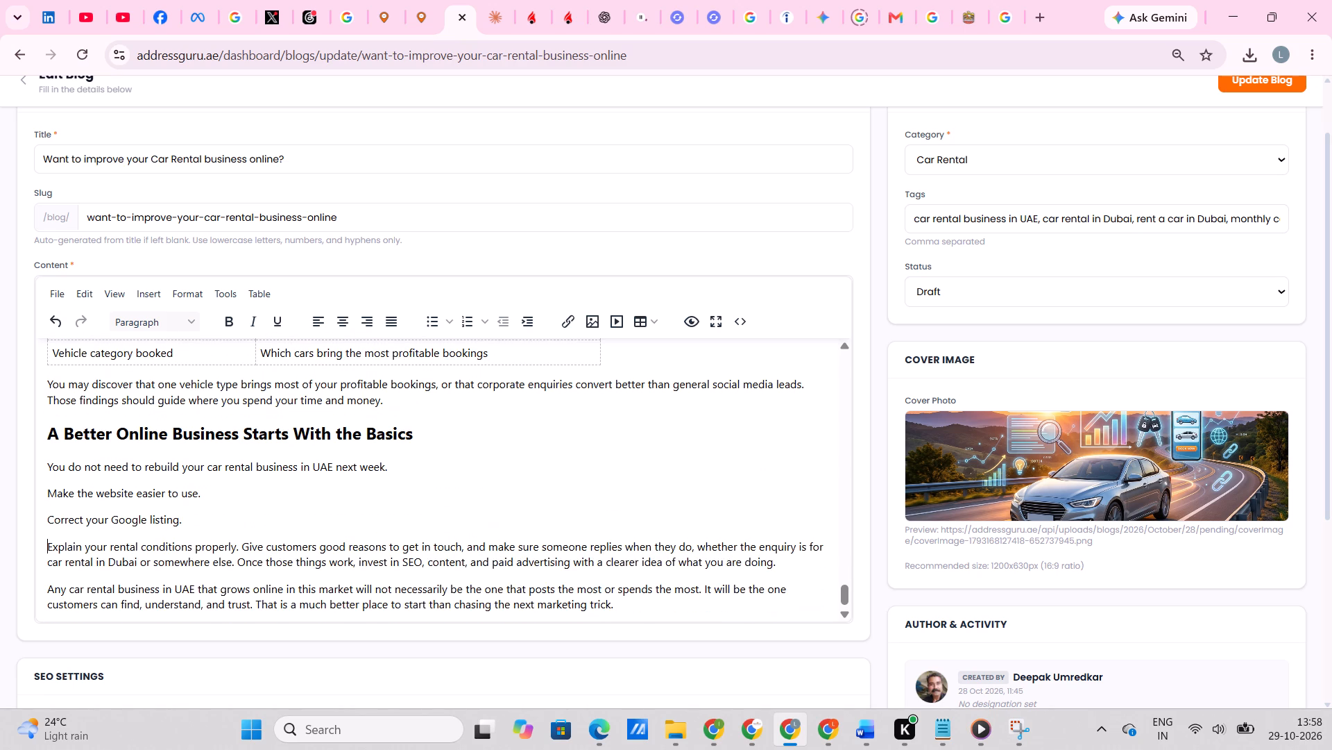
pyautogui.scroll(-1, 197, 552)
pyautogui.doubleClick(242, 540)
pyautogui.press('Left')
pyautogui.press('BackSpace')
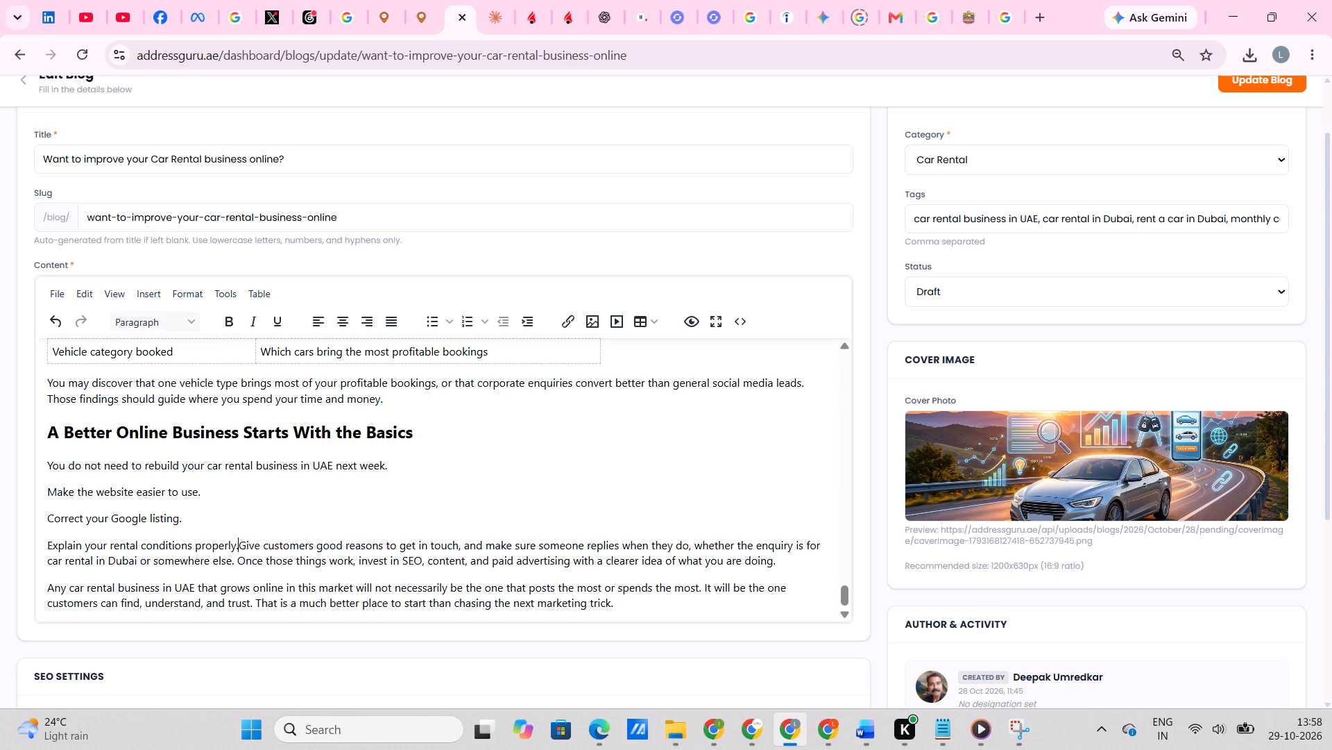
pyautogui.press('Return')
# Replace ", and" after "get in touch" with a period and start a new line with the capitalised "Make sure someone replies".
pyautogui.scroll(-1, 242, 540)
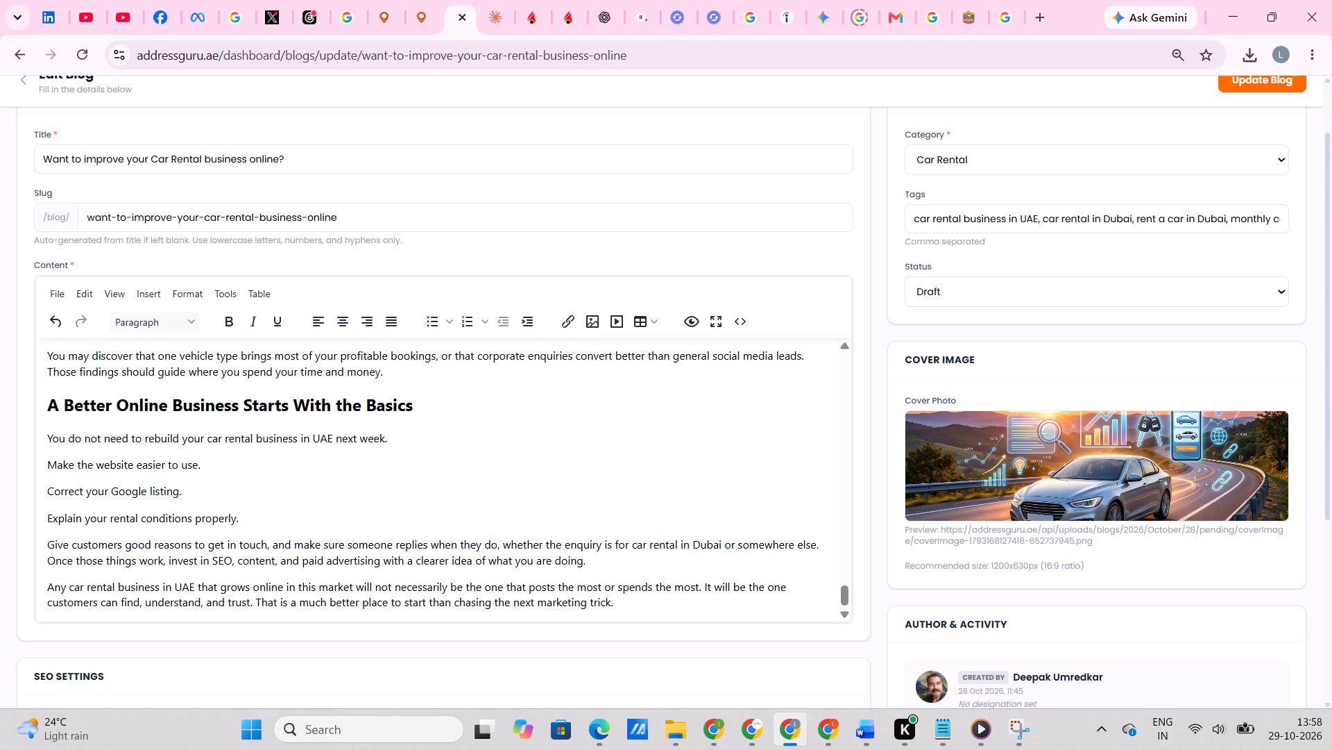
pyautogui.moveTo(293, 545); pyautogui.dragTo(272, 540)
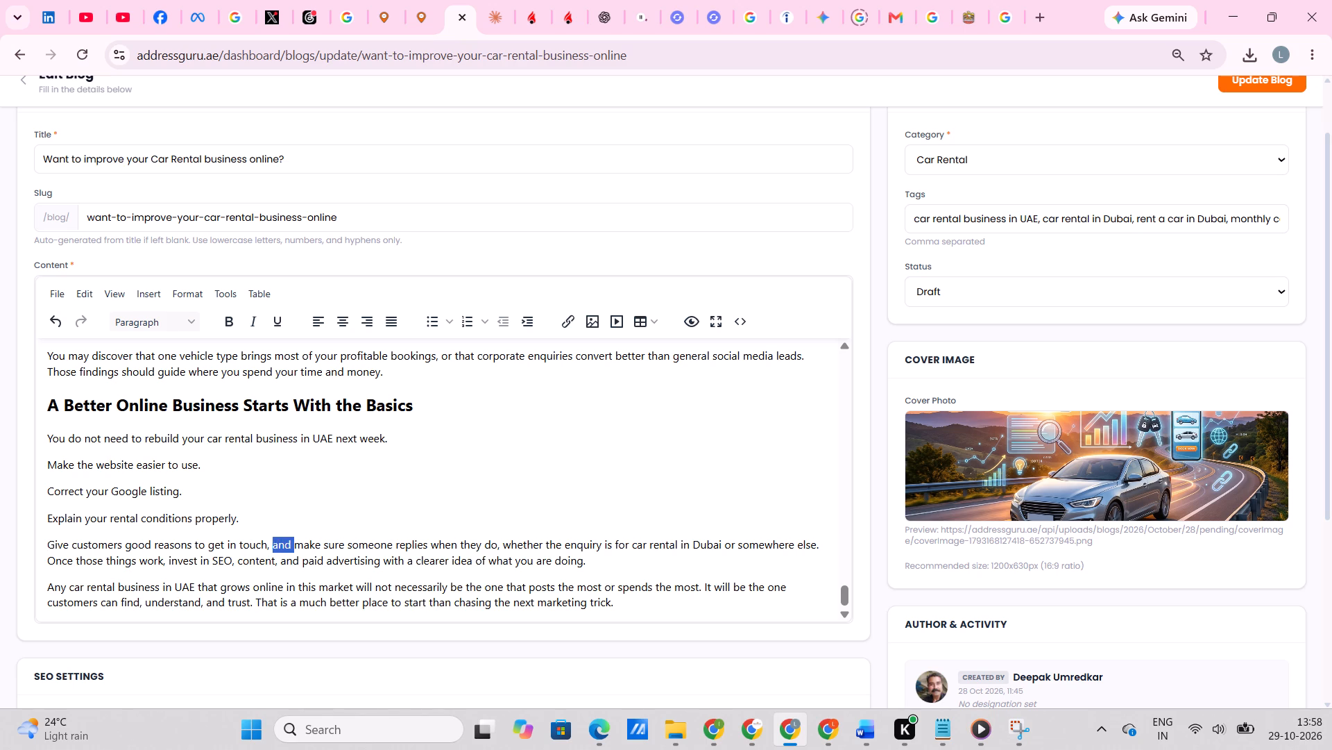
pyautogui.moveTo(272, 540); pyautogui.dragTo(266, 539)
pyautogui.click(266, 539)
pyautogui.press('Right')
pyautogui.press('Right')
pyautogui.press('Right')
pyautogui.press('Right')
pyautogui.press('Right')
pyautogui.press('Right')
pyautogui.press('BackSpace')
pyautogui.press('BackSpace')
pyautogui.press('BackSpace')
pyautogui.press('BackSpace')
pyautogui.press('BackSpace')
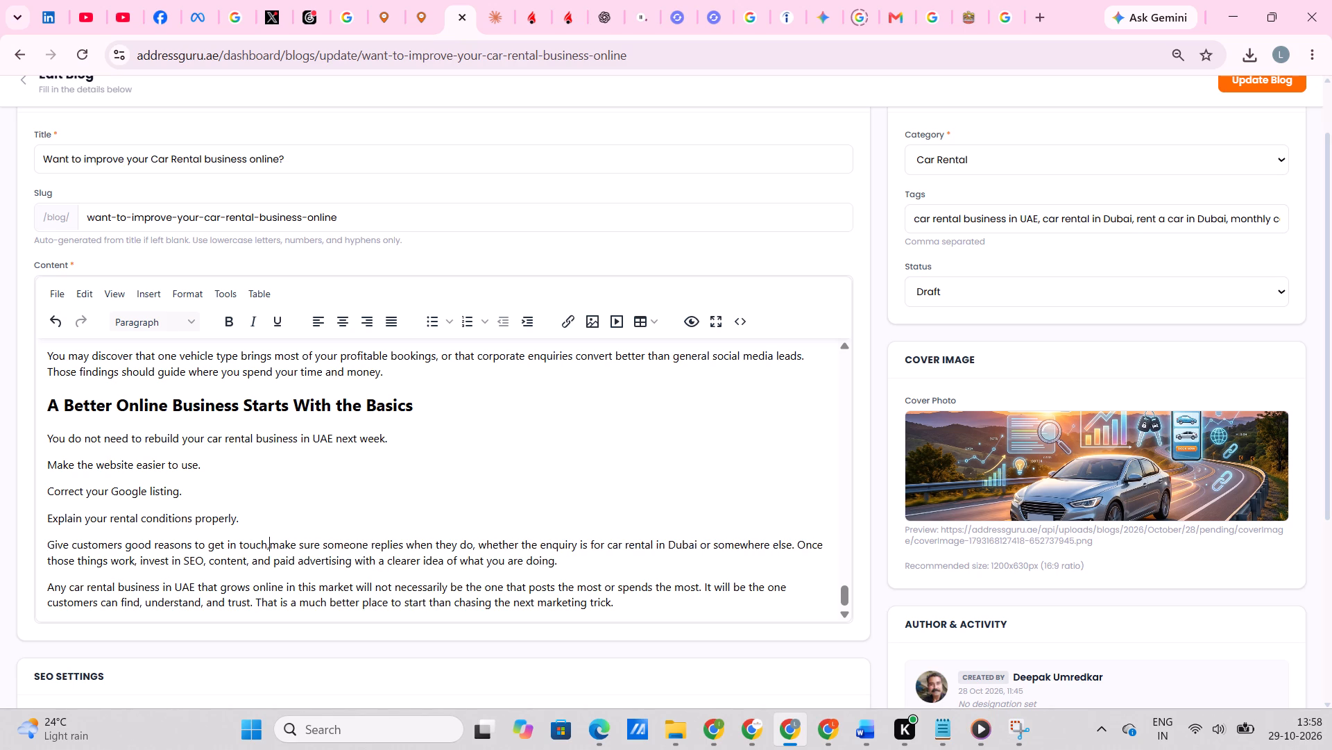
pyautogui.press('BackSpace')
pyautogui.press('.')
pyautogui.press('Return')
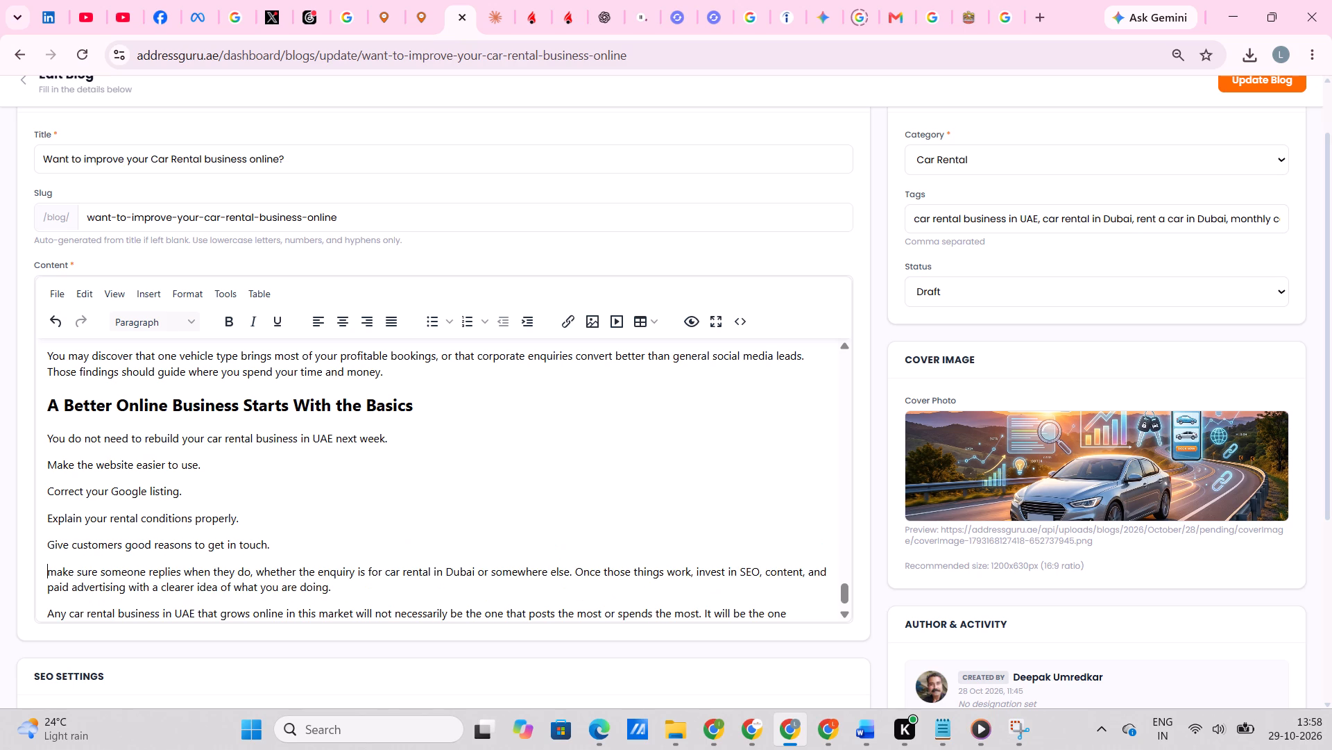
pyautogui.press('Right')
pyautogui.press('BackSpace')
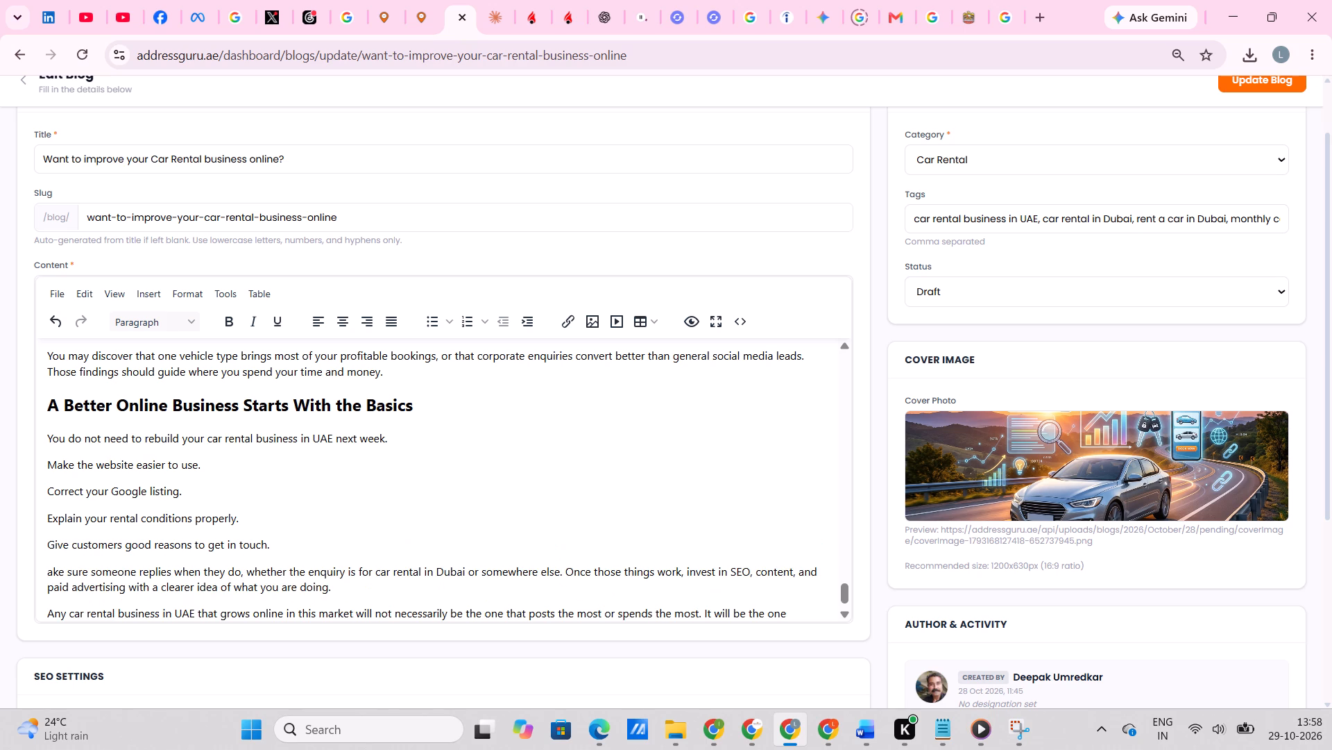
pyautogui.press('m')
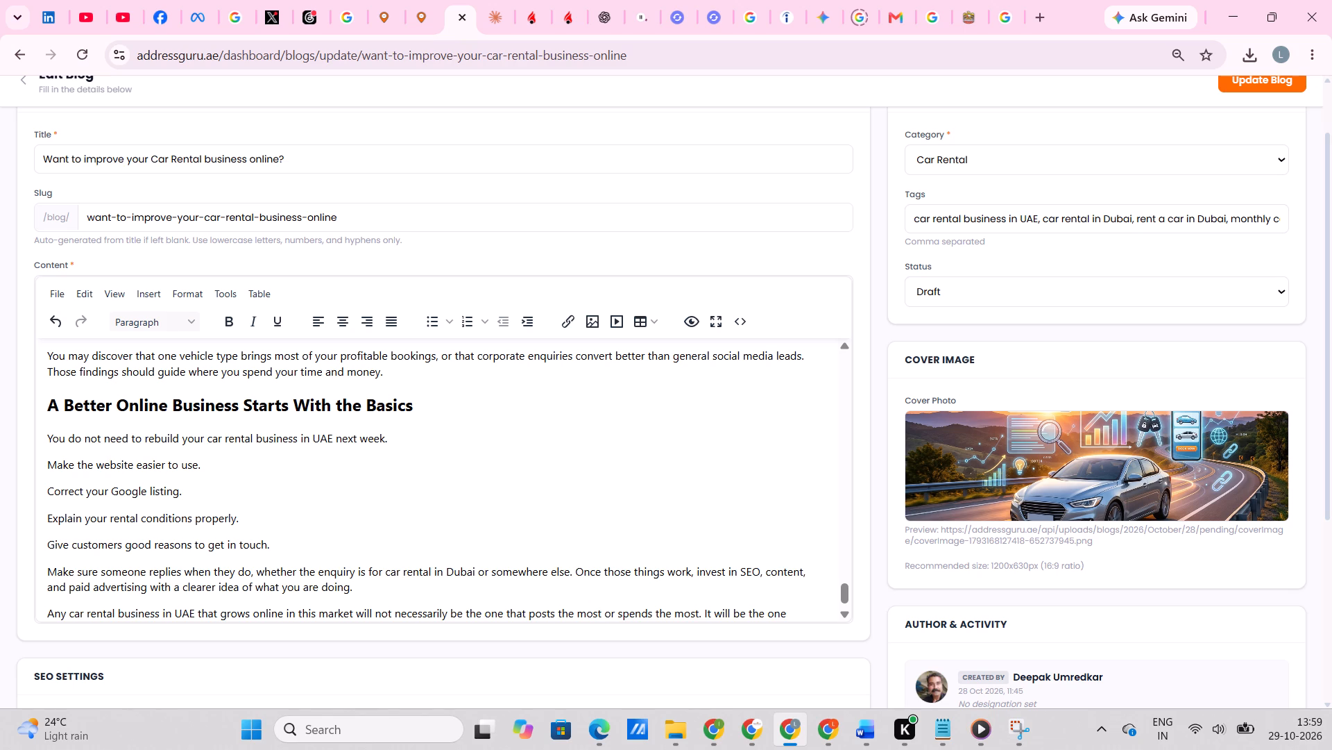
# Move the sentence starting "Once those things work" to a new paragraph.
pyautogui.click(579, 571)
pyautogui.press('BackSpace')
pyautogui.press('Return')
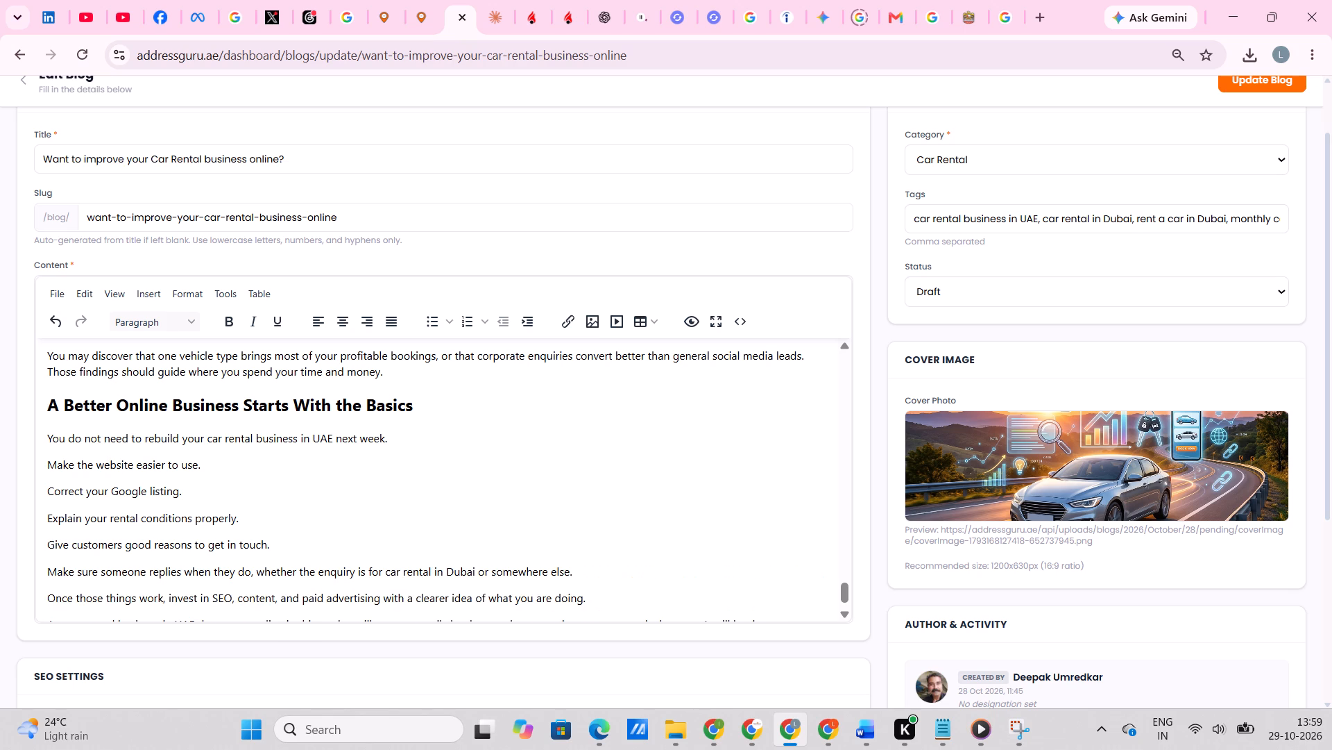
# Merge the paragraph starting "Any car rental business in UAE" into the end of the "Once those things work" paragraph.
pyautogui.scroll(-1, 577, 567)
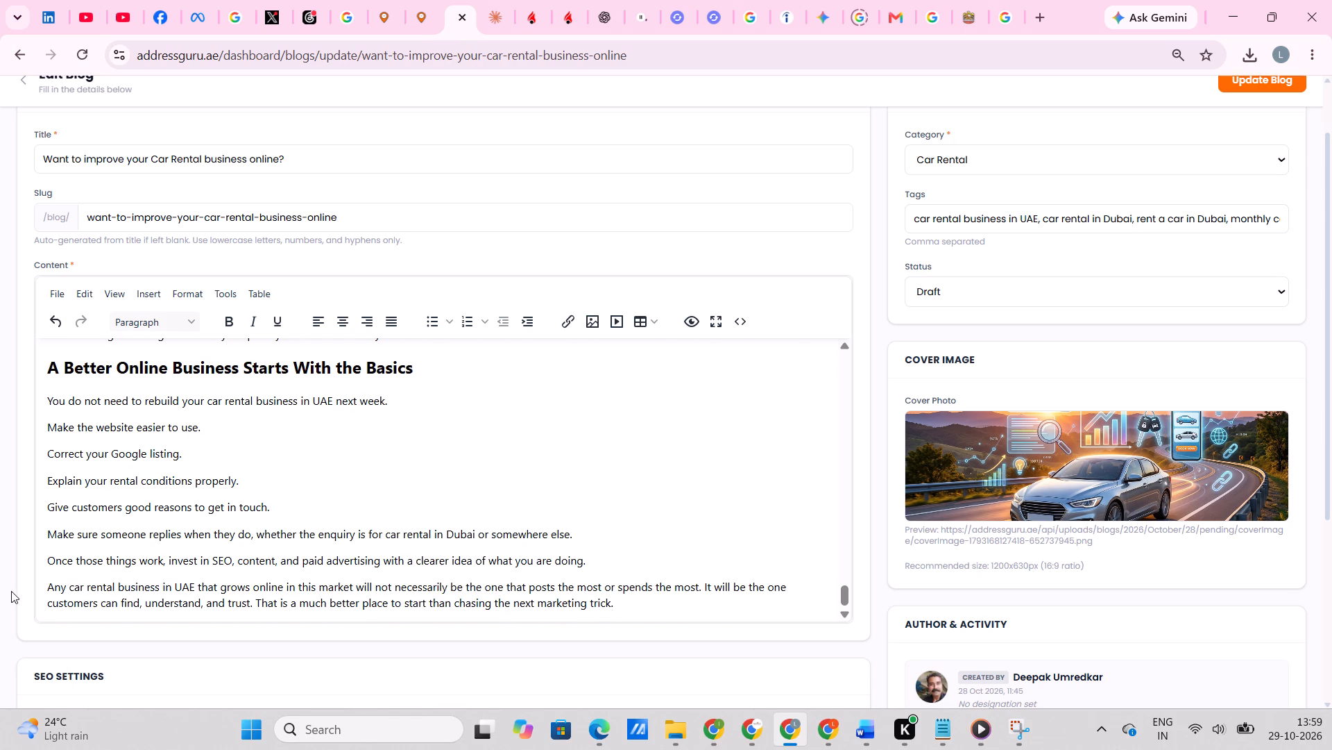
pyautogui.scroll(-1, 11, 591)
pyautogui.click(52, 587)
pyautogui.press('Left')
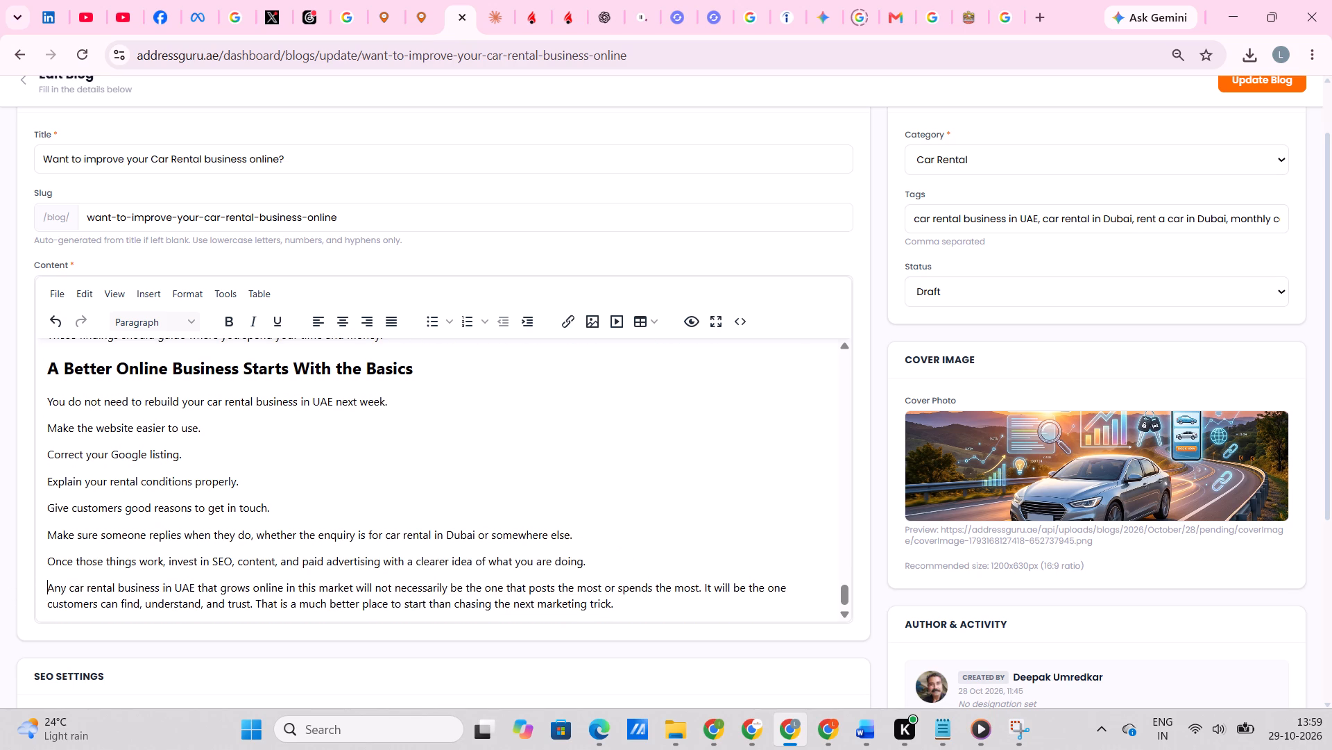
pyautogui.press('BackSpace')
pyautogui.press('space')
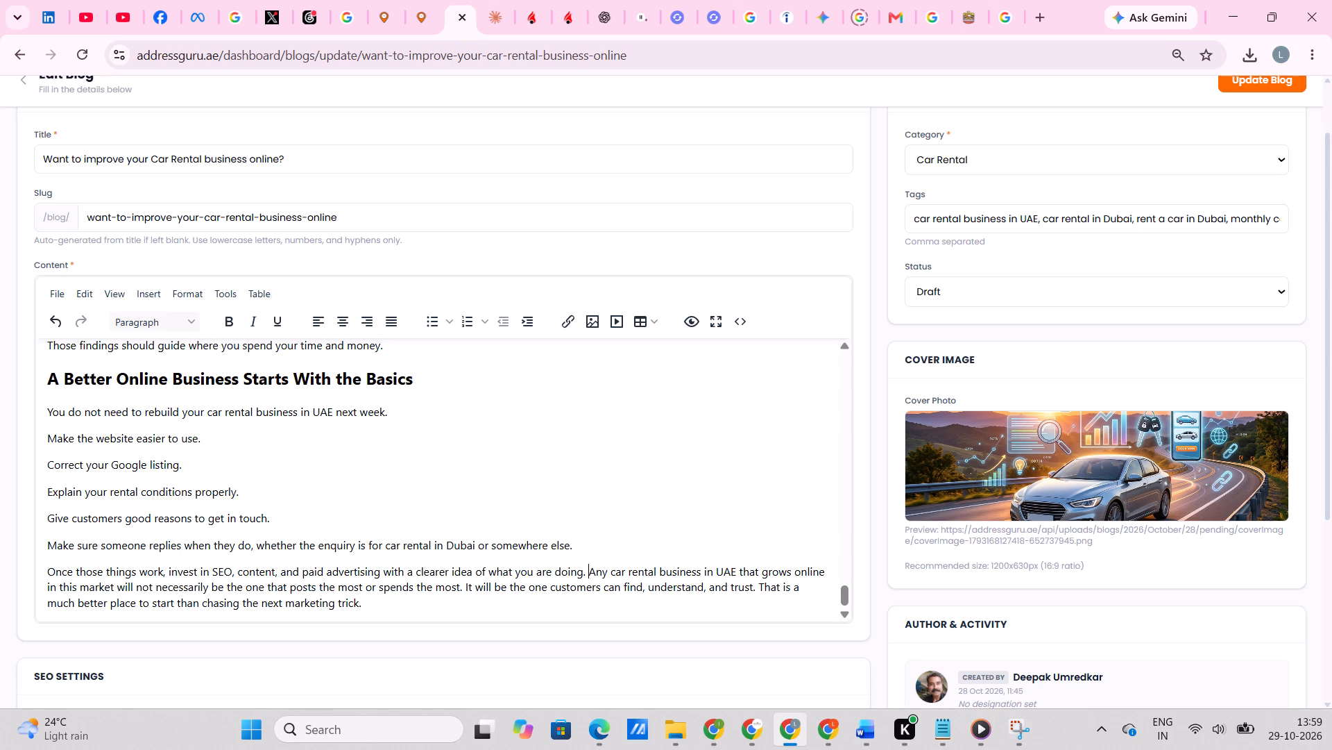
# Add the line "List your business in Local Dierctories." below "Correct your Google listing." in the closing section.
pyautogui.doubleClick(182, 464)
pyautogui.press('Return')
pyautogui.click(210, 468)
pyautogui.press('Return')
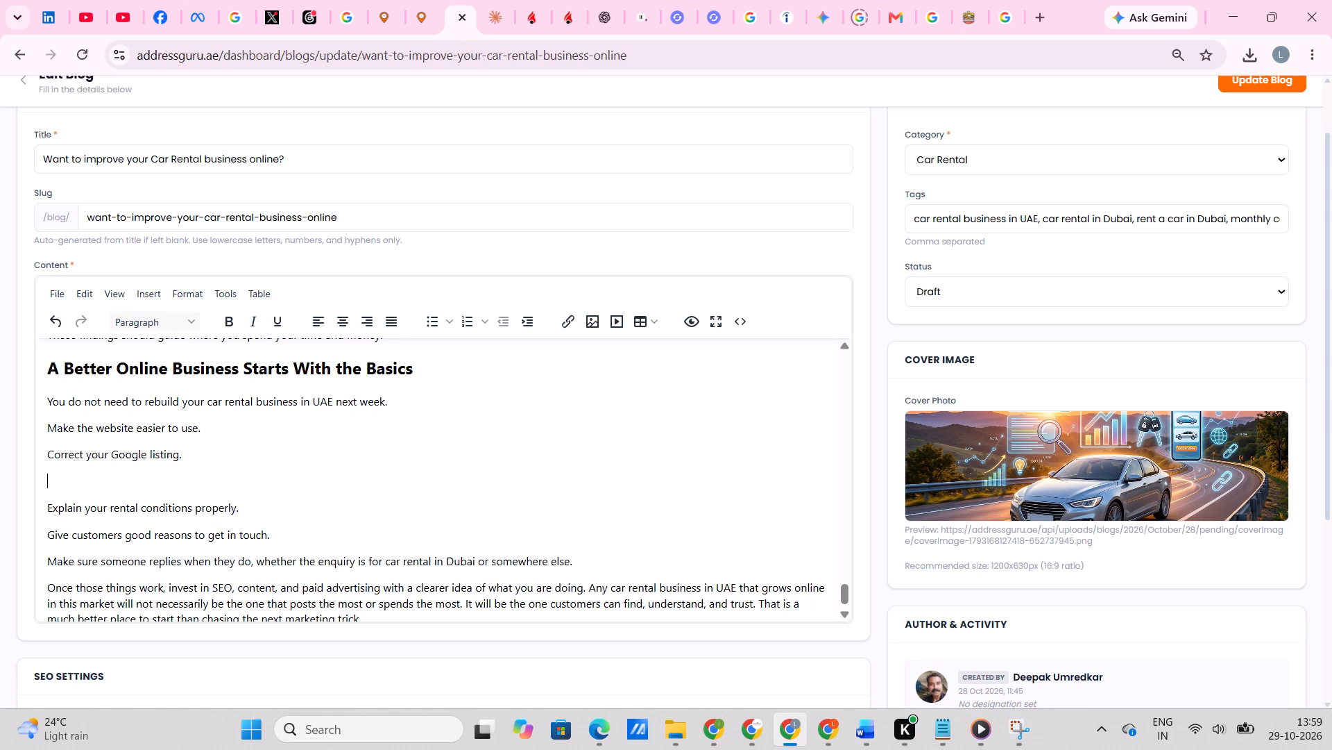
pyautogui.write('ist')
pyautogui.press('space')
pyautogui.write('your business in')
pyautogui.press('space')
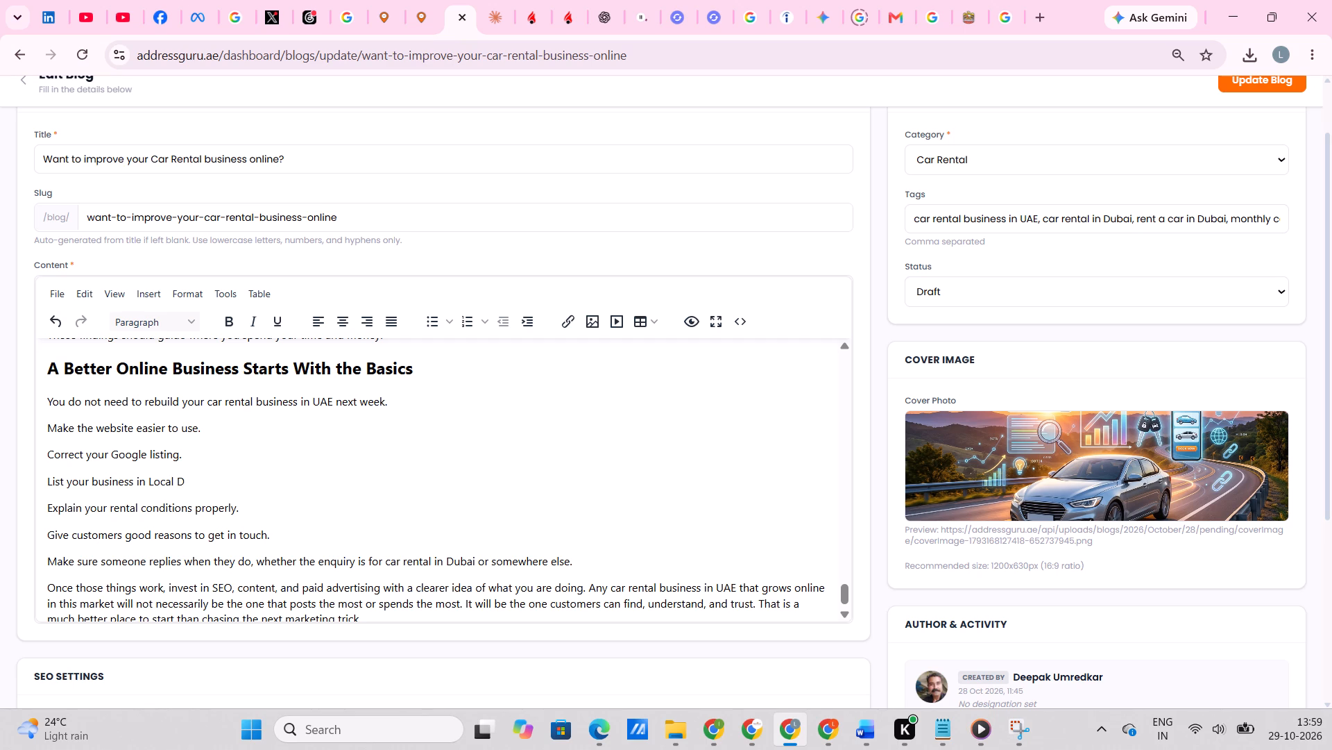
pyautogui.write('iercti')
pyautogui.press('BackSpace')
pyautogui.write('or')
pyautogui.write('ied')
pyautogui.press('BackSpace')
pyautogui.write('s')
pyautogui.press('space')
pyautogui.press('BackSpace')
pyautogui.press('.')
pyautogui.moveTo(146, 481); pyautogui.dragTo(187, 483)
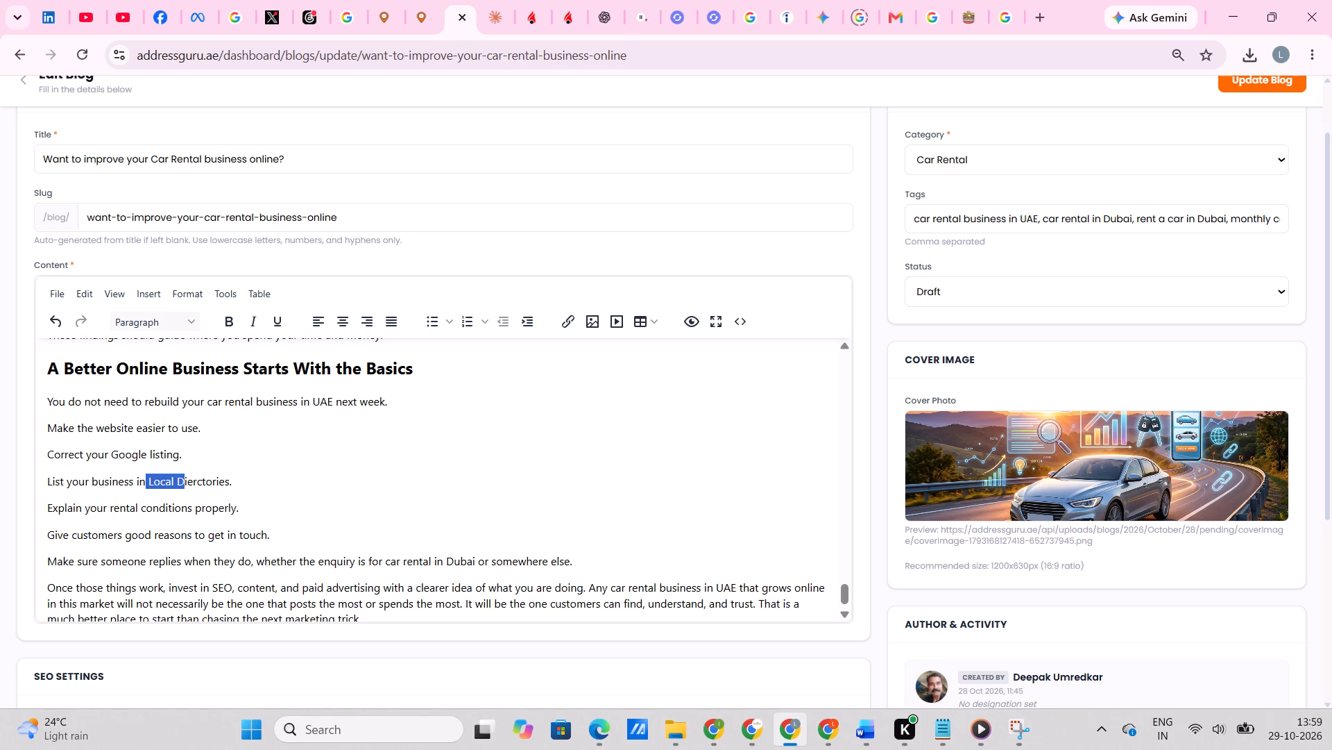
pyautogui.moveTo(187, 483); pyautogui.dragTo(229, 476)
pyautogui.click(563, 322)
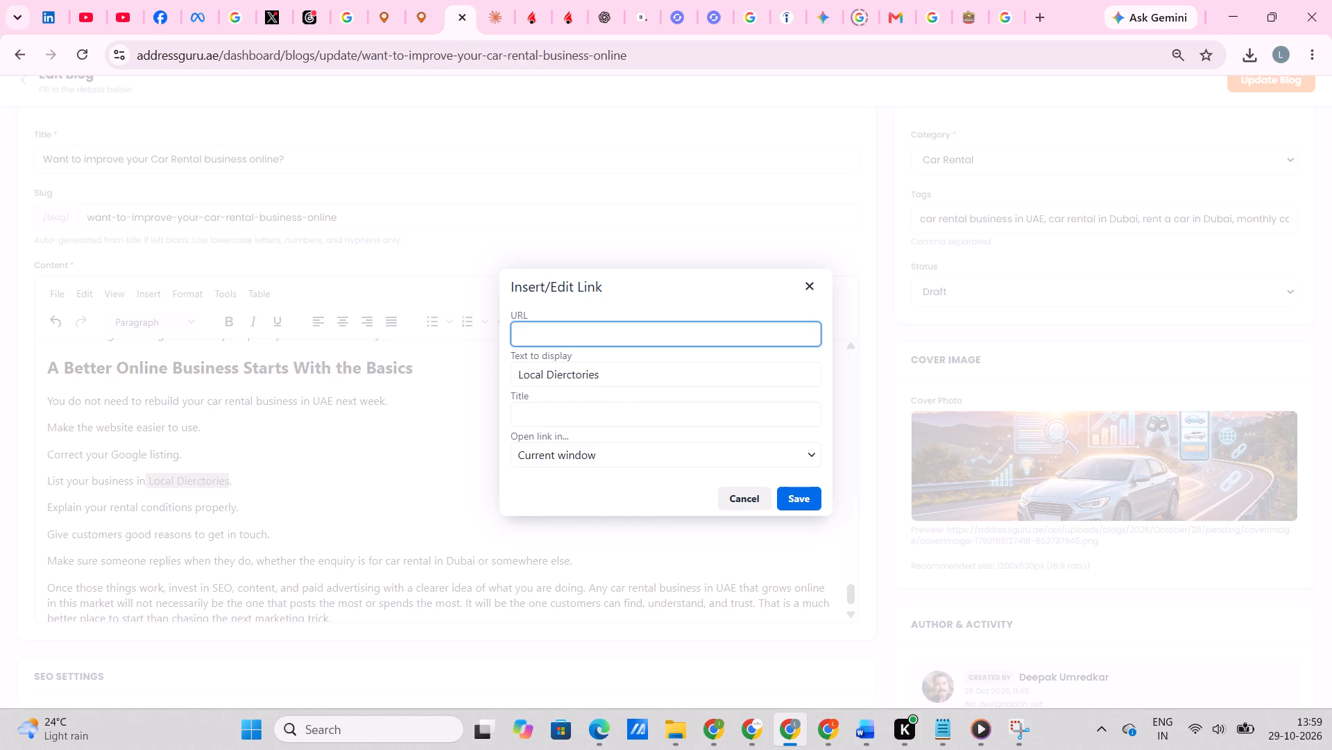
pyautogui.write('ADD')
pyautogui.click(592, 440)
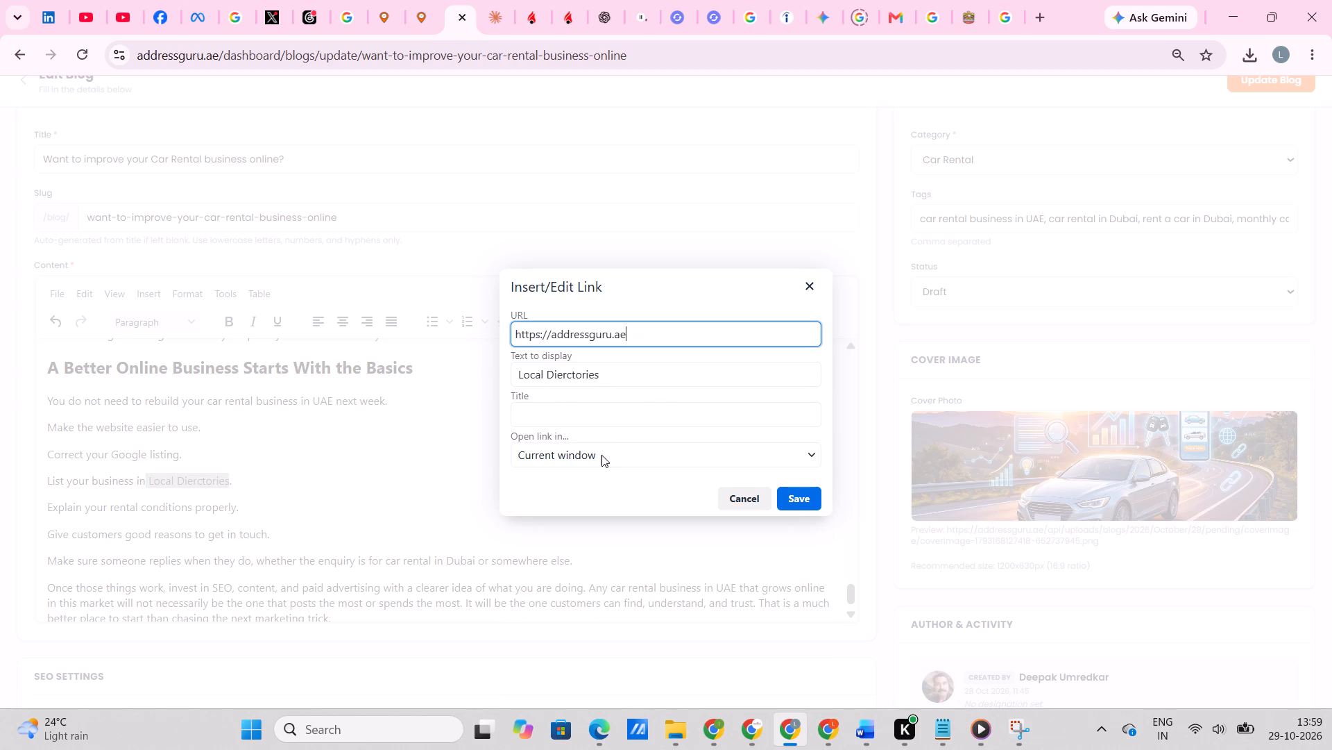
pyautogui.click(597, 461)
pyautogui.click(590, 495)
pyautogui.click(798, 501)
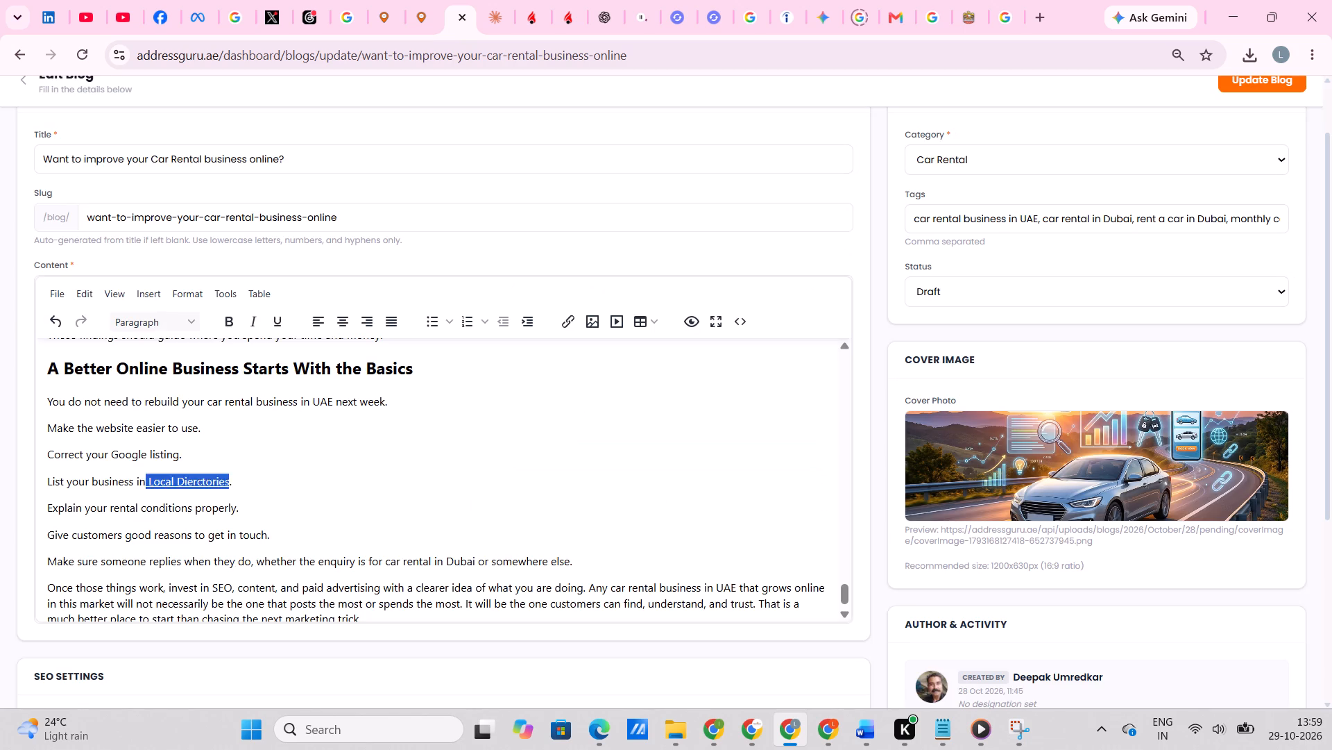
pyautogui.click(475, 483)
# Turn the lines from "Make the website easier to use." through "Give customers good reasons to get in touch." into a numbered list.
pyautogui.moveTo(72, 430); pyautogui.dragTo(109, 487)
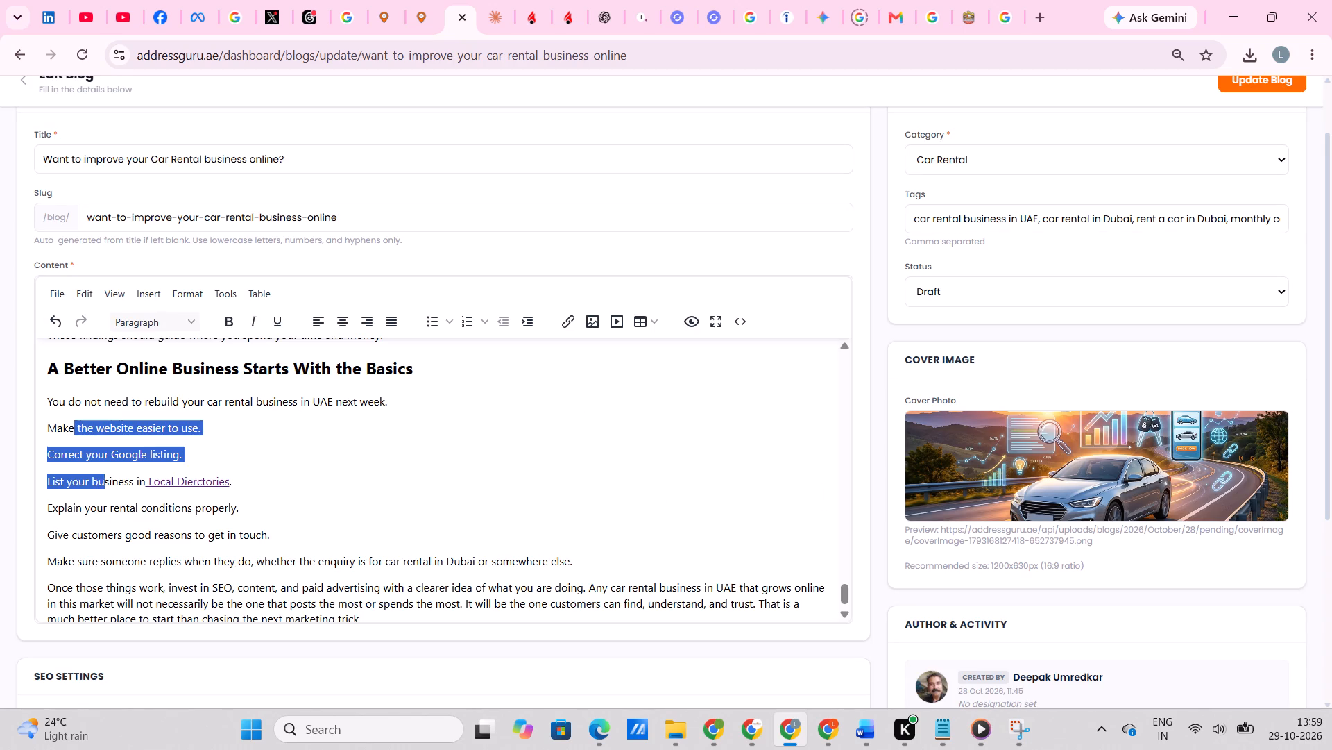
pyautogui.moveTo(109, 487); pyautogui.dragTo(121, 528)
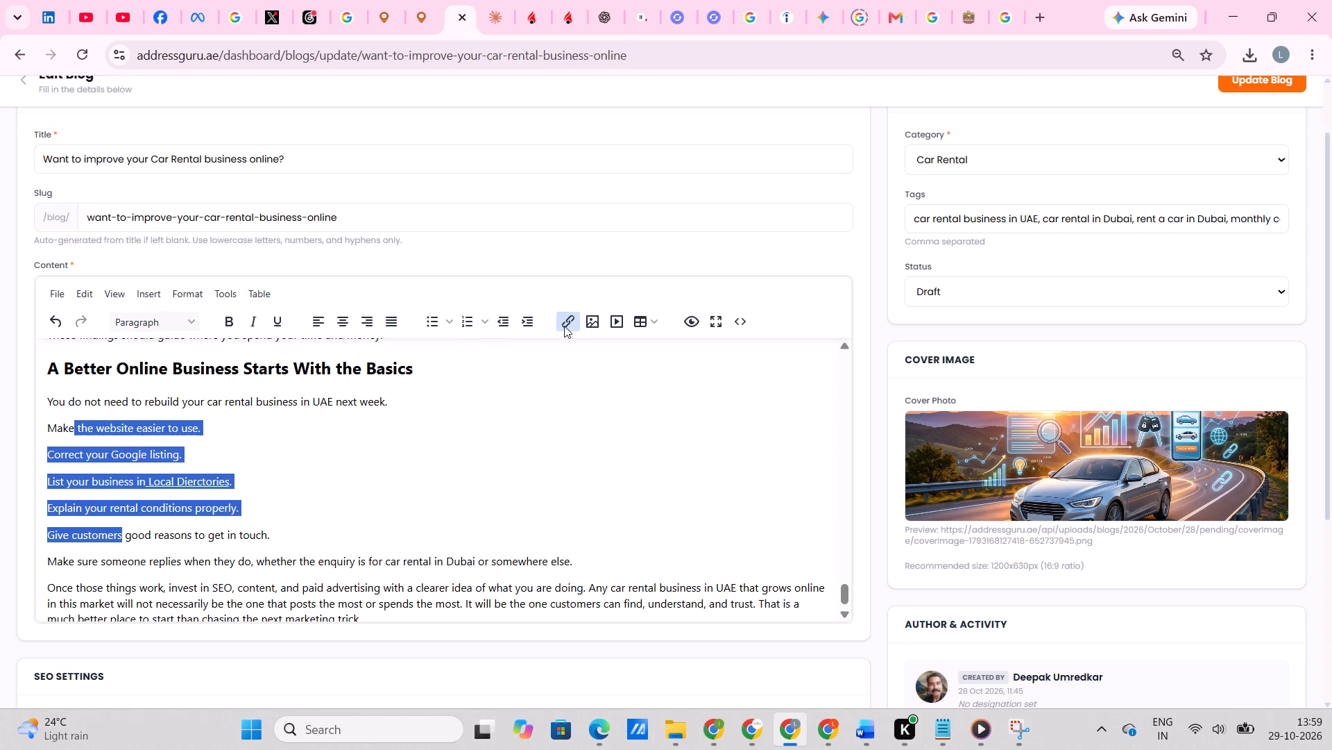
pyautogui.click(472, 318)
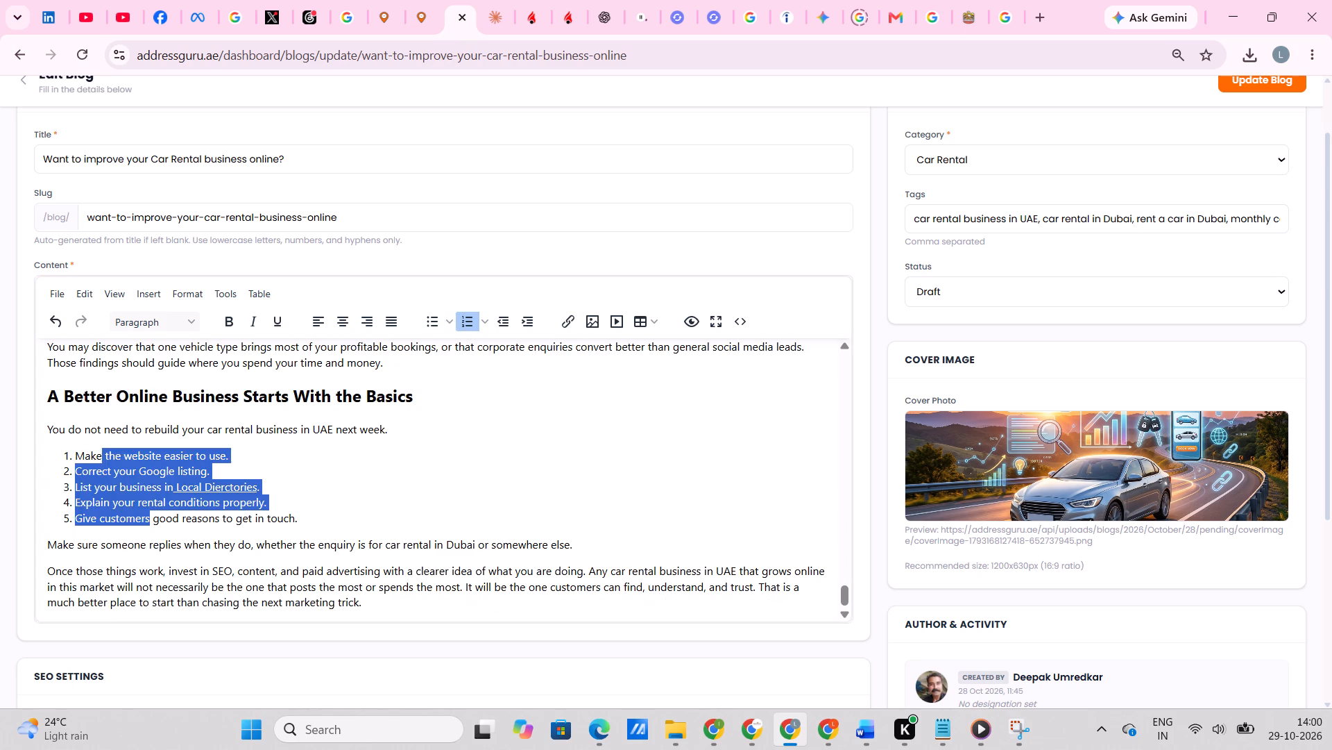
pyautogui.click(366, 447)
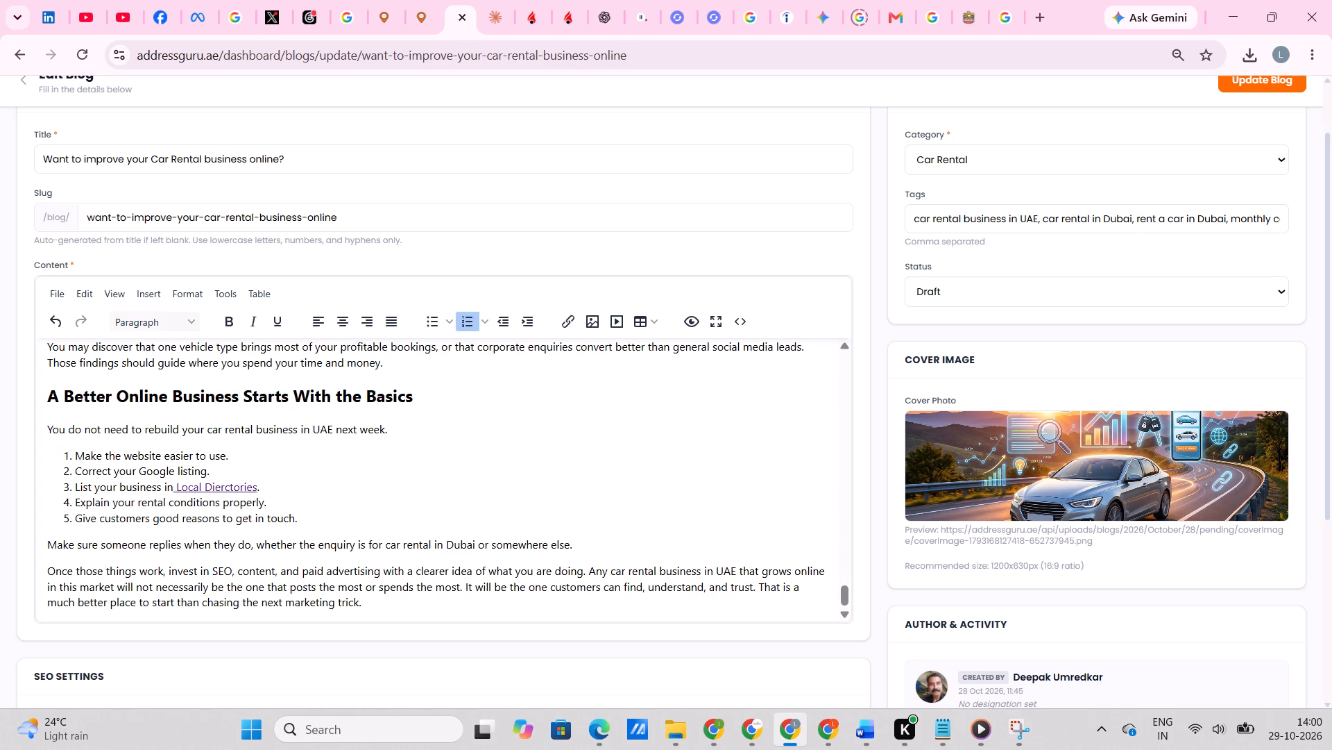
# Merge the "Once those things work" paragraph into the end of the "Make sure someone replies" paragraph.
pyautogui.click(42, 574)
pyautogui.press('BackSpace')
pyautogui.press('space')
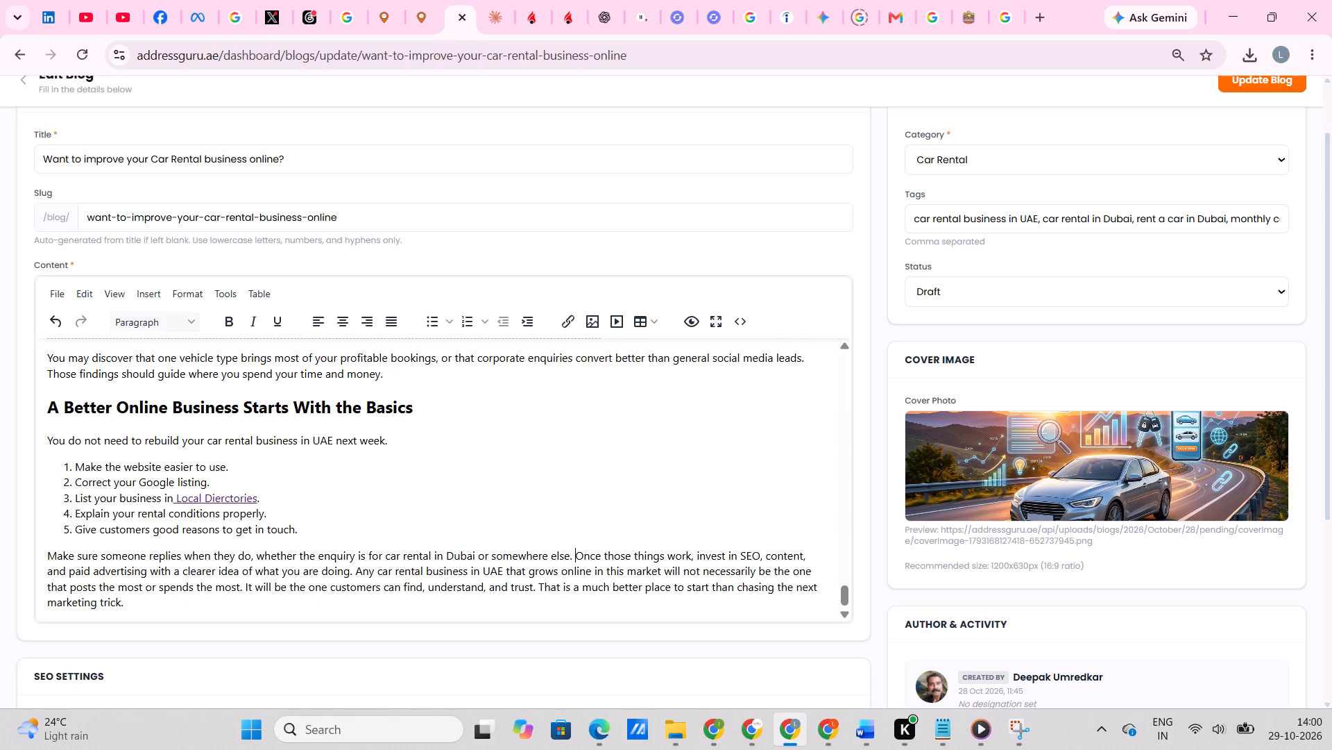
# Move the text starting "Any car rental business in UAE" into its own paragraph.
pyautogui.click(359, 574)
pyautogui.press('Left')
pyautogui.press('BackSpace')
pyautogui.press('Return')
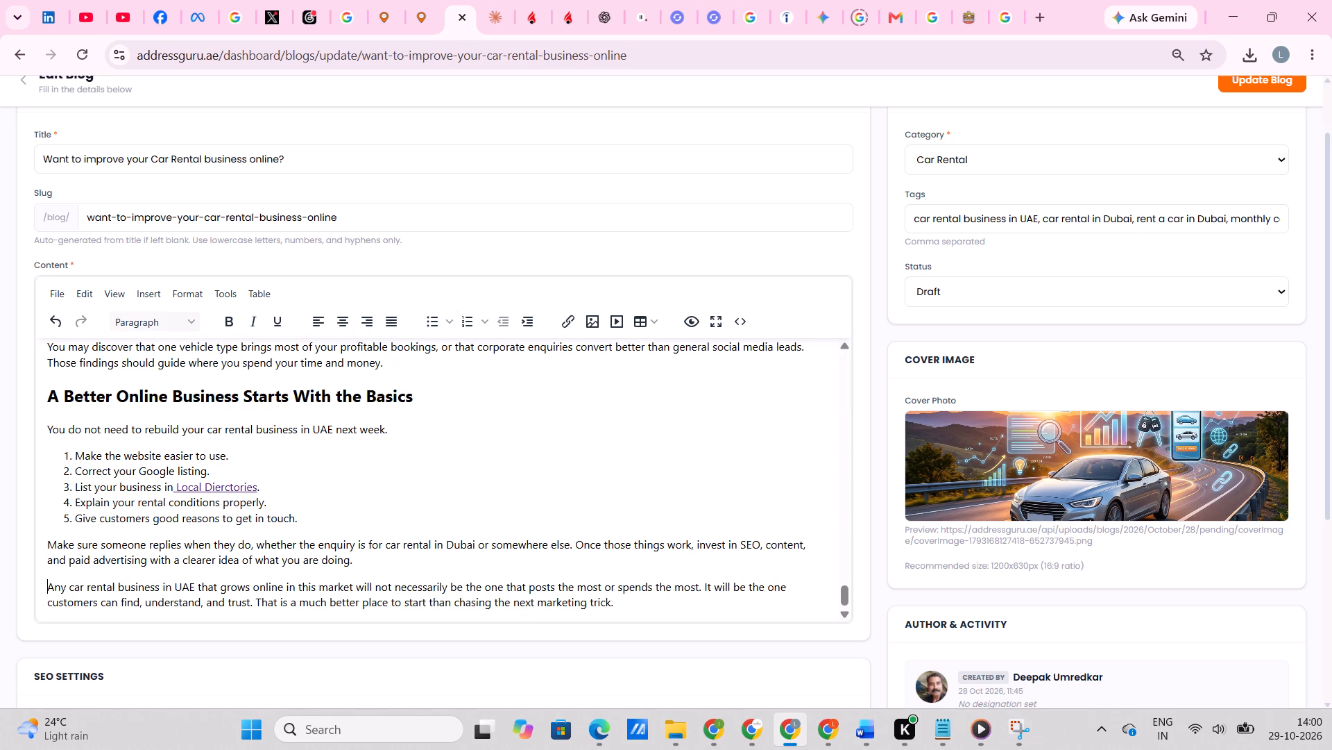
# Bold "much better place to start" in the blog's final paragraph.
pyautogui.scroll(-1, 521, 615)
pyautogui.scroll(-1, 317, 577)
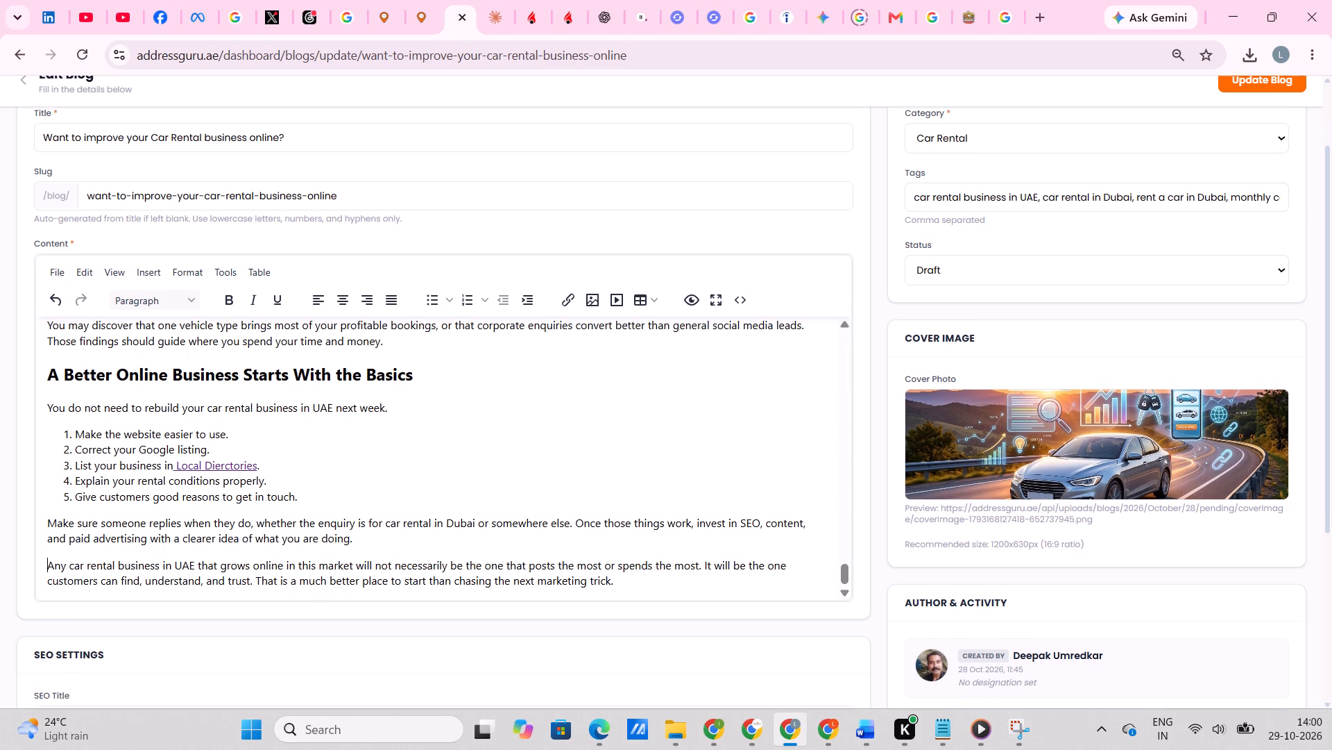
pyautogui.scroll(-1, 317, 577)
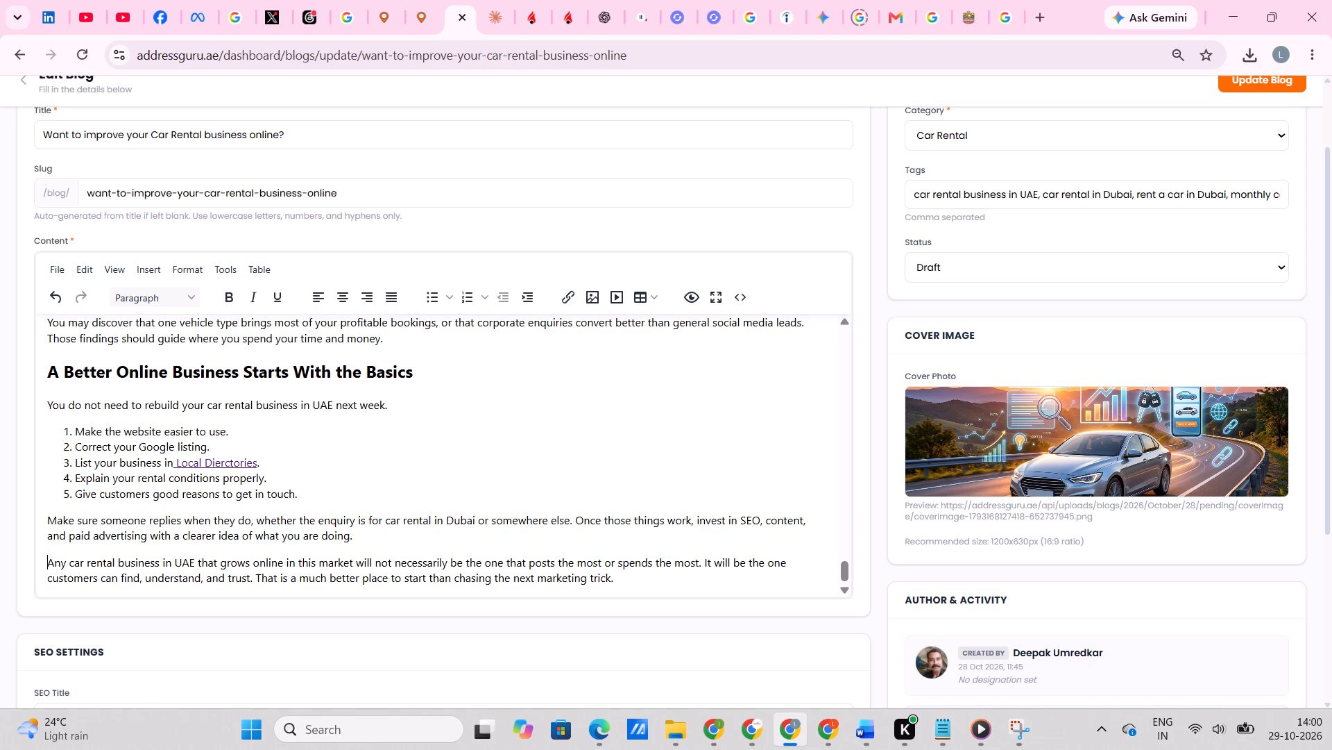
pyautogui.scroll(-1, 551, 567)
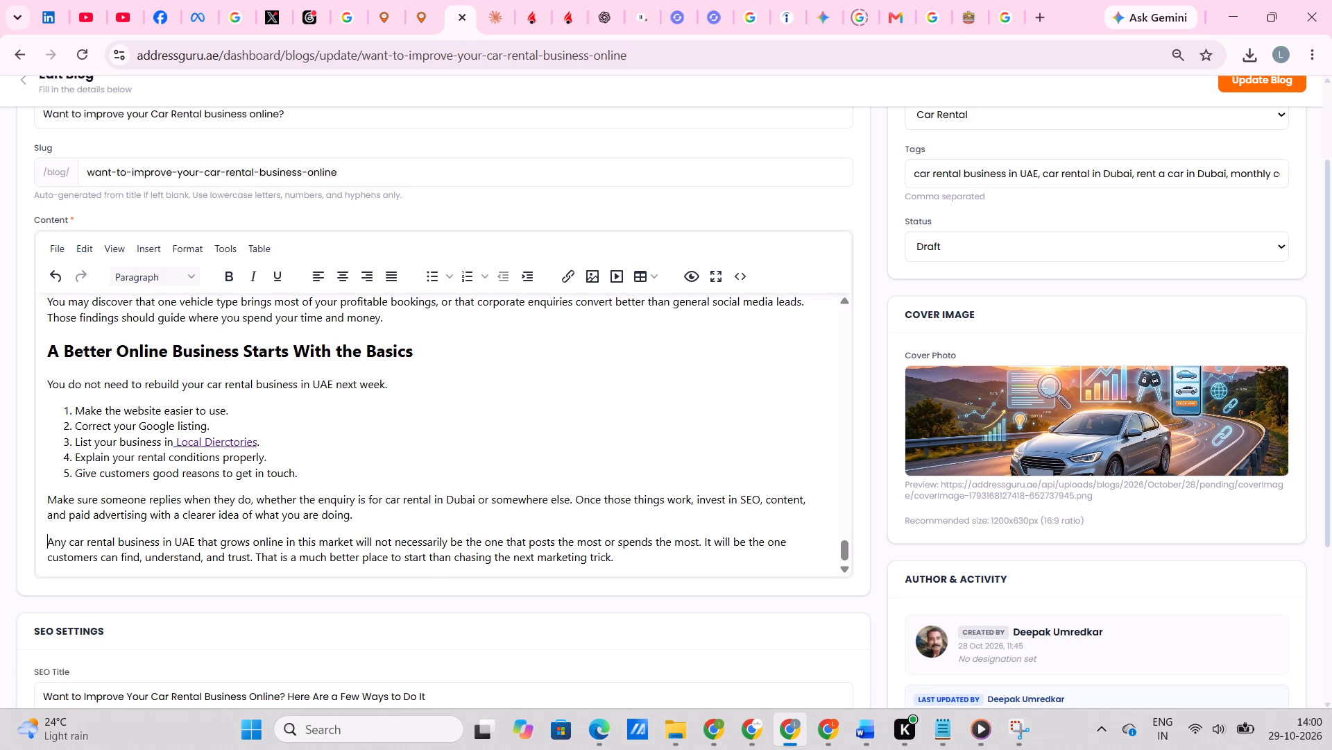
pyautogui.moveTo(296, 558); pyautogui.dragTo(425, 556)
pyautogui.hotkey('ctrl', 'b')
pyautogui.click(691, 499)
# Delete the whole "Give Your Blog a Job to Do" section, including its heading and all its paragraphs.
pyautogui.scroll(1, 691, 499)
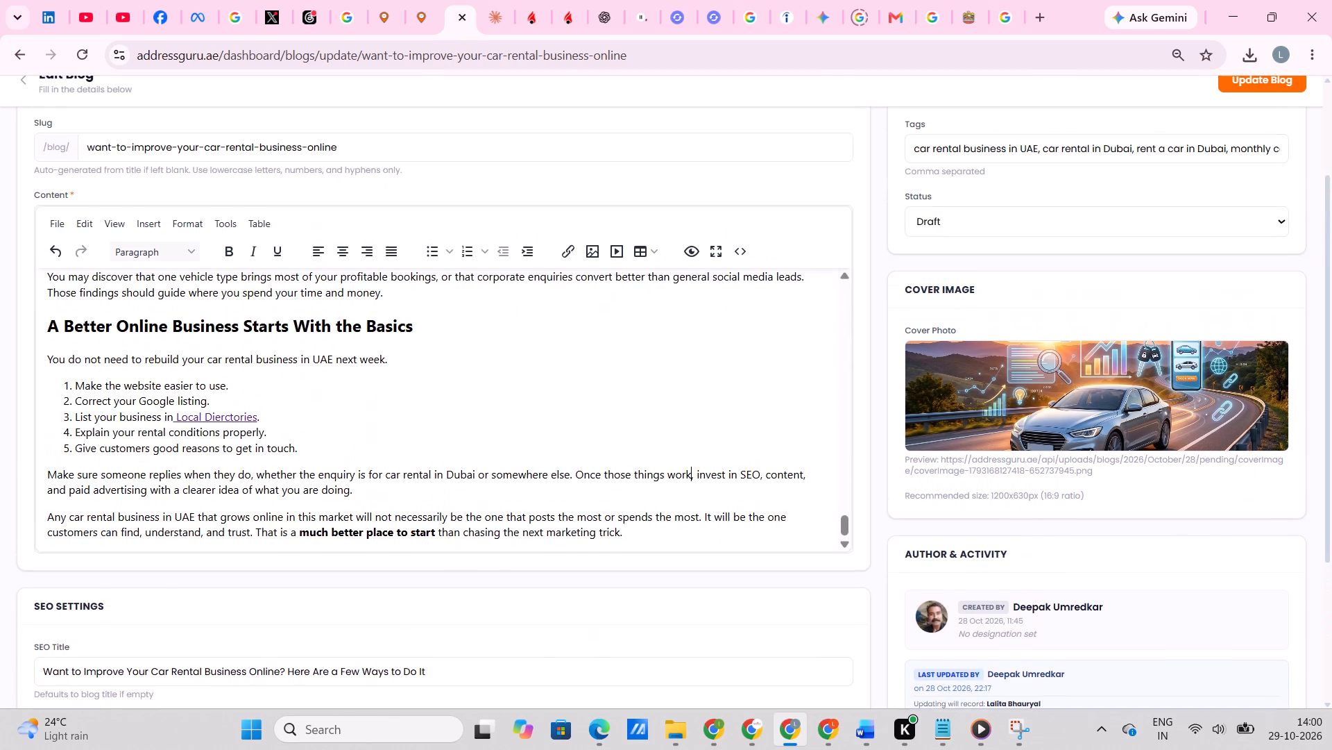
pyautogui.scroll(1, 691, 499)
pyautogui.scroll(5, 584, 477)
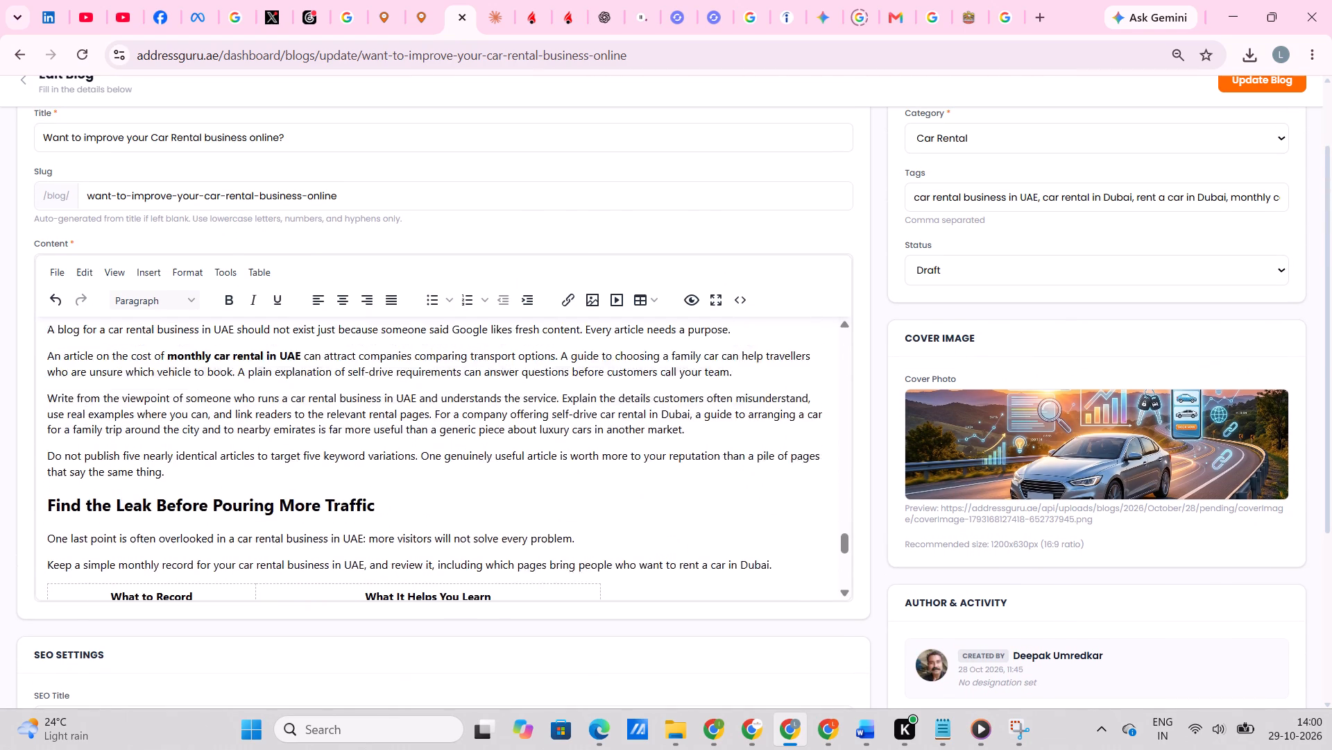
pyautogui.scroll(4, 584, 477)
pyautogui.scroll(-2, 584, 477)
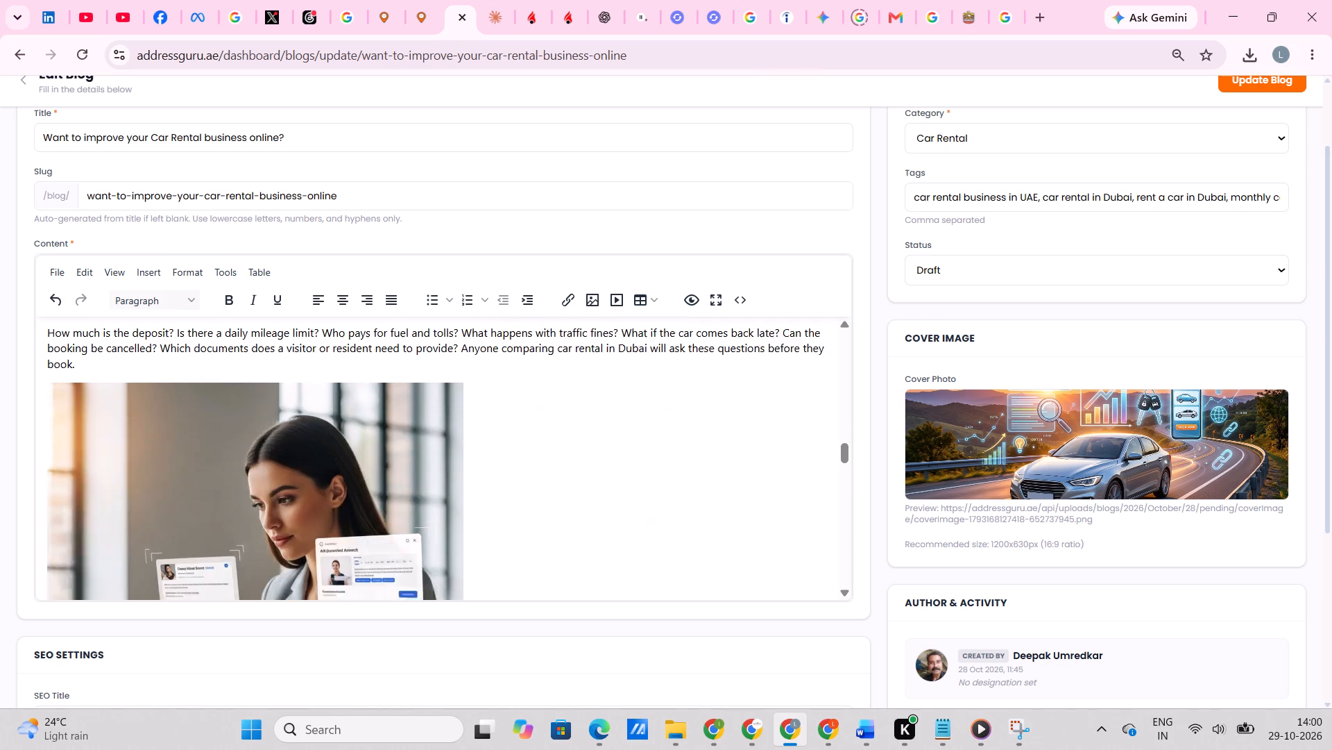
pyautogui.scroll(-6, 584, 477)
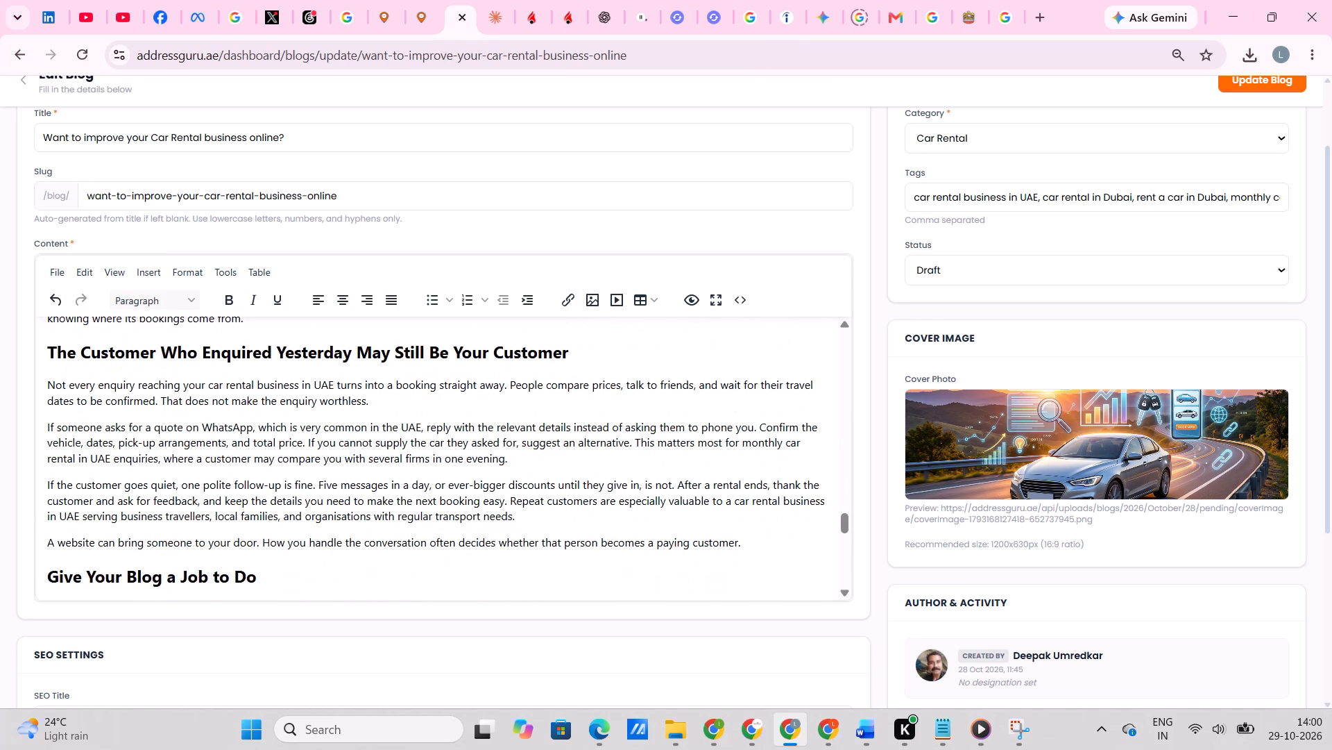
pyautogui.scroll(-3, 584, 477)
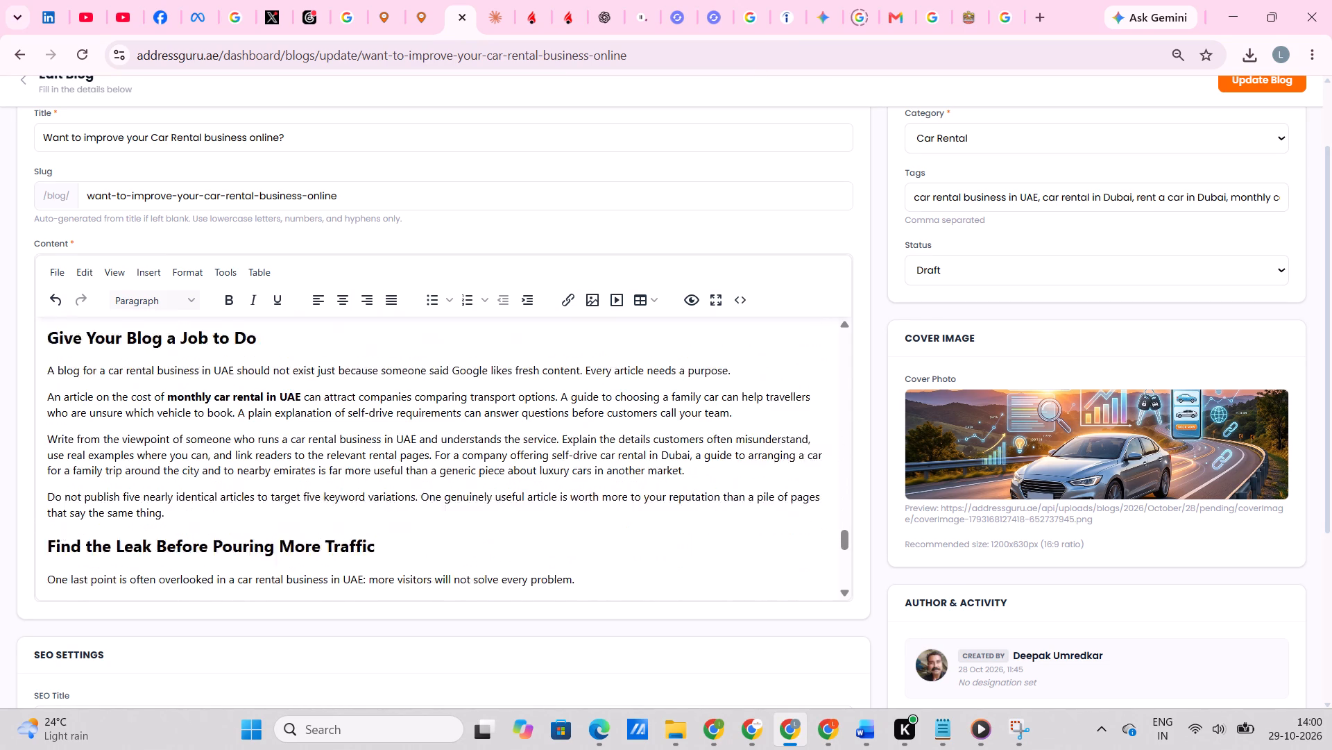
pyautogui.scroll(-1, 584, 477)
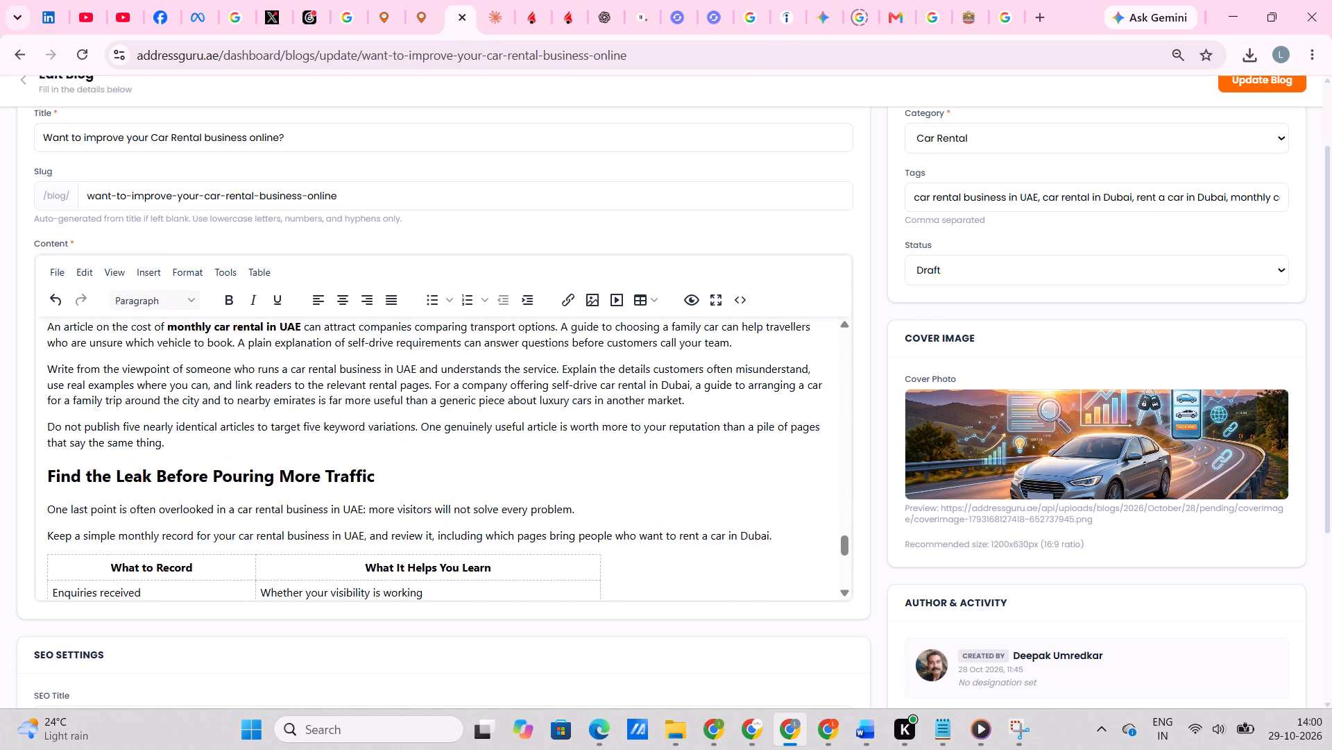
pyautogui.moveTo(182, 445); pyautogui.dragTo(52, 435)
pyautogui.scroll(2, 125, 442)
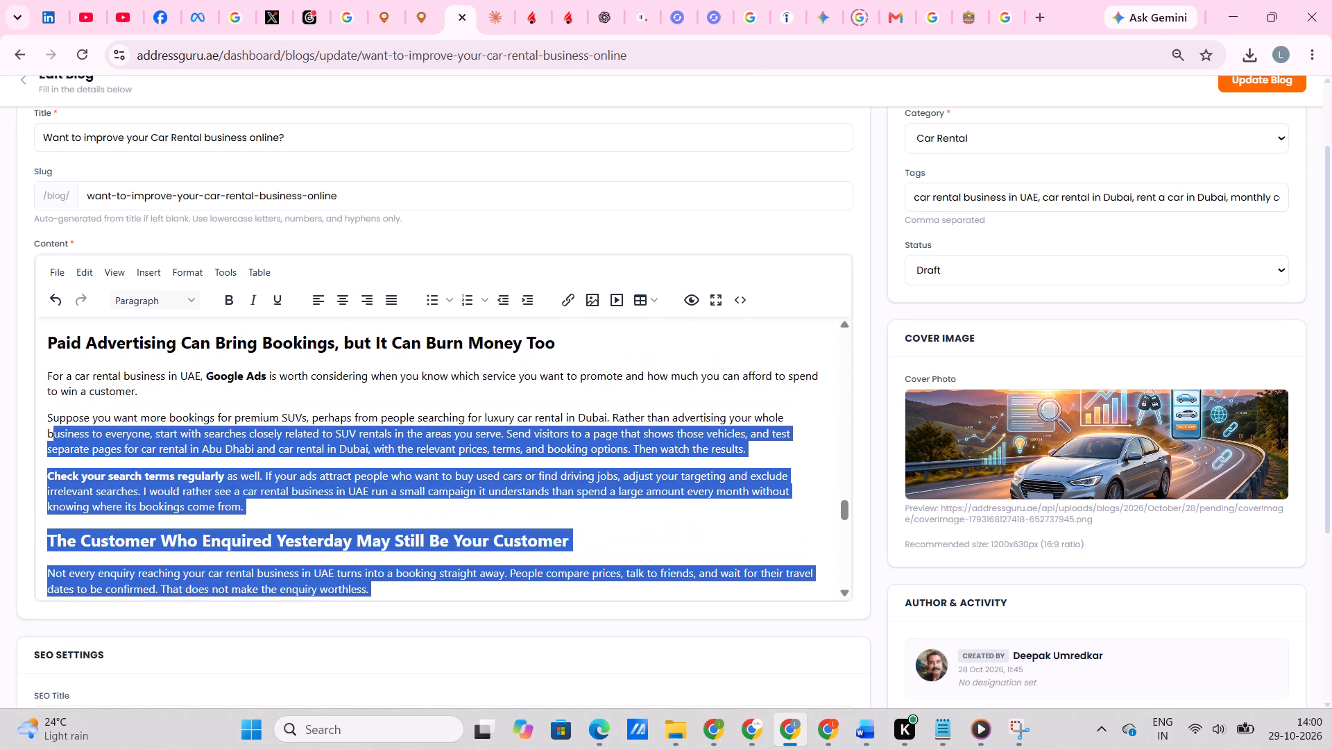
pyautogui.moveTo(52, 435); pyautogui.dragTo(40, 454)
pyautogui.scroll(-4, 52, 440)
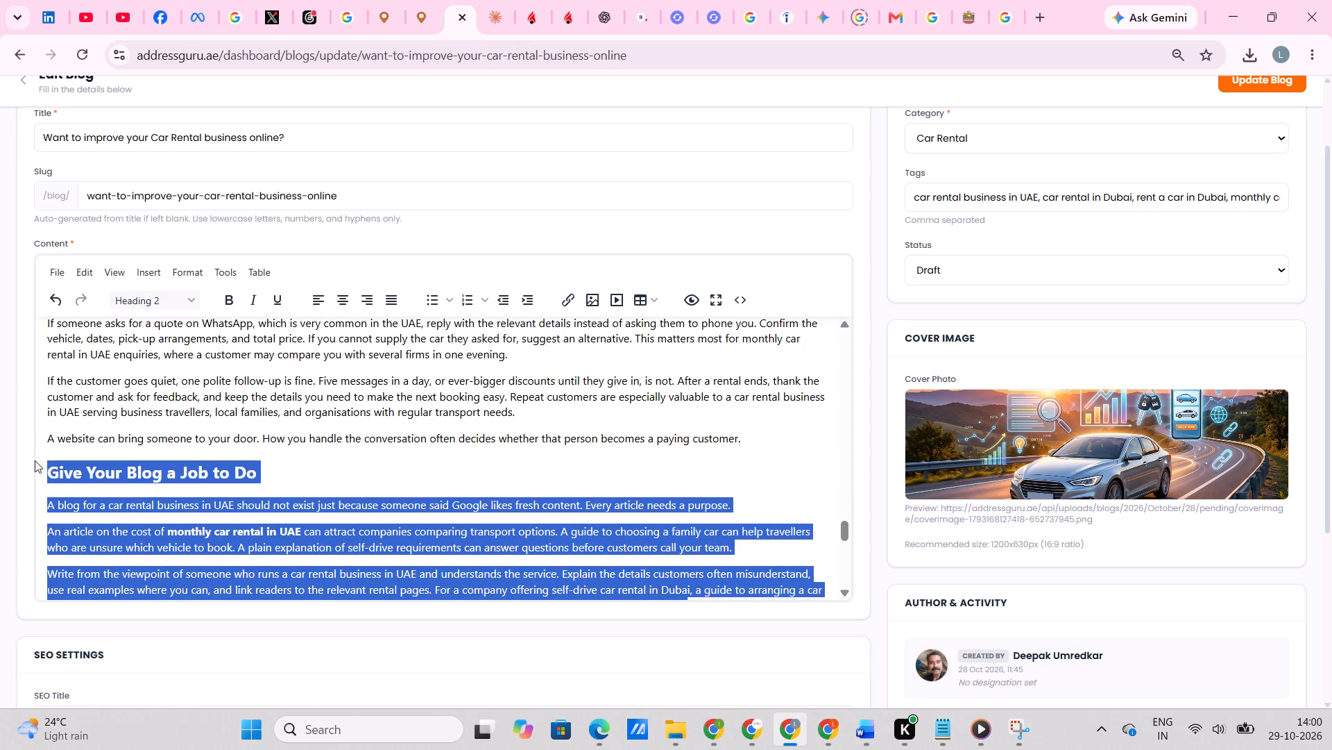
pyautogui.press('BackSpace')
pyautogui.press('BackSpace')
# Delete the paragraph starting "If the customer goes quiet" under "The Customer Who Enquired Yesterday May Still Be Your Customer".
pyautogui.scroll(1, 304, 462)
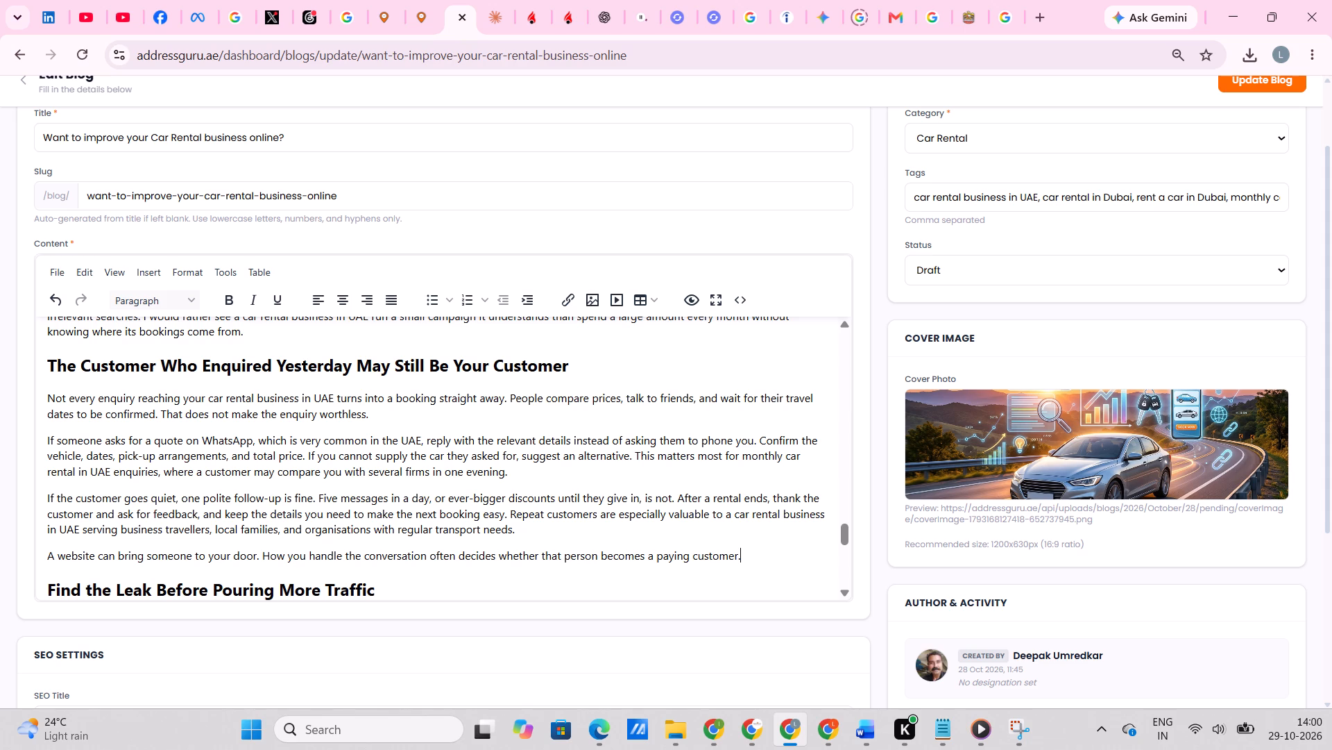
pyautogui.tripleClick(291, 525)
pyautogui.click(291, 525)
pyautogui.press('BackSpace')
pyautogui.press('BackSpace')
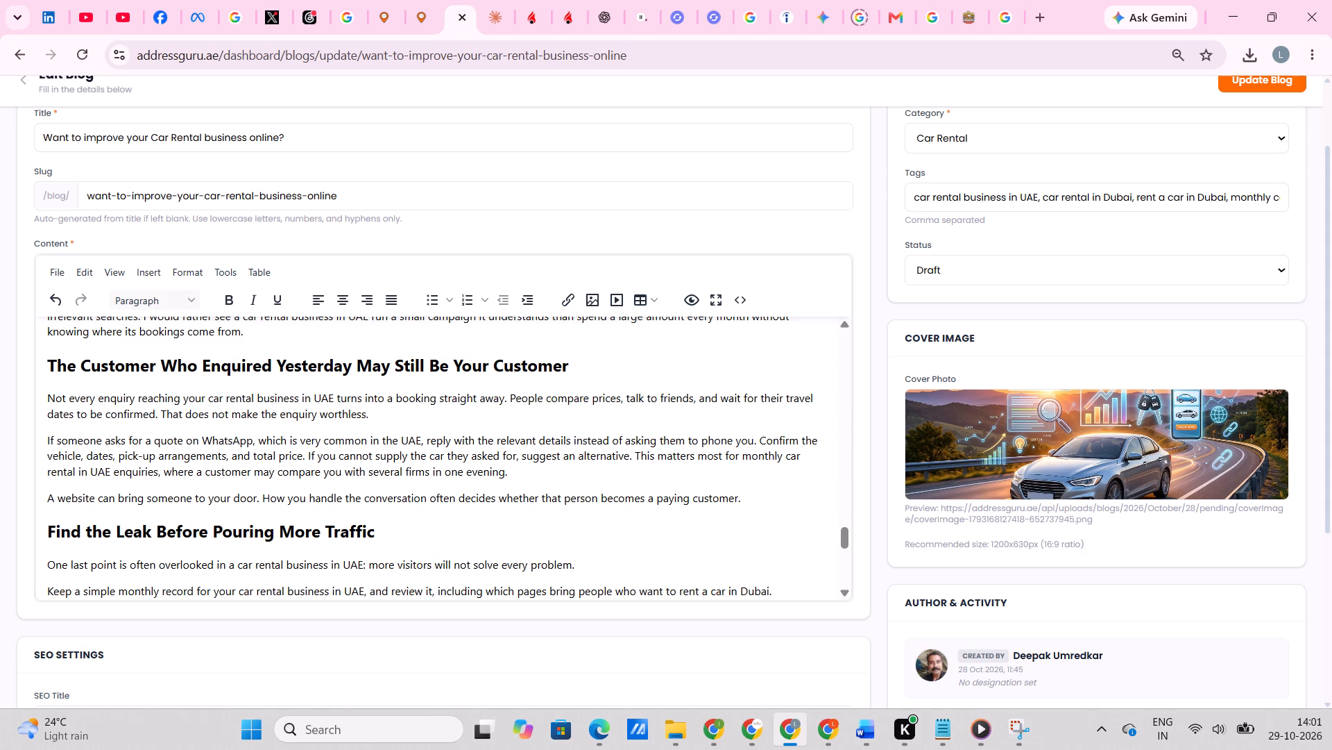
# Bold "reply with the relevant details" in the paragraph about WhatsApp quote requests.
pyautogui.moveTo(427, 441); pyautogui.dragTo(574, 442)
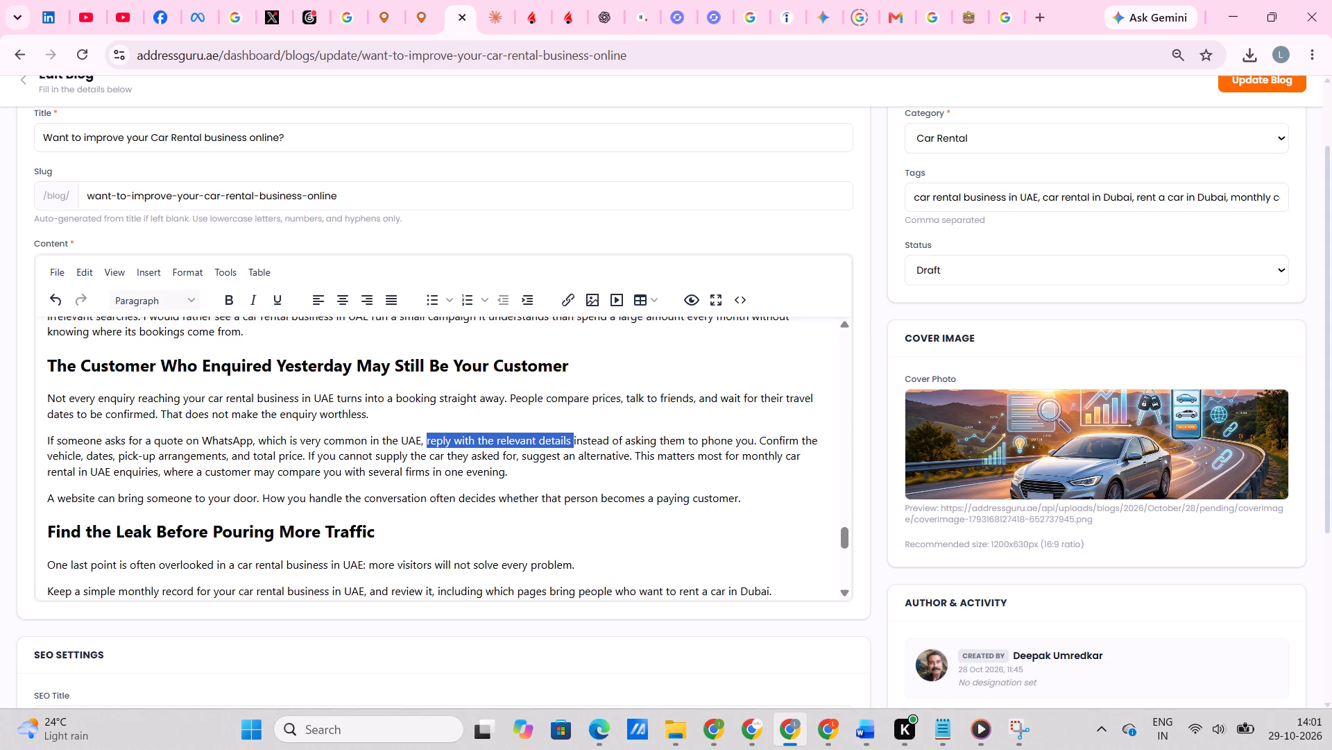
pyautogui.moveTo(574, 442); pyautogui.dragTo(573, 441)
pyautogui.hotkey('ctrl', 'b')
pyautogui.click(574, 444)
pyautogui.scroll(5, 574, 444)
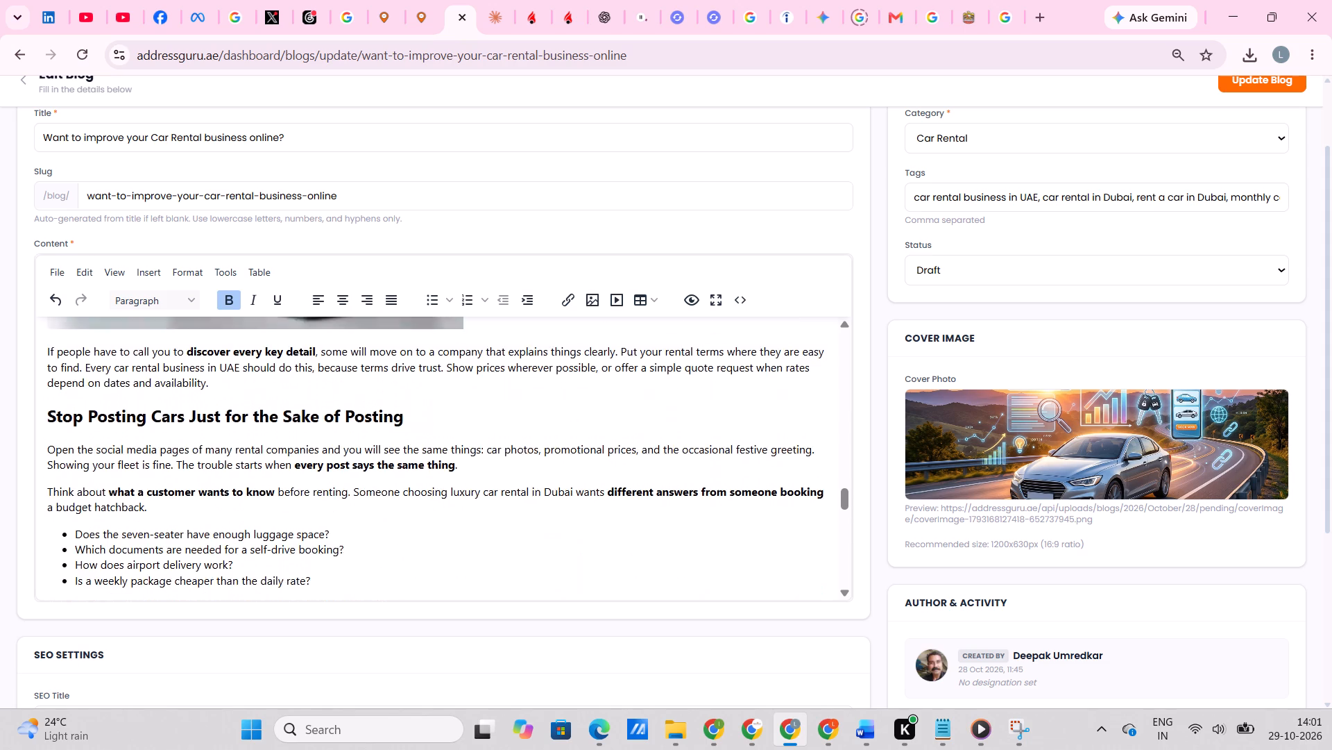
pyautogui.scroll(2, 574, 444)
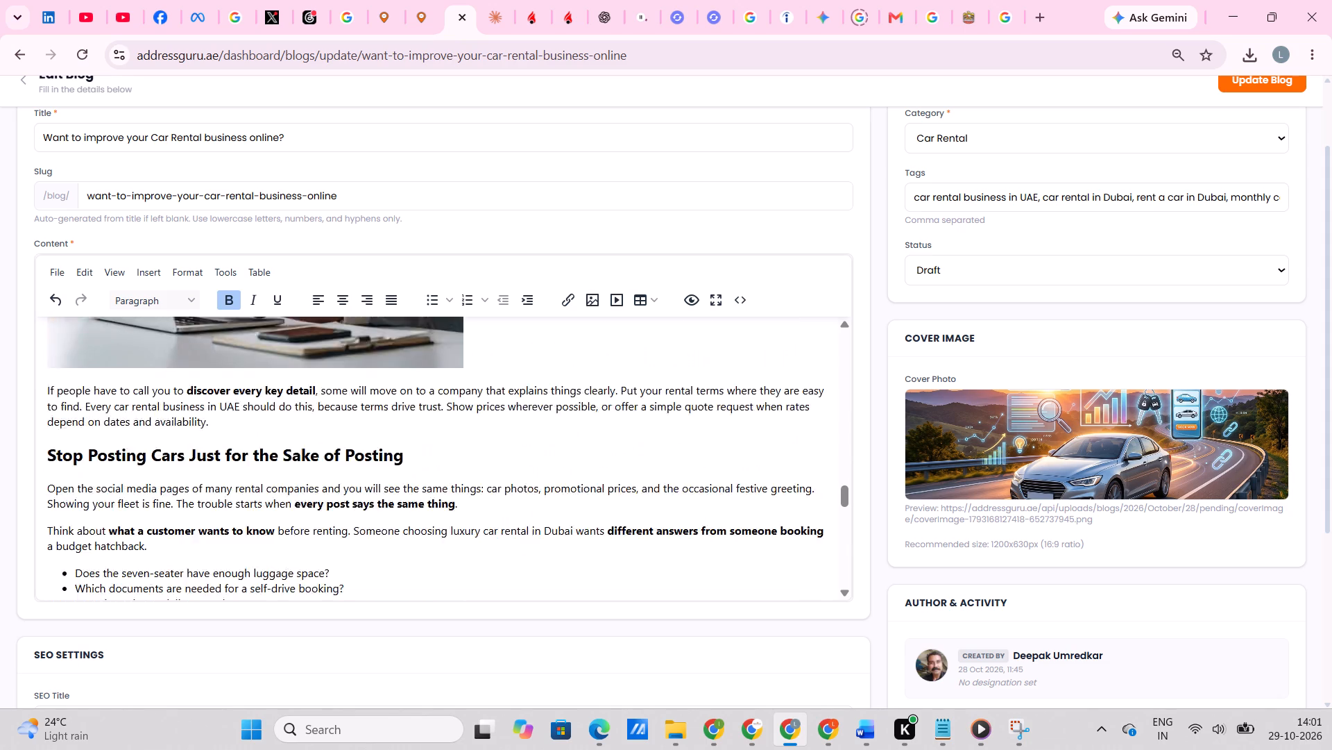
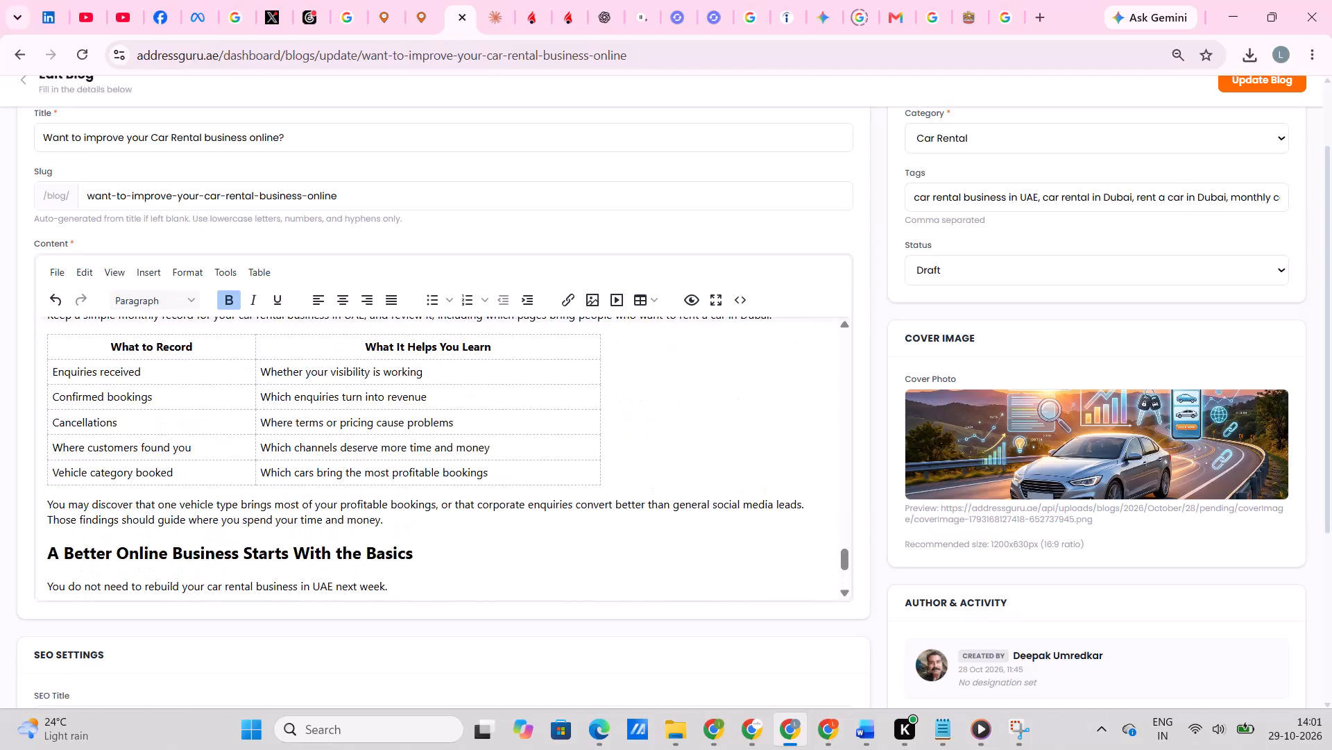
# Switch to Pinterest and look through the pins related to the Generative Engine Optimization pin for a suitable blog image.
pyautogui.scroll(2, 552, 462)
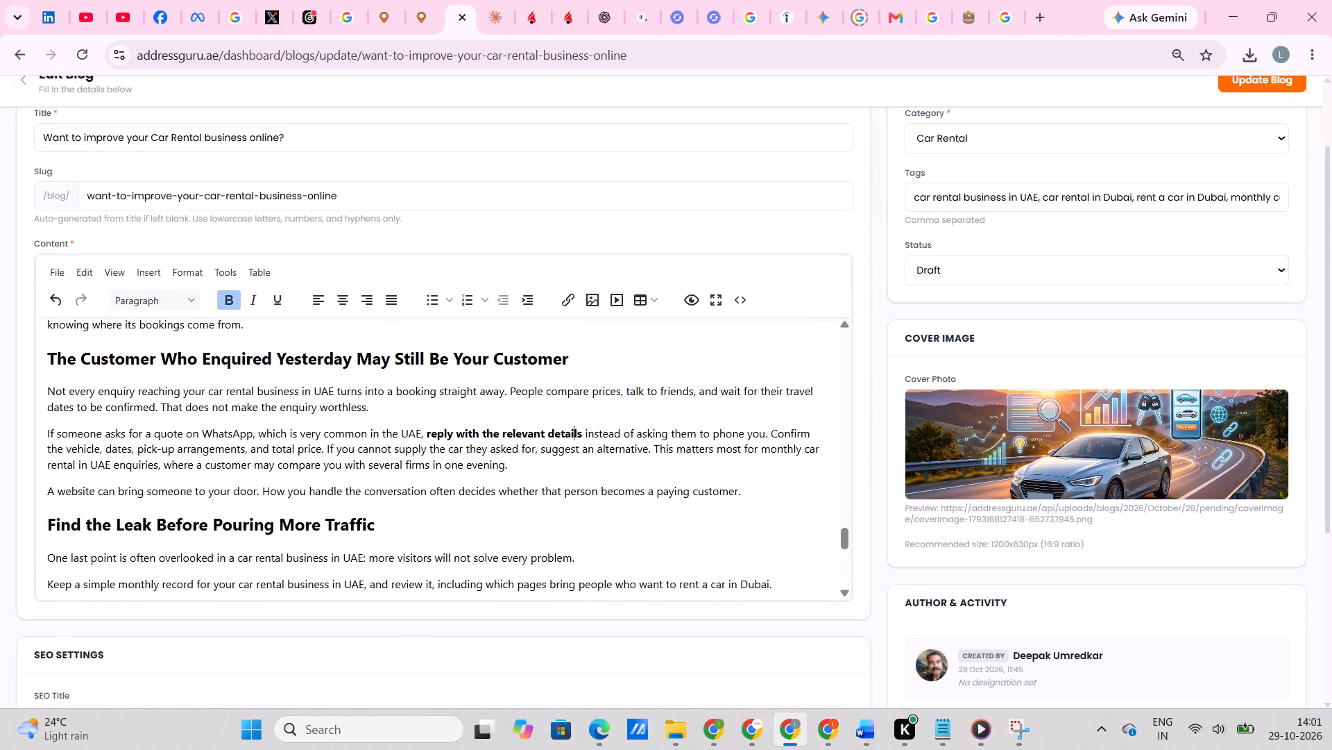
pyautogui.click(712, 731)
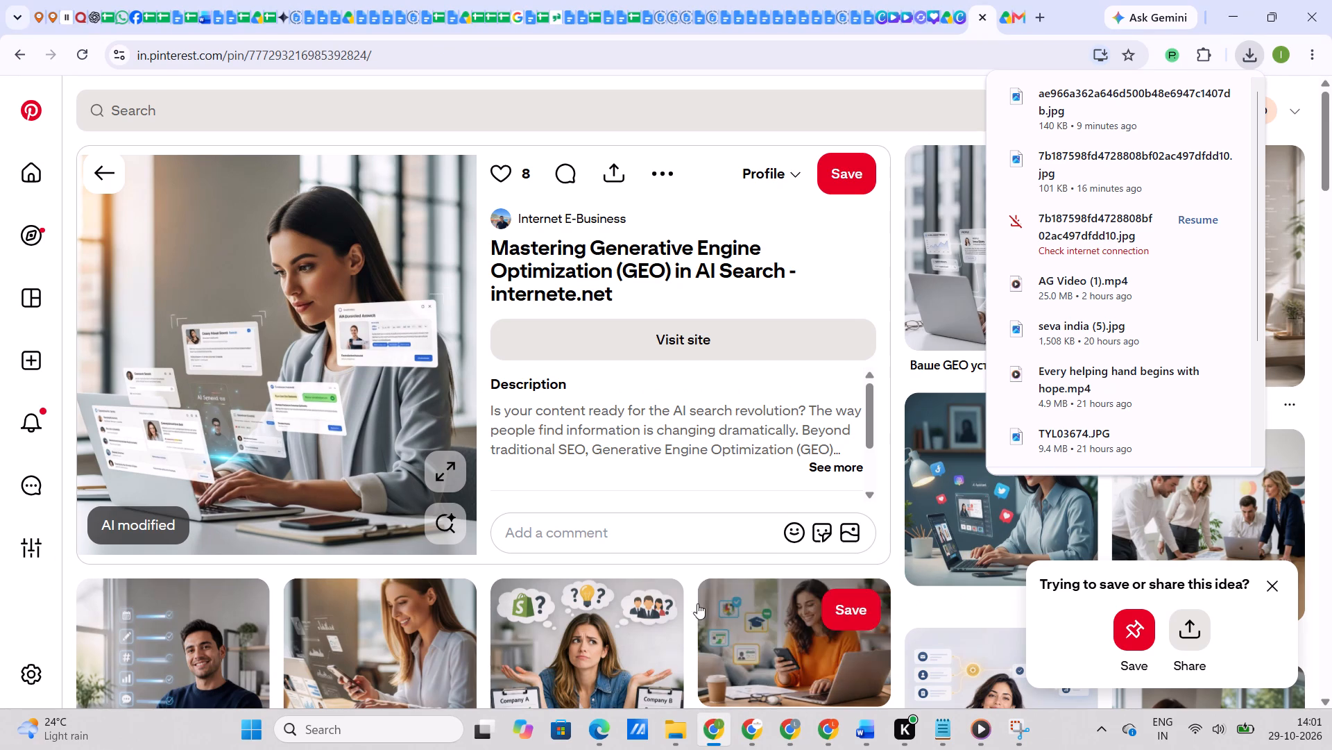
pyautogui.scroll(-1, 697, 601)
pyautogui.scroll(-1, 520, 507)
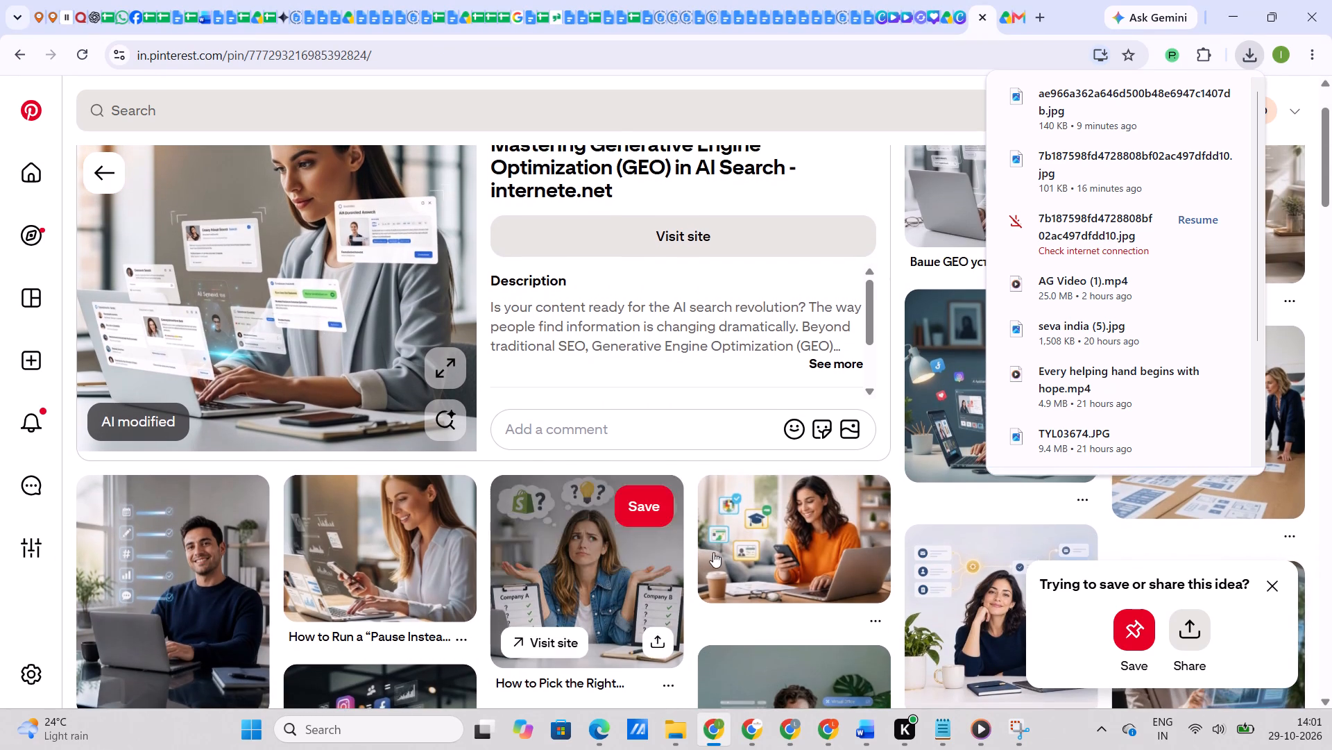
pyautogui.scroll(-1, 713, 552)
pyautogui.click(1280, 581)
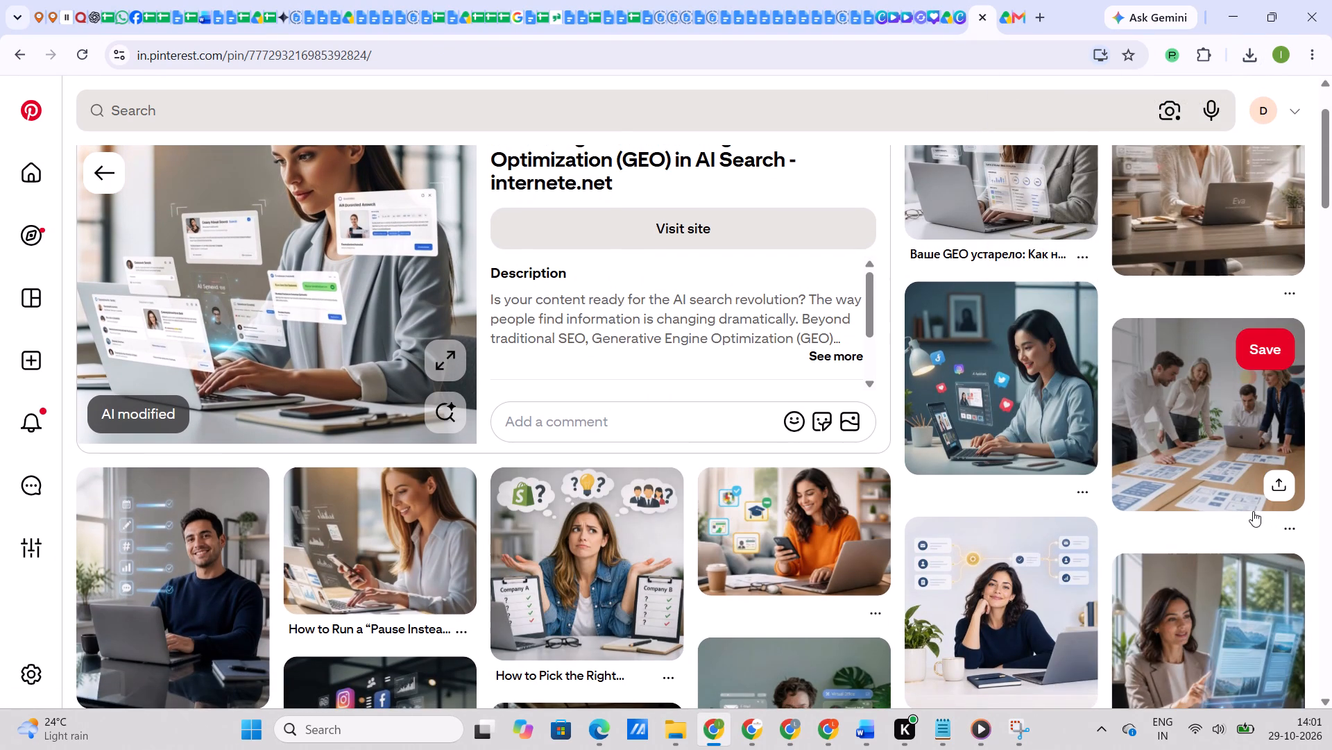
pyautogui.scroll(3, 1252, 510)
pyautogui.scroll(-3, 1252, 510)
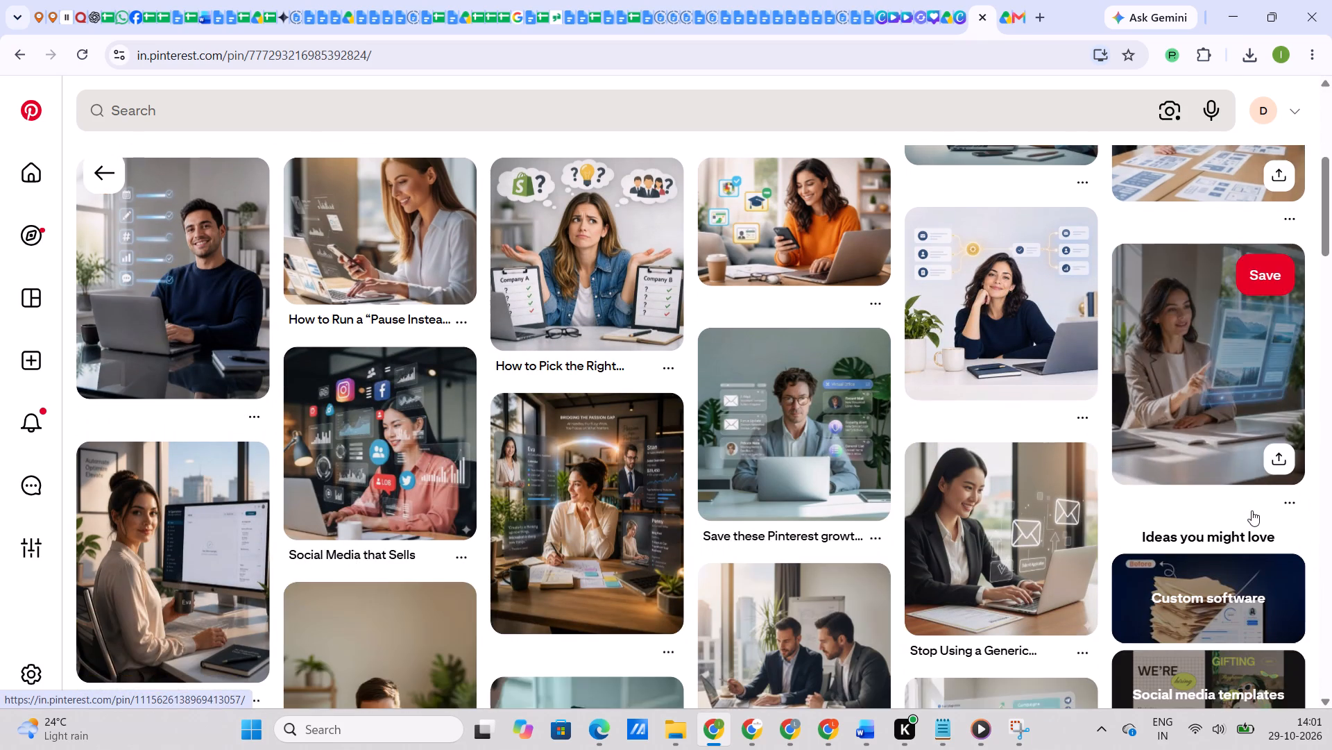
pyautogui.scroll(-1, 1252, 510)
pyautogui.scroll(-1, 415, 376)
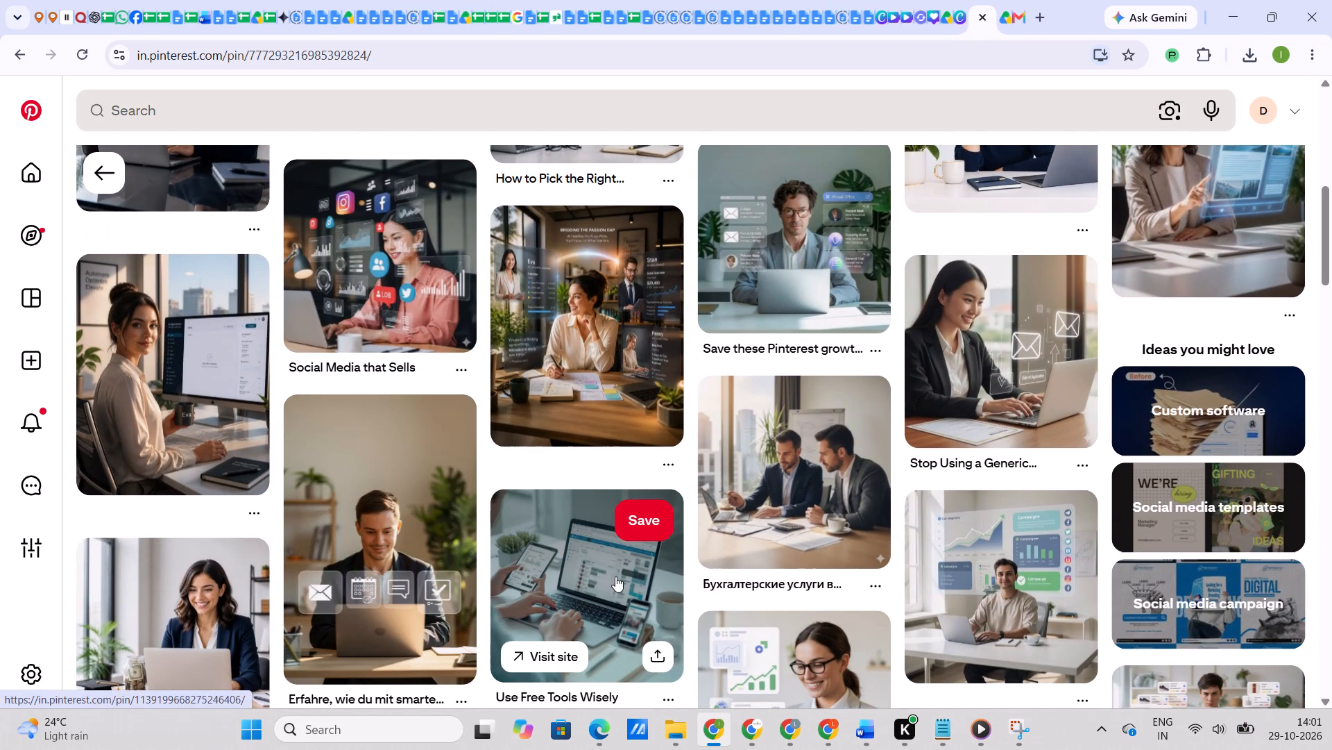
pyautogui.scroll(-2, 615, 576)
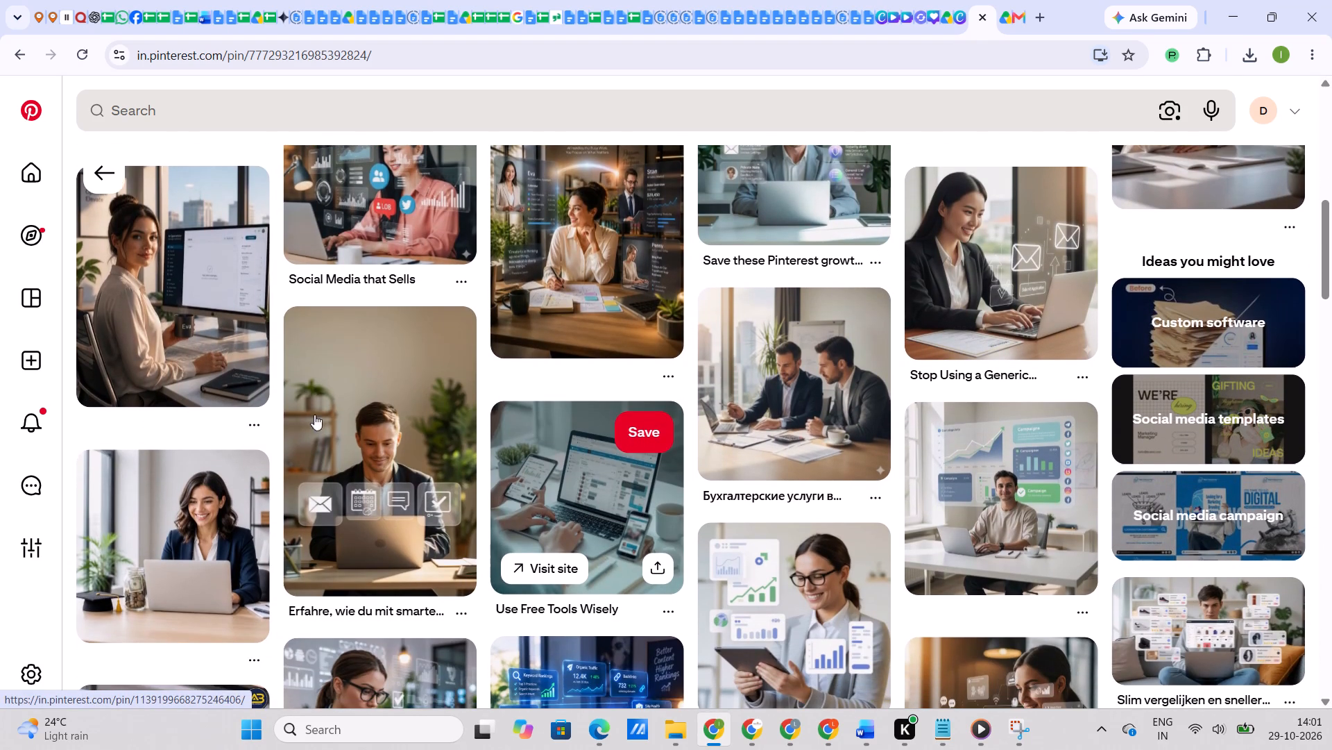
pyautogui.click(105, 175)
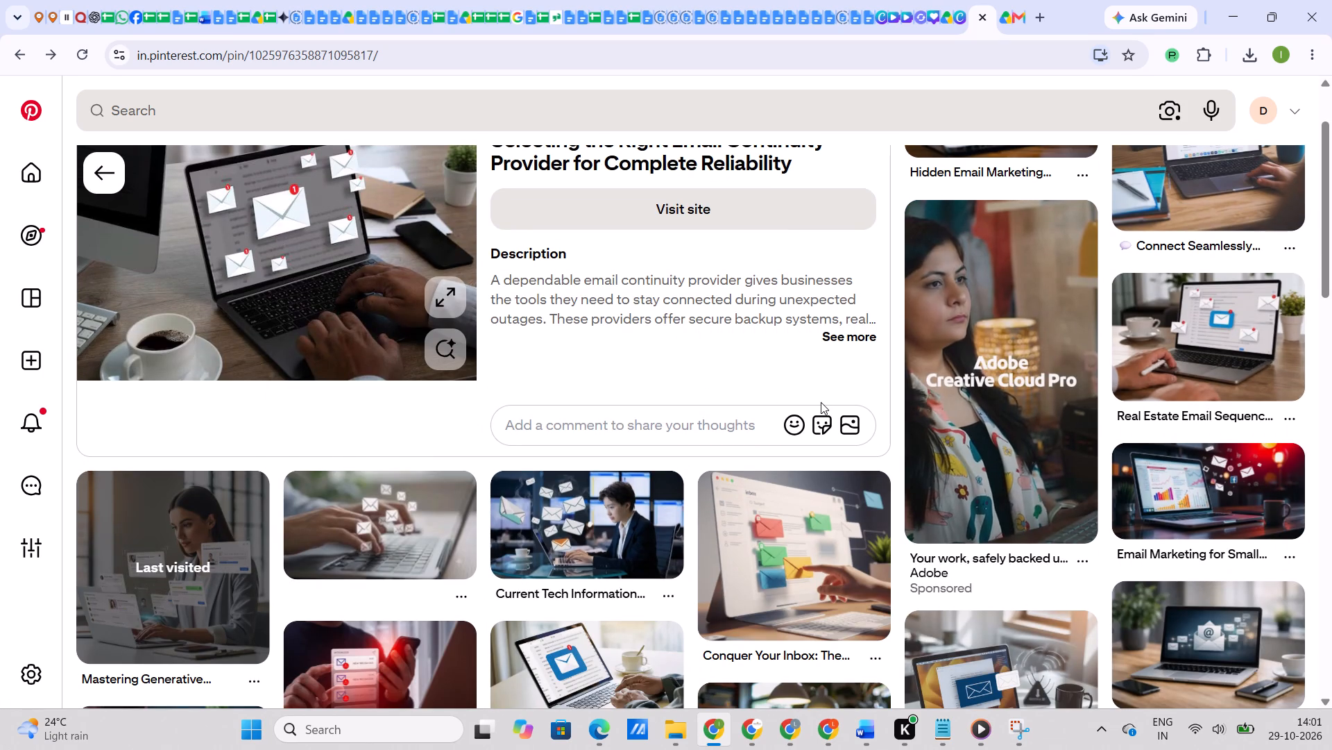
# Find the "Book SEO consultation" pin among the email-related pins and save its laptop image to Downloads as a JPEG.
pyautogui.scroll(-7, 821, 402)
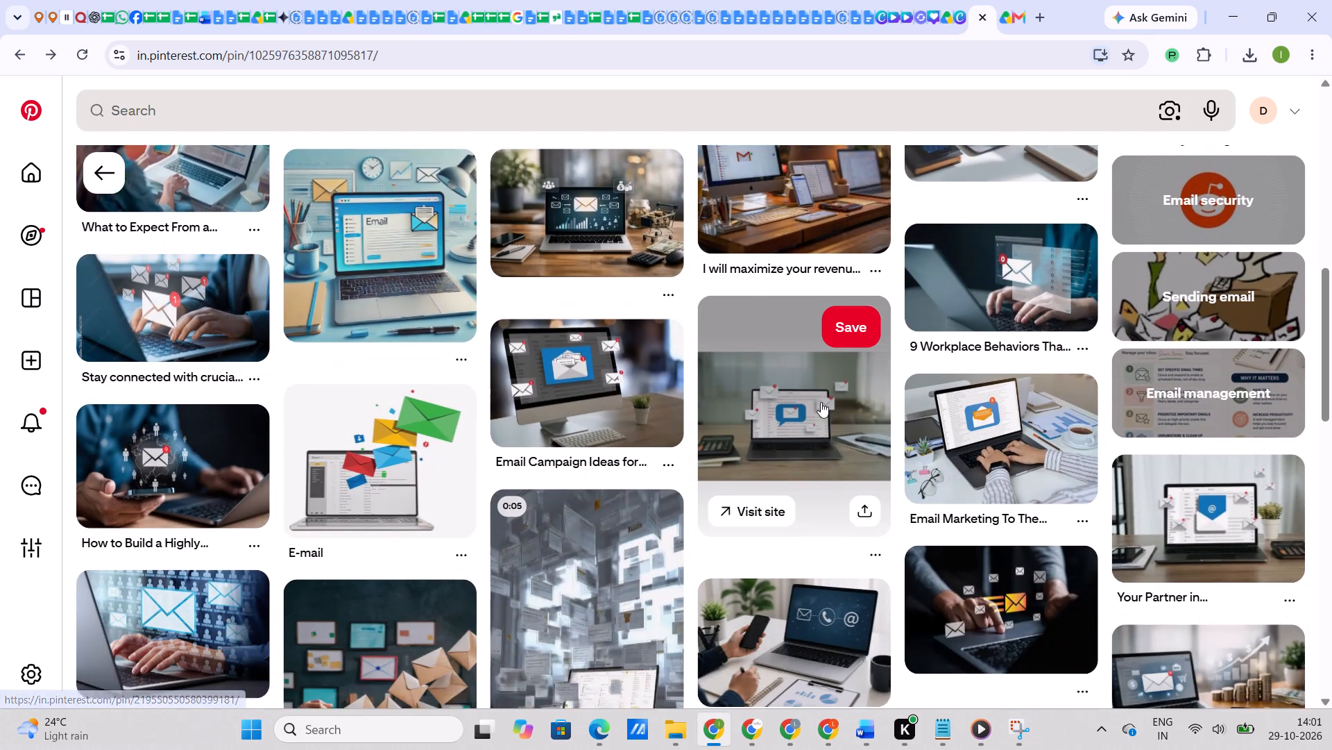
pyautogui.scroll(-2, 821, 402)
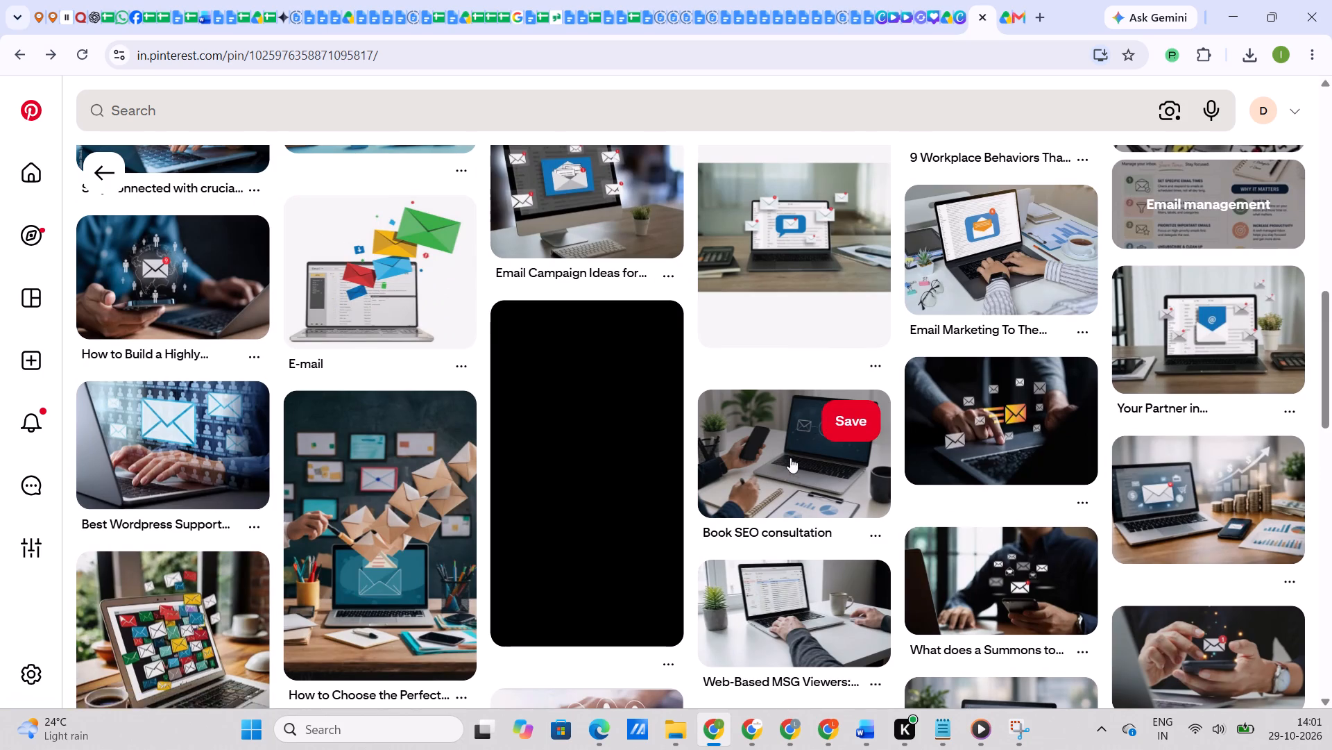
pyautogui.click(786, 465)
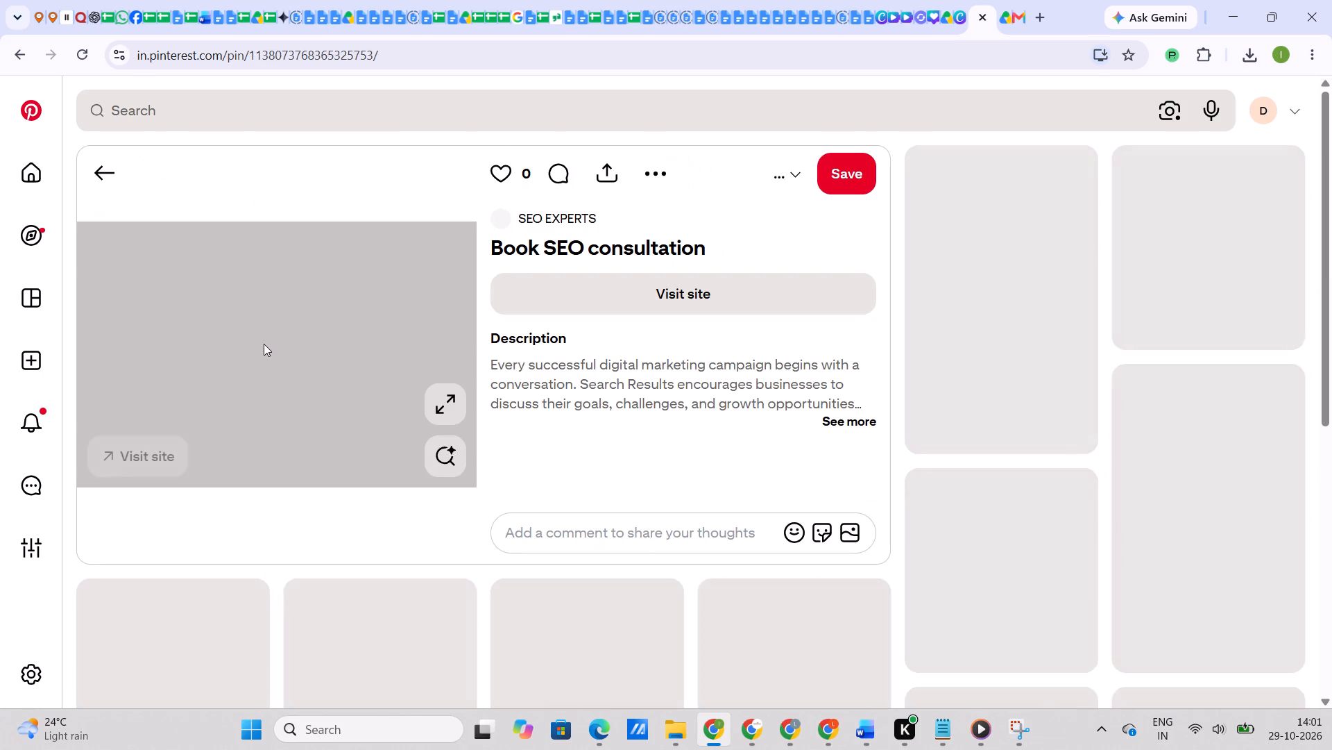
pyautogui.rightClick(265, 354)
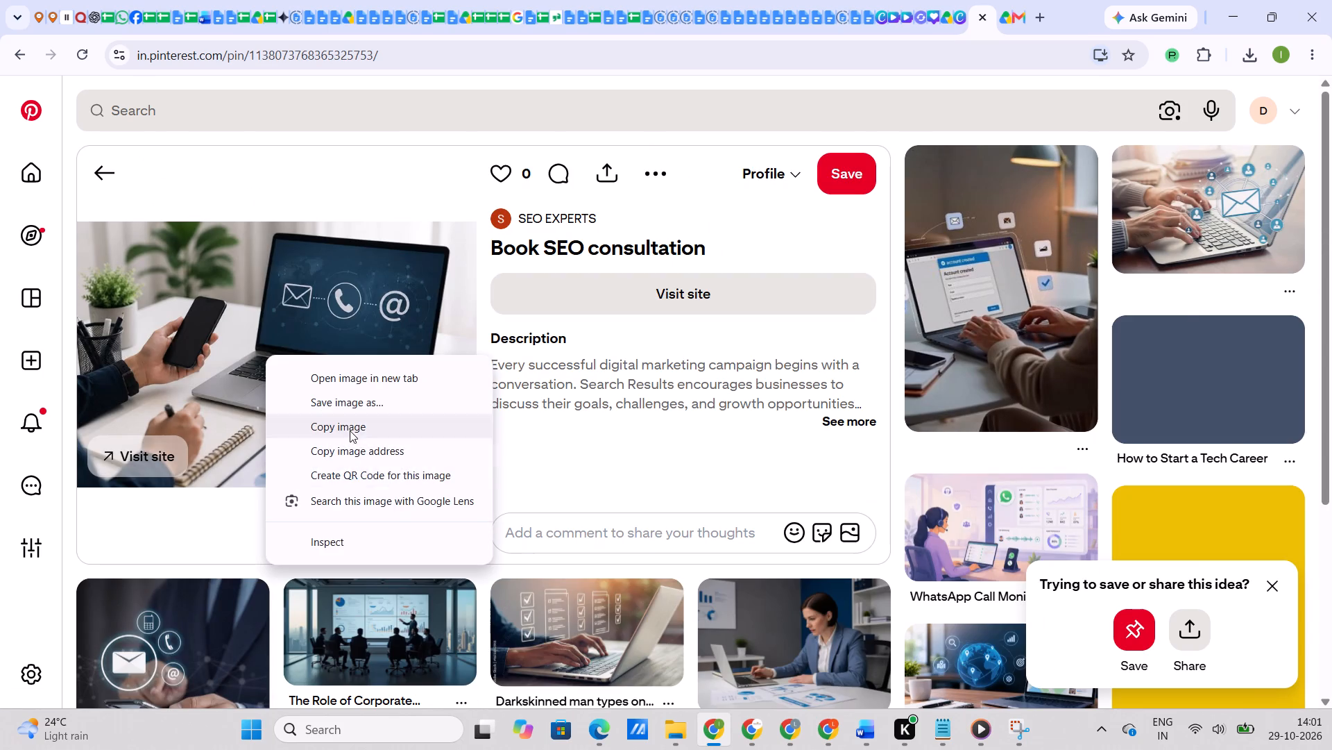
pyautogui.click(361, 406)
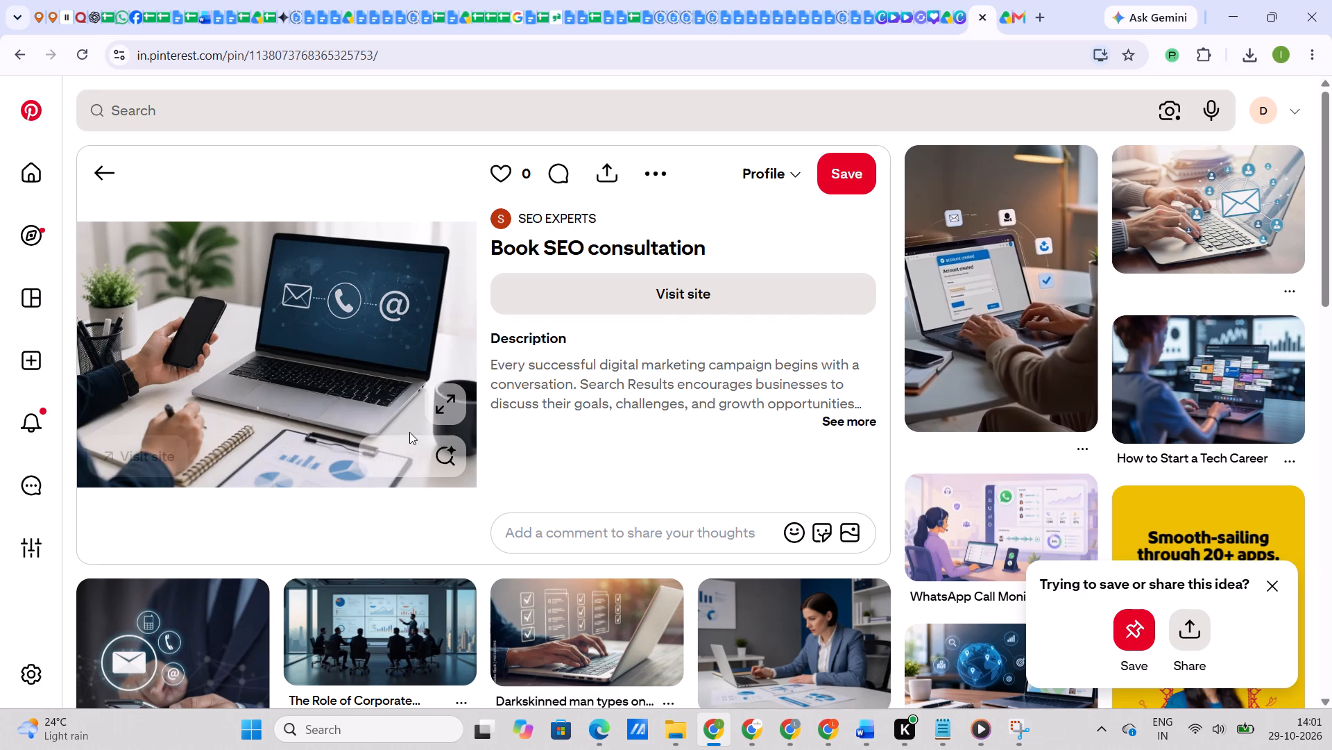
pyautogui.rightClick(265, 281)
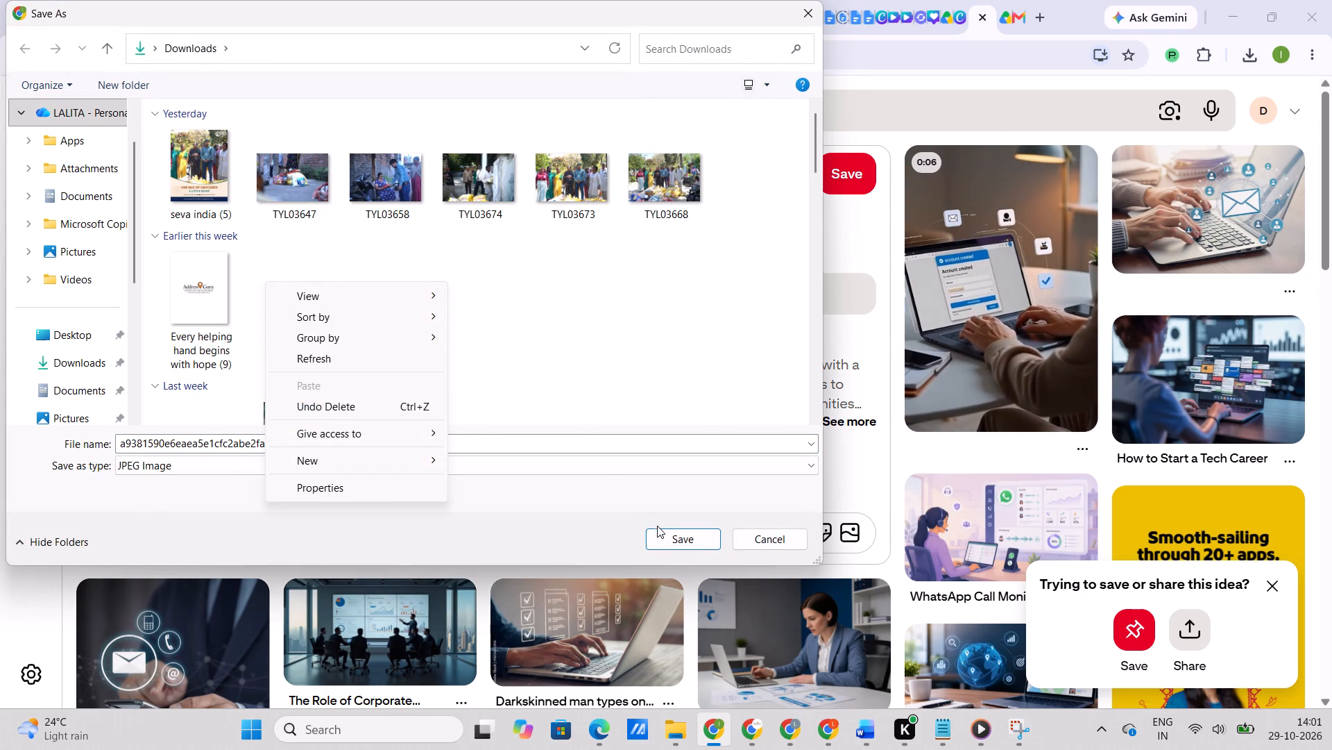
pyautogui.click(677, 540)
# Convert the saved image a9381590e6eaea5e1cfc2abe2faab021 to WebP with FreeConvert's WebP Converter.
pyautogui.click(793, 740)
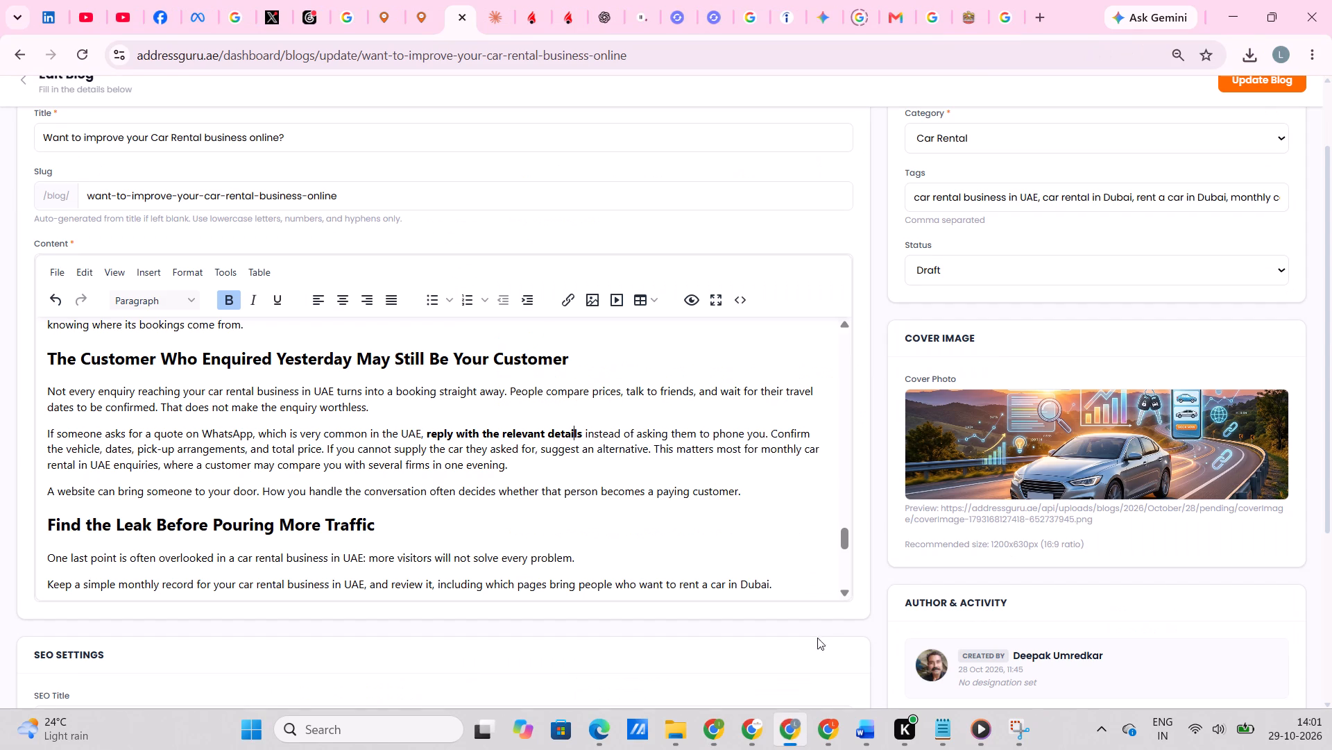
pyautogui.click(684, 0)
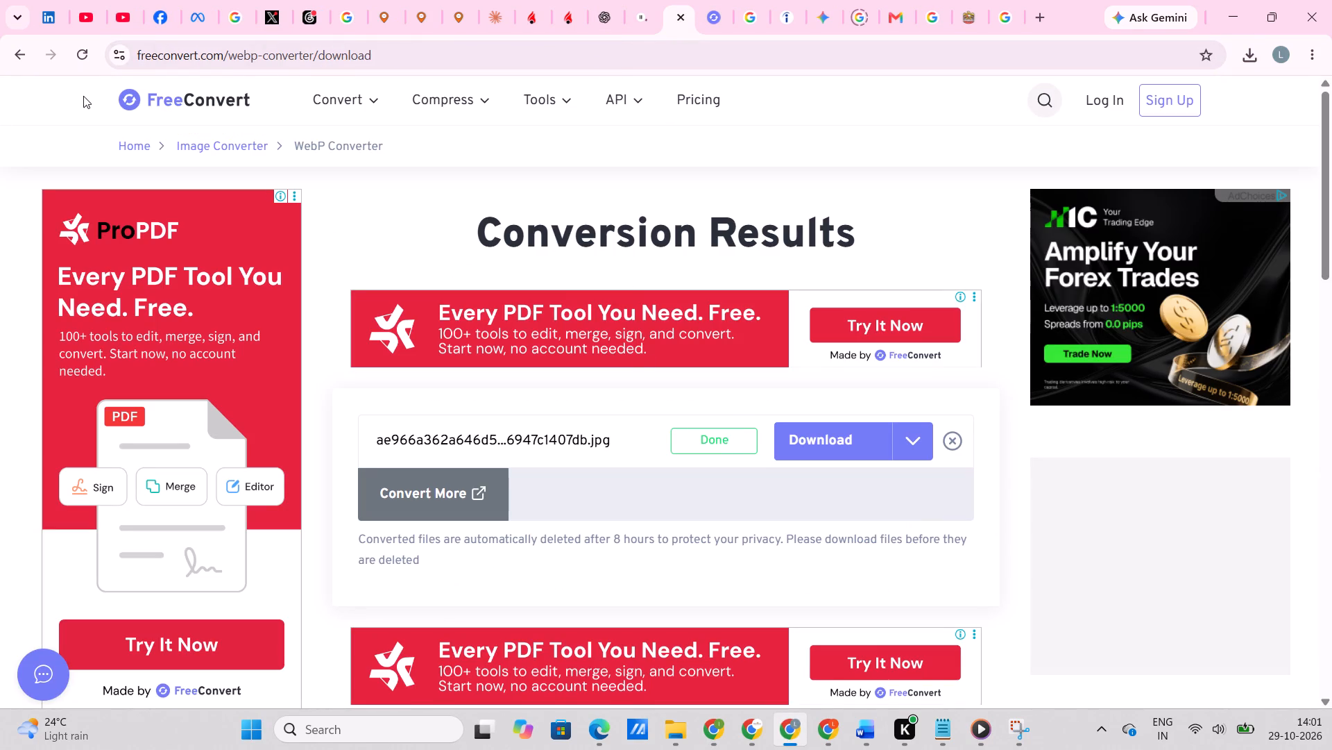
pyautogui.click(83, 55)
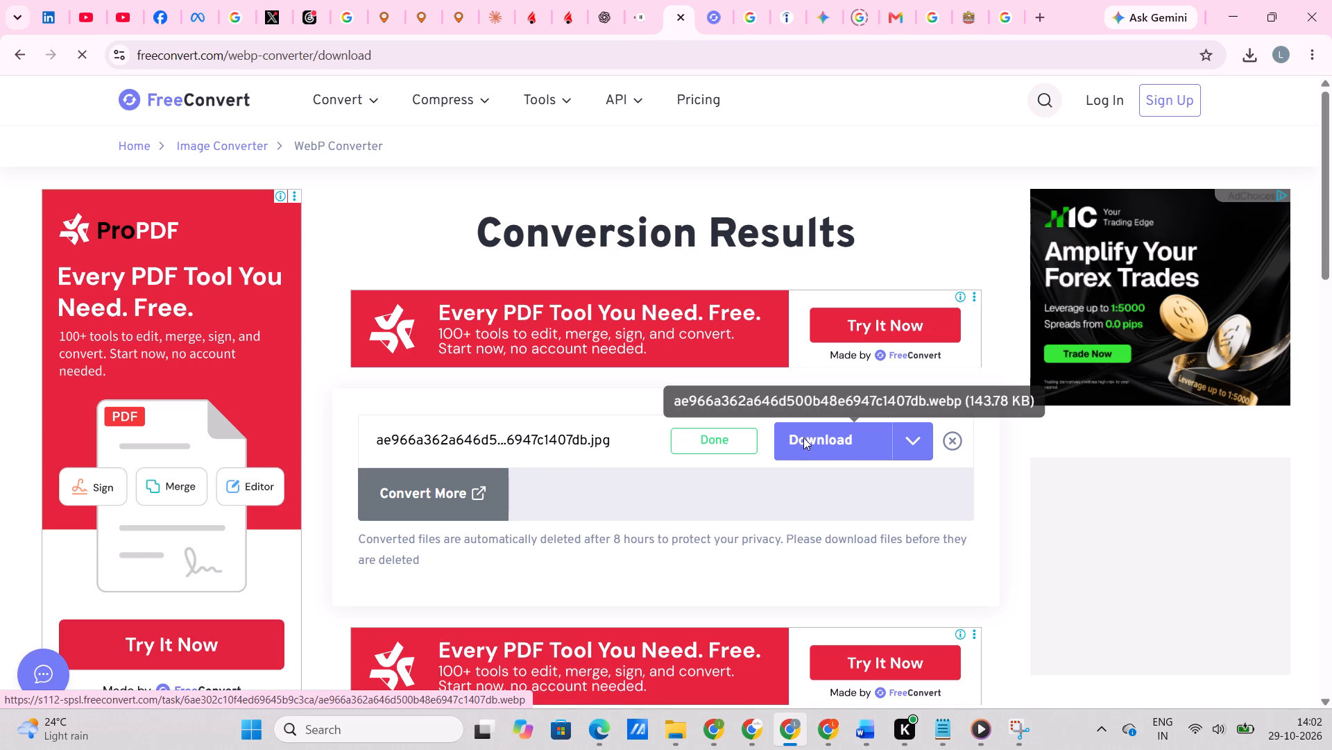
pyautogui.click(595, 497)
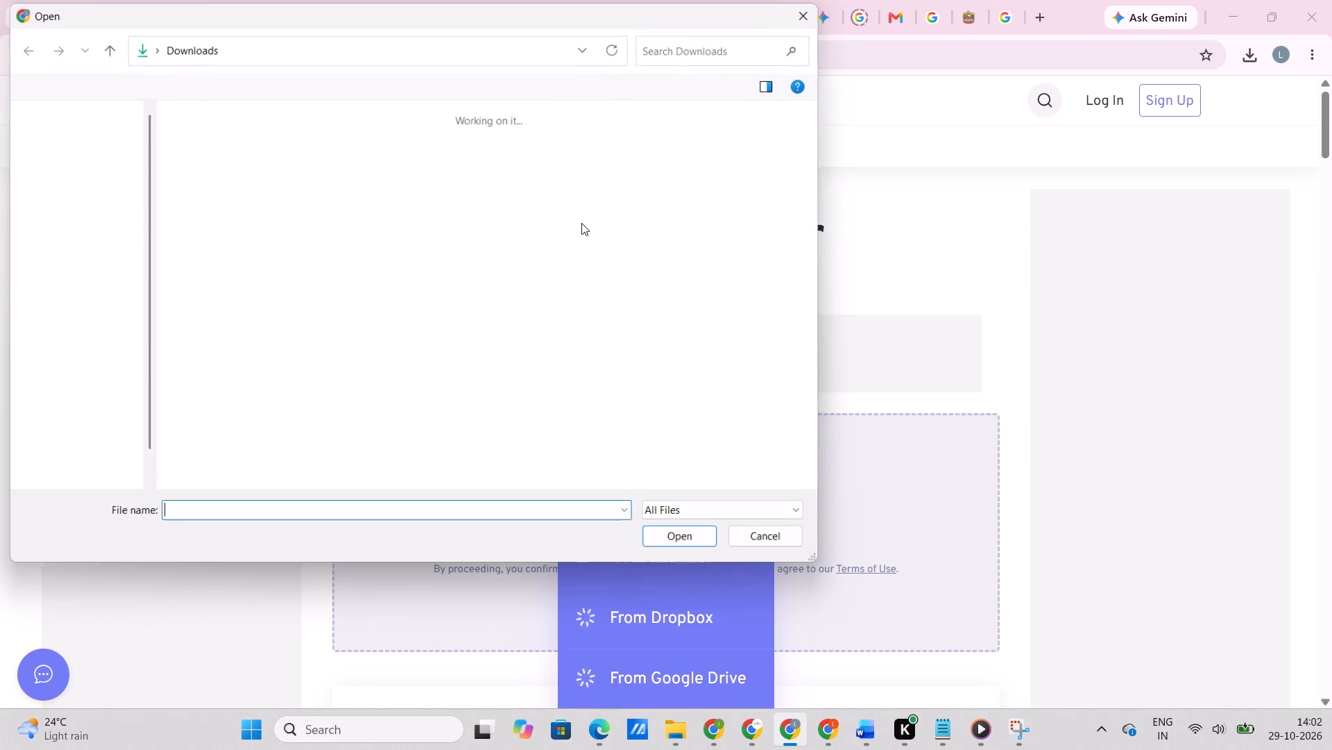
pyautogui.click(209, 183)
pyautogui.click(681, 531)
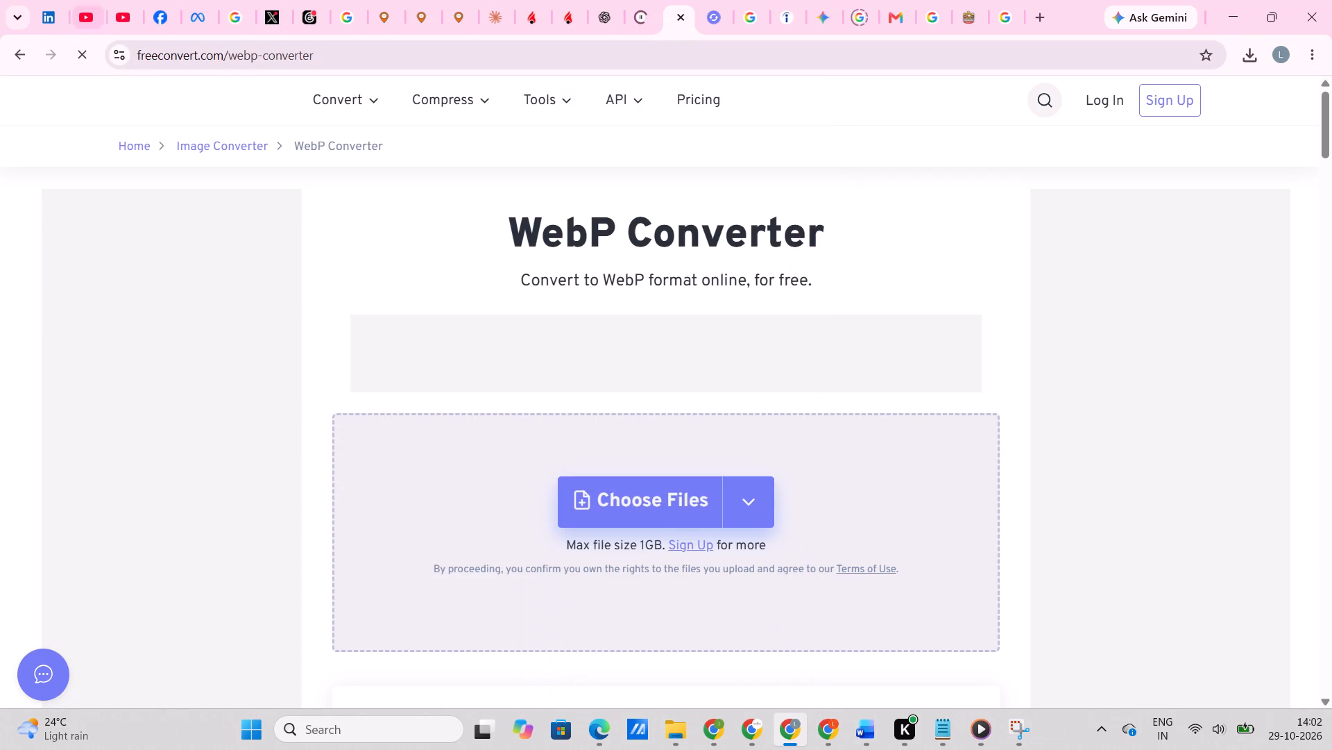
pyautogui.click(678, 490)
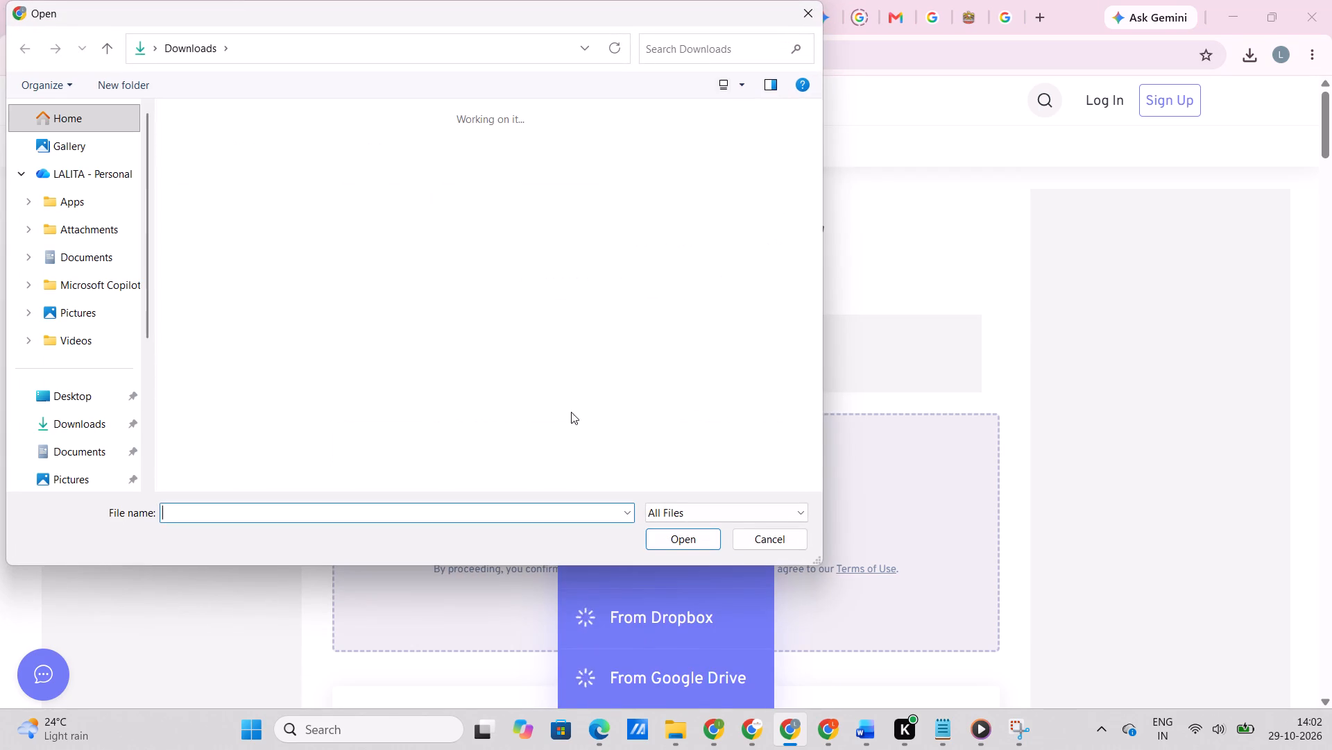
pyautogui.click(223, 192)
pyautogui.click(664, 533)
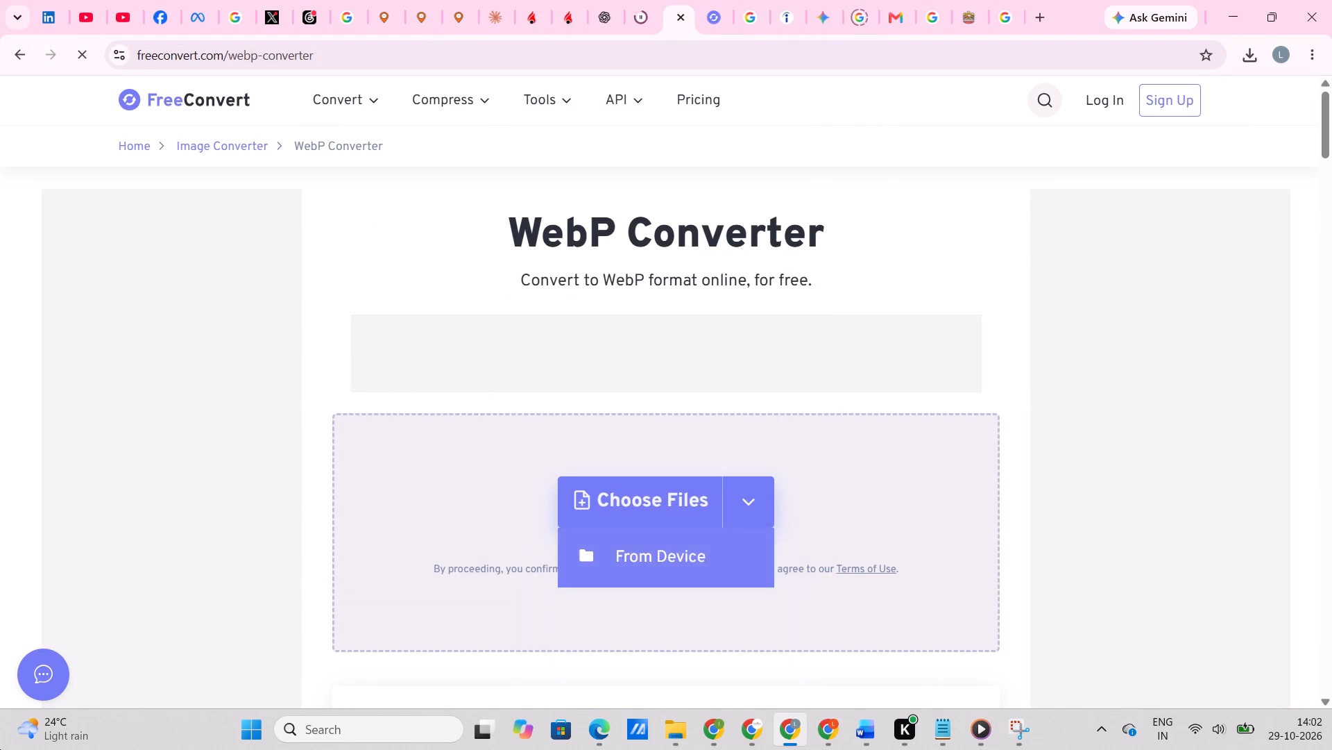
pyautogui.click(664, 498)
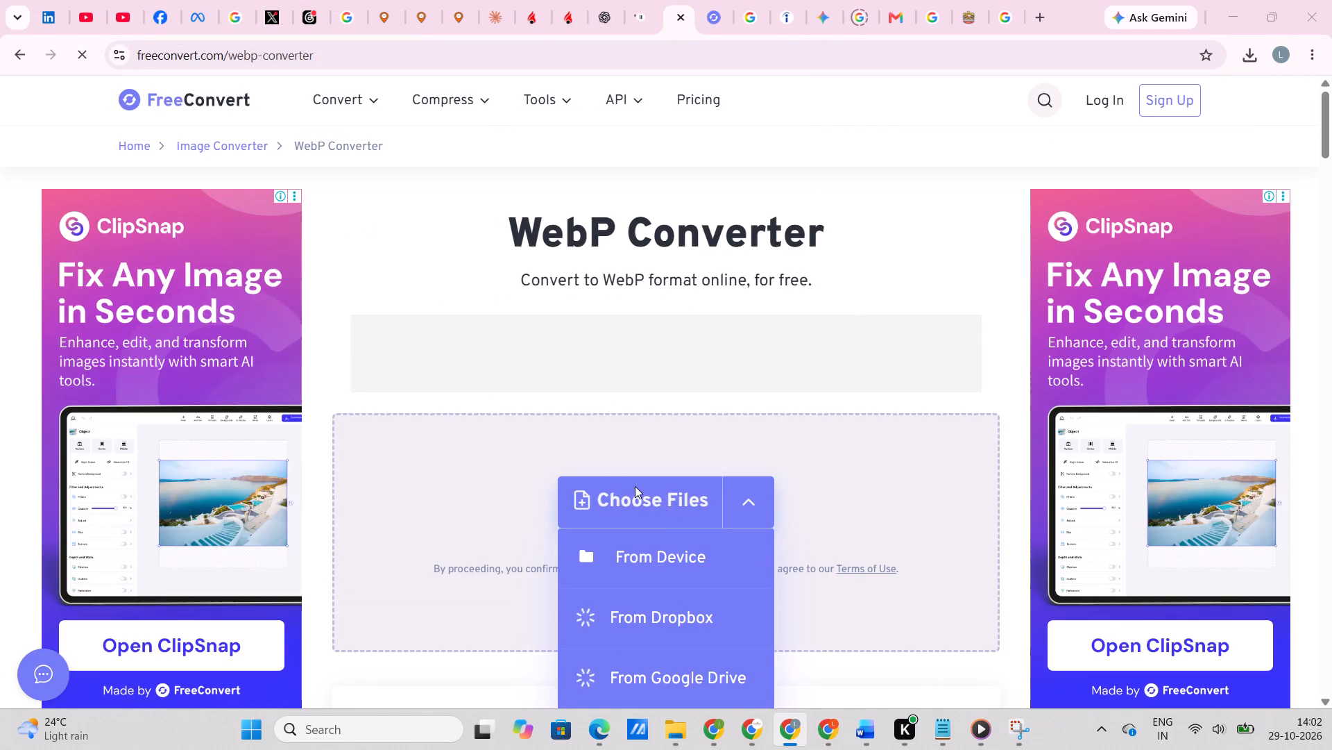
pyautogui.click(244, 210)
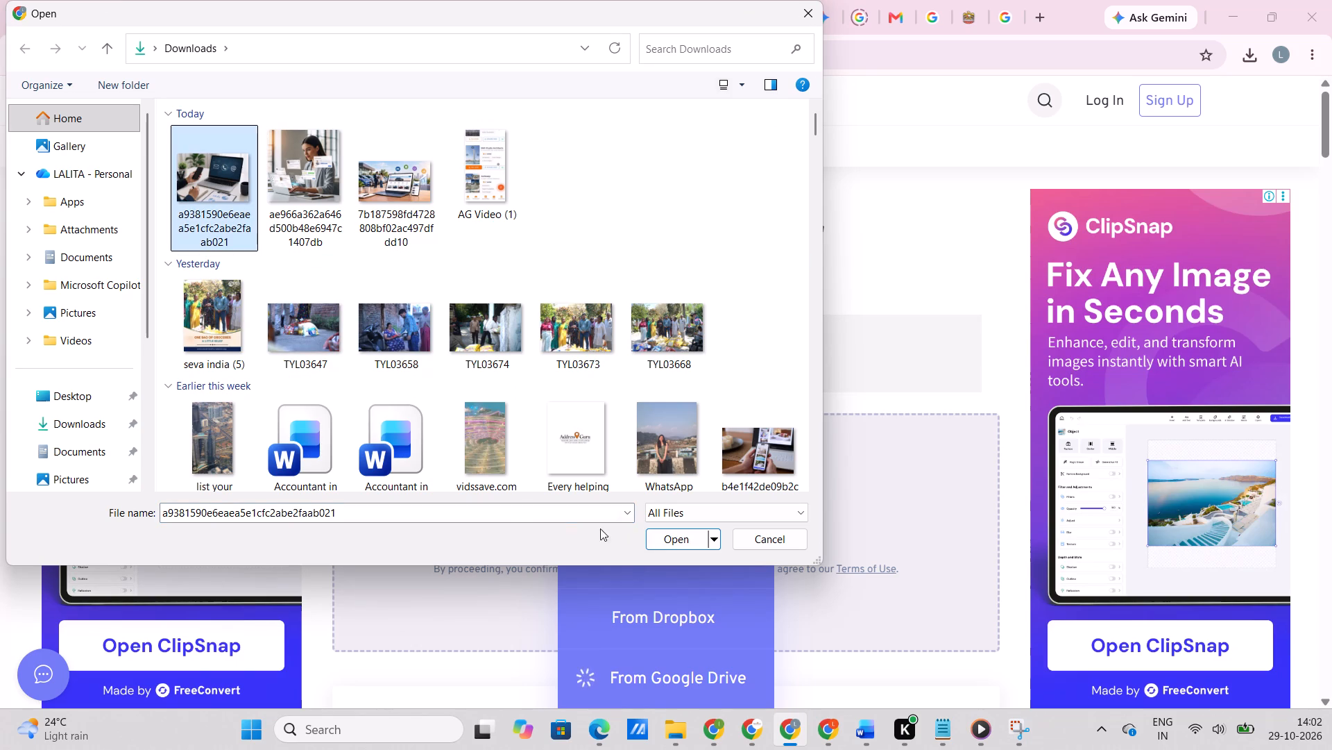
pyautogui.click(688, 537)
pyautogui.click(896, 556)
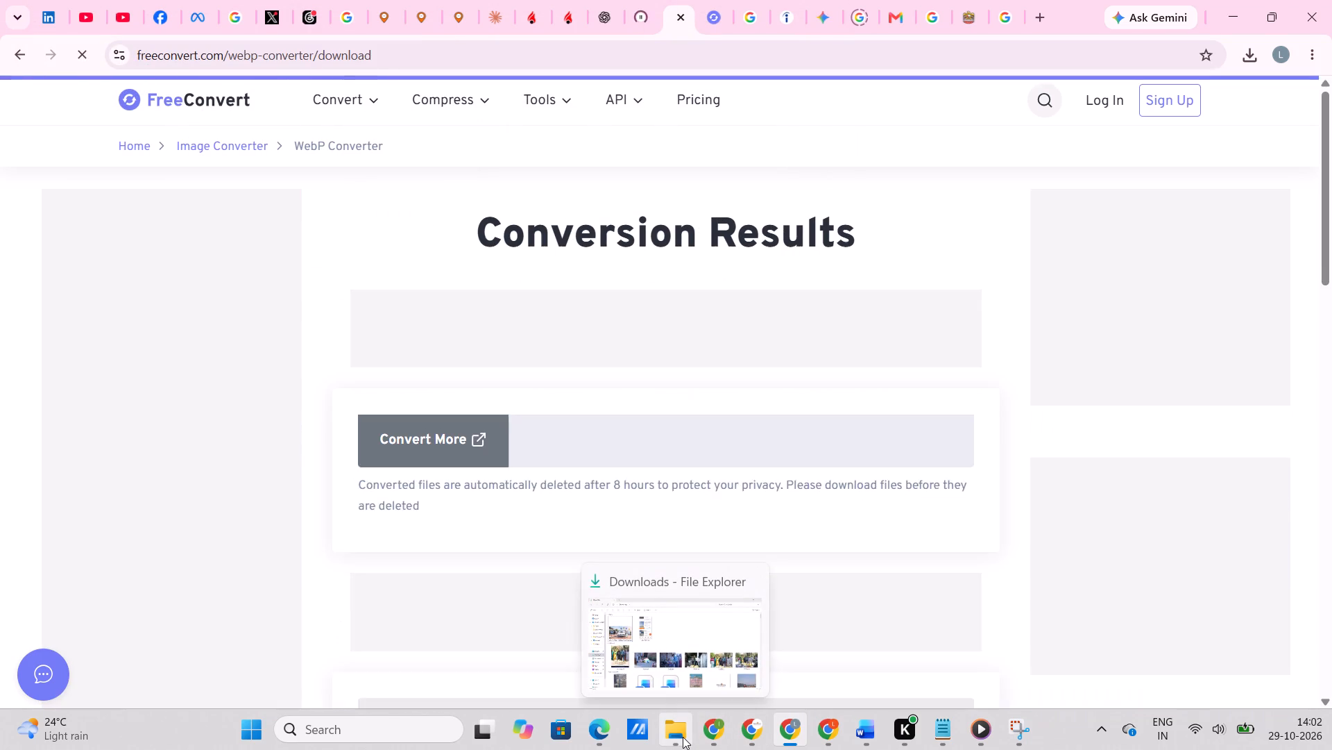
# Delete the original JPEG a9381590e6eaea5e1cfc2abe2faab021 from the Downloads folder and return to the conversion results.
pyautogui.click(683, 737)
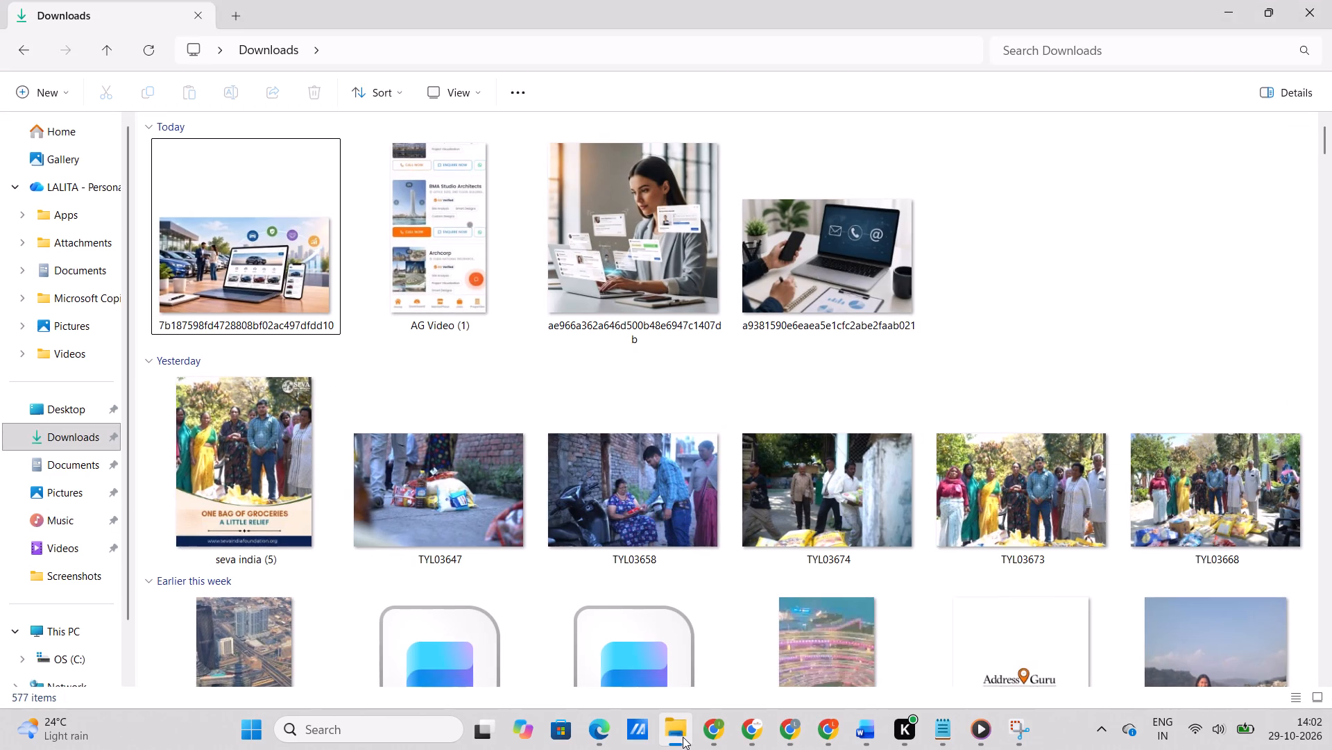
pyautogui.click(683, 737)
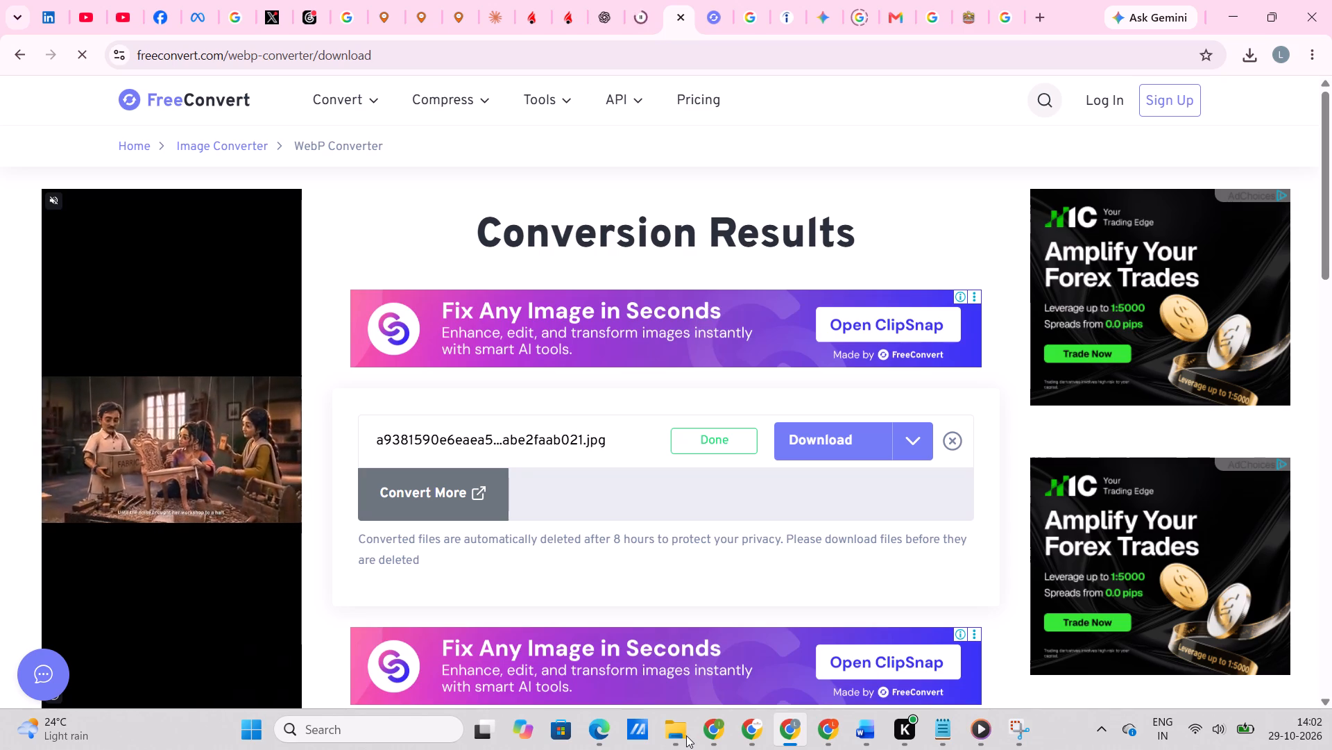
pyautogui.click(686, 735)
pyautogui.click(877, 287)
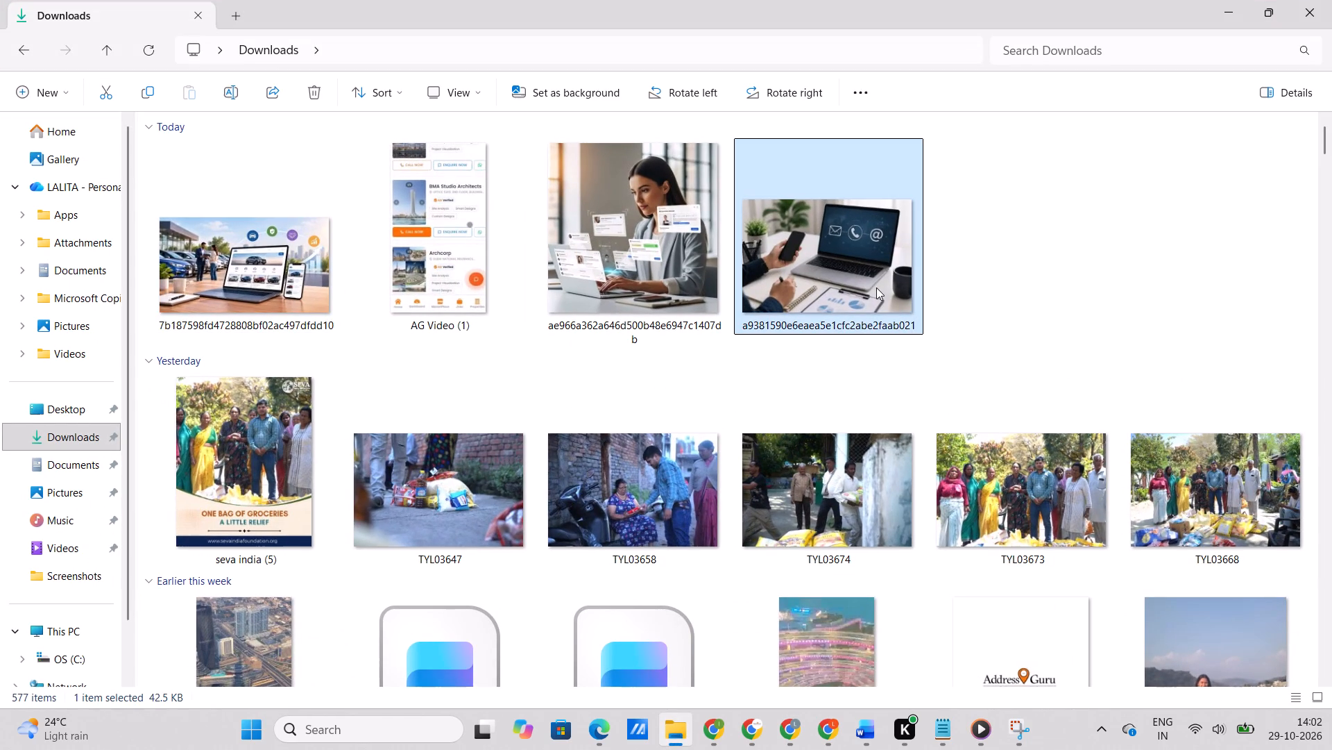
pyautogui.click(307, 97)
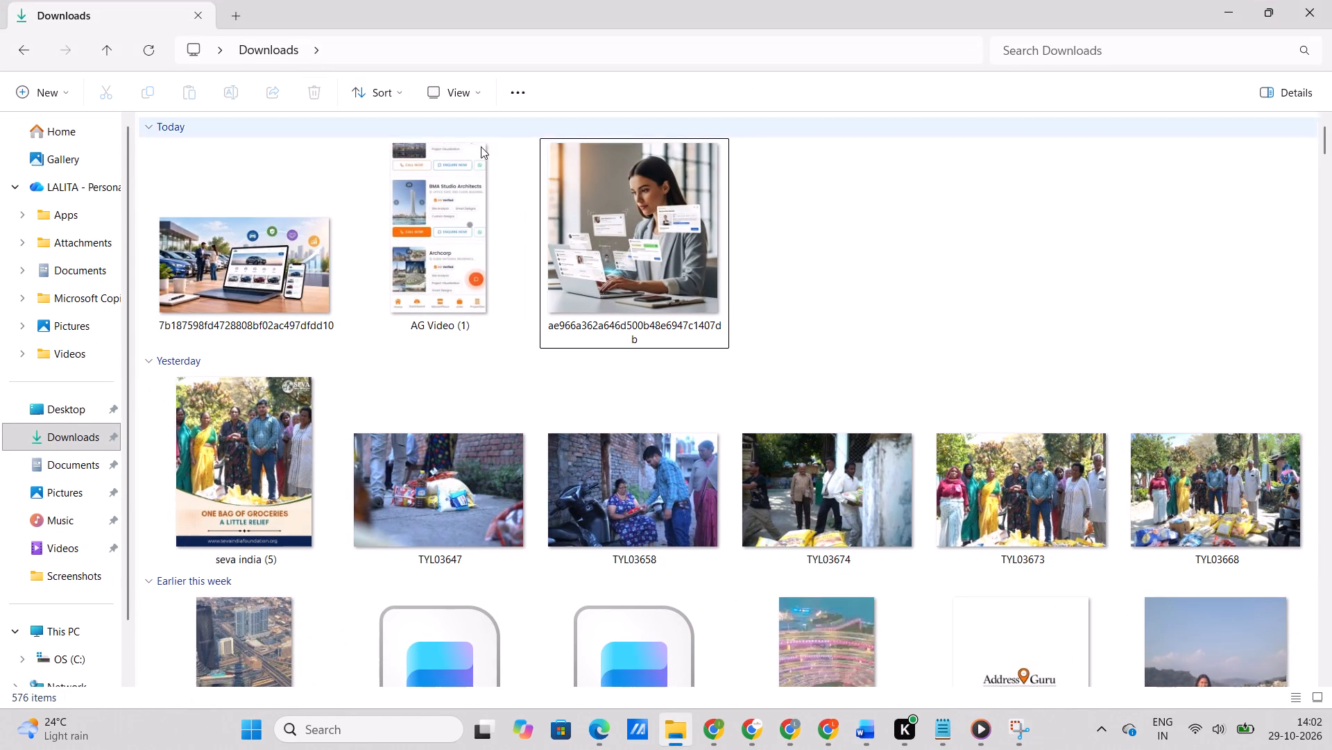
pyautogui.click(1220, 0)
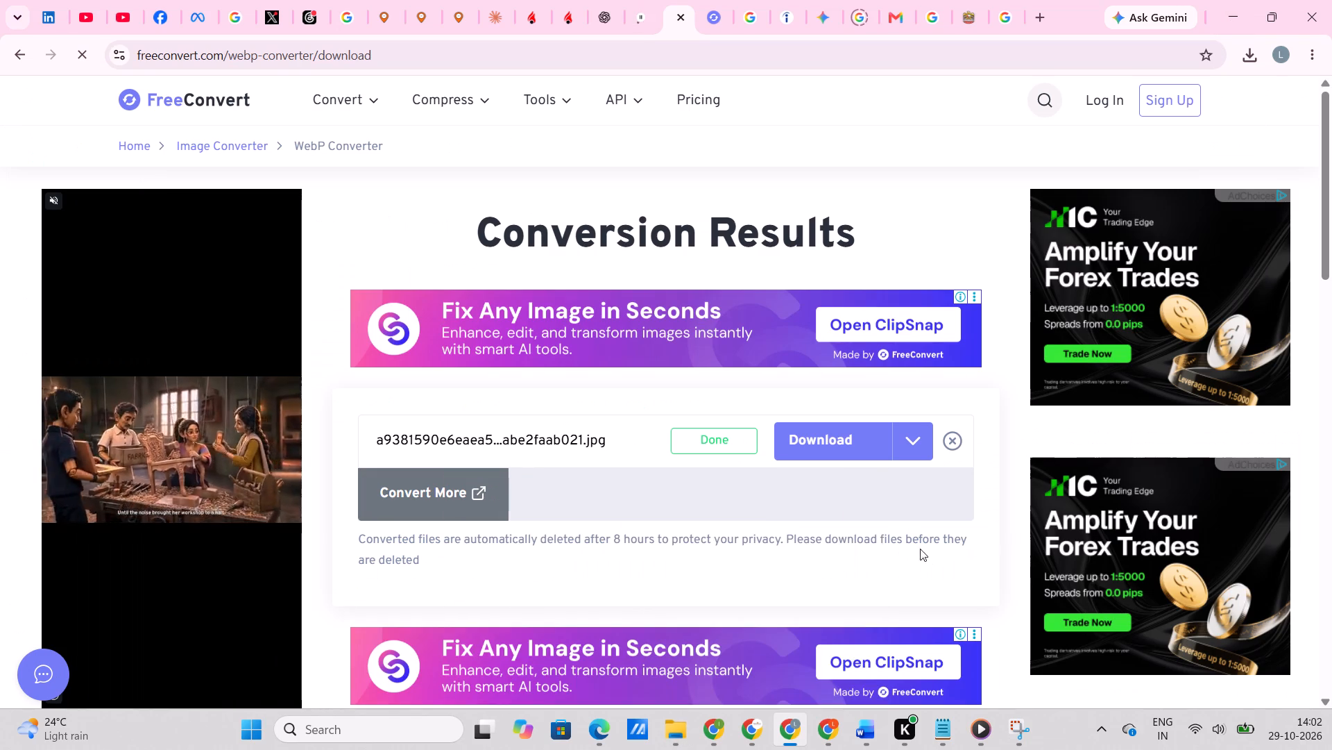
# Download the converted WebP version of the laptop image.
pyautogui.click(838, 437)
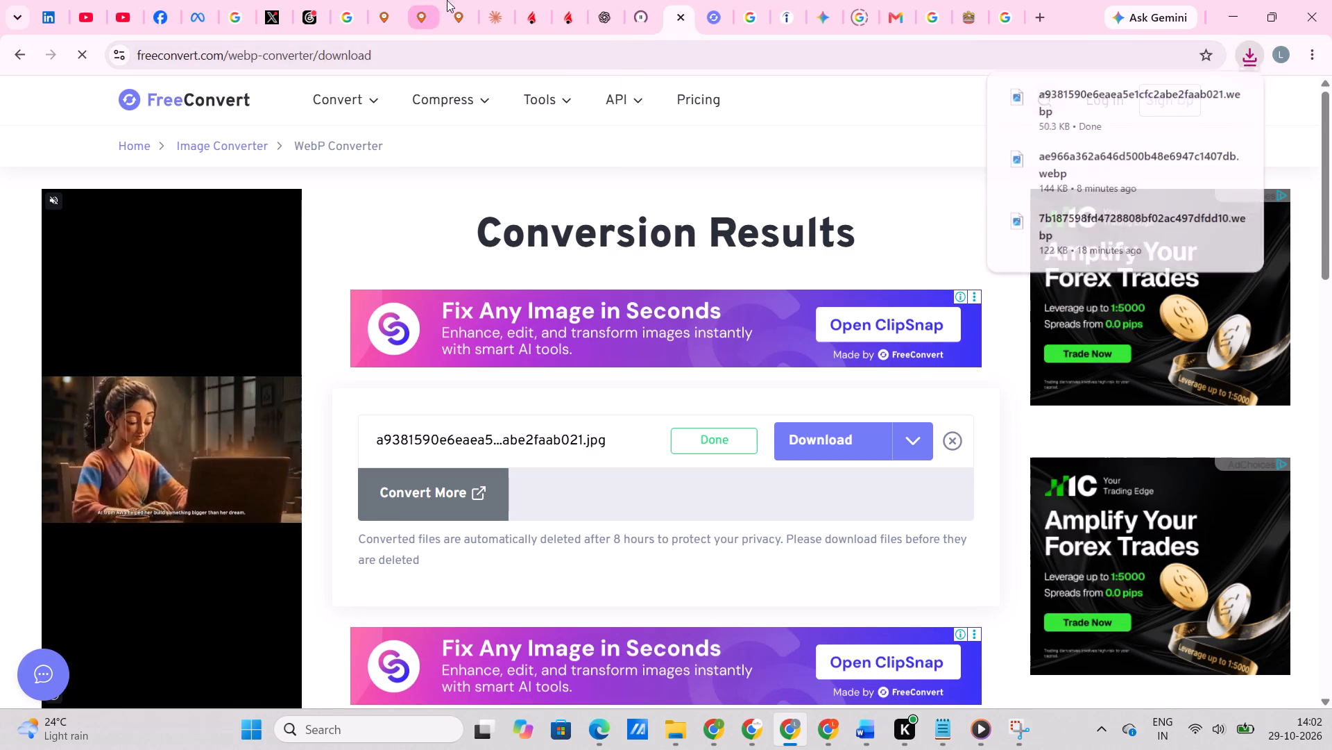
# Return to the blog draft and add a blank paragraph after the first paragraph under "The Customer Who Enquired Yesterday May Still Be Your Customer".
pyautogui.click(461, 0)
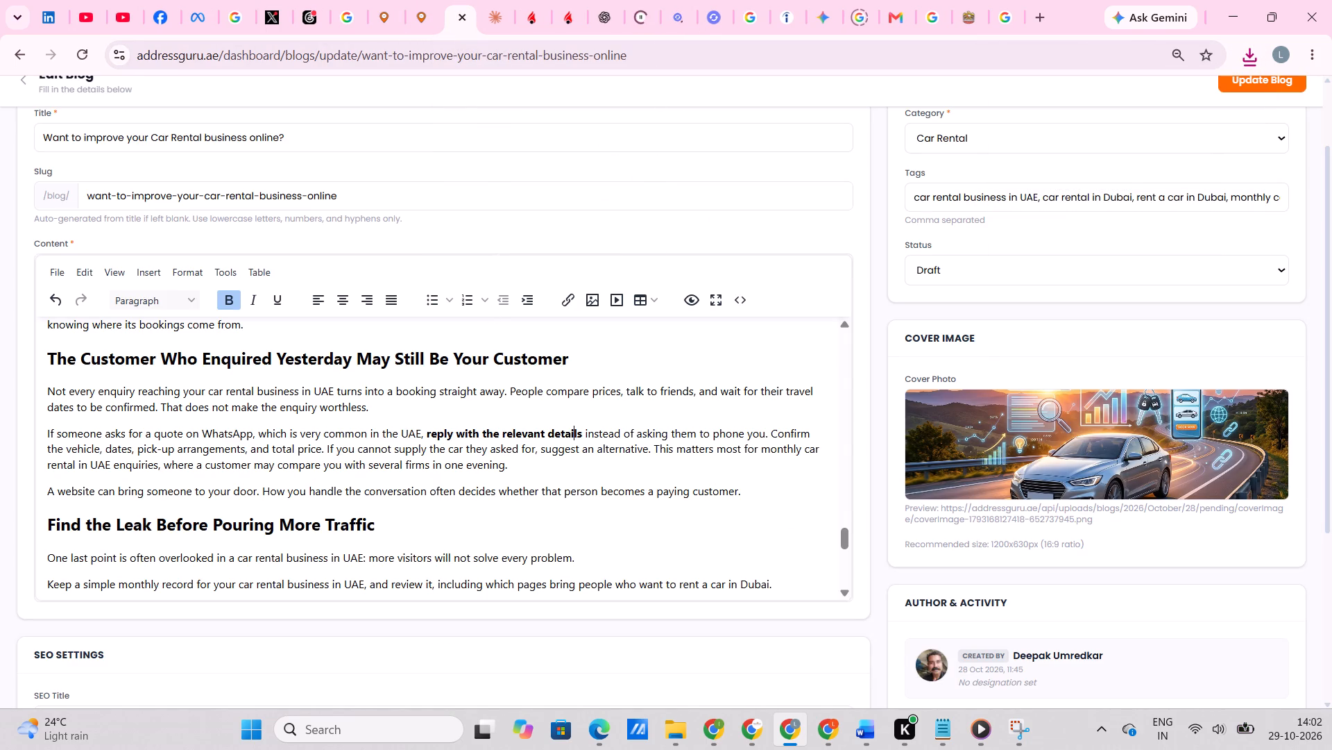
pyautogui.click(518, 463)
pyautogui.scroll(3, 518, 463)
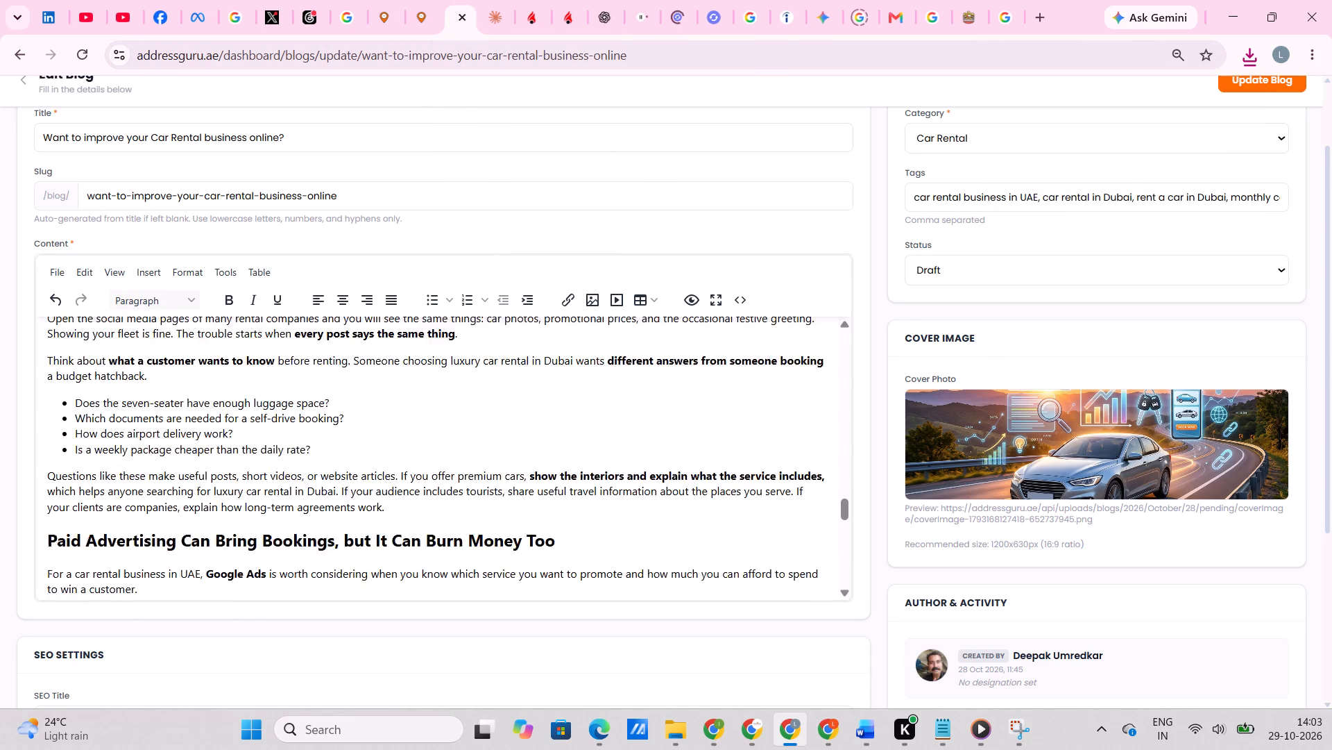
pyautogui.scroll(2, 518, 463)
pyautogui.scroll(-4, 518, 463)
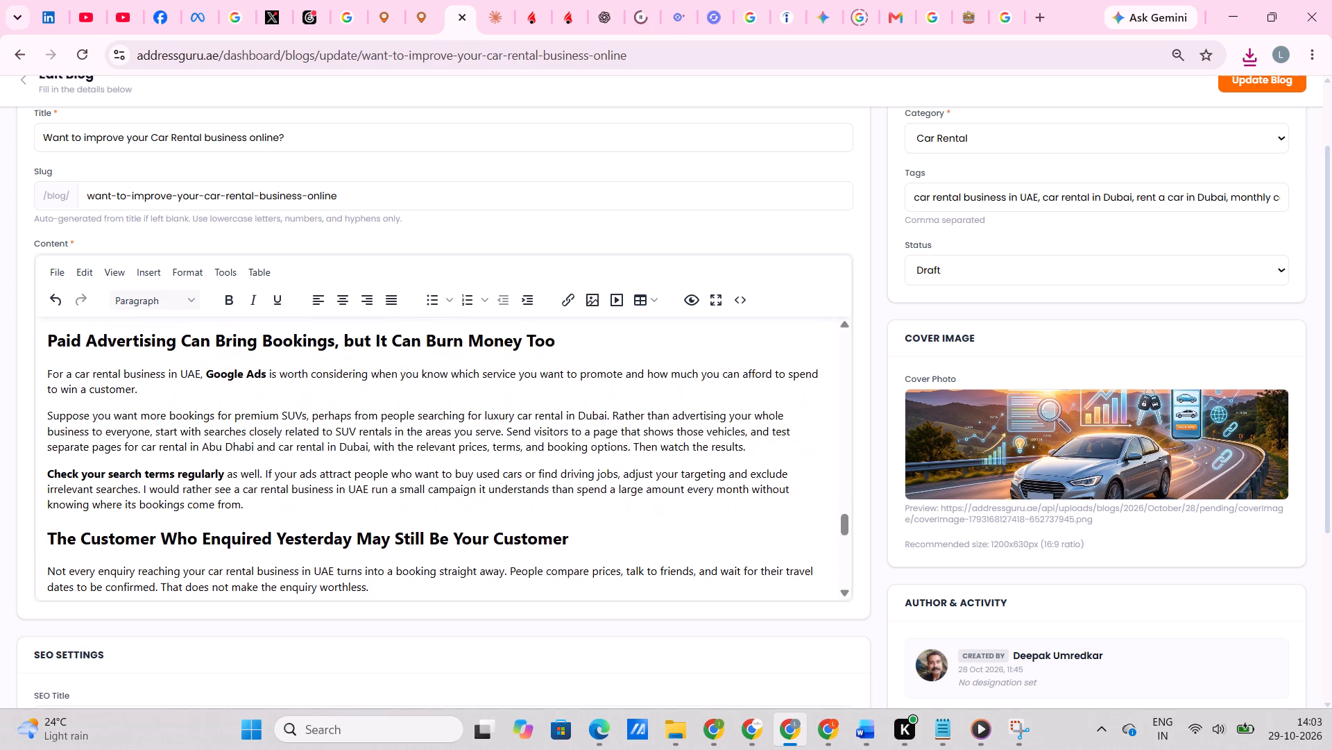
pyautogui.scroll(-2, 518, 463)
pyautogui.click(470, 488)
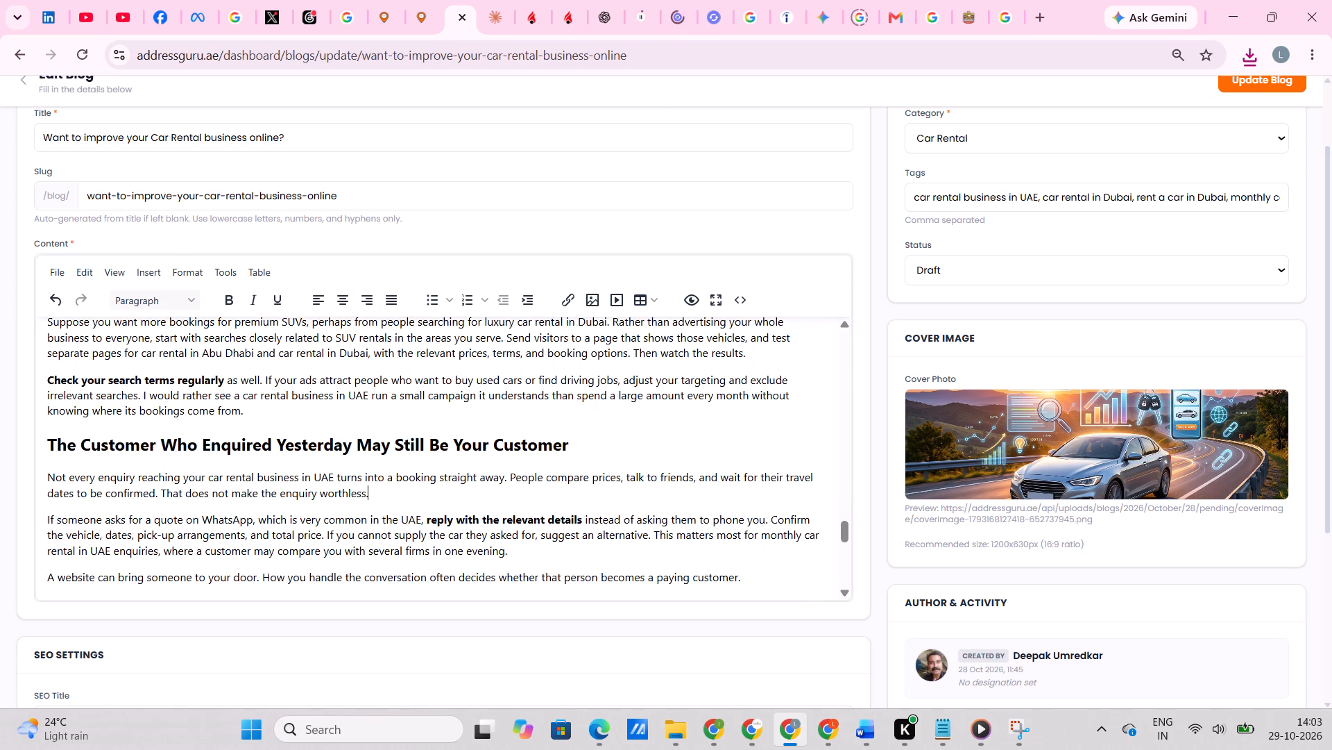
pyautogui.press('Return')
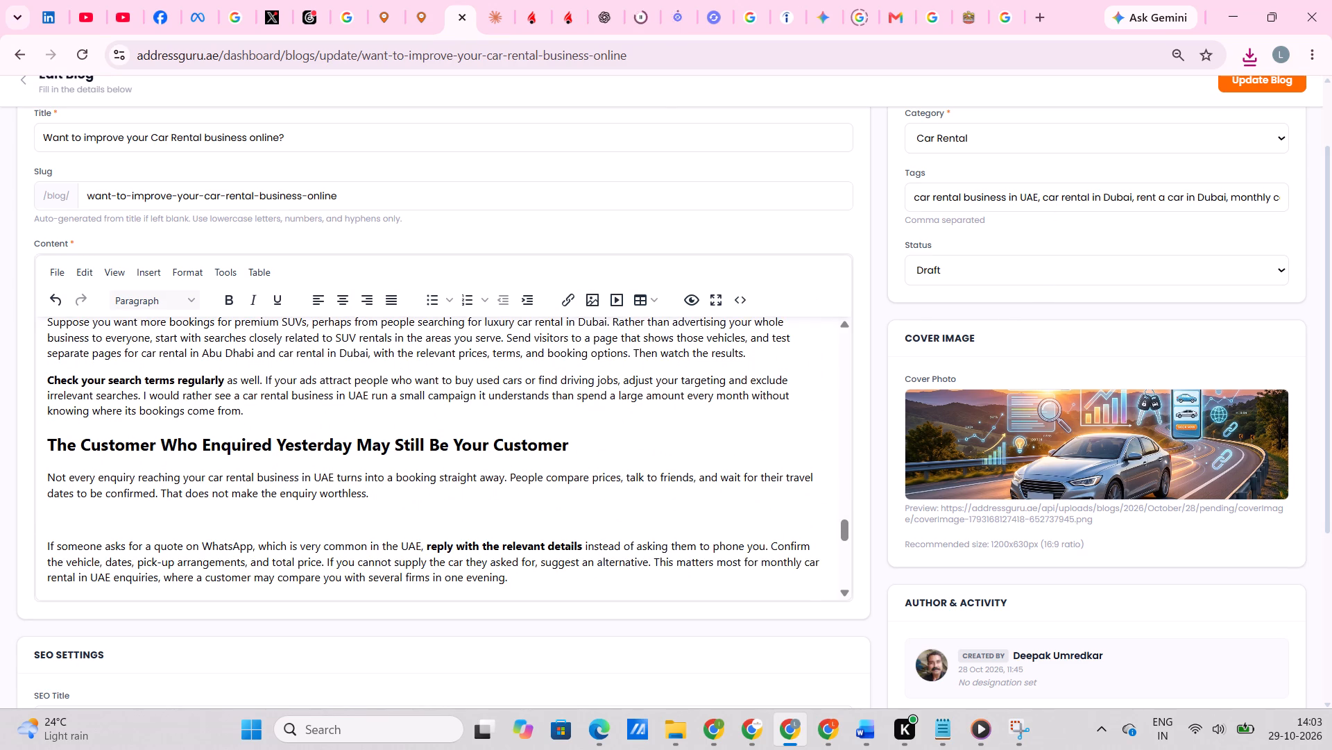
# Insert image a9381590e6eaea5e1cfc2abe2faab021 from Downloads in the blank paragraph, using the leading keyword phrase copied from Tags as its alternative description.
pyautogui.moveTo(1006, 199); pyautogui.dragTo(912, 201)
pyautogui.hotkey('ctrl', 'c')
pyautogui.click(85, 530)
pyautogui.click(86, 508)
pyautogui.doubleClick(151, 271)
pyautogui.click(148, 271)
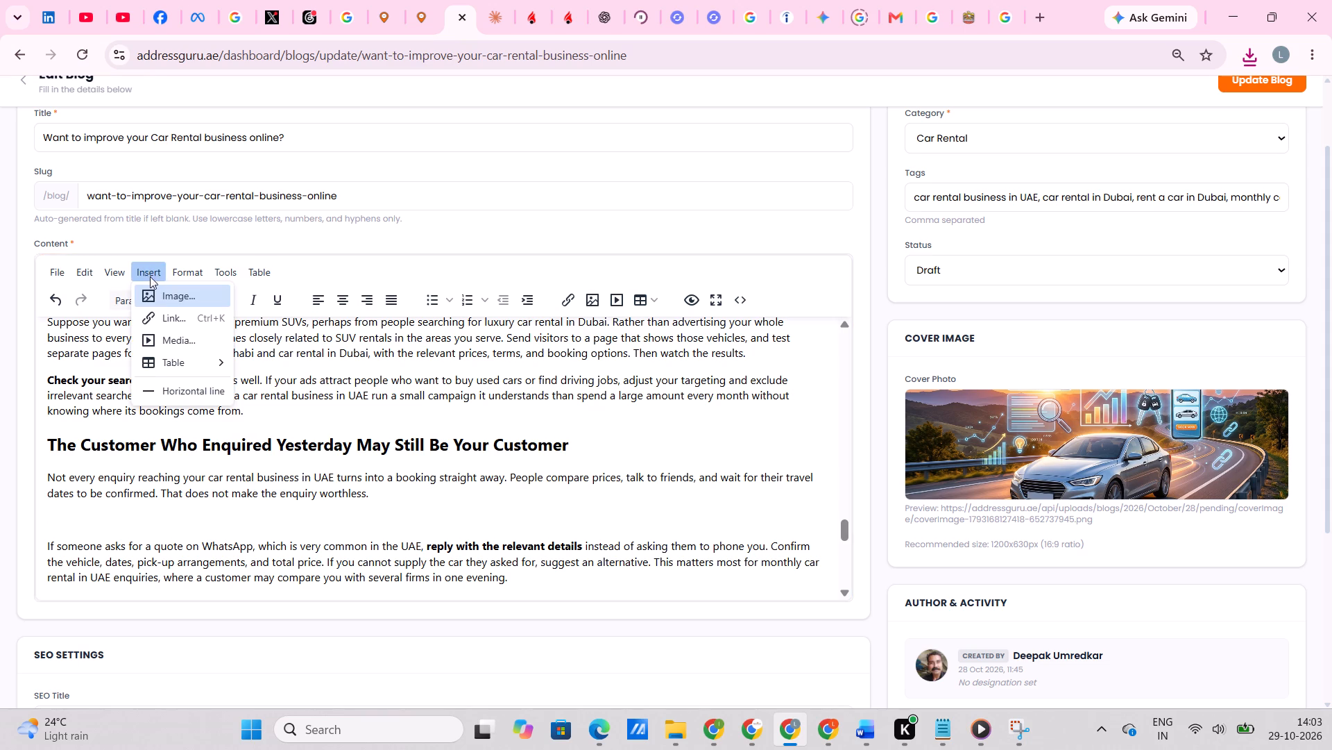
pyautogui.click(160, 294)
pyautogui.click(805, 353)
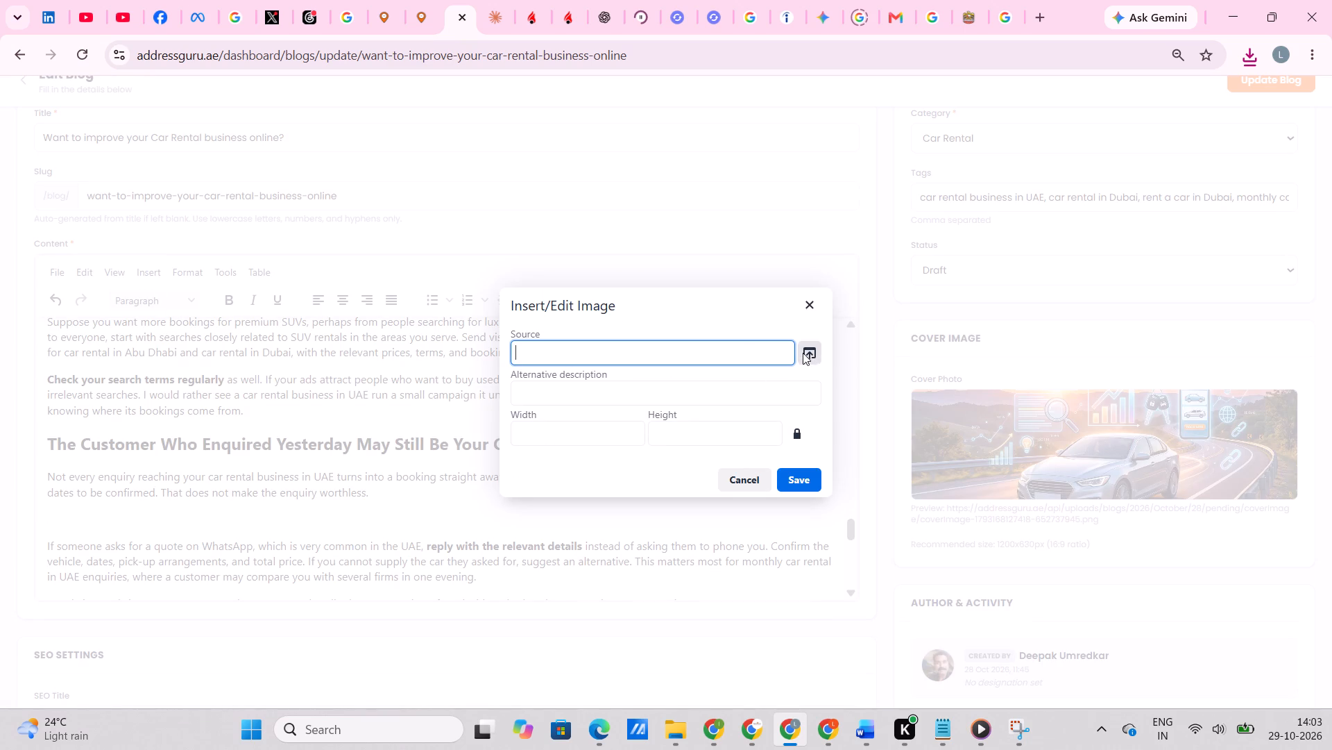
pyautogui.click(237, 224)
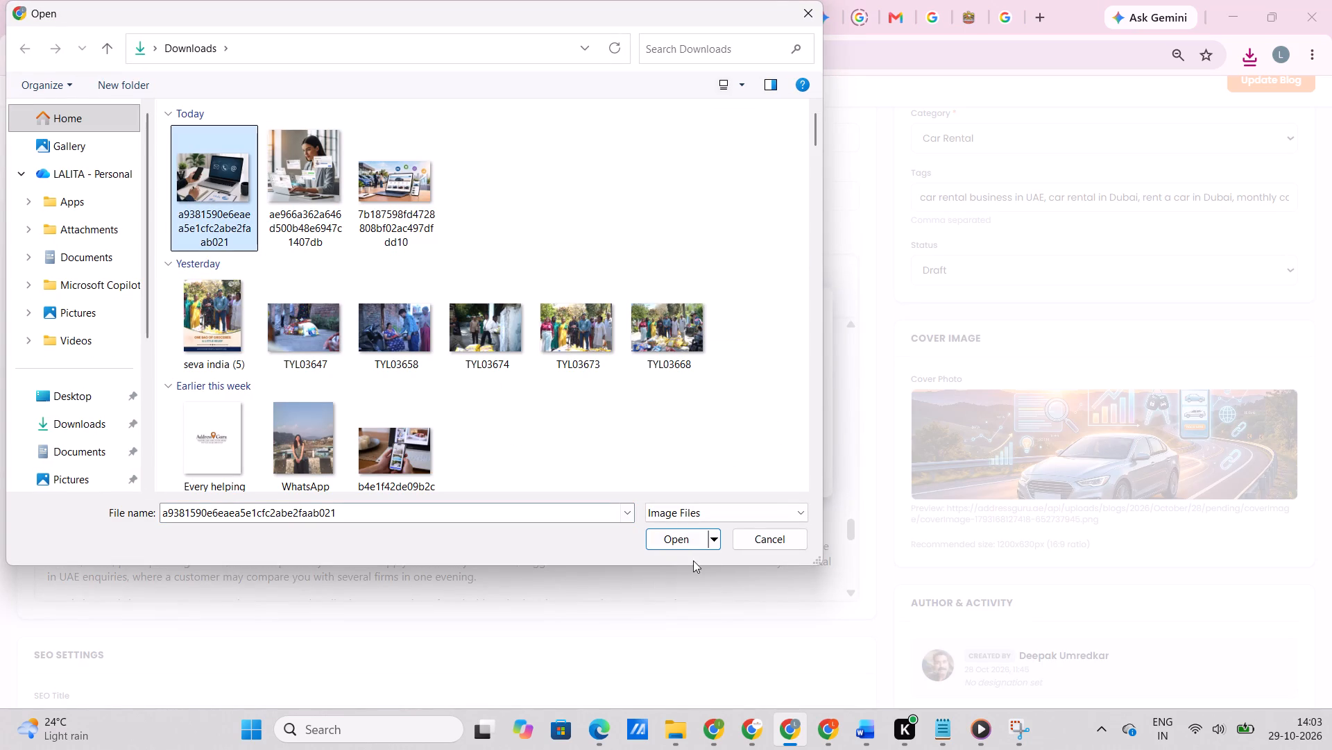
pyautogui.click(673, 547)
pyautogui.doubleClick(611, 398)
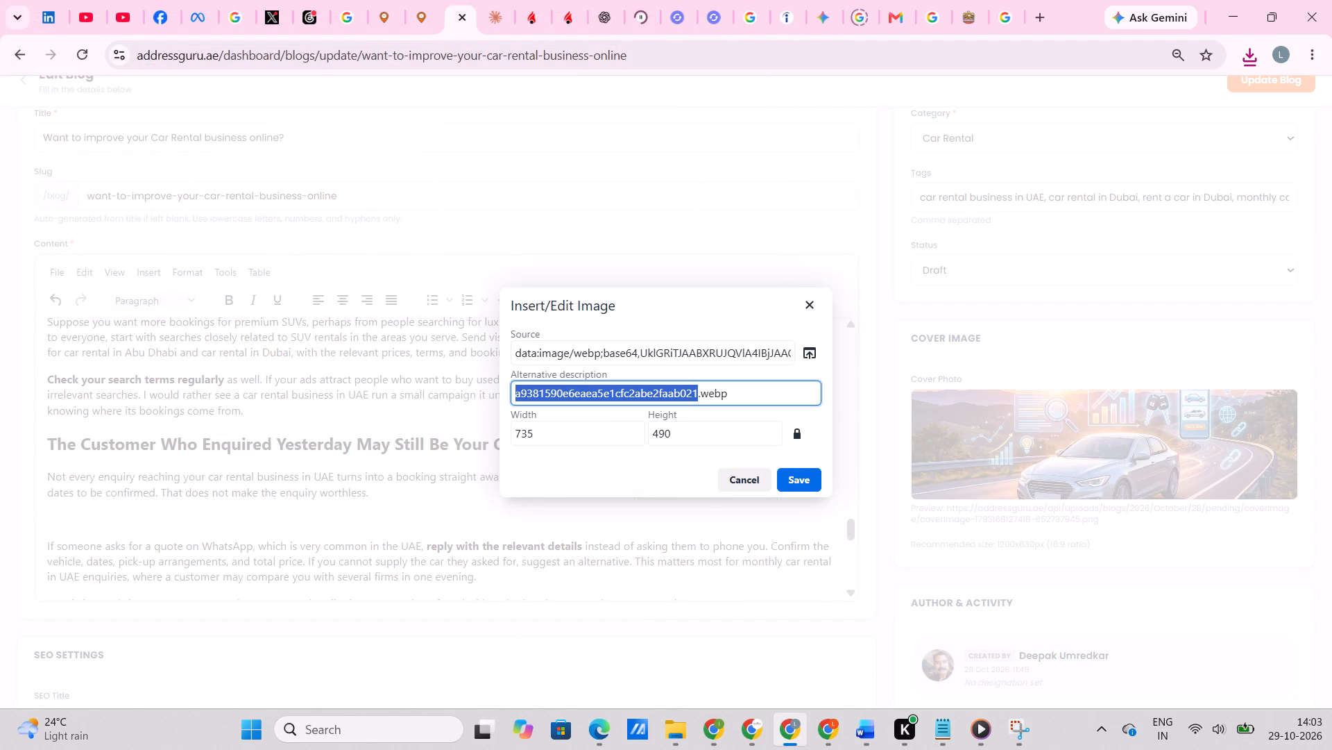
pyautogui.hotkey('ctrl', 'a')
pyautogui.hotkey('ctrl', 'v')
pyautogui.click(787, 481)
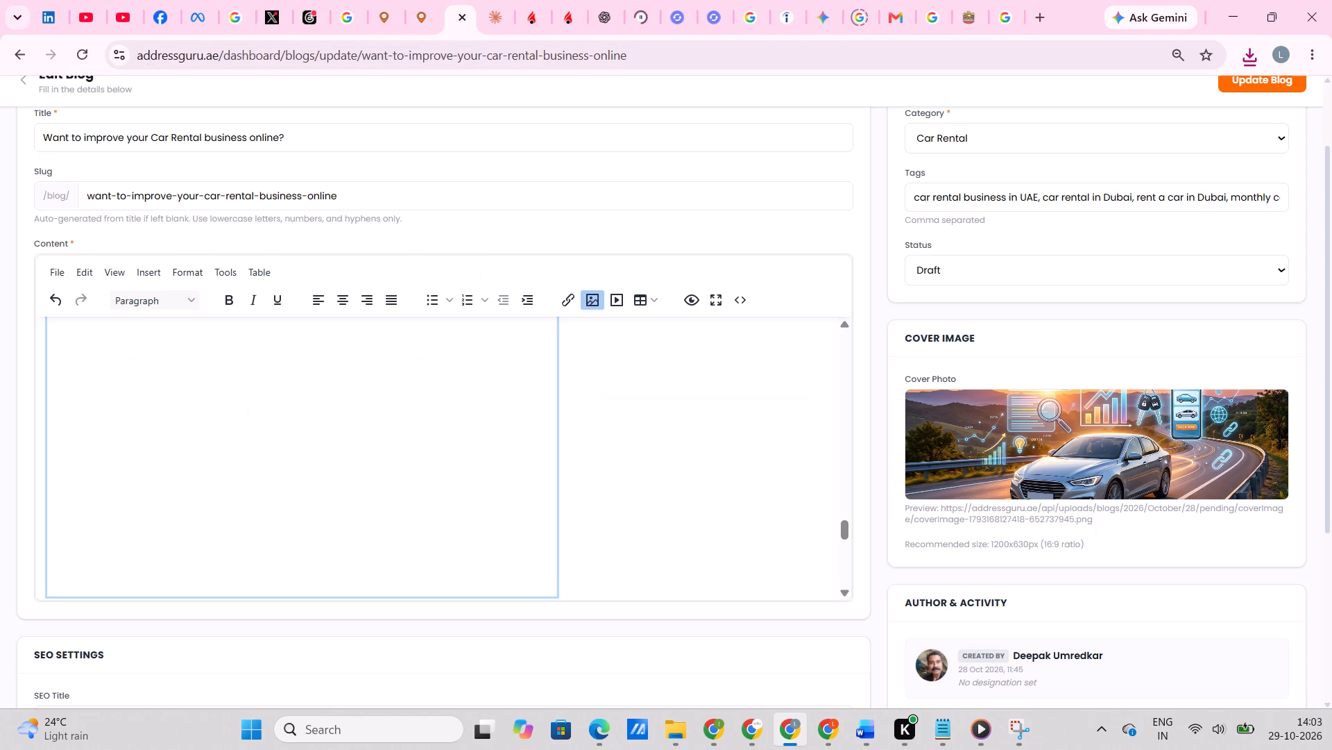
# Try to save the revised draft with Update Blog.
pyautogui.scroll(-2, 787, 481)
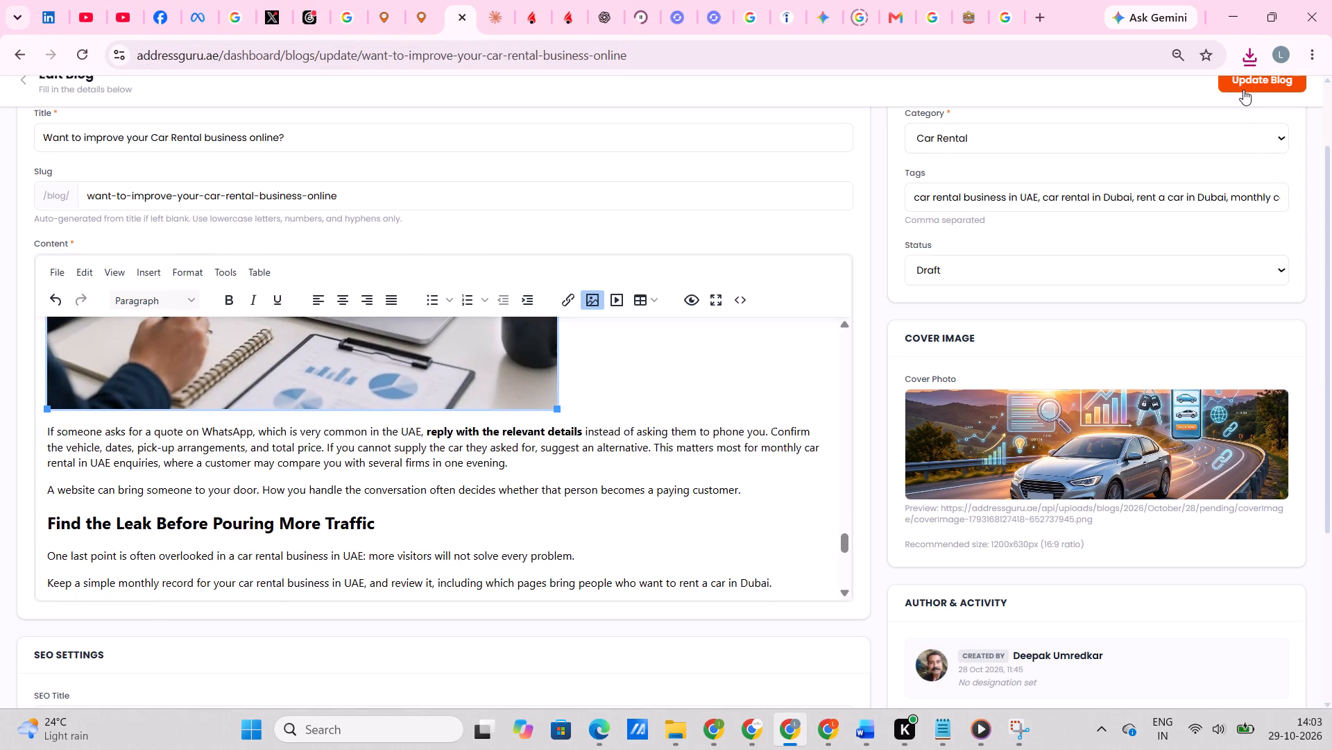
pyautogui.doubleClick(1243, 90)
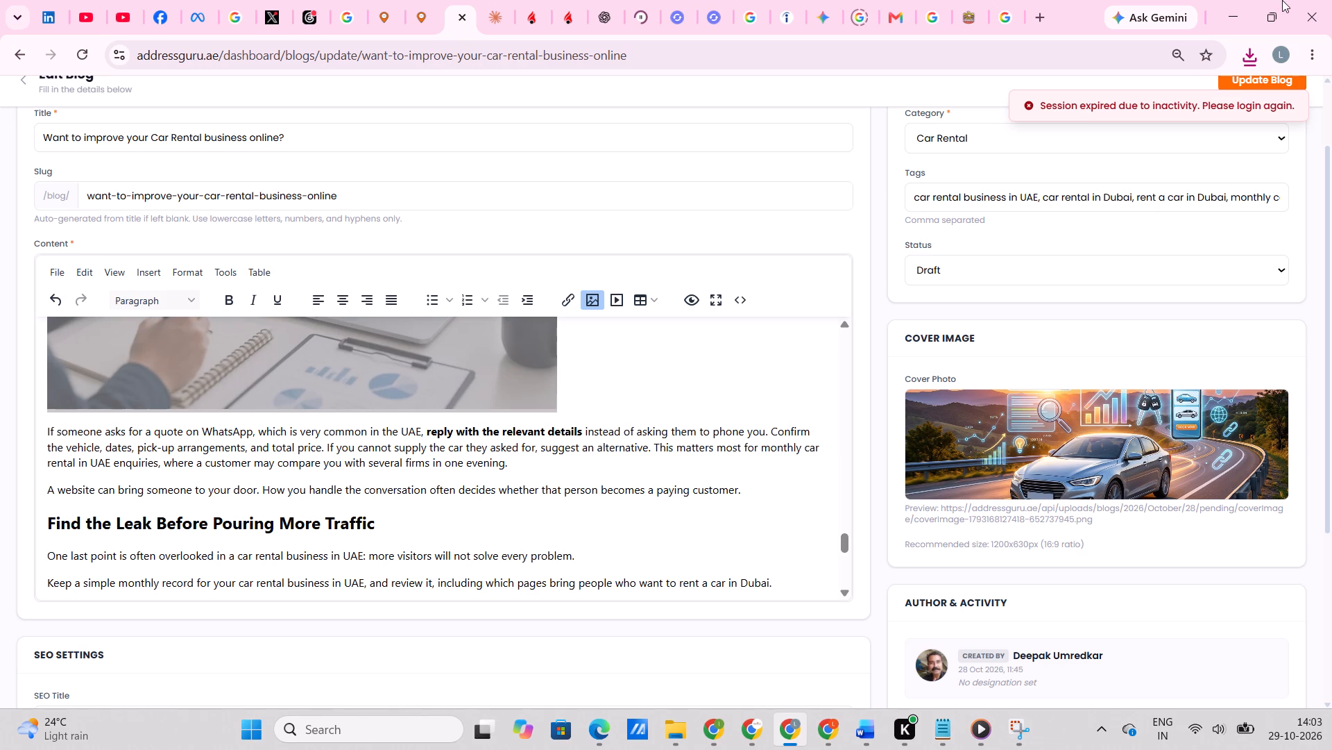
# Switch to the AddressGuru dashboard's Blogs list.
pyautogui.click(381, 0)
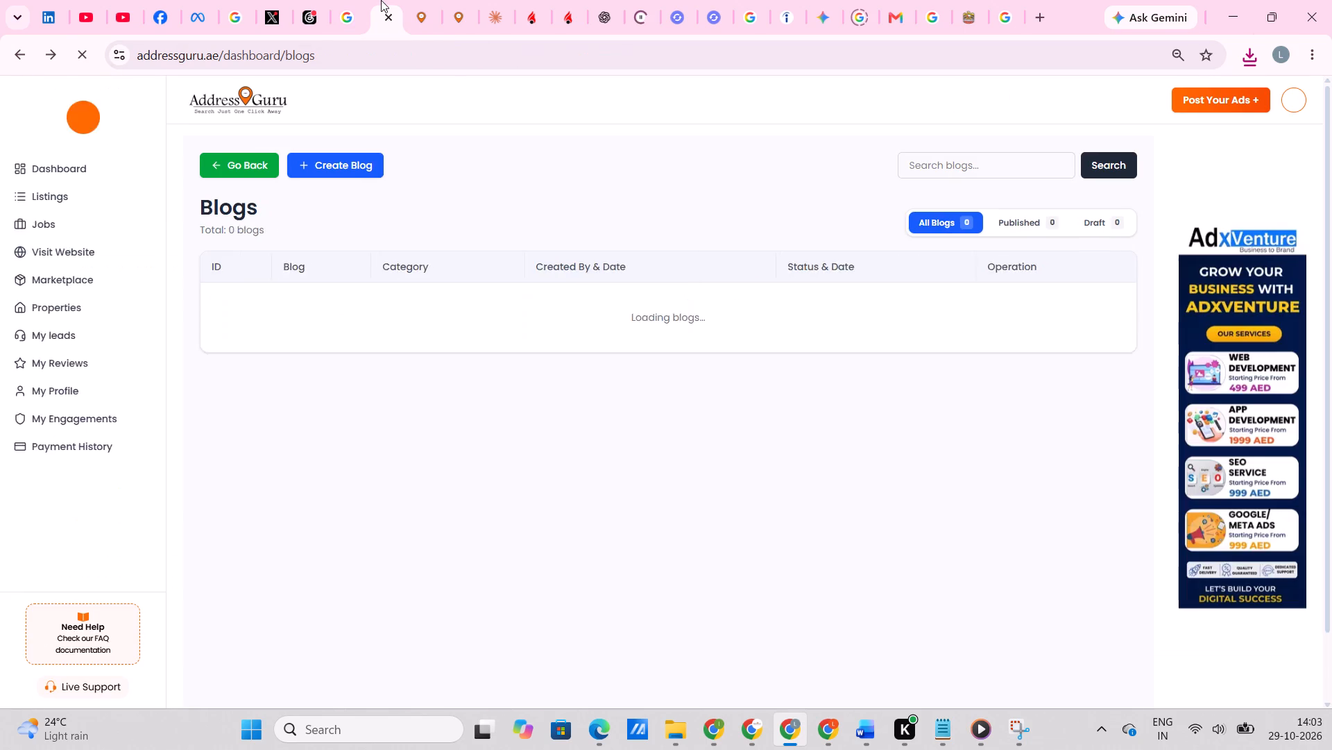